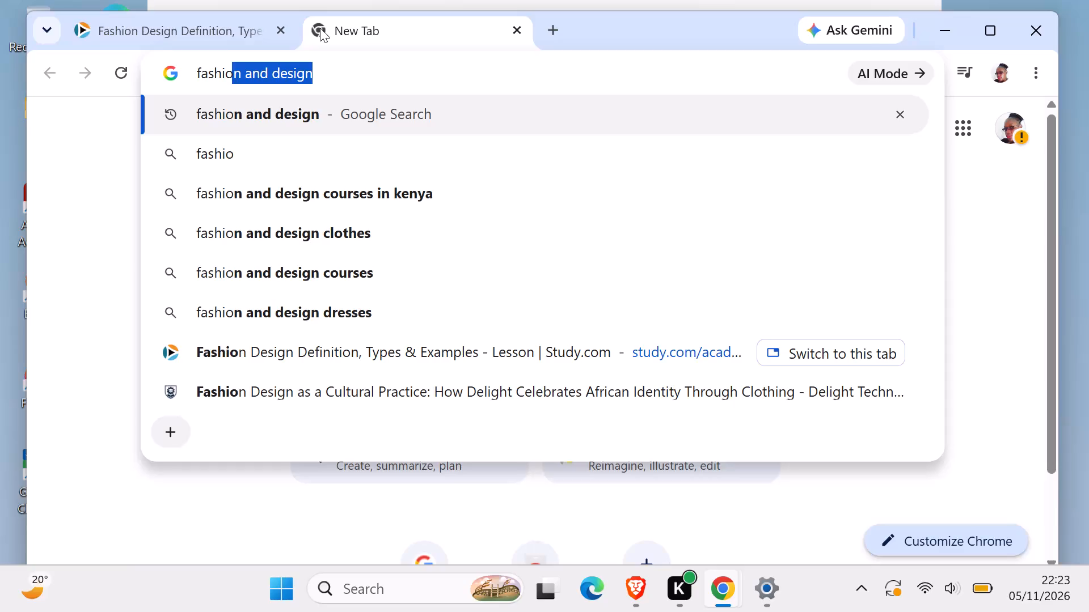
# Search Google for "fashion schools in africa".
pyautogui.press('n')
pyautogui.press('space')
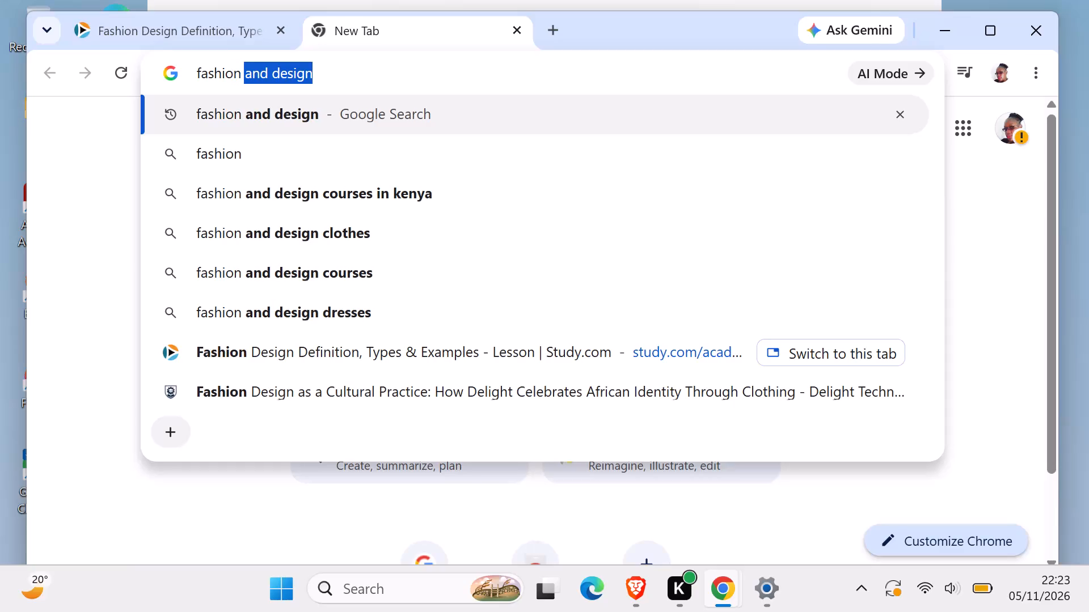
pyautogui.write('sch')
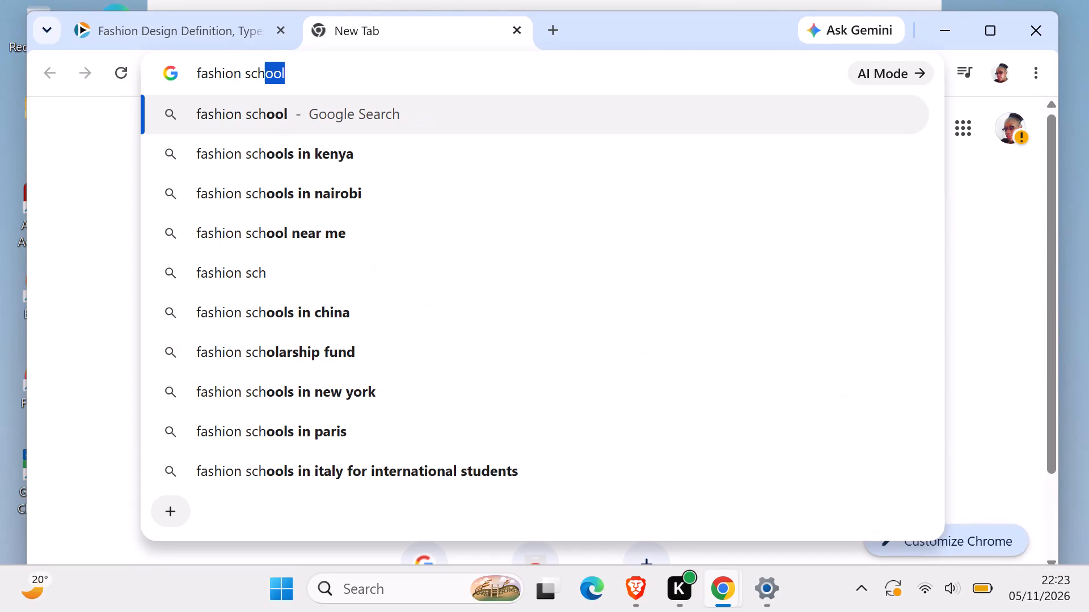
pyautogui.write('ools')
pyautogui.press('space')
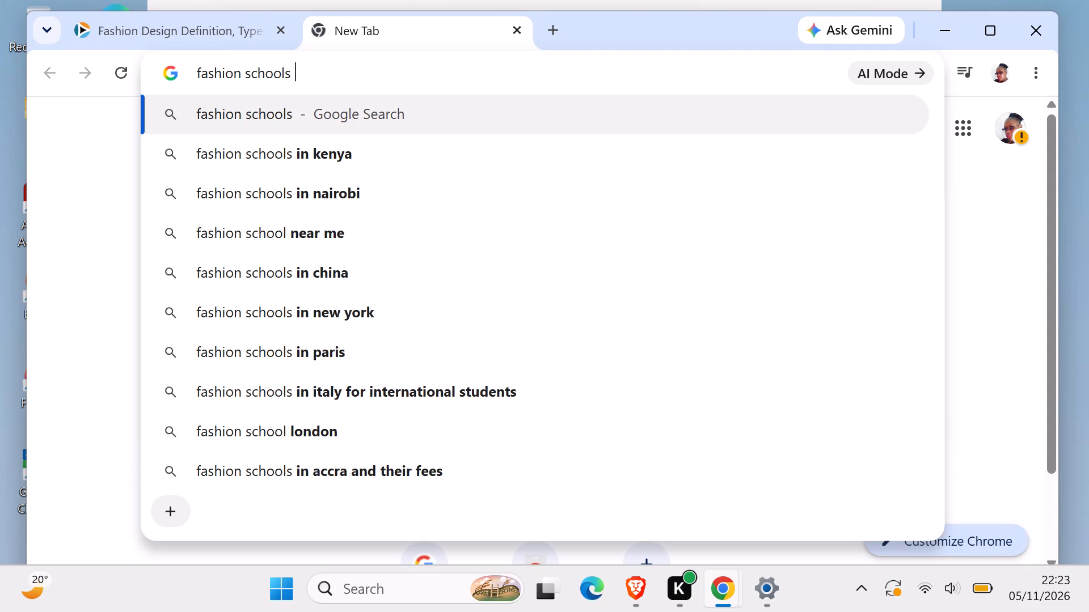
pyautogui.write('in')
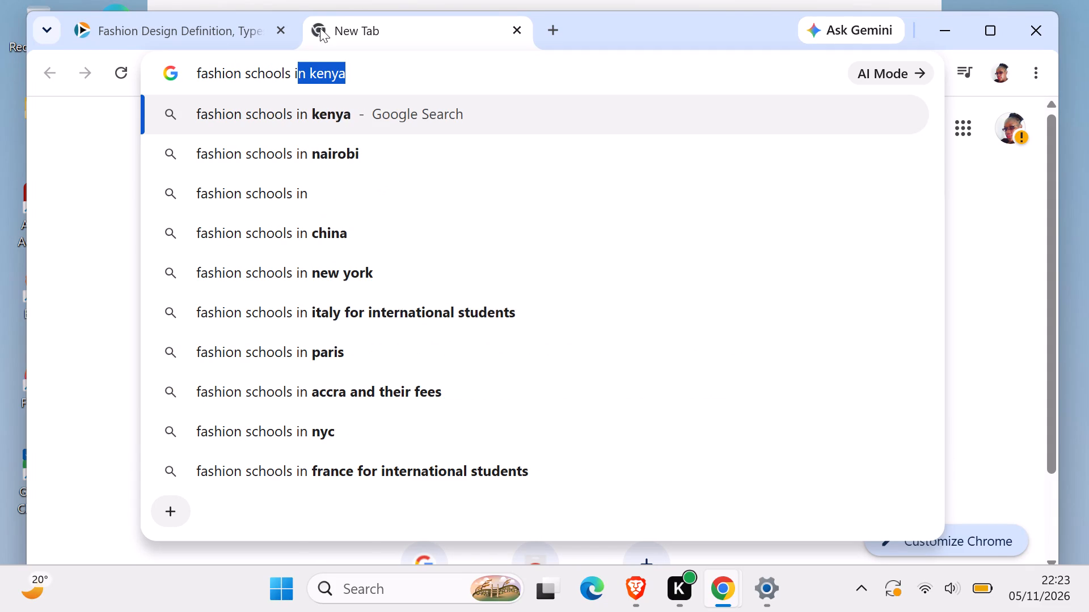
pyautogui.press('space')
pyautogui.write('afr')
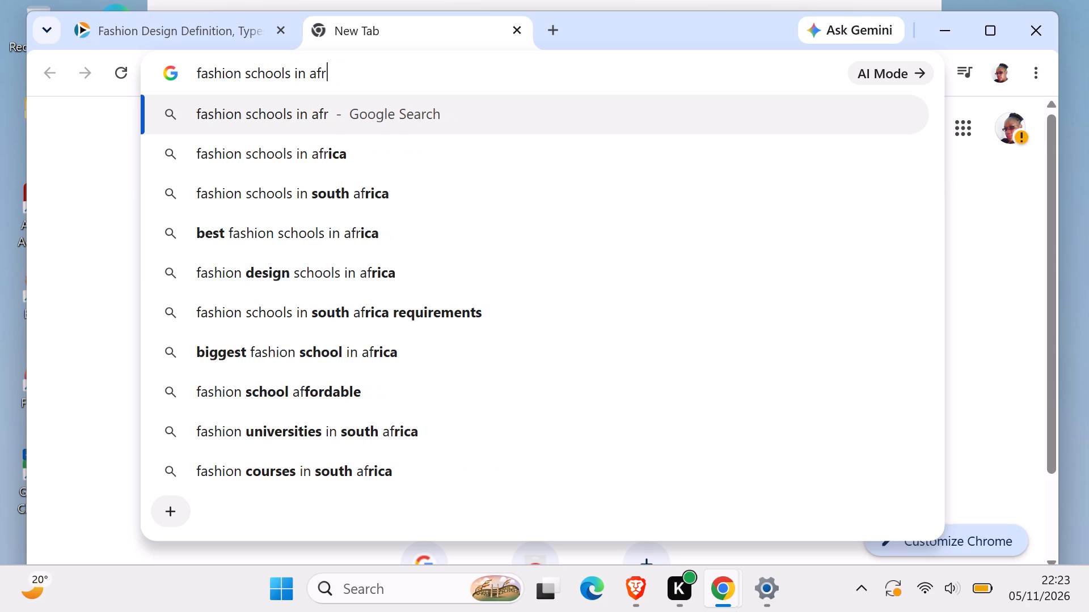
pyautogui.write('ic')
pyautogui.press('a')
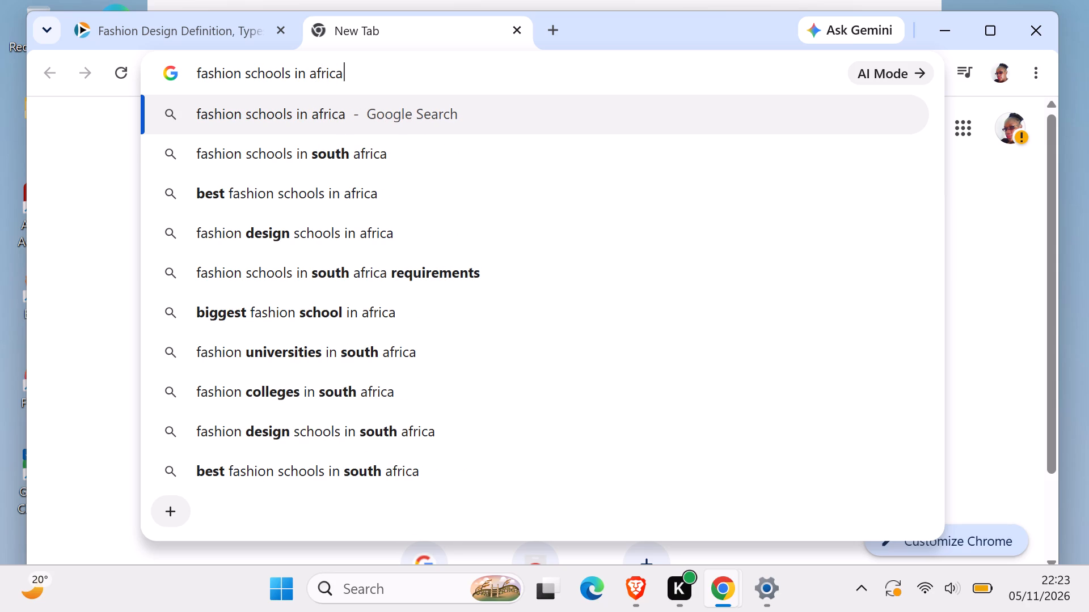
pyautogui.press('Return')
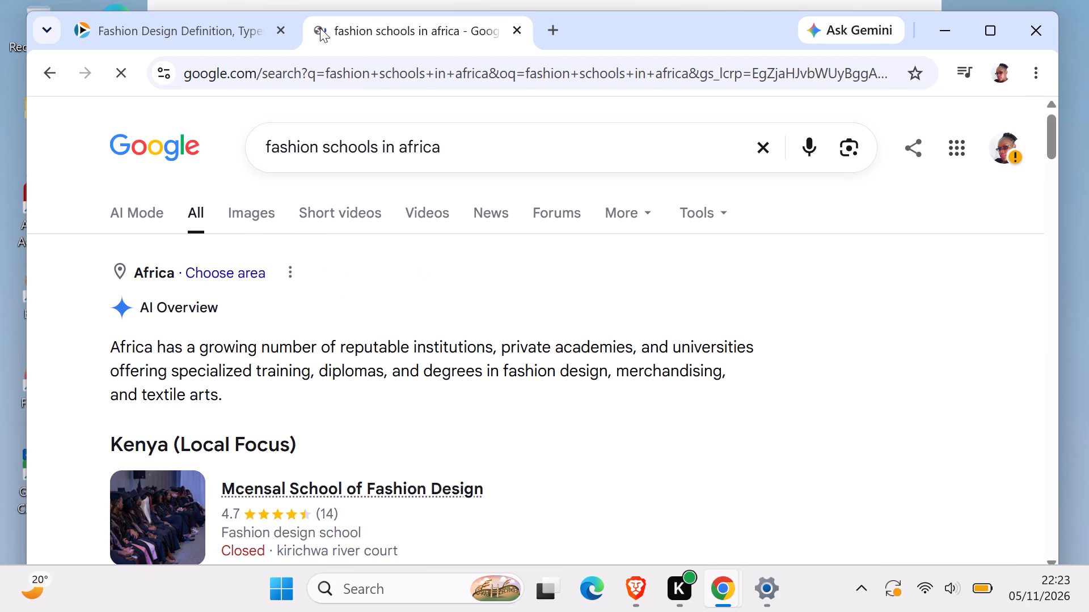
# Read the AI Overview's introduction and its Kenya section on fashion schools and technical colleges.
pyautogui.press('Down')
pyautogui.press('Down')
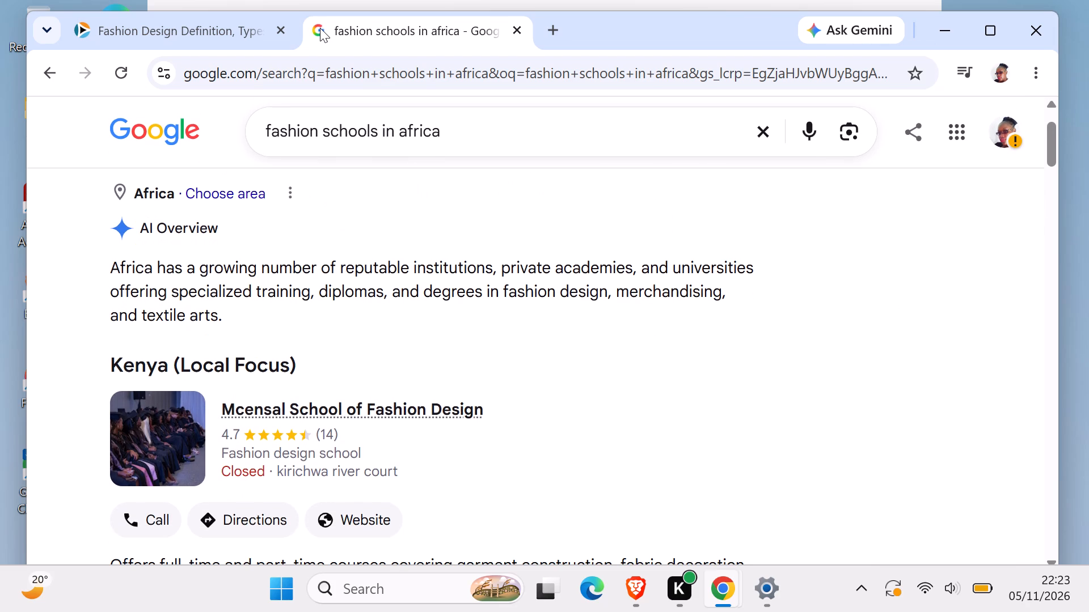
pyautogui.press('Down')
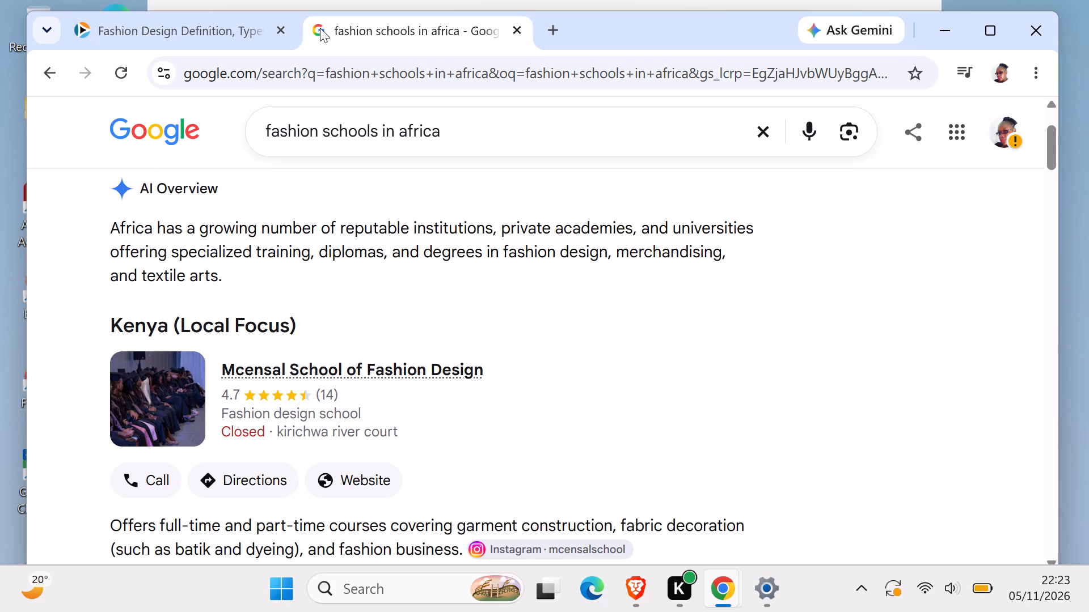
pyautogui.press('Down')
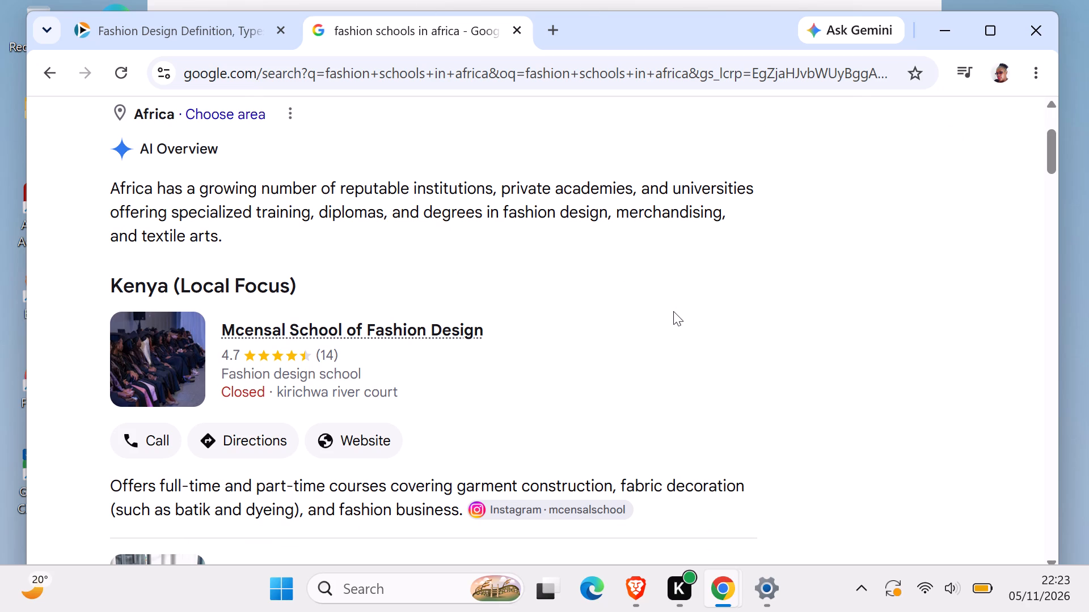
pyautogui.press('Down')
pyautogui.press('Down')
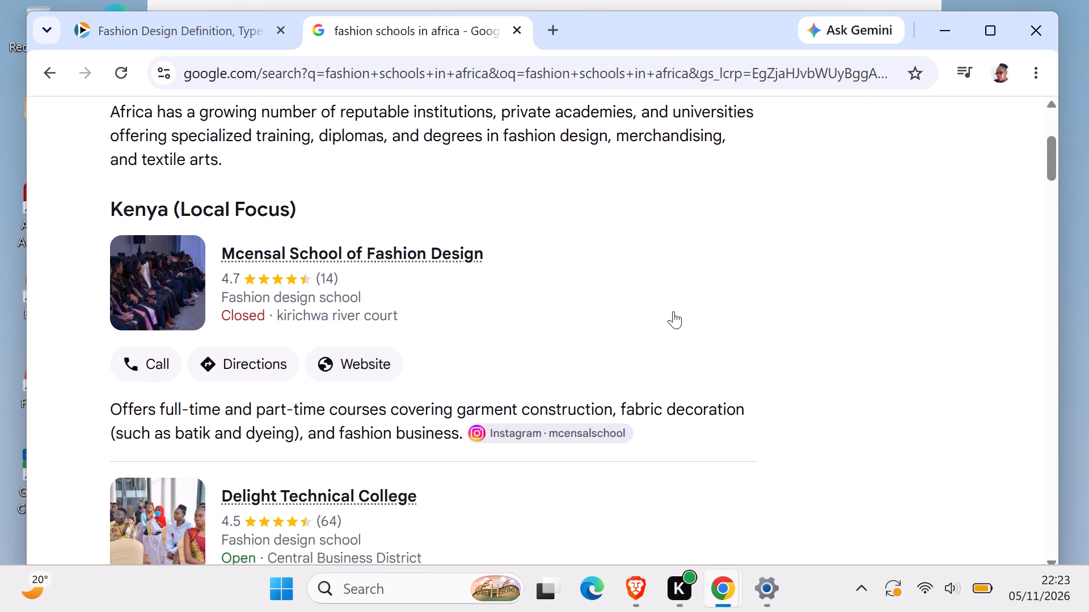
pyautogui.press('Down')
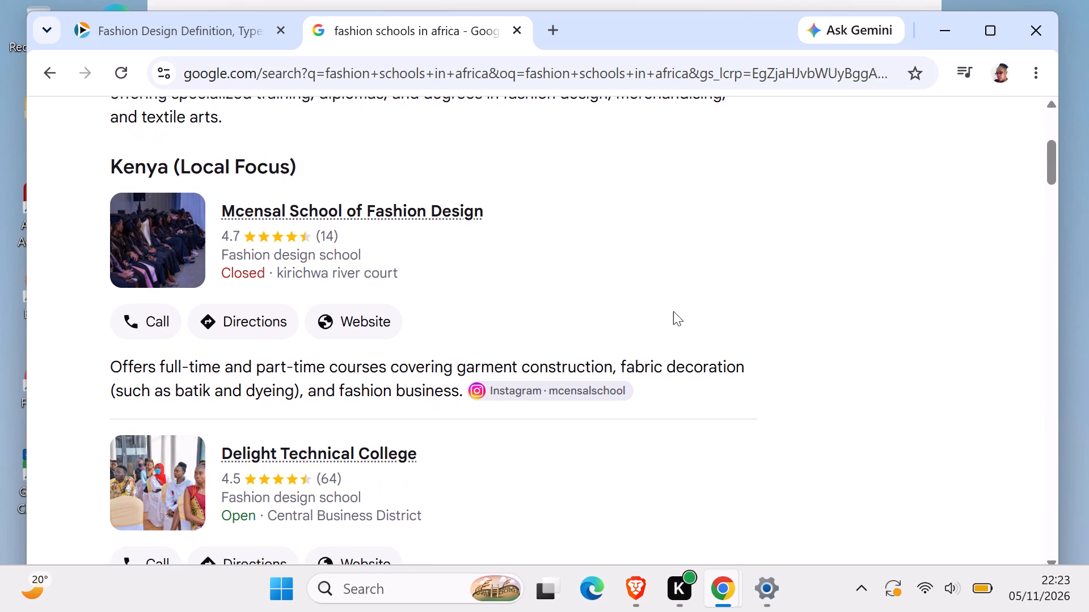
pyautogui.press('Down')
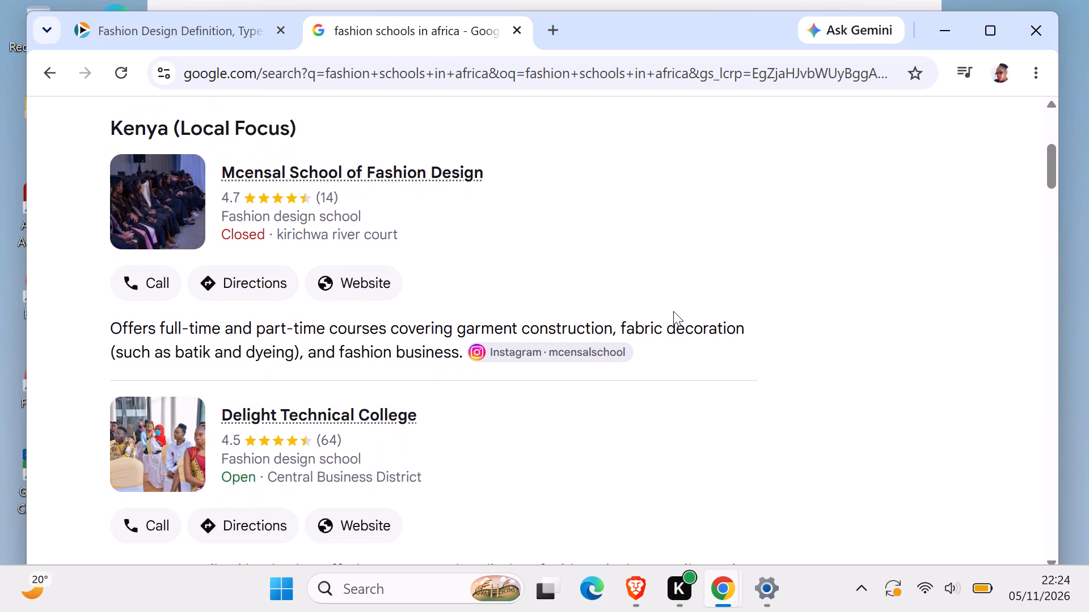
pyautogui.press('Down')
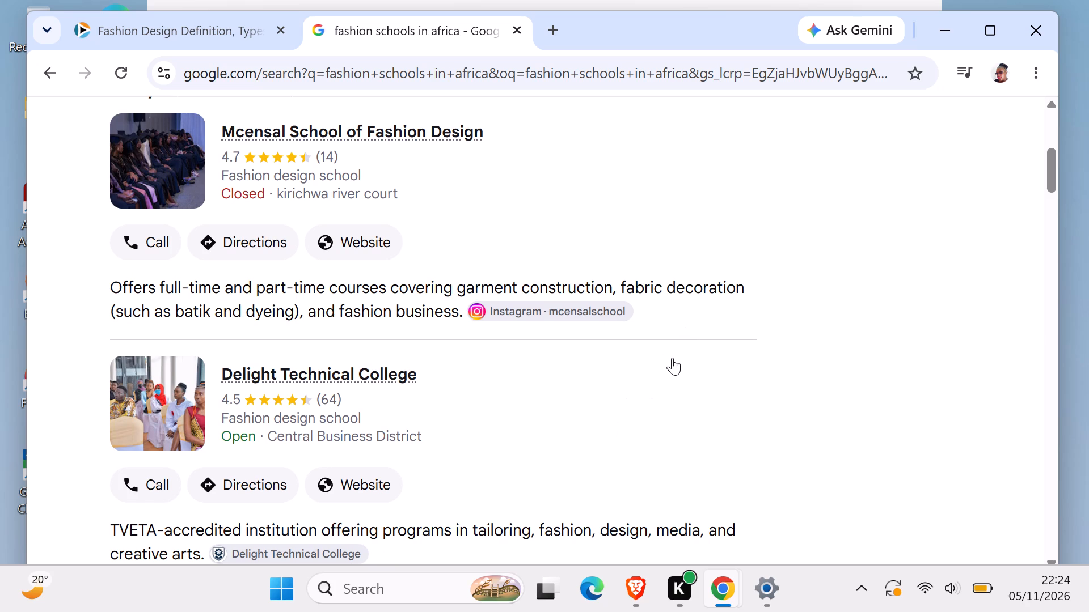
pyautogui.press('Down')
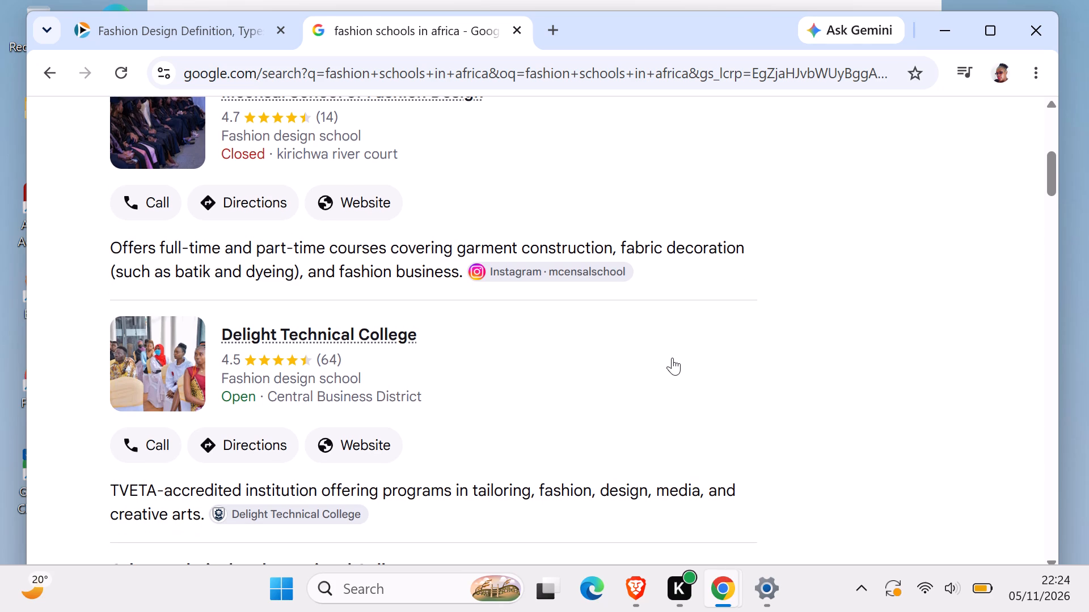
pyautogui.press('Down')
pyautogui.press('Down')
pyautogui.press('Down')
pyautogui.press('Down')
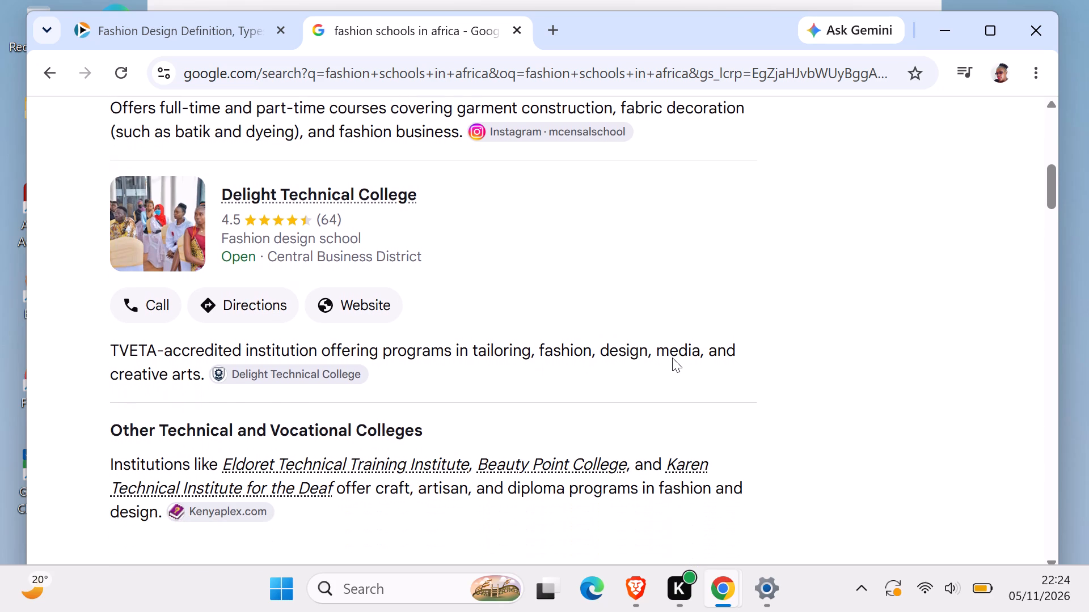
pyautogui.press('Down')
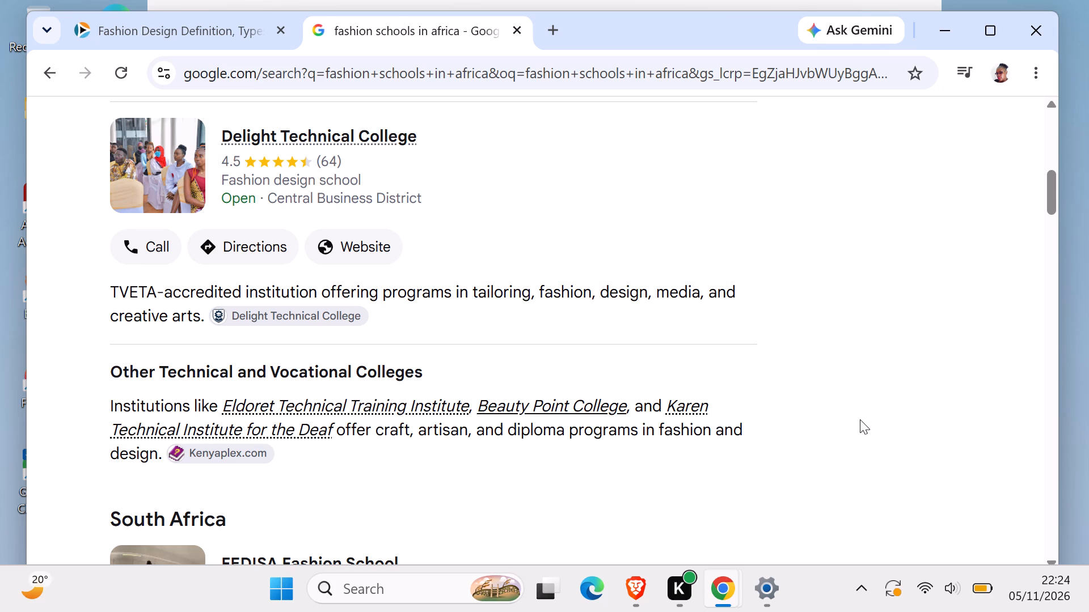
# Read the AI Overview's South Africa section on fashion schools and the programmes they offer.
pyautogui.press('Down')
pyautogui.press('Down')
pyautogui.press('Down')
pyautogui.press('Down')
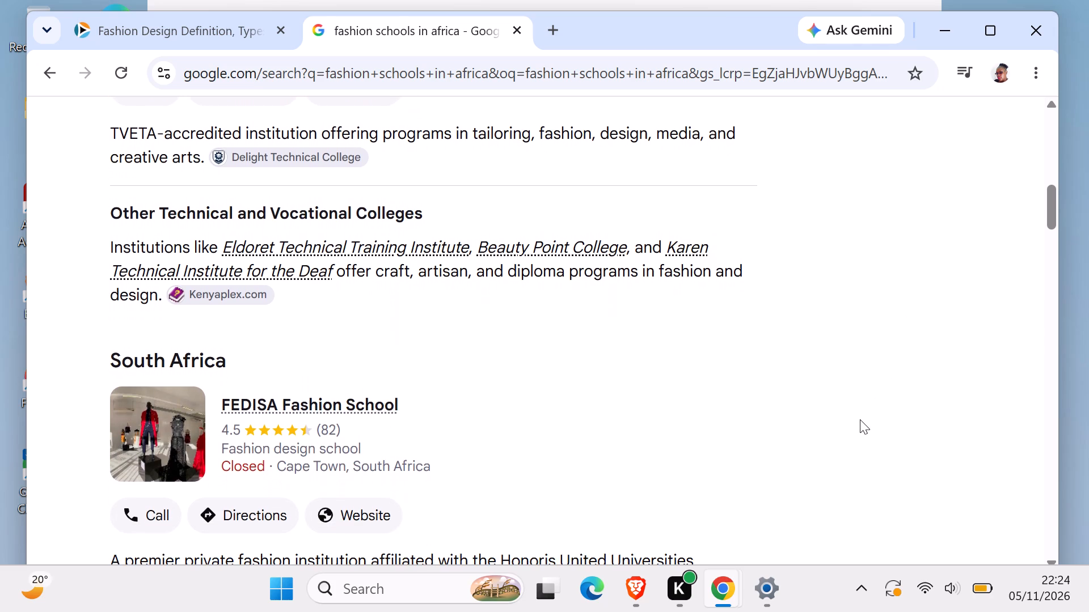
pyautogui.press('Down')
pyautogui.press('Down')
pyautogui.press('Down')
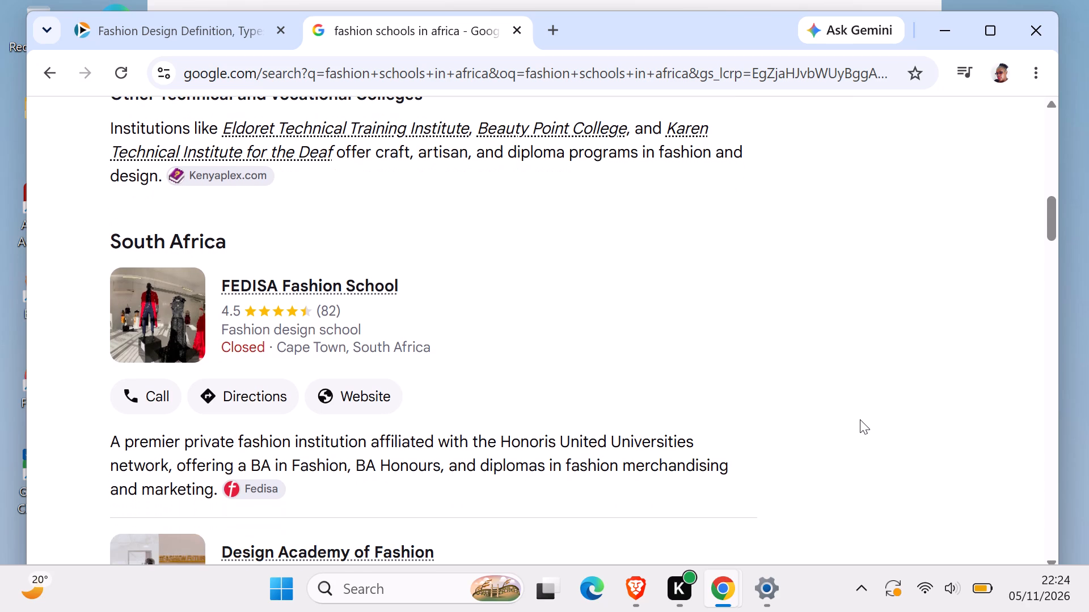
pyautogui.press('Down')
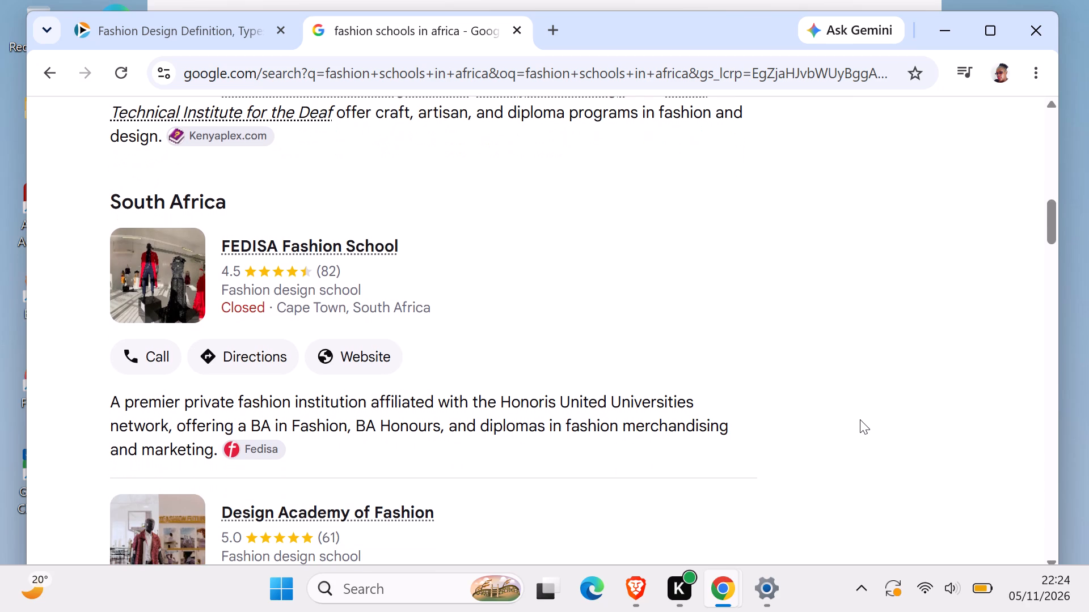
pyautogui.press('Down')
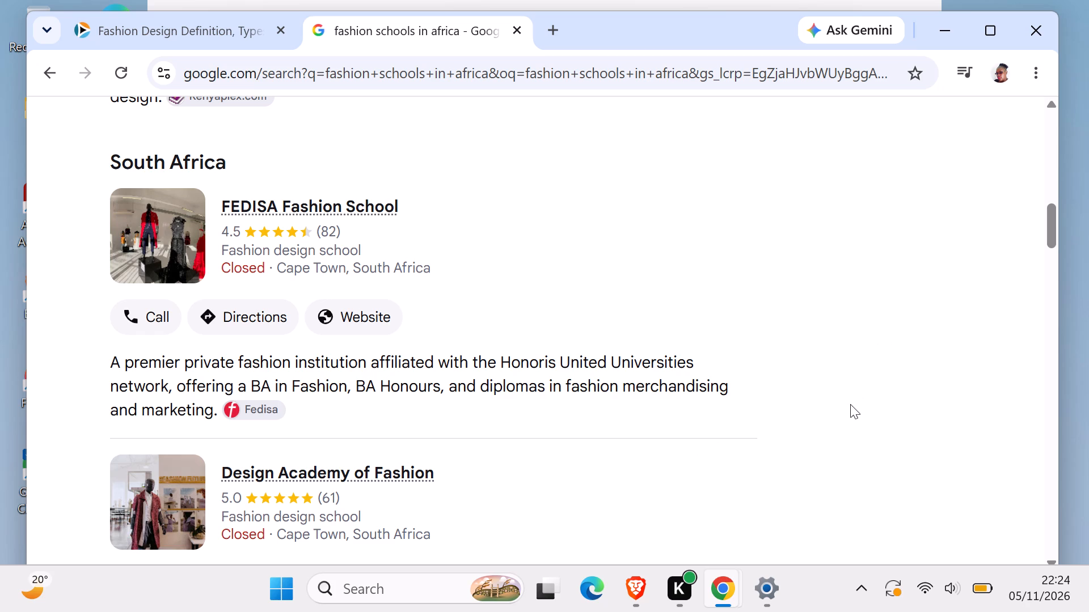
pyautogui.press('Down')
pyautogui.press('Down')
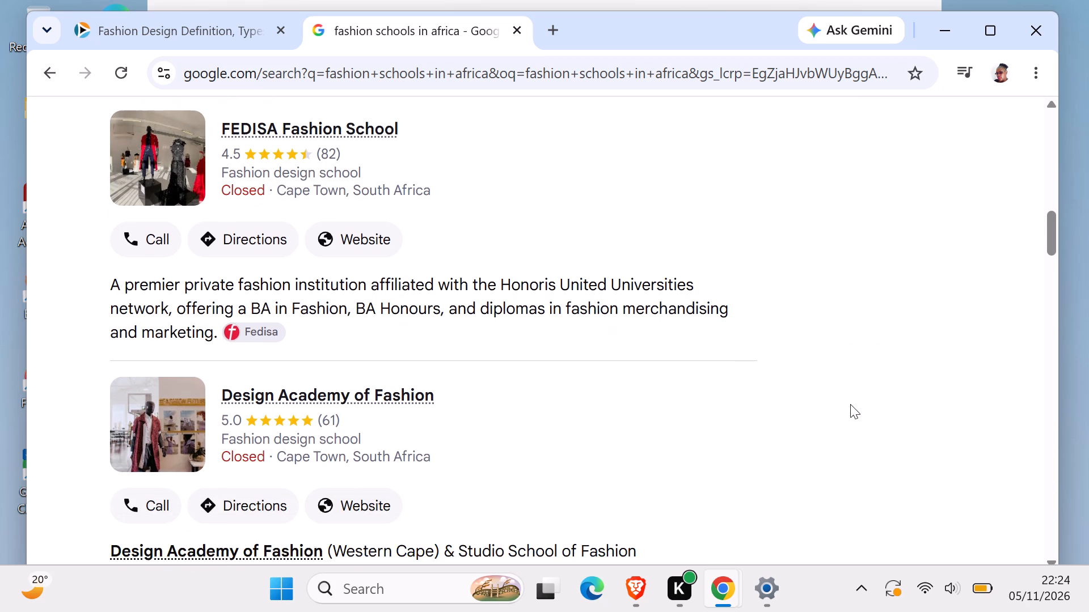
pyautogui.press('Down')
pyautogui.press('Down')
pyautogui.press('Down')
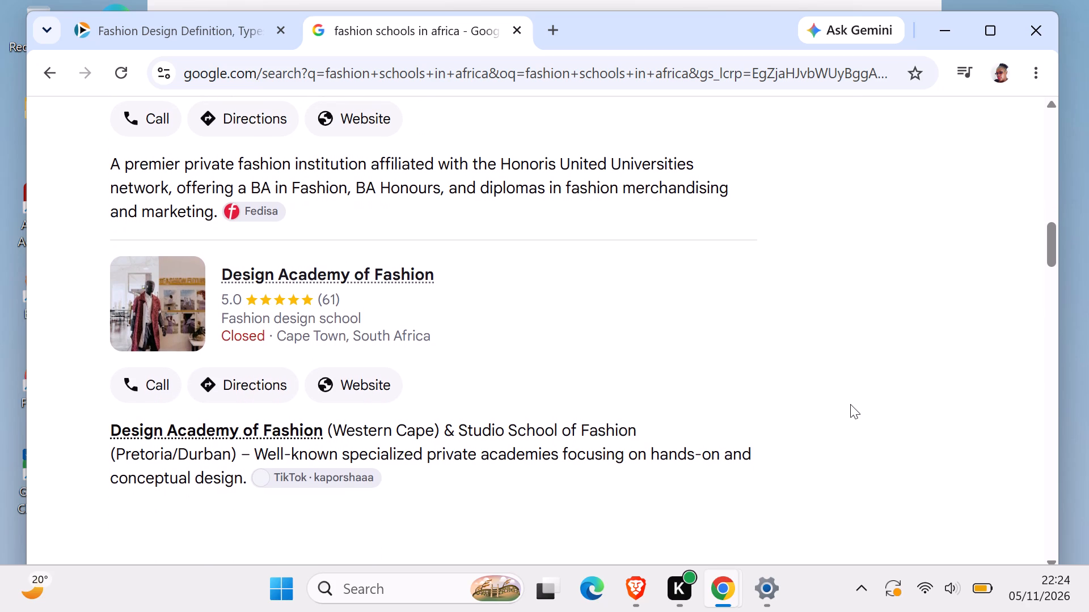
pyautogui.press('Down')
pyautogui.press('Down')
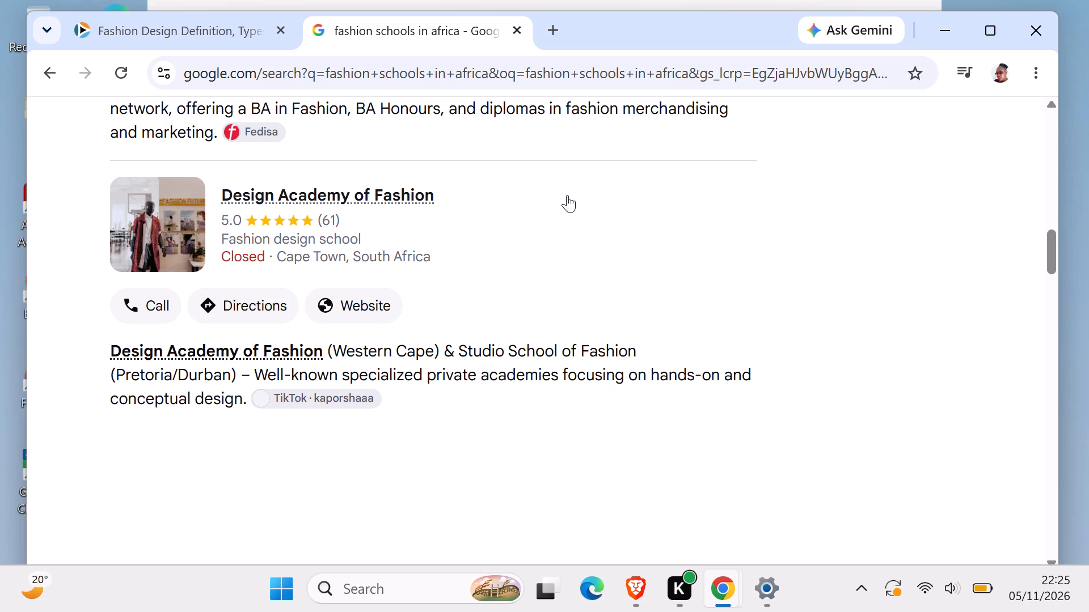
# Examine the Places map and the fashion school listings below it, and close the search results tab.
pyautogui.press('Down')
pyautogui.press('Down')
pyautogui.press('Down')
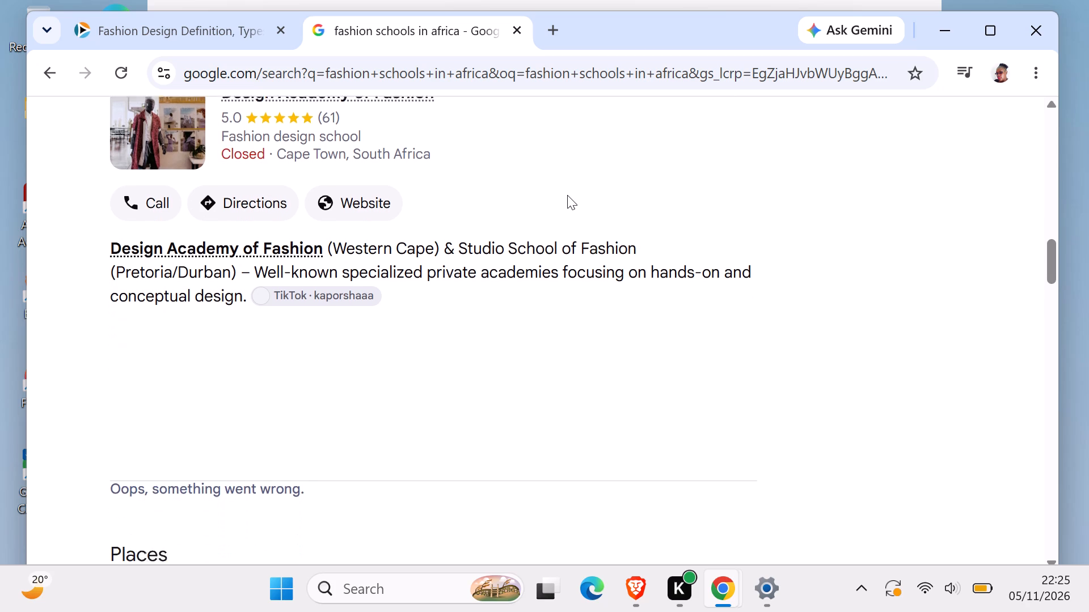
pyautogui.press('Down')
pyautogui.press('Down')
pyautogui.press('Down')
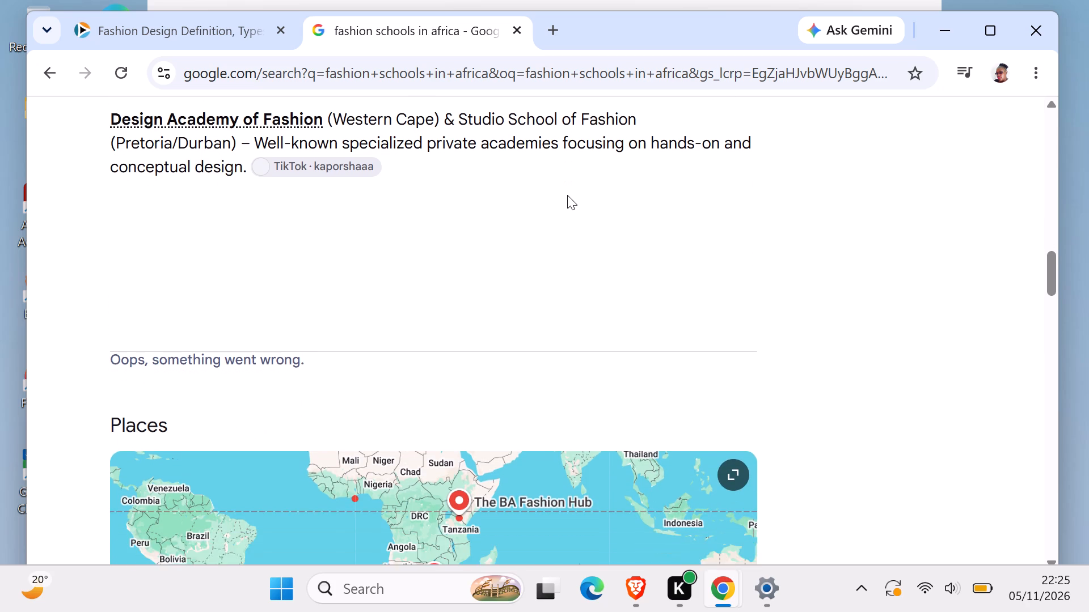
pyautogui.press('Down')
pyautogui.press('Down')
pyautogui.press('Down')
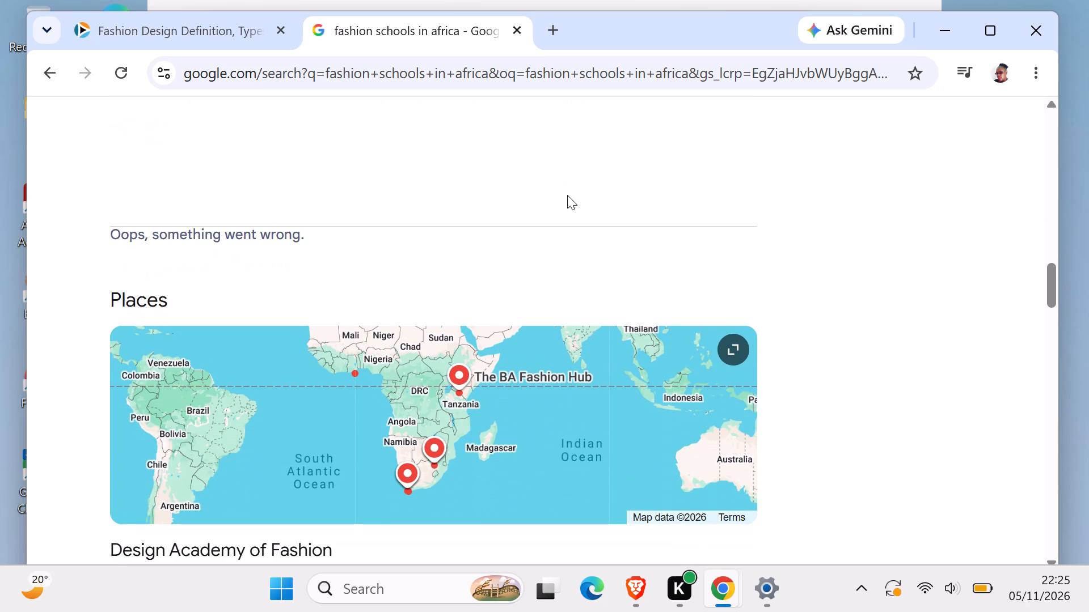
pyautogui.press('Down')
pyautogui.press('Down')
pyautogui.press('Down')
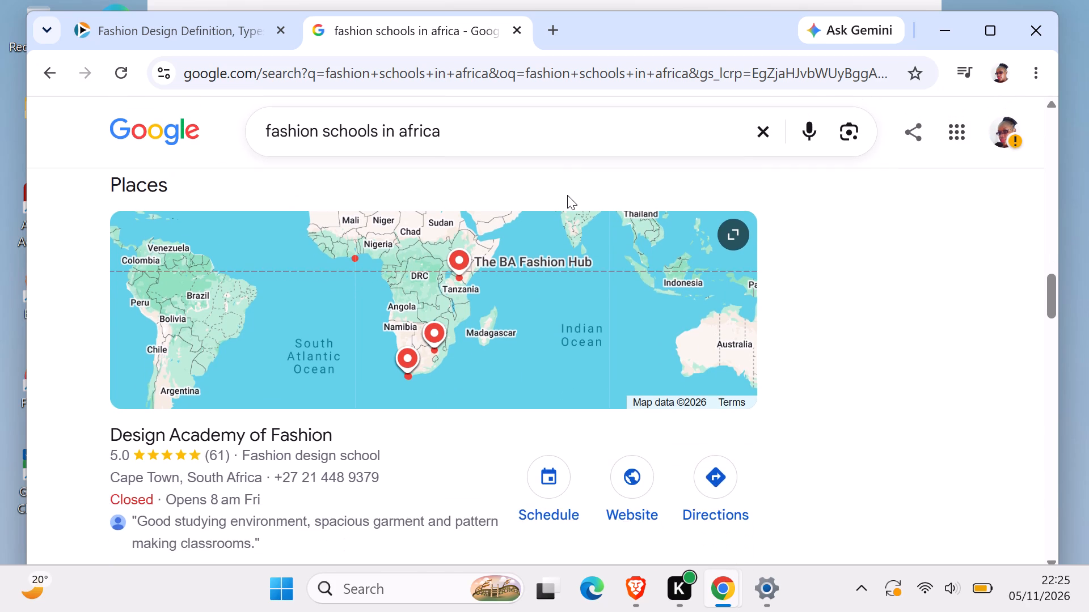
pyautogui.press('Down')
pyautogui.press('Down')
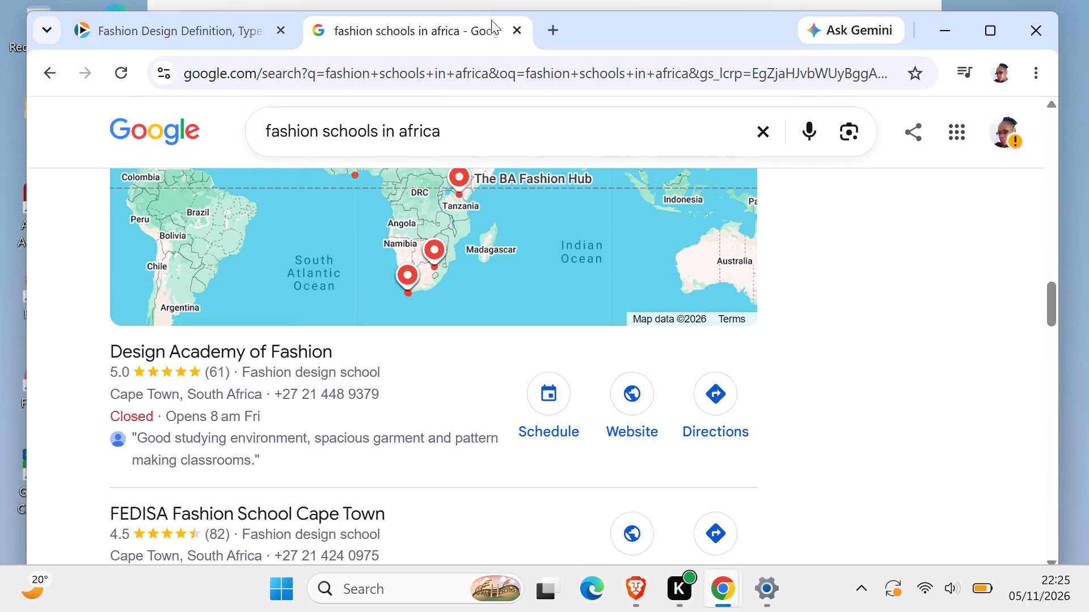
pyautogui.click(518, 32)
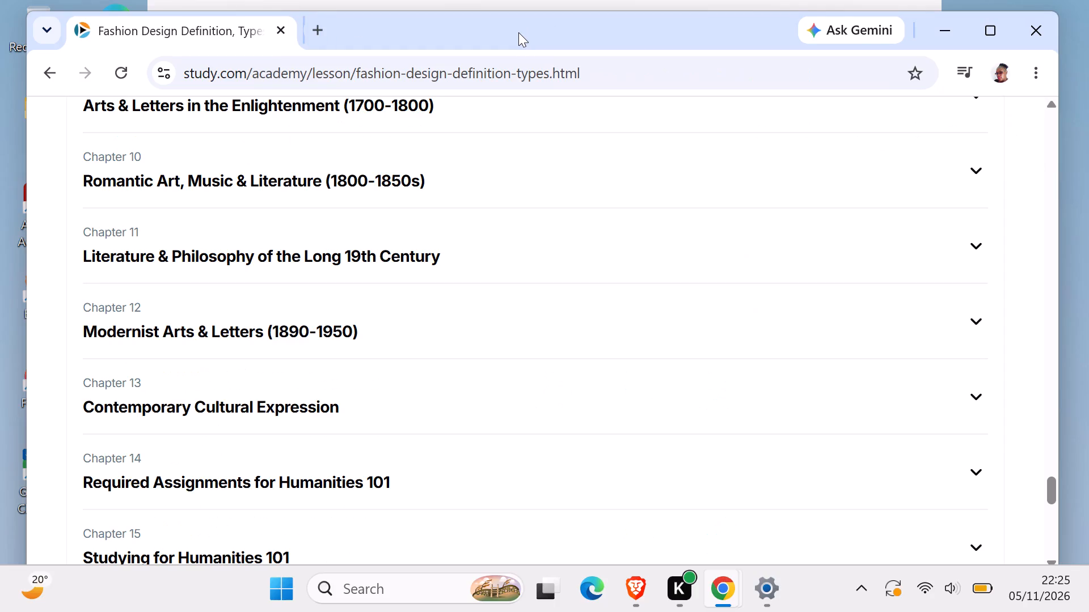
# Search Google in a new tab for "main fashion houses in the world" and read the start of the AI Overview.
pyautogui.click(317, 32)
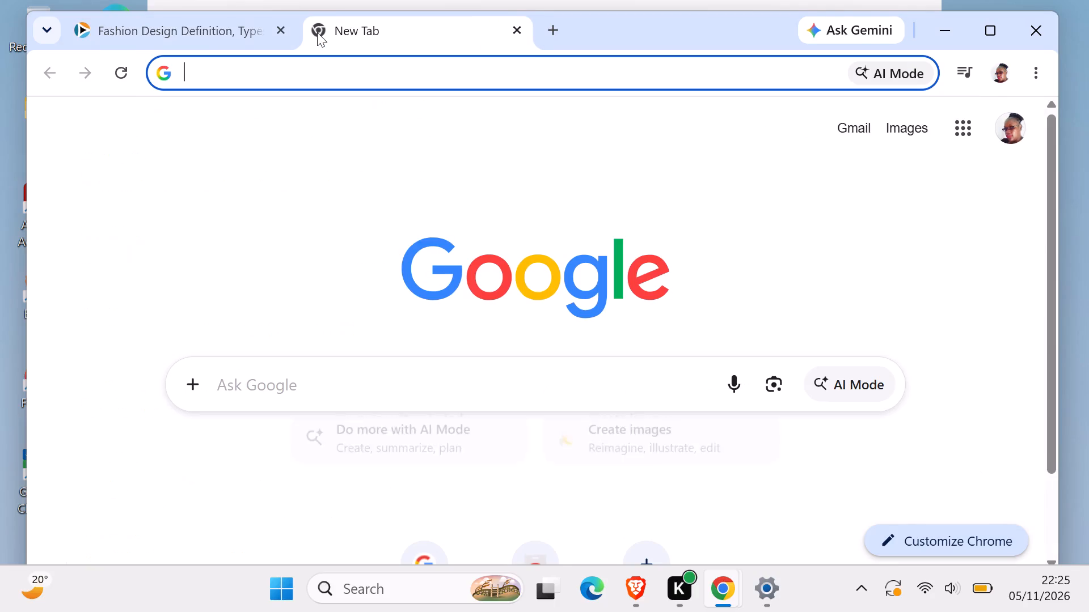
pyautogui.write('main')
pyautogui.press('space')
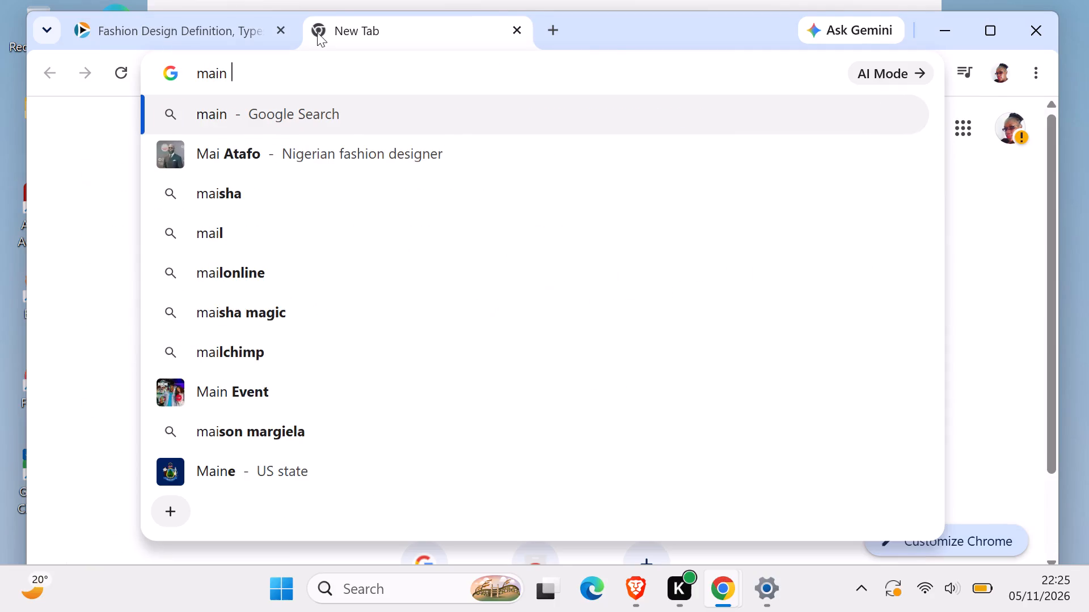
pyautogui.press('f')
pyautogui.write('ashion houses')
pyautogui.press('space')
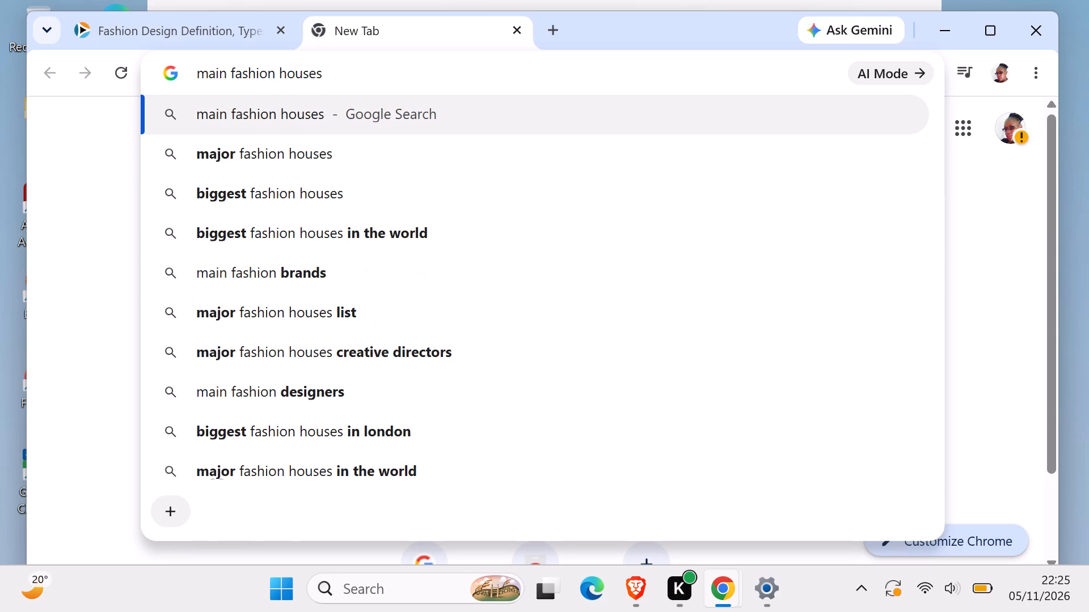
pyautogui.write('in the world')
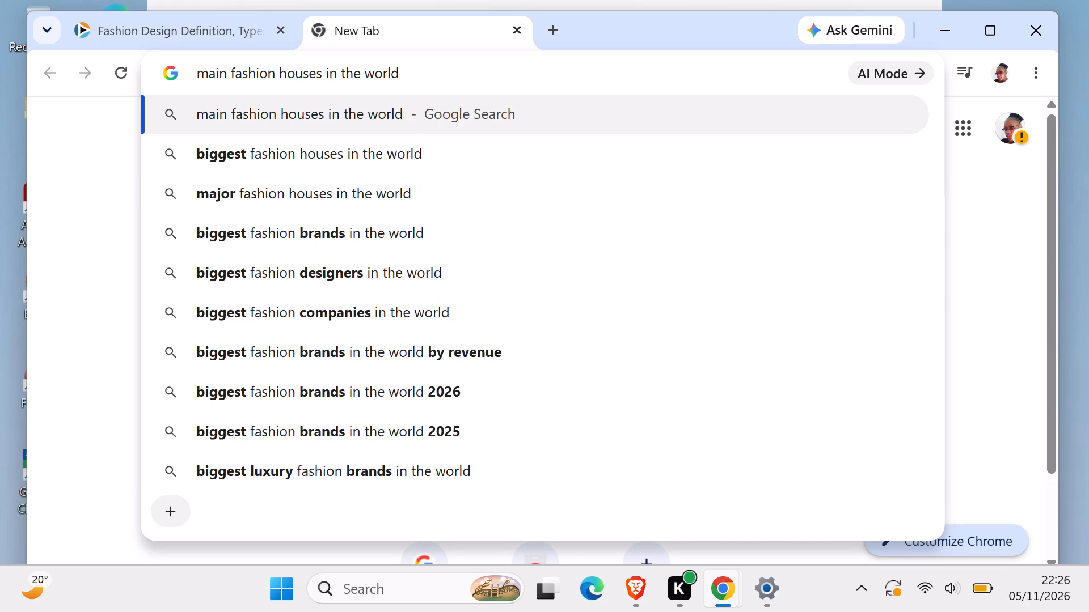
pyautogui.press('Return')
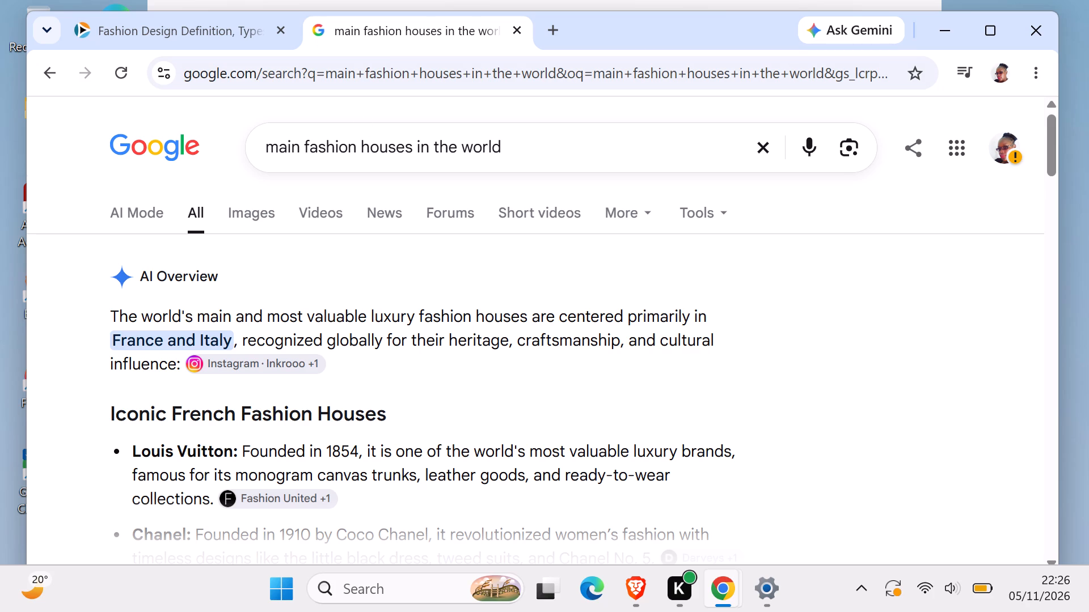
pyautogui.press('Down')
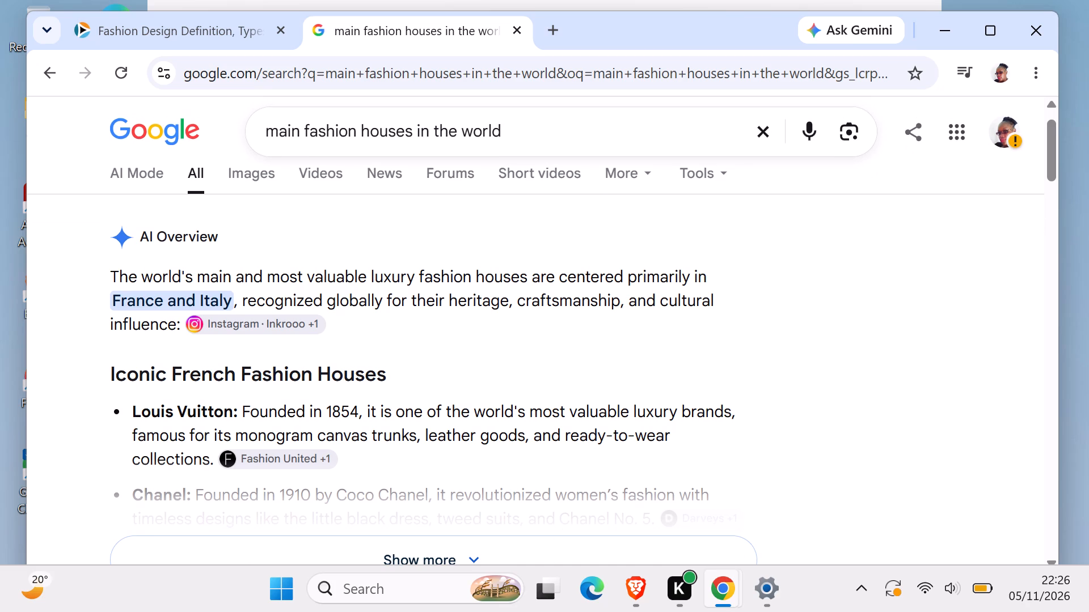
pyautogui.press('Down')
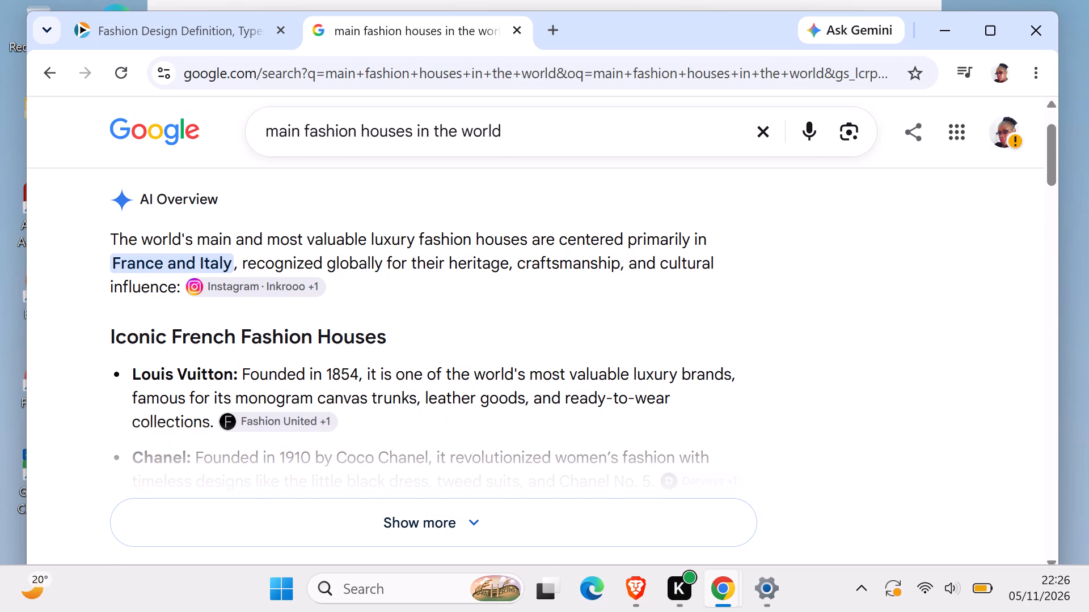
pyautogui.press('Down')
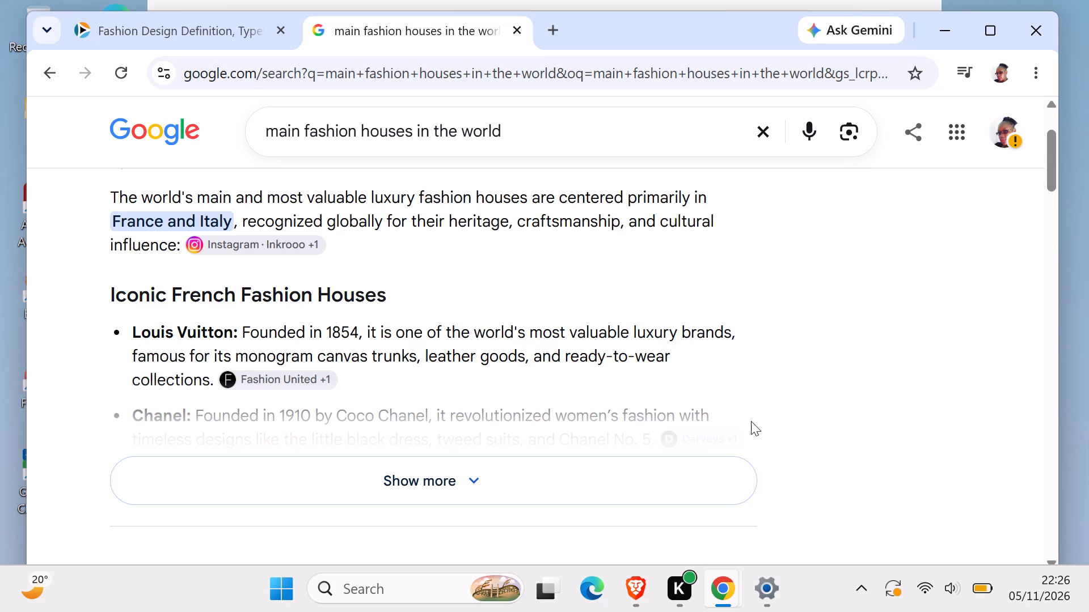
# Switch to the REFUGEE CAMPS spreadsheet window and rename the file "FASHION HOUSES IN THE WORLD".
pyautogui.click(720, 597)
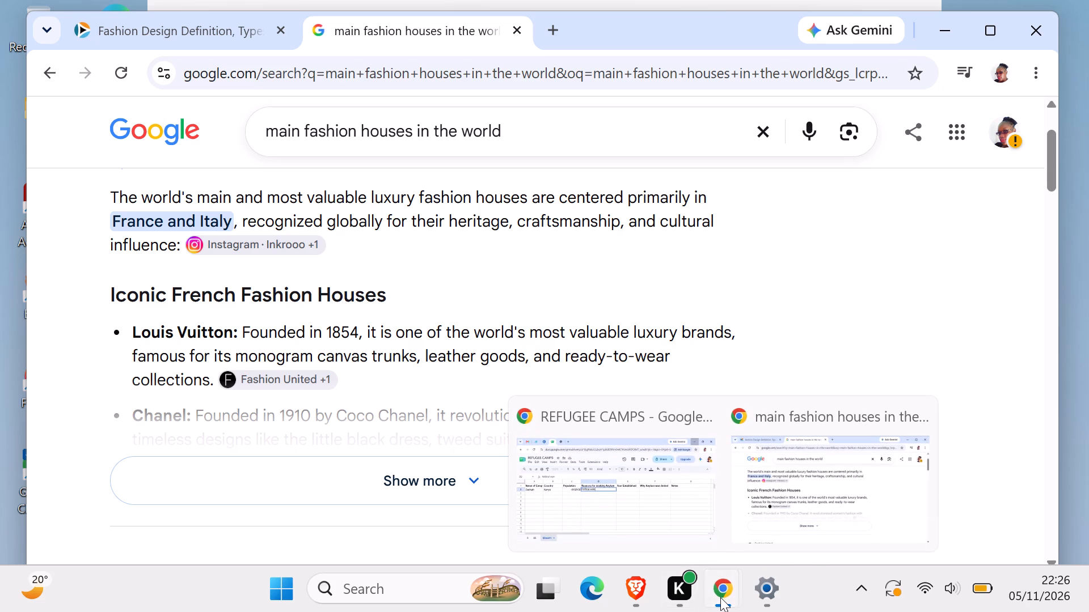
pyautogui.click(720, 597)
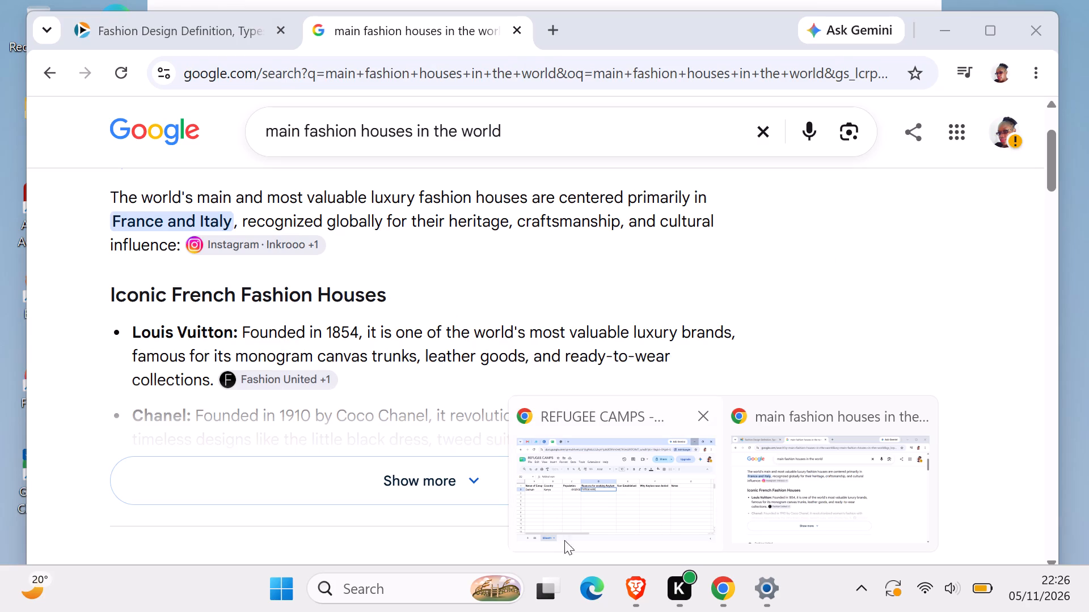
pyautogui.click(619, 501)
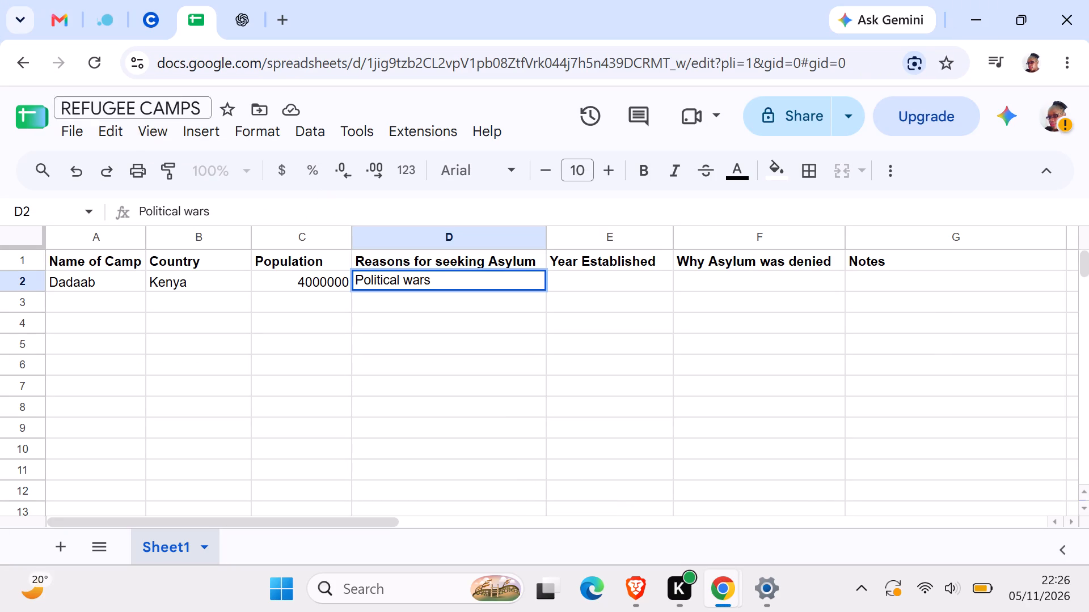
pyautogui.click(202, 107)
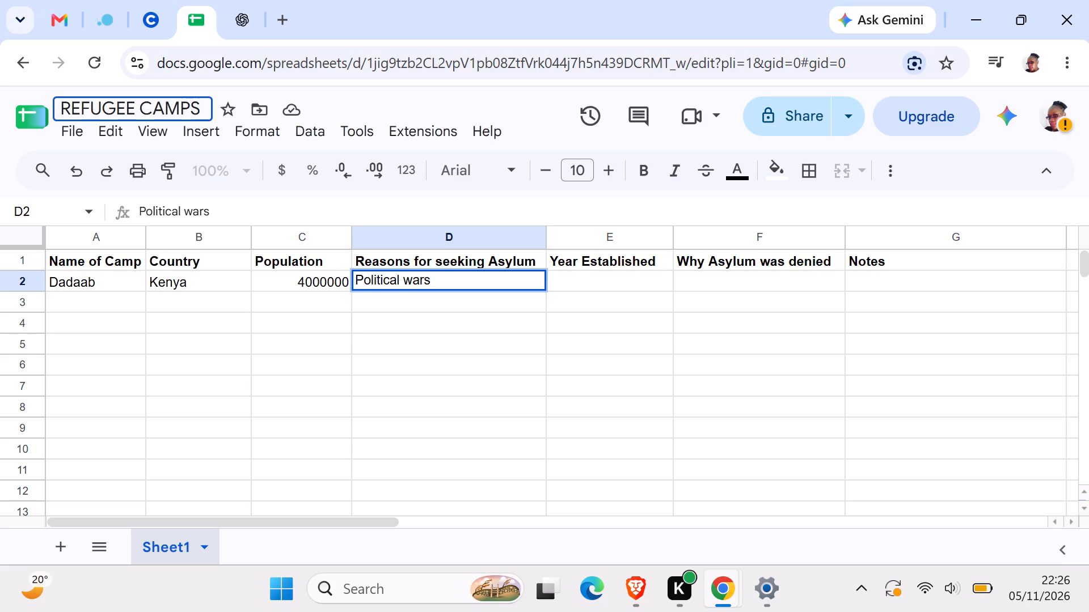
pyautogui.press('BackSpace')
pyautogui.press('BackSpace')
pyautogui.press('BackSpace')
pyautogui.press('BackSpace')
pyautogui.press('BackSpace')
pyautogui.press('BackSpace')
pyautogui.press('BackSpace')
pyautogui.press('BackSpace')
pyautogui.press('BackSpace')
pyautogui.press('BackSpace')
pyautogui.press('BackSpace')
pyautogui.press('BackSpace')
pyautogui.press('BackSpace')
pyautogui.press('BackSpace')
pyautogui.press('BackSpace')
pyautogui.press('BackSpace')
pyautogui.press('BackSpace')
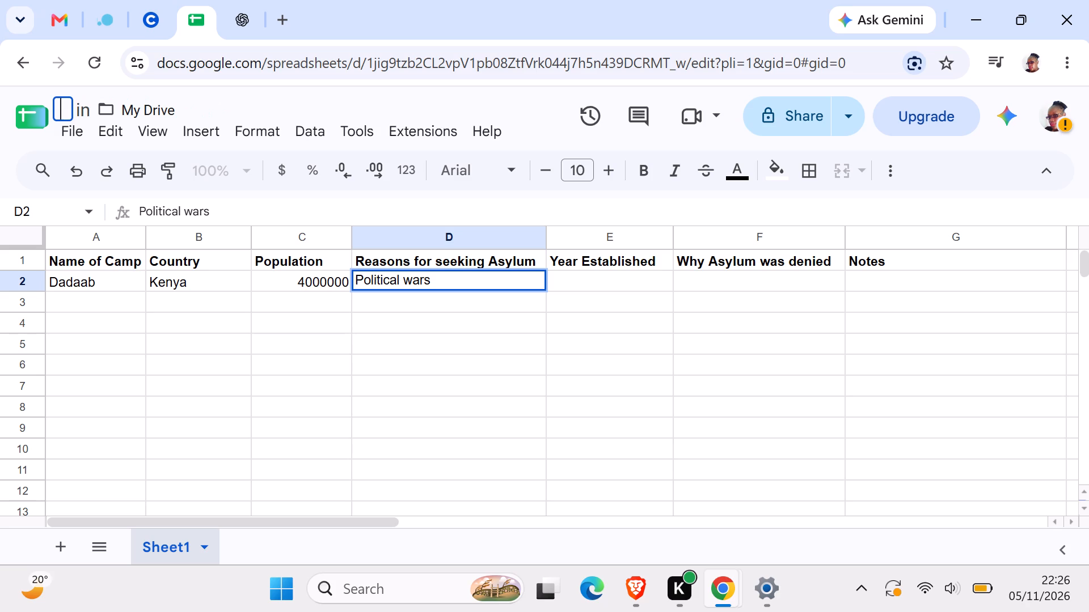
pyautogui.press('f')
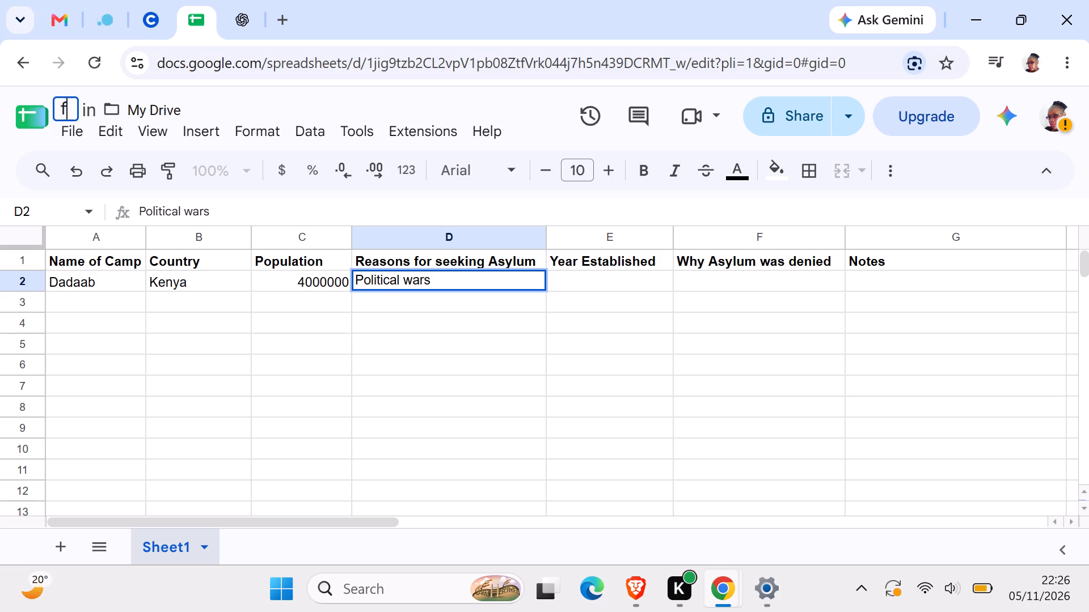
pyautogui.press('BackSpace')
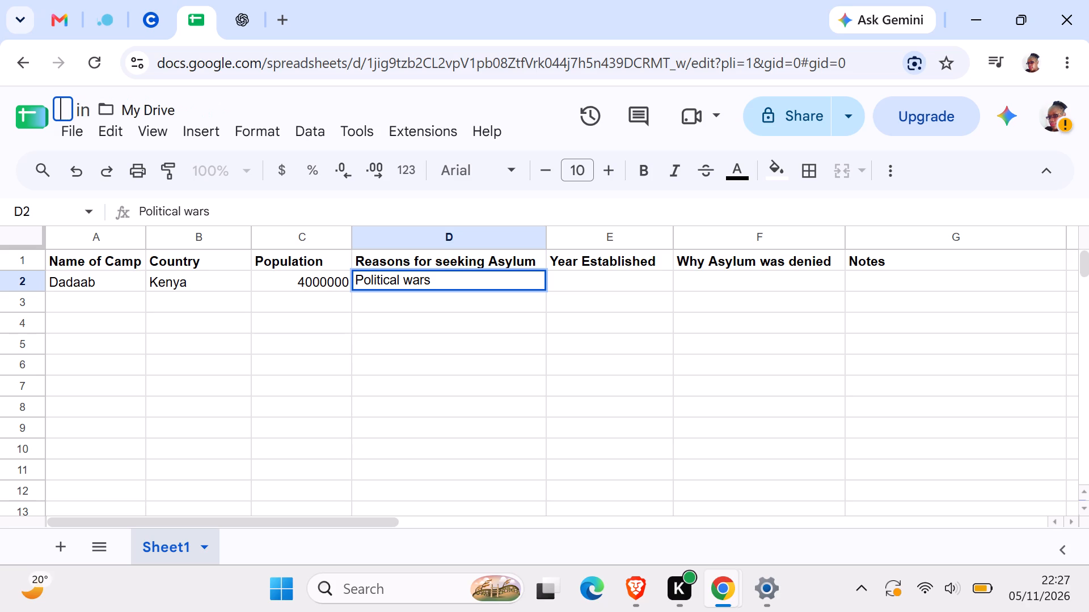
pyautogui.press('f')
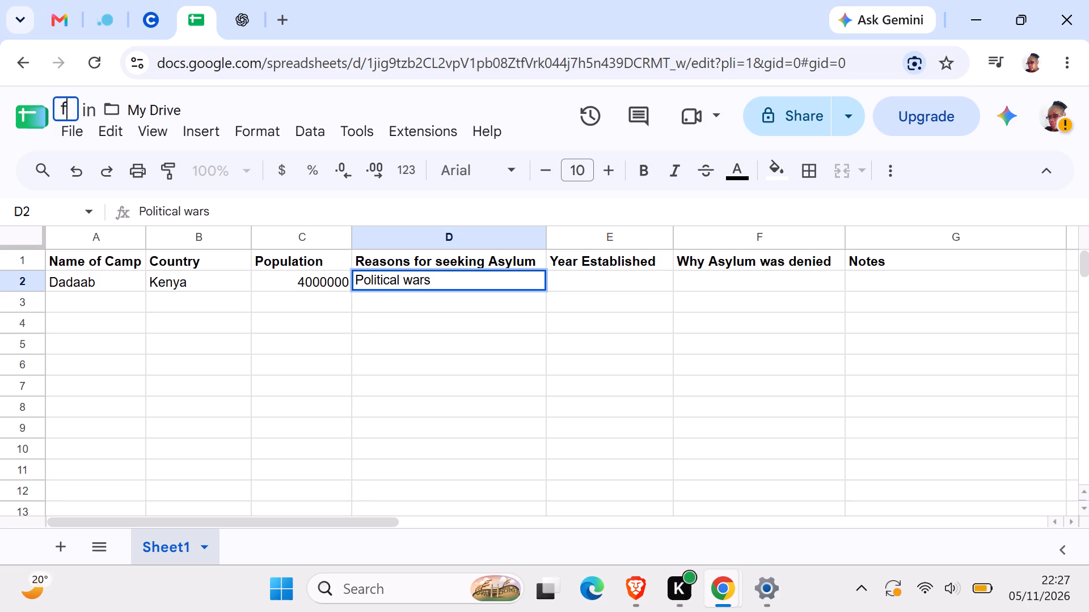
pyautogui.press('BackSpace')
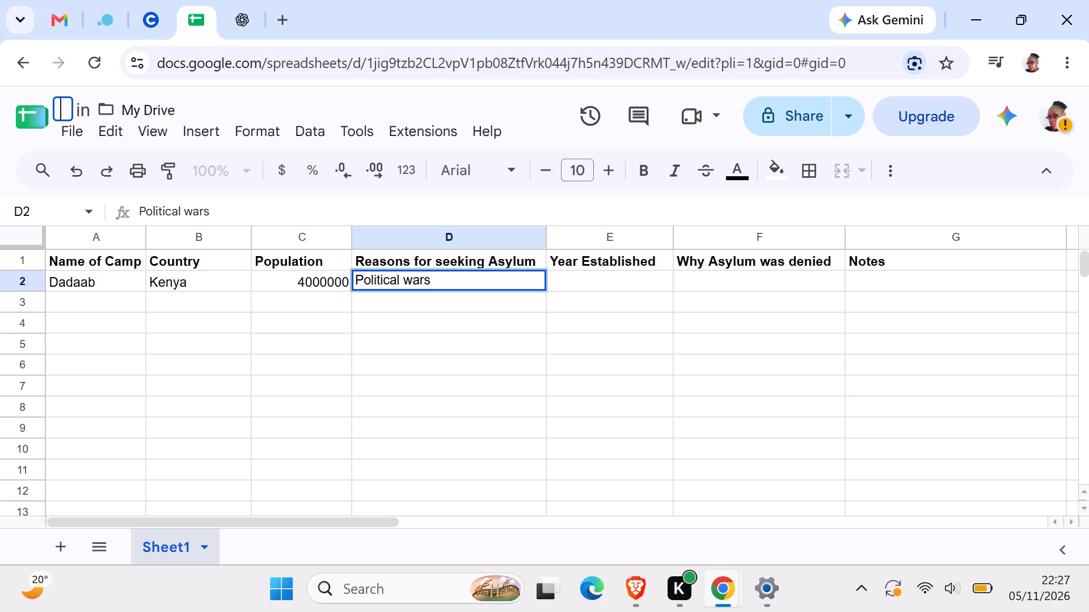
pyautogui.write('FA')
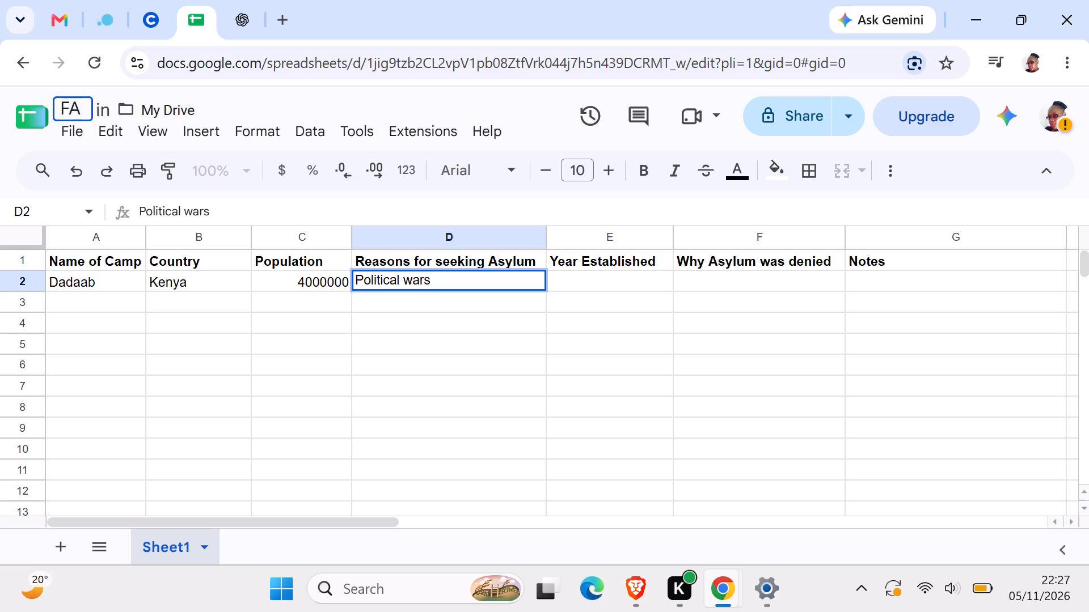
pyautogui.write('SHION')
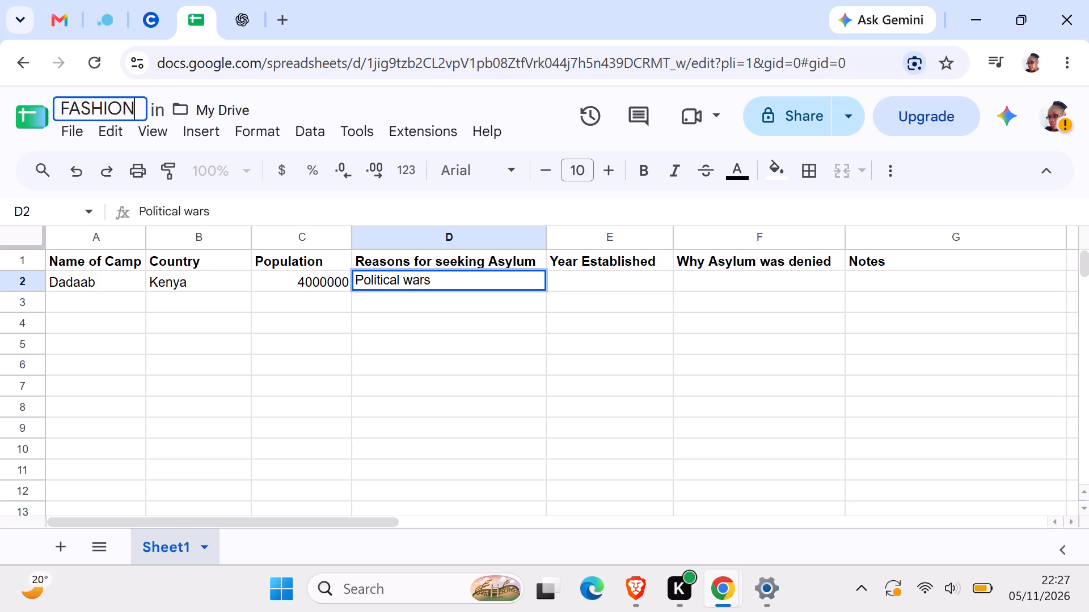
pyautogui.press('space')
pyautogui.write('HO')
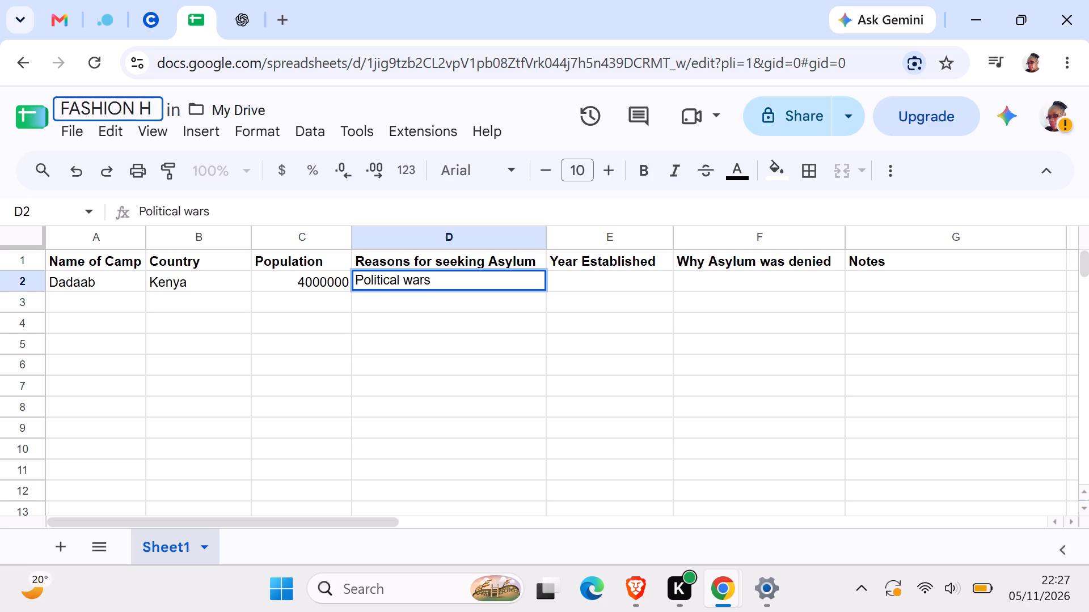
pyautogui.press('u')
pyautogui.write('SES')
pyautogui.press('space')
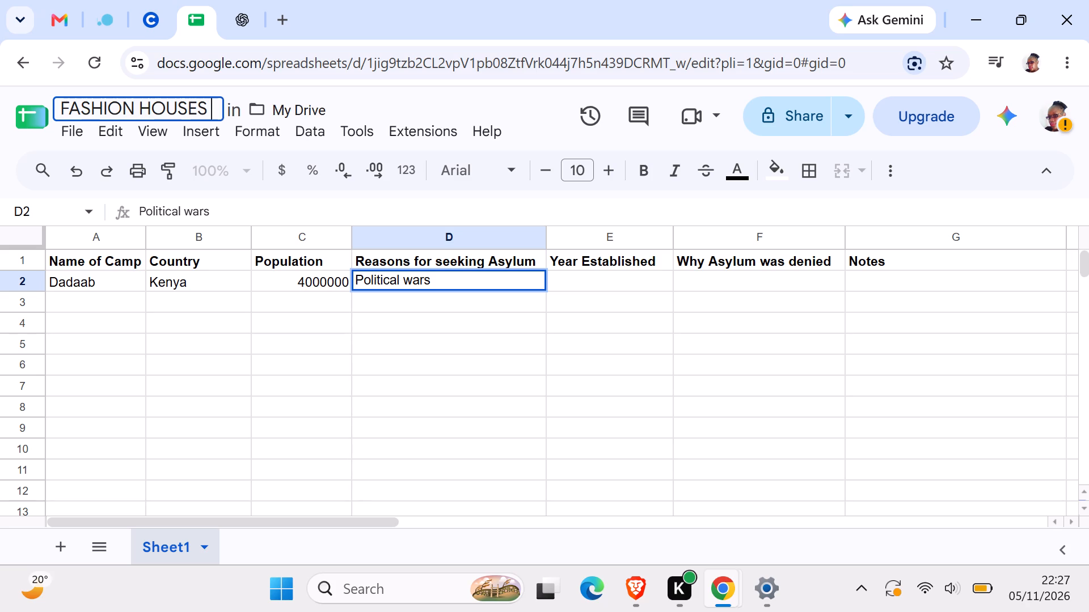
pyautogui.write('IN')
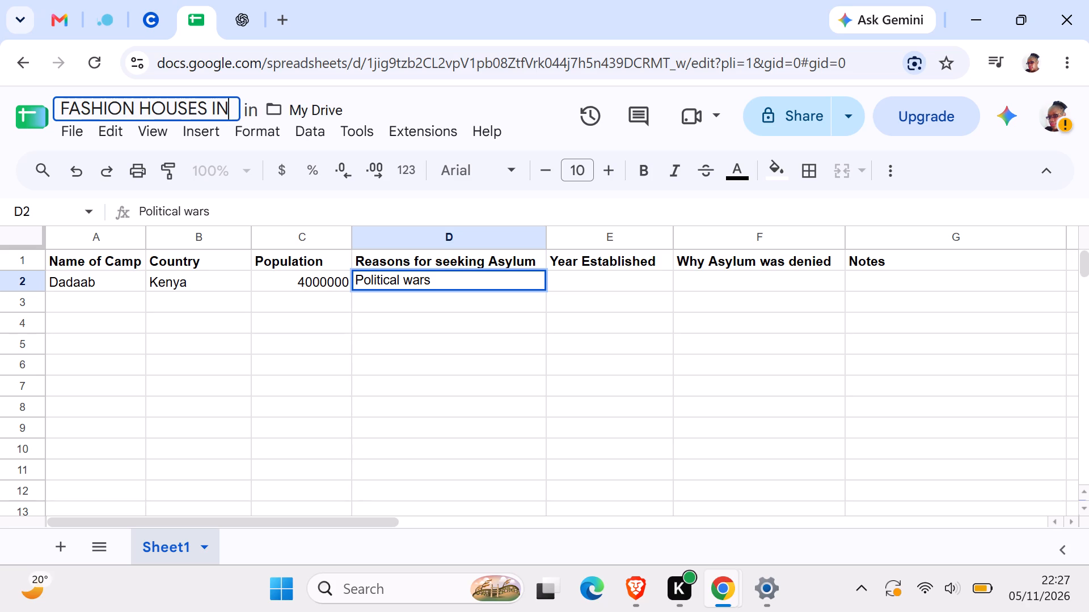
pyautogui.press('space')
pyautogui.write('THE')
pyautogui.press('space')
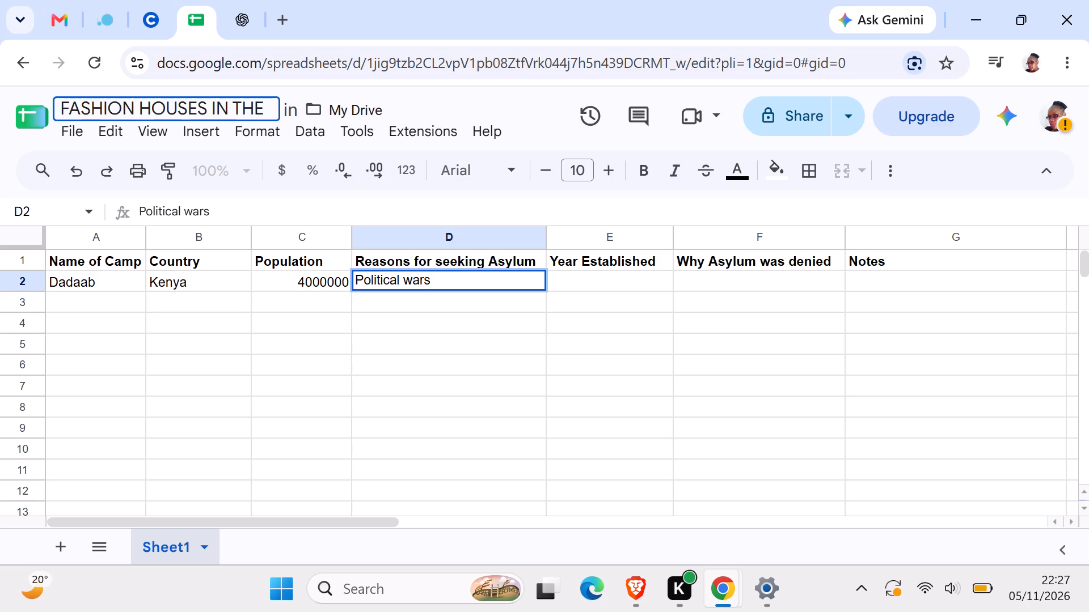
pyautogui.write('WORL')
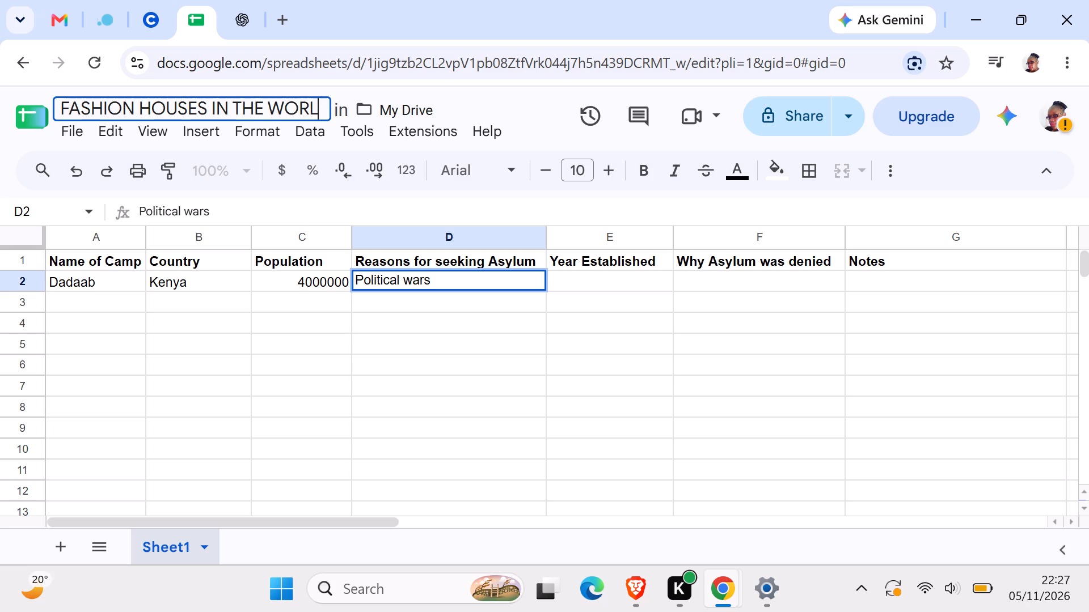
pyautogui.press('d')
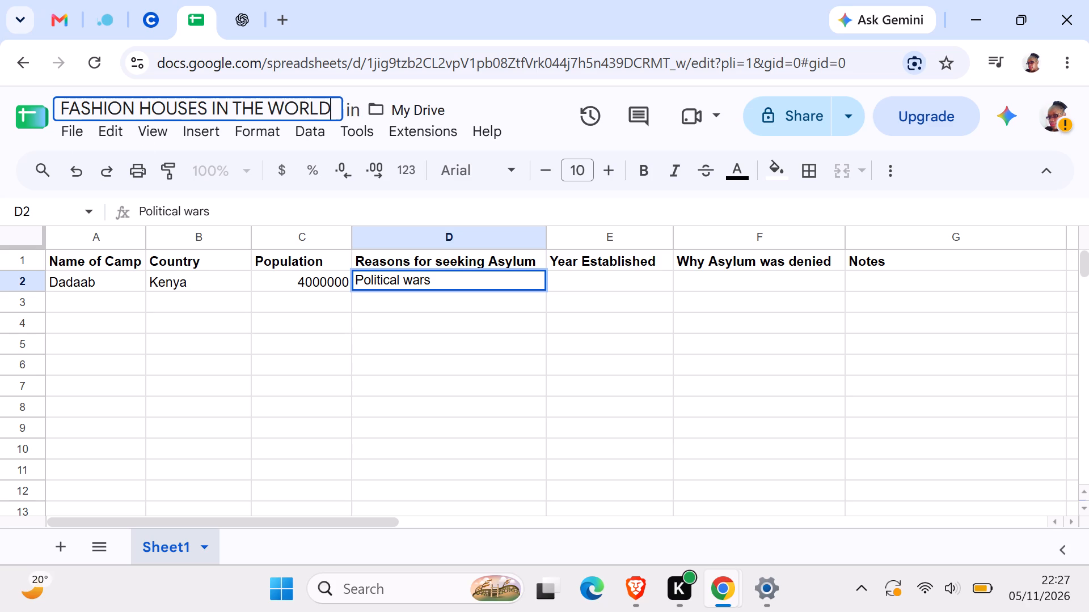
# Replace the column headers in cells A1 and B1 with "NAME" and "COUNTRY".
pyautogui.click(141, 262)
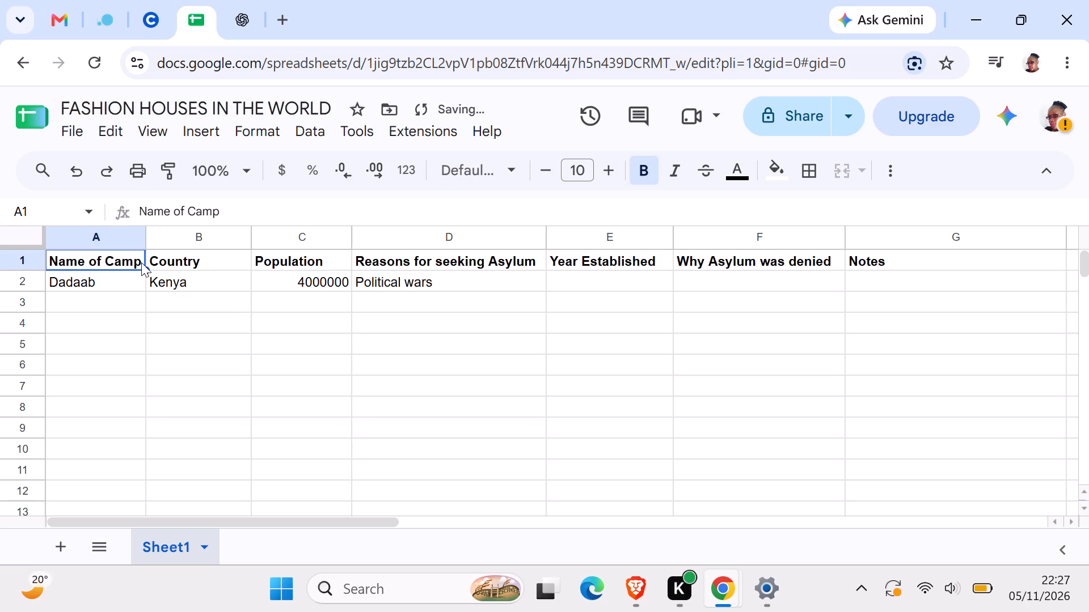
pyautogui.press('BackSpace')
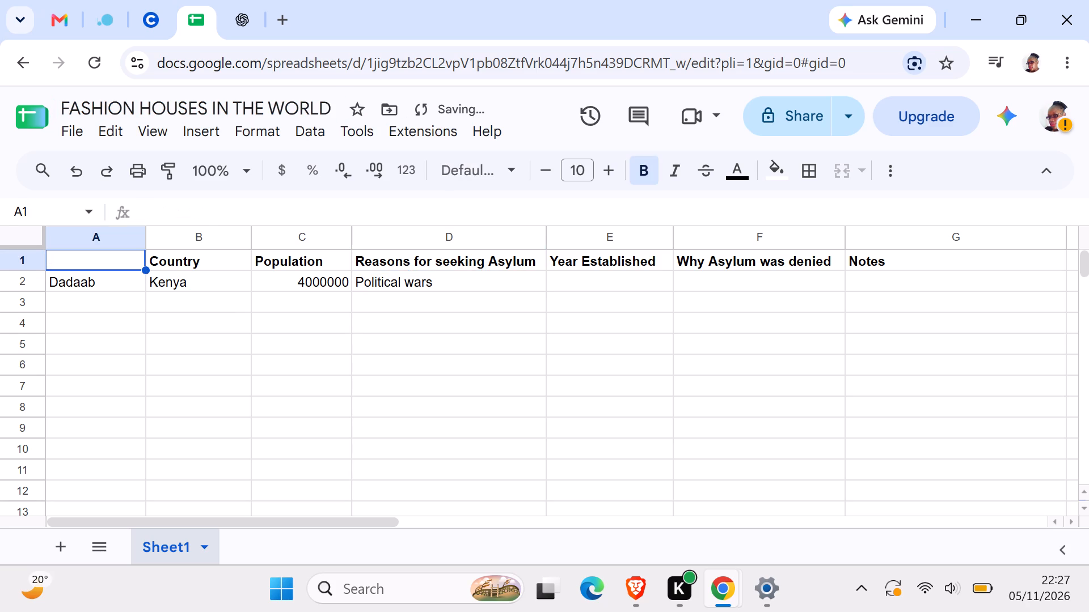
pyautogui.hotkey('shift', 'n')
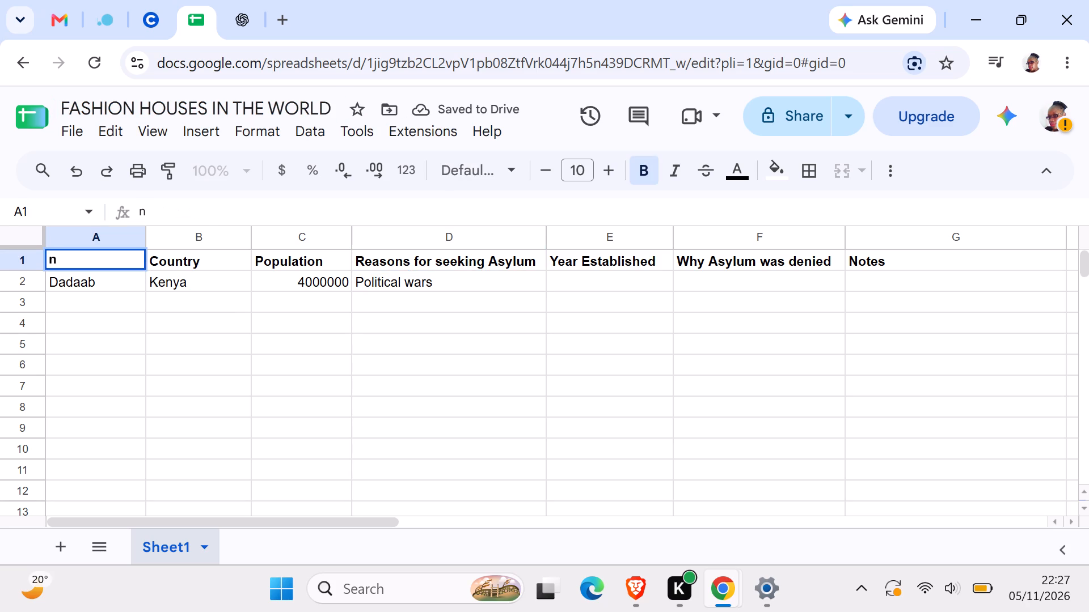
pyautogui.press('BackSpace')
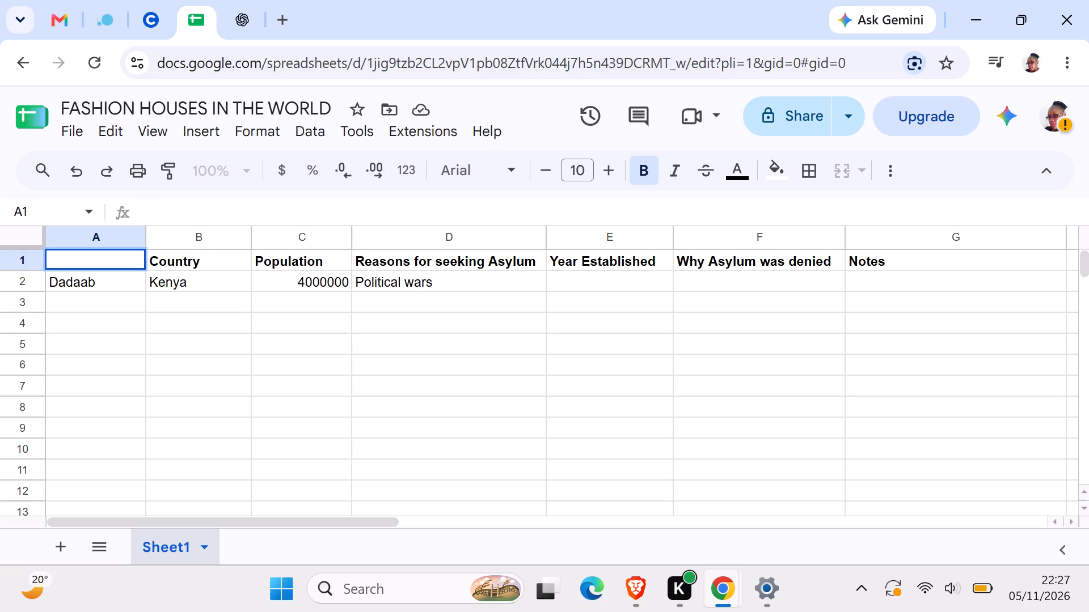
pyautogui.press('n')
pyautogui.write('AME')
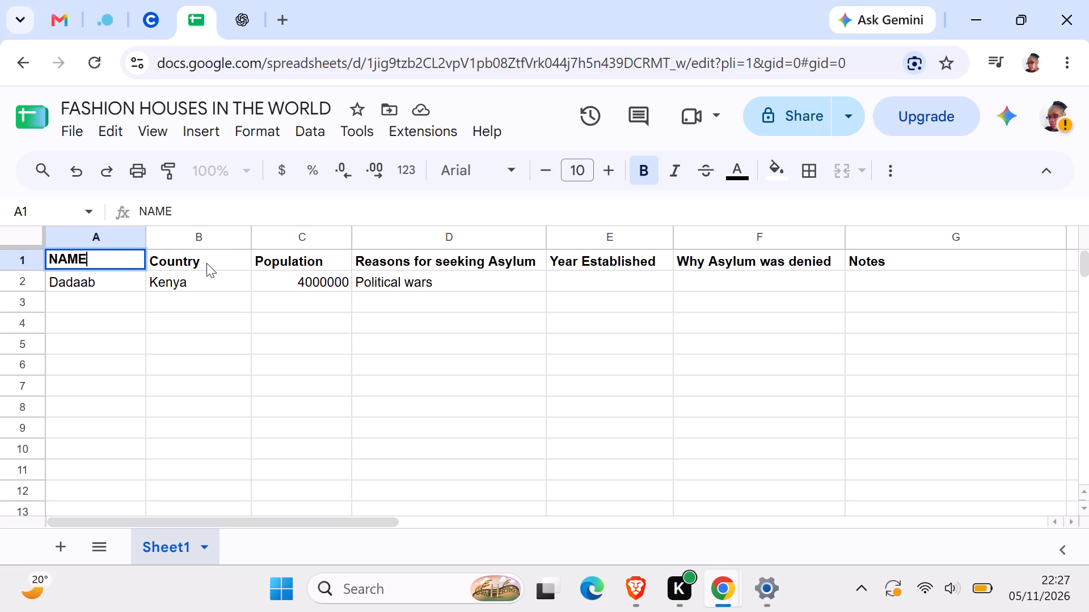
pyautogui.click(225, 261)
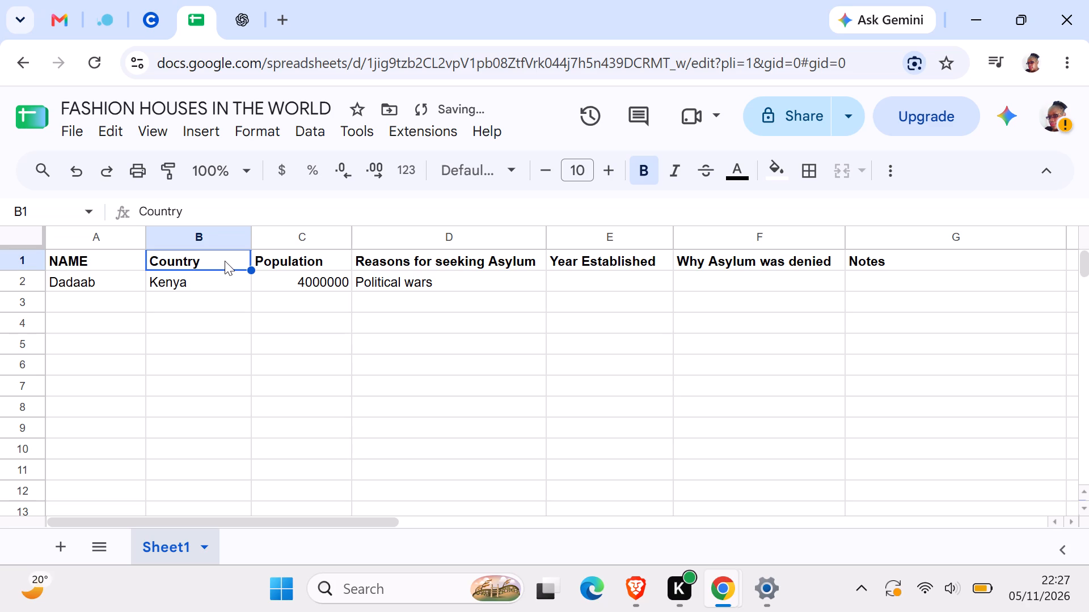
pyautogui.press('BackSpace')
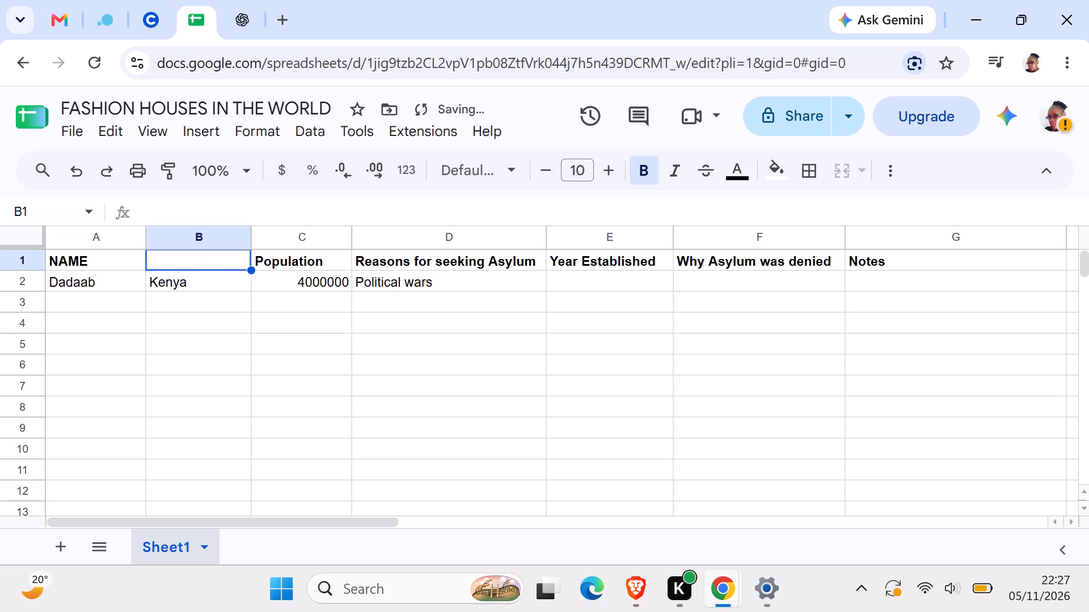
pyautogui.write('COUN')
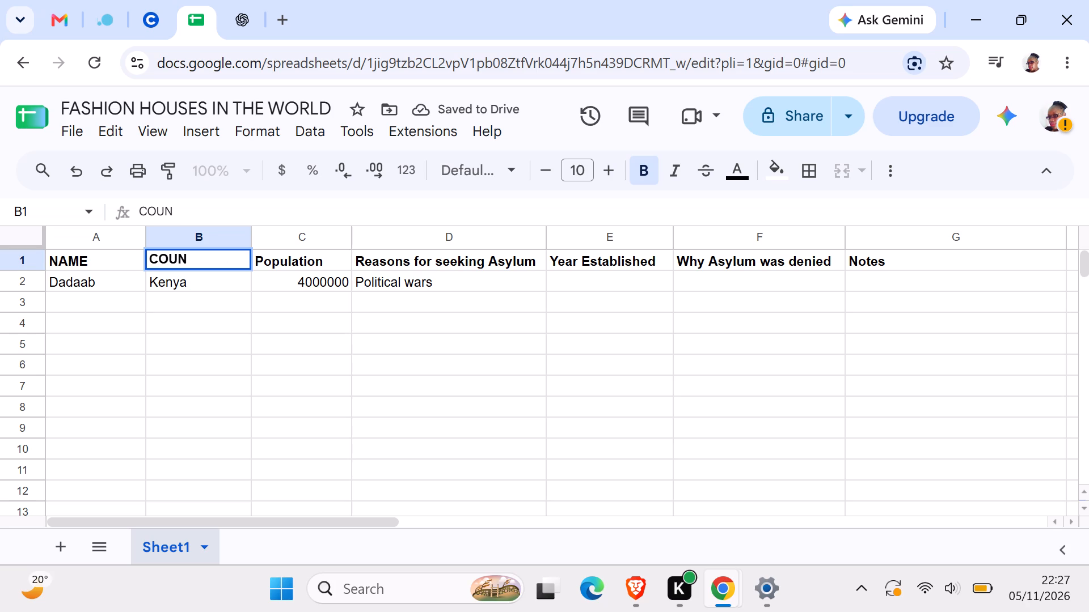
pyautogui.write('TRY')
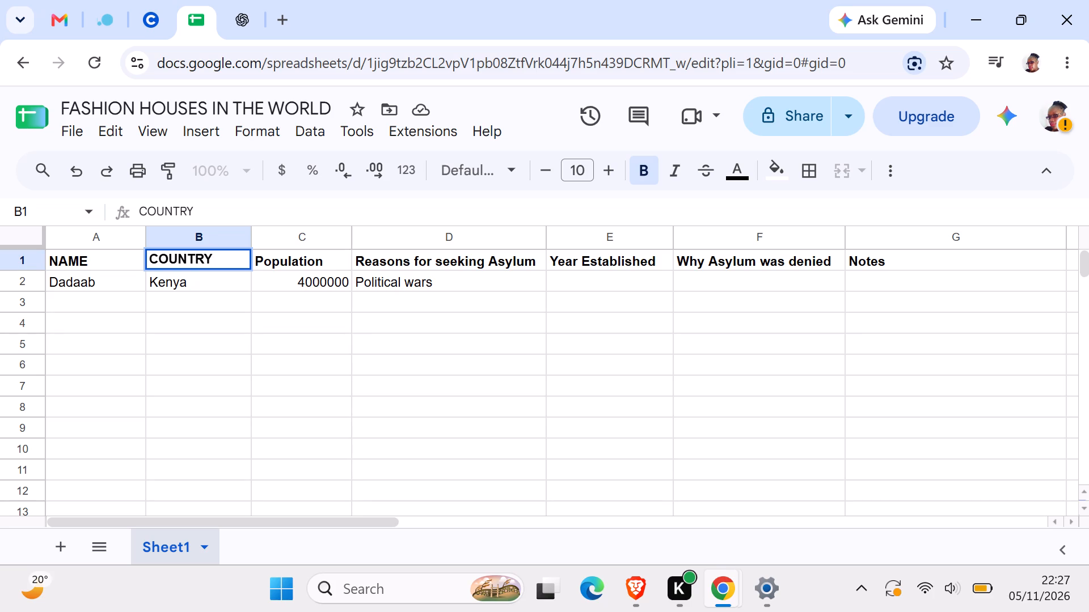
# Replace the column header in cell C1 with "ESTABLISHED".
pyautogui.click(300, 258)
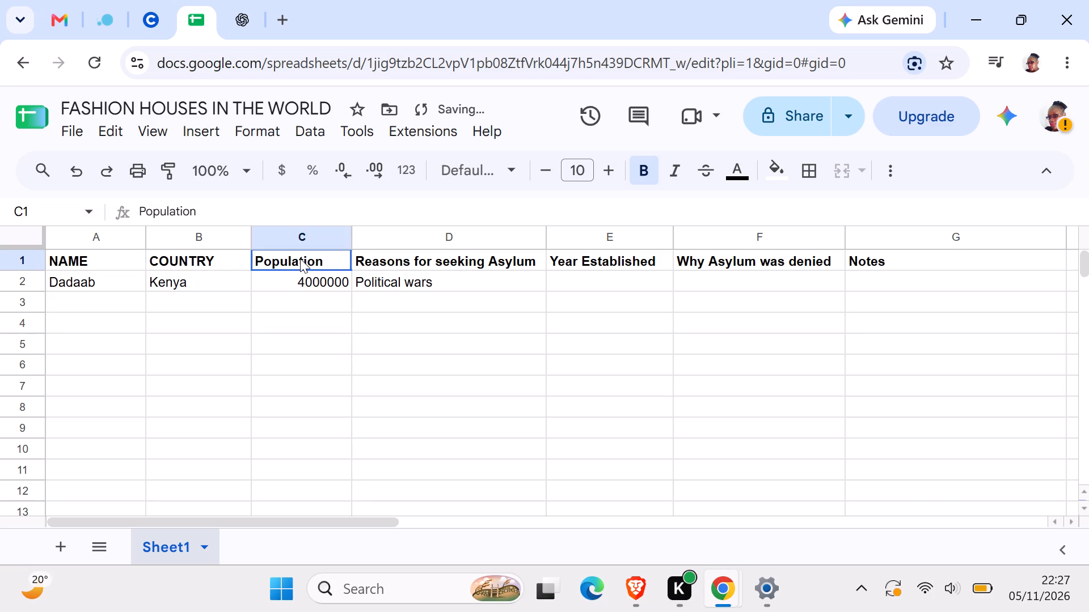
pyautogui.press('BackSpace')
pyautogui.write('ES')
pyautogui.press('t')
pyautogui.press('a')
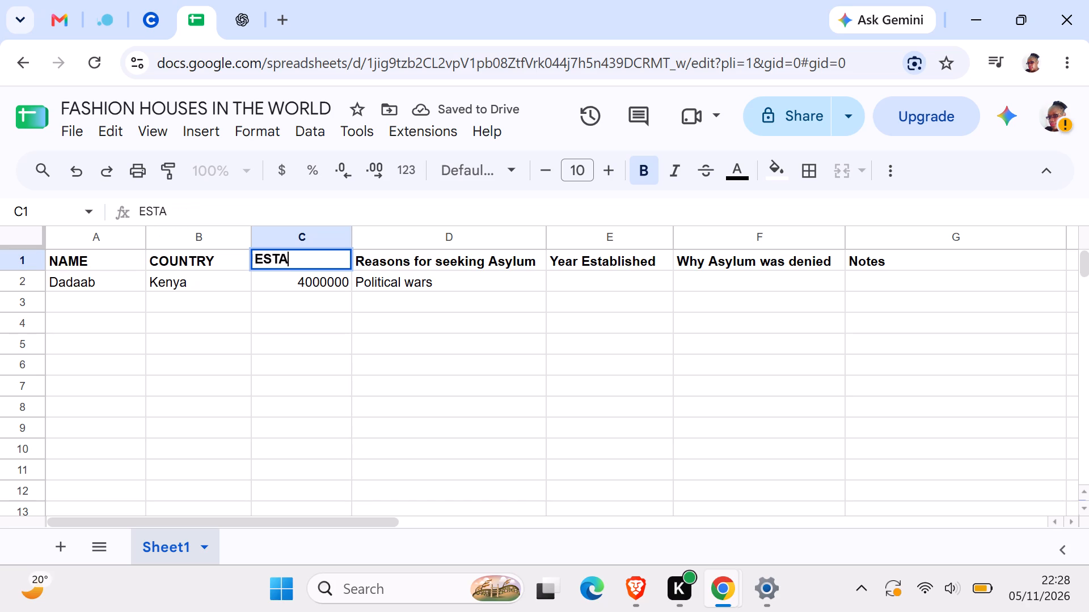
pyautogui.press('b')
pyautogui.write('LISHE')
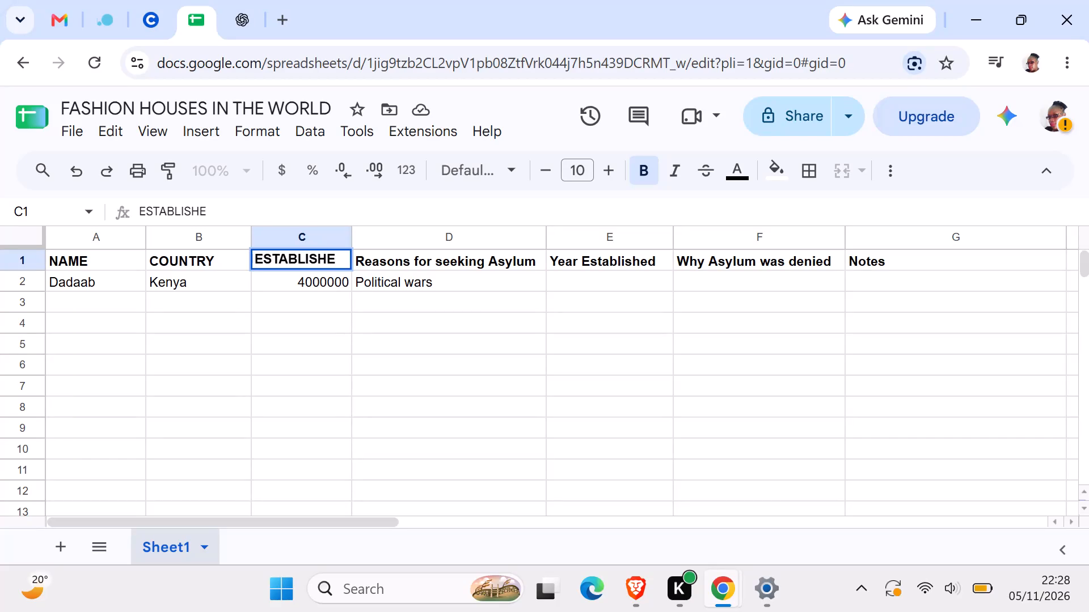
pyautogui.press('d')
# Replace the column header in cell D1 with "NETWORTH".
pyautogui.click(462, 267)
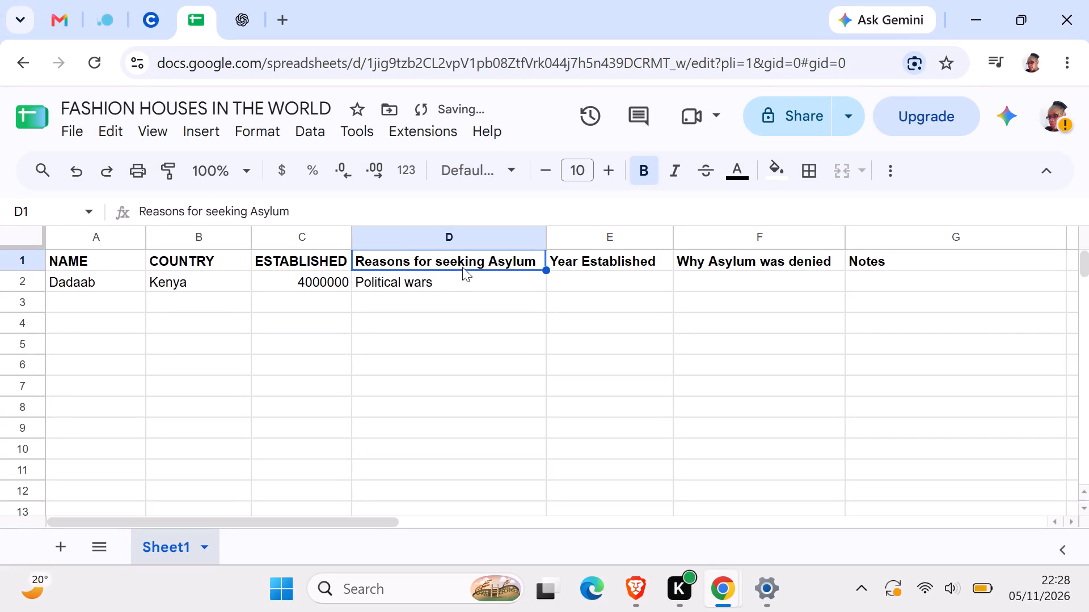
pyautogui.press('BackSpace')
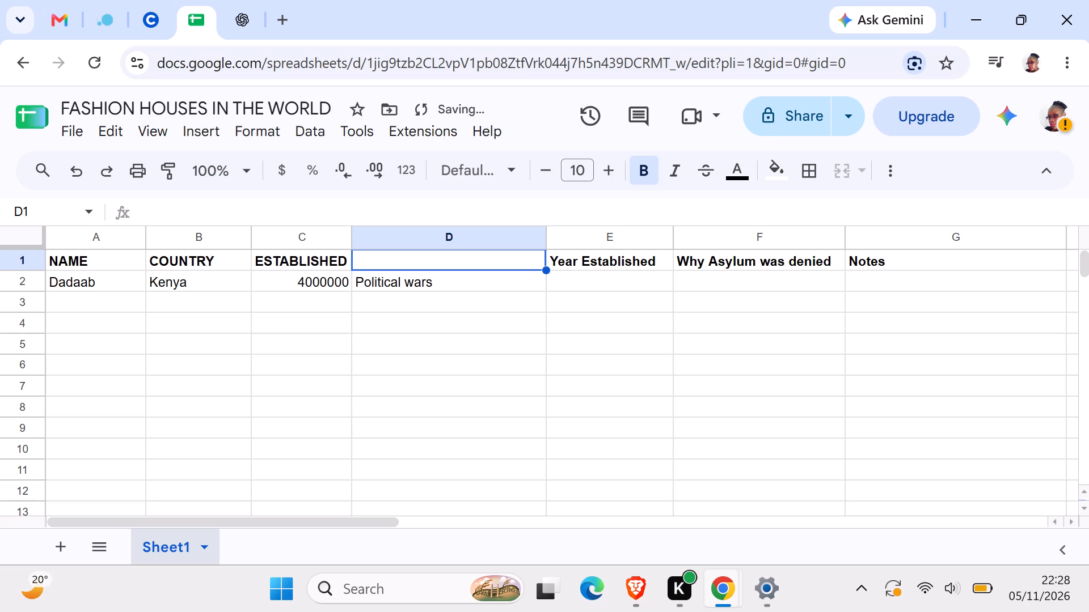
pyautogui.press('n')
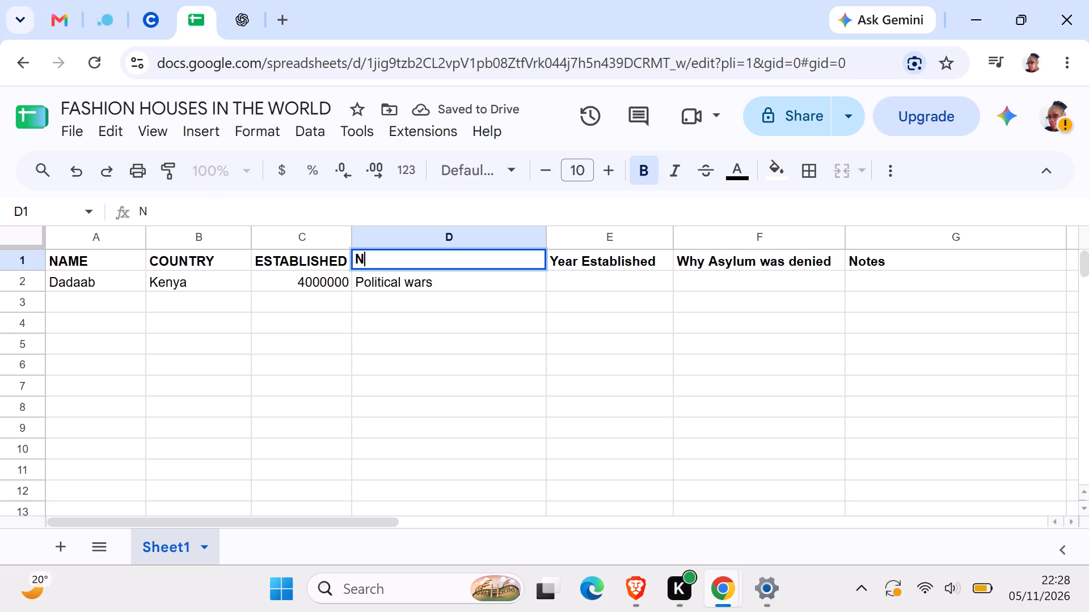
pyautogui.write('ETWOR')
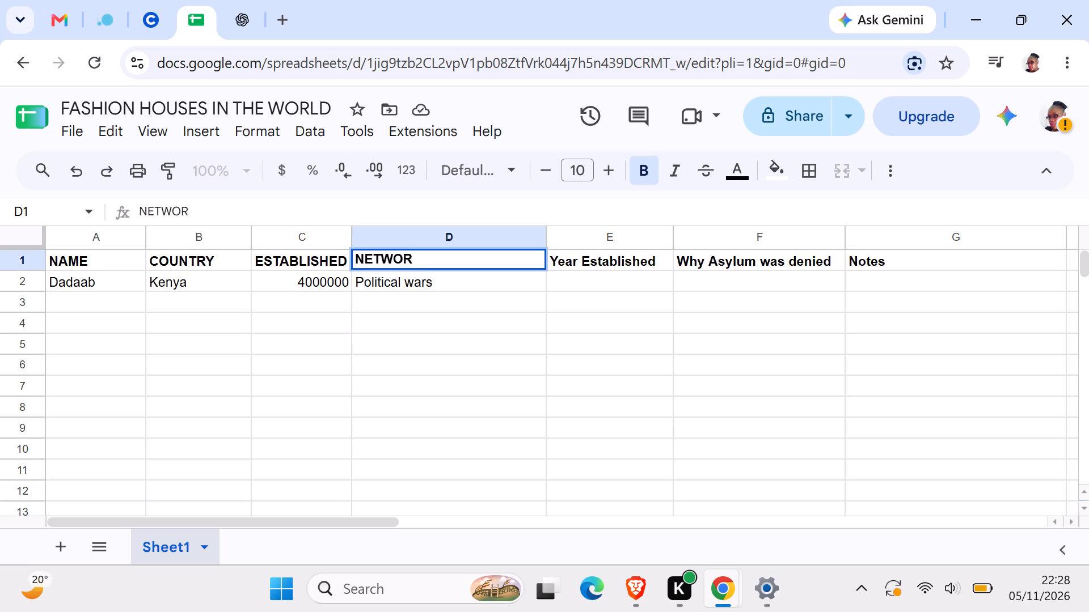
pyautogui.write('TH')
# Replace the entry under NAME in cell A2 with "Lois Vitton".
pyautogui.click(98, 286)
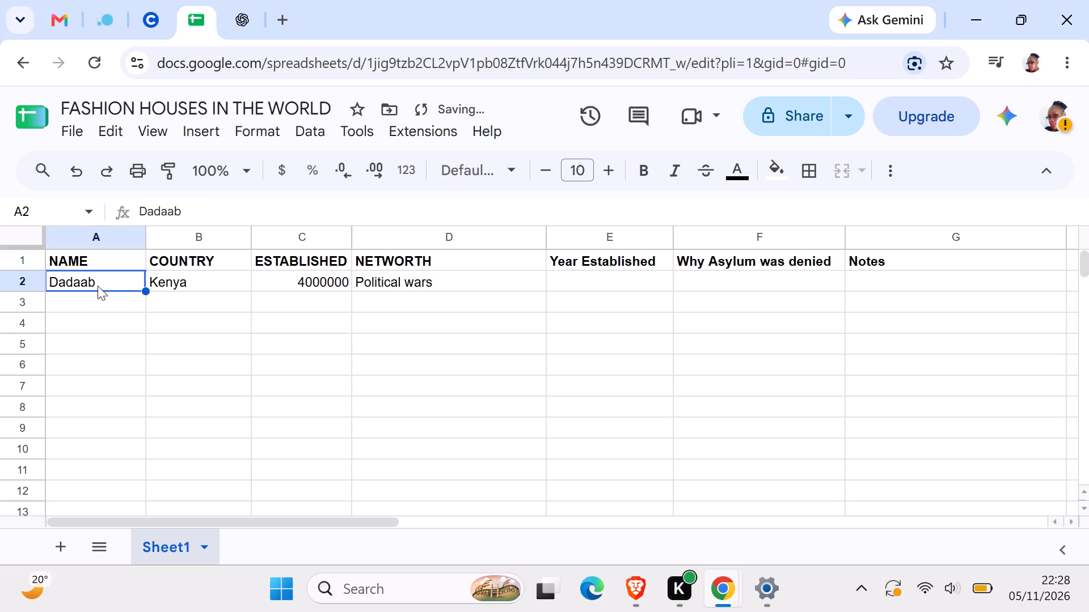
pyautogui.press('BackSpace')
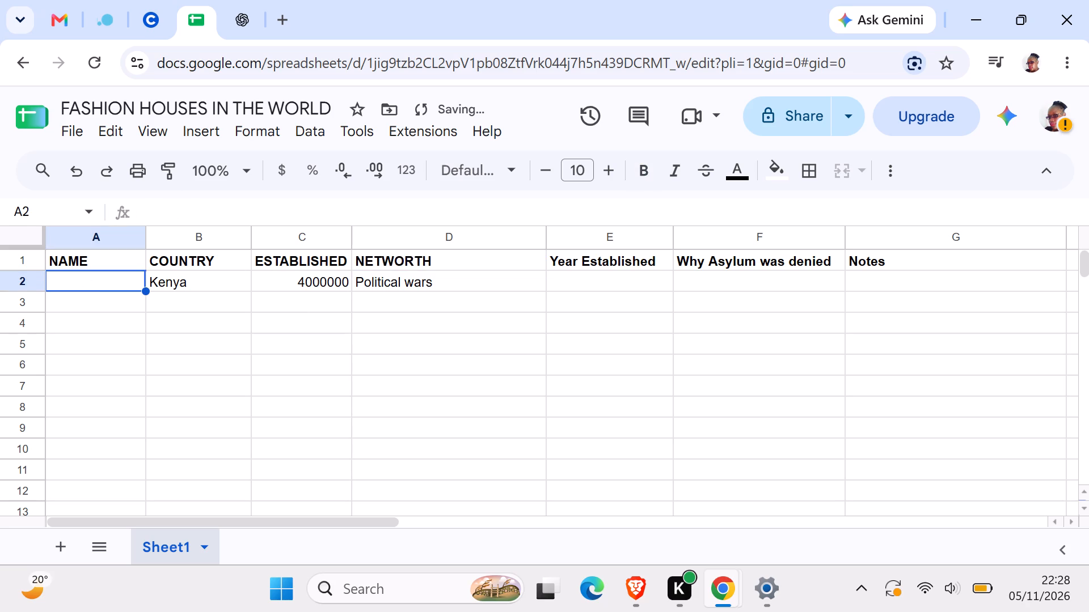
pyautogui.press('l')
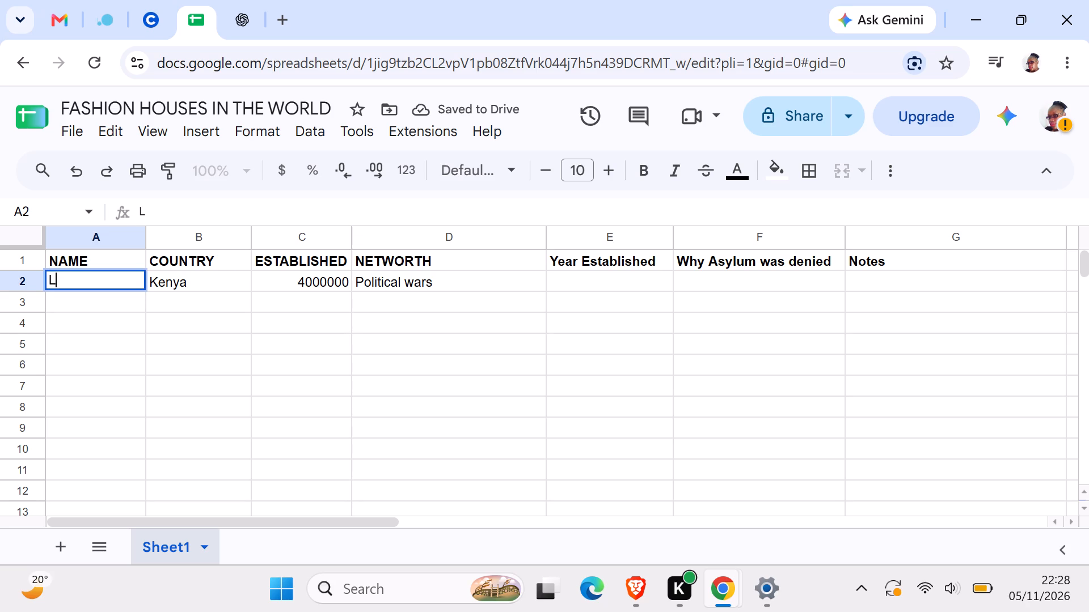
pyautogui.press('o')
pyautogui.write('is')
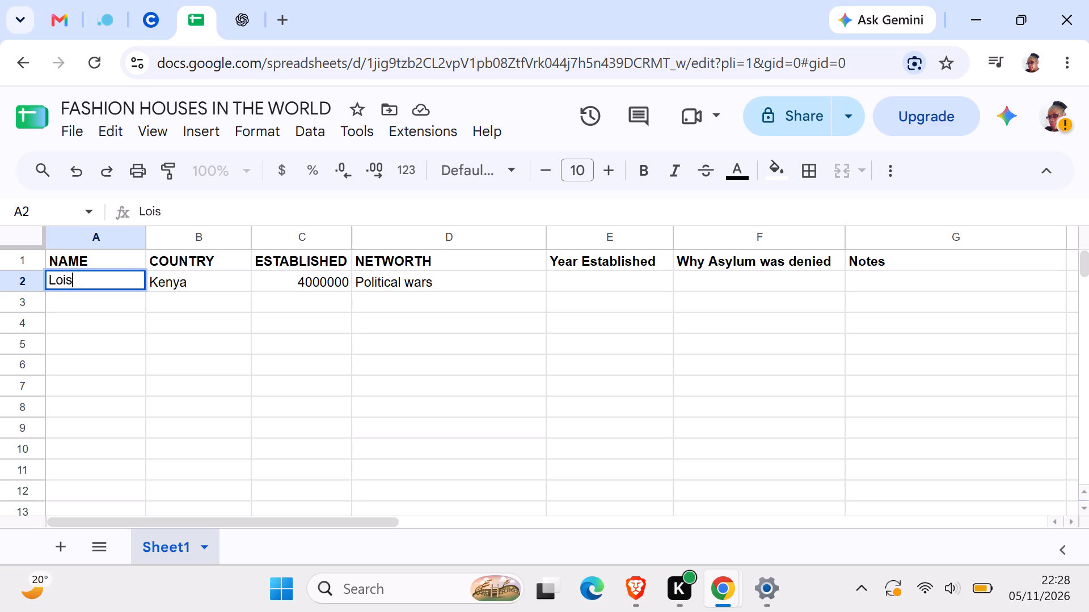
pyautogui.press('space')
pyautogui.press('v')
pyautogui.write('itt')
pyautogui.write('on')
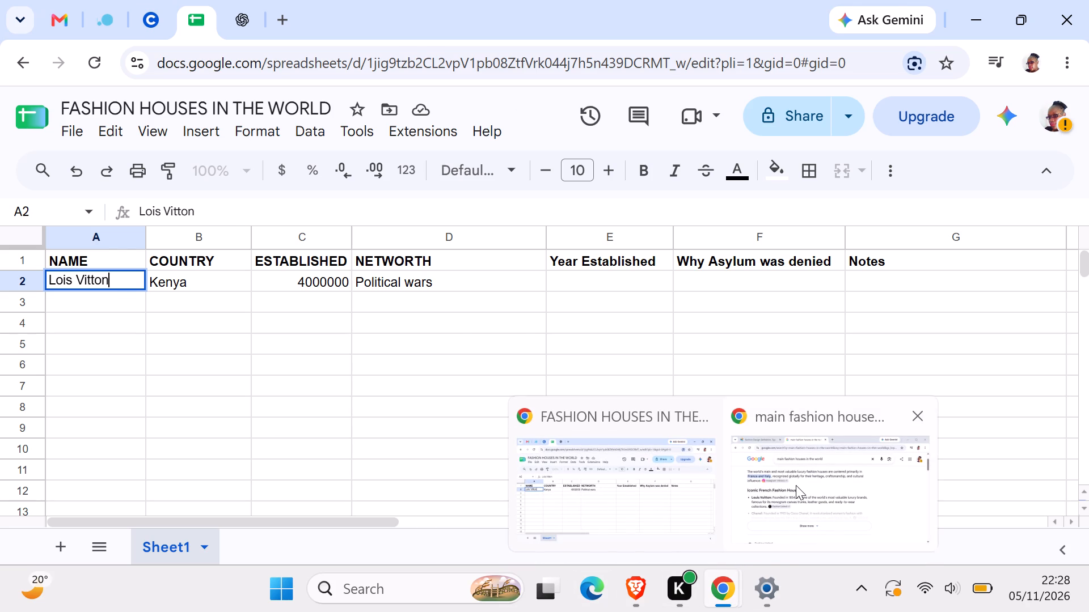
# Check the brand's spelling in the fashion houses search results and correct cell A2 to "Louis Vuitton".
pyautogui.click(796, 485)
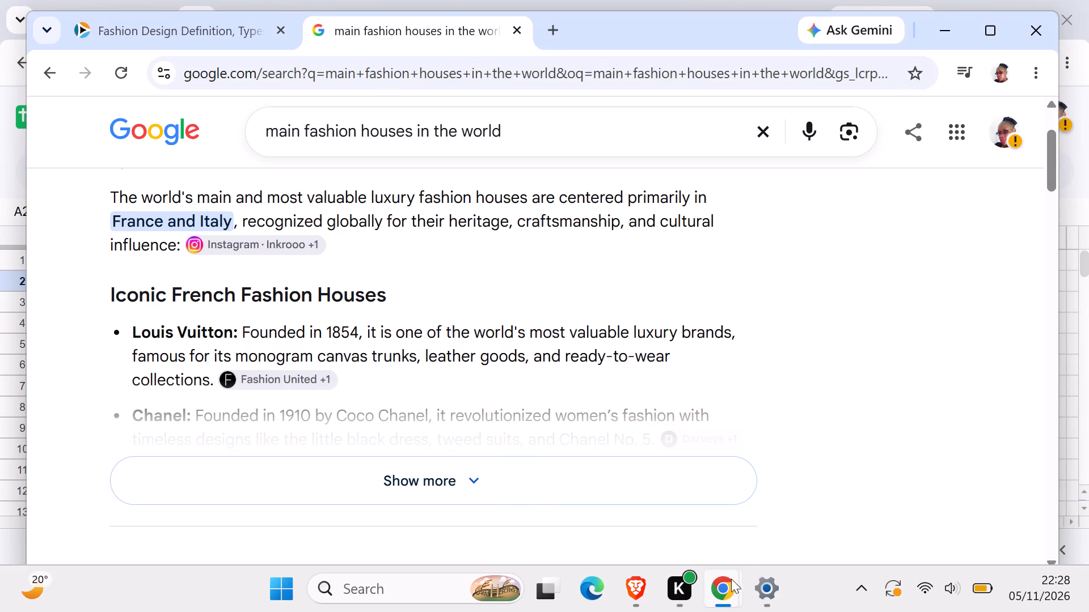
pyautogui.click(640, 509)
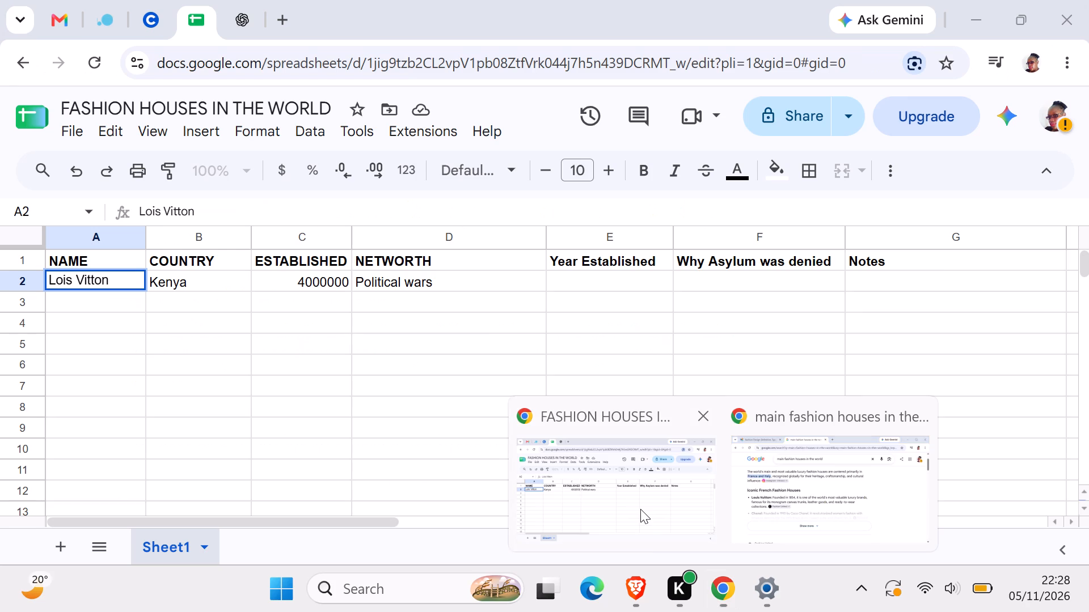
pyautogui.click(67, 282)
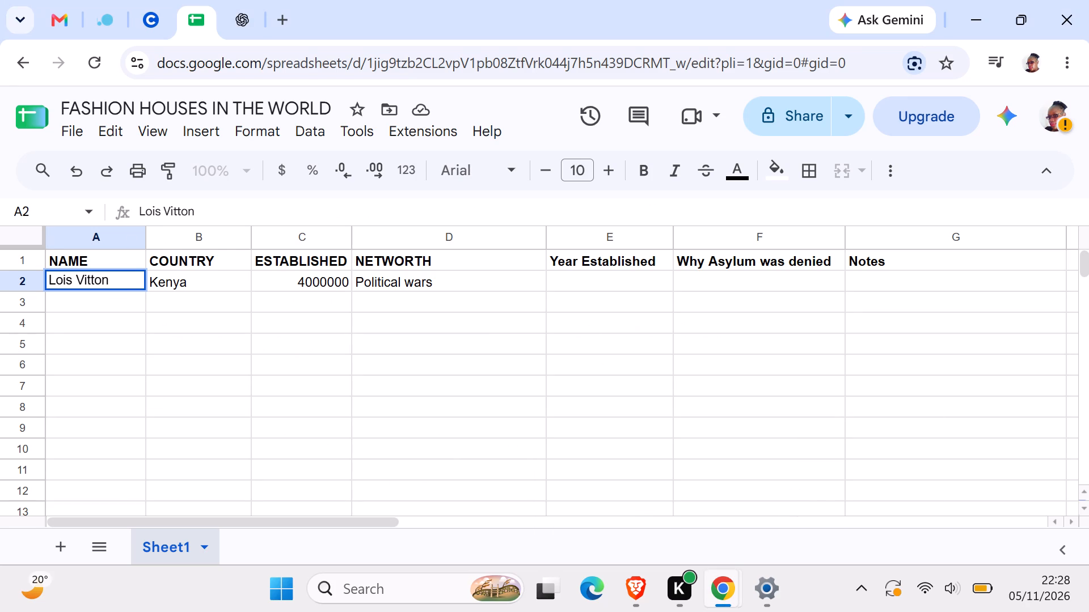
pyautogui.press('BackSpace')
pyautogui.press('i')
pyautogui.press('BackSpace')
pyautogui.write('ui')
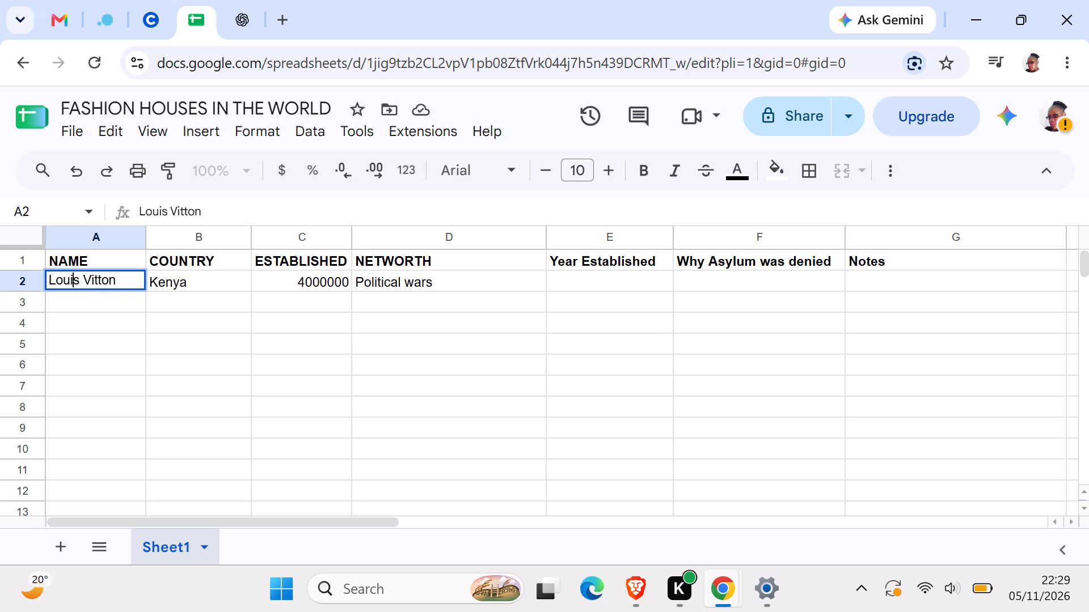
pyautogui.click(88, 279)
pyautogui.press('u')
# Clear the old refugee camp data from cells B2, C2 and D2 in the Louis Vuitton row.
pyautogui.click(205, 276)
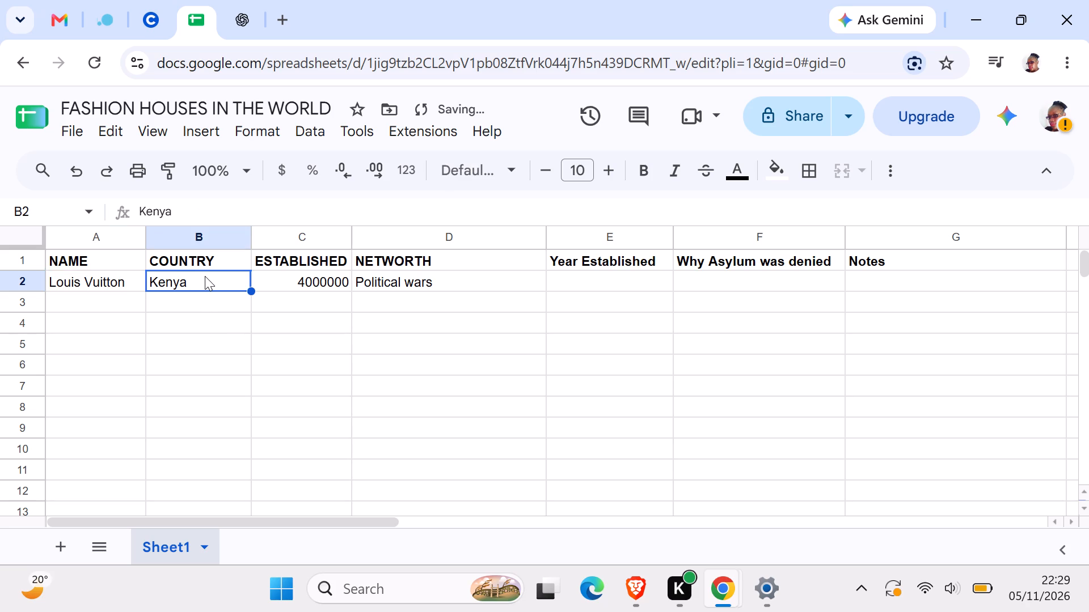
pyautogui.press('BackSpace')
pyautogui.click(306, 286)
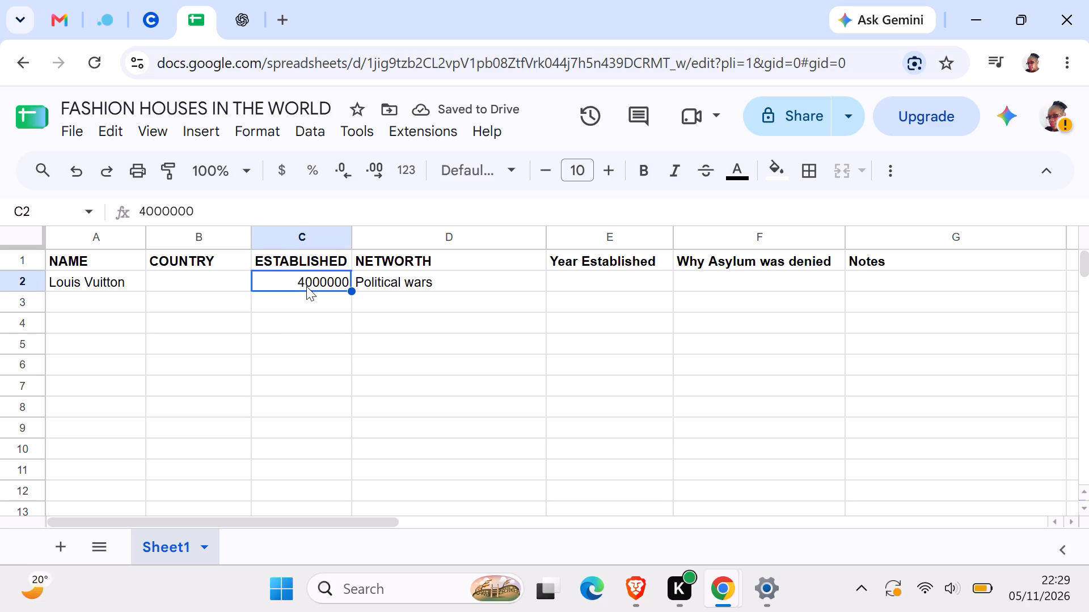
pyautogui.press('BackSpace')
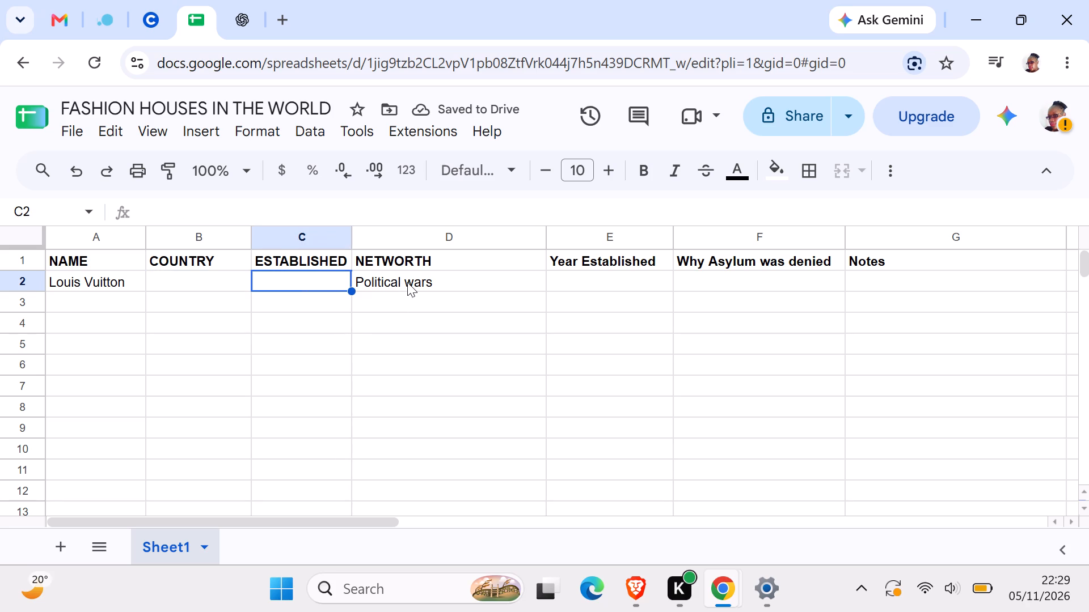
pyautogui.click(407, 282)
pyautogui.press('BackSpace')
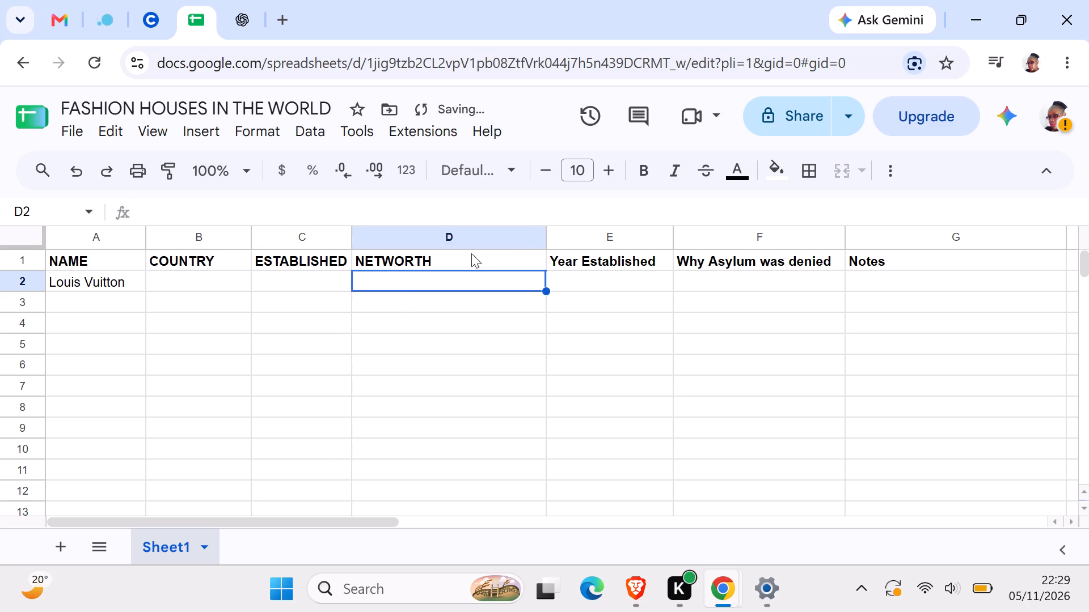
# Delete the leftover headers "Year Established" in E1 and "Why Asylum was denied" in F1.
pyautogui.click(593, 260)
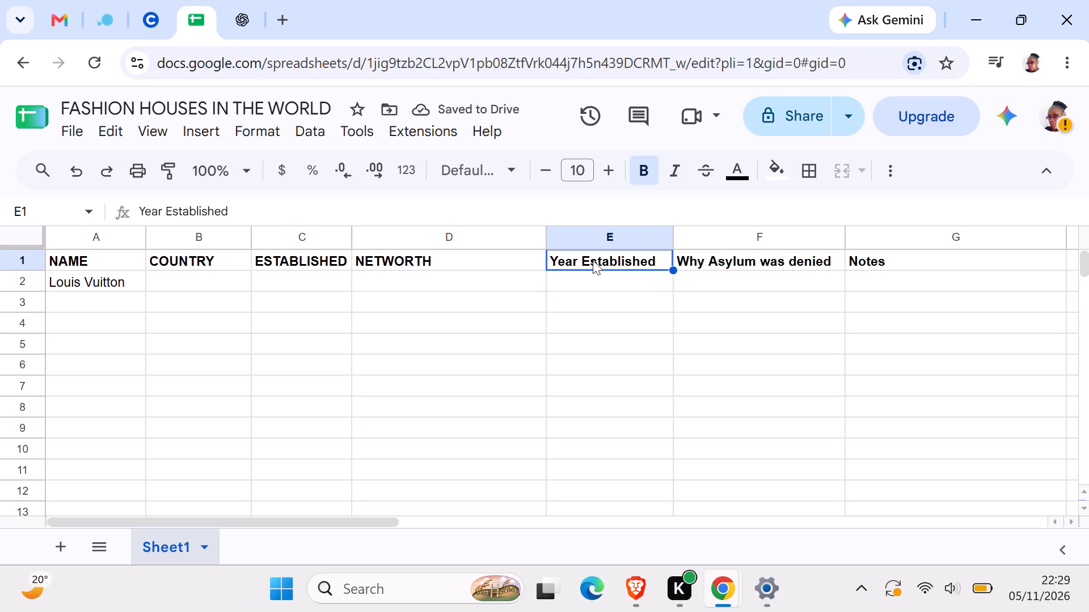
pyautogui.press('BackSpace')
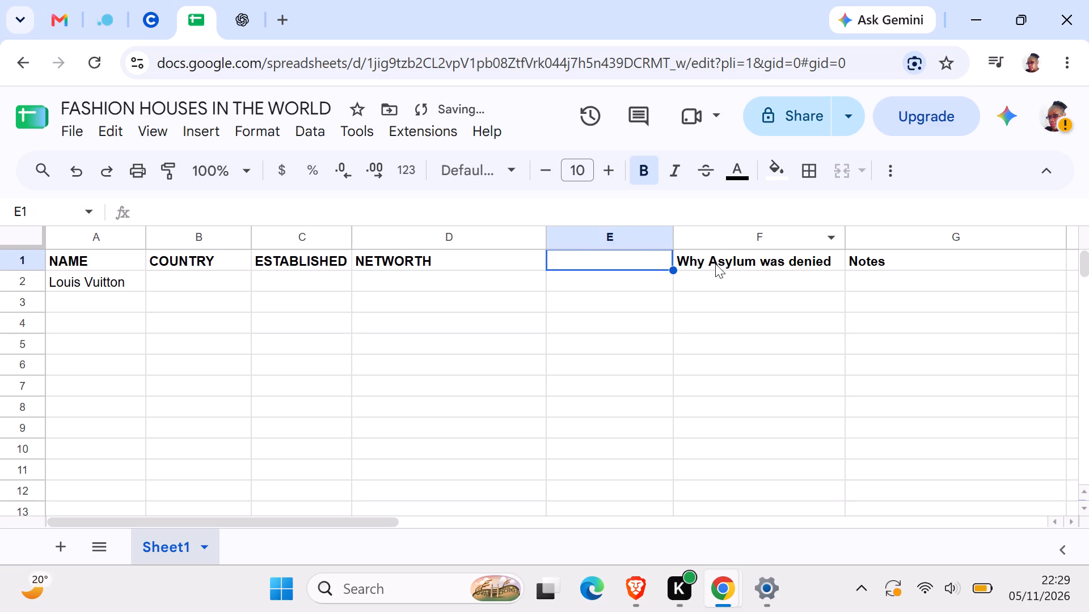
pyautogui.click(712, 261)
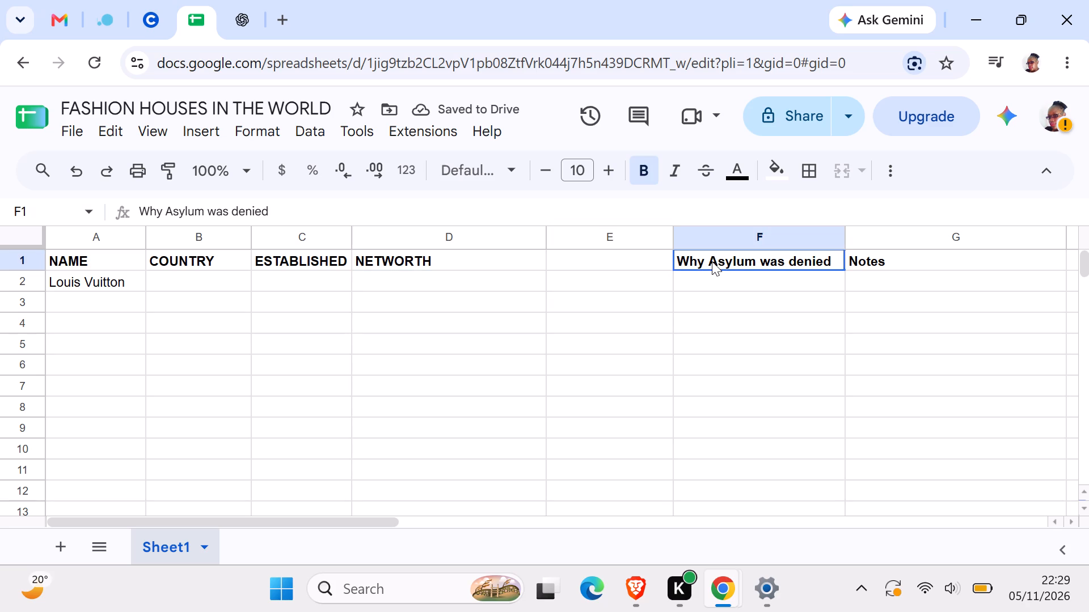
pyautogui.press('BackSpace')
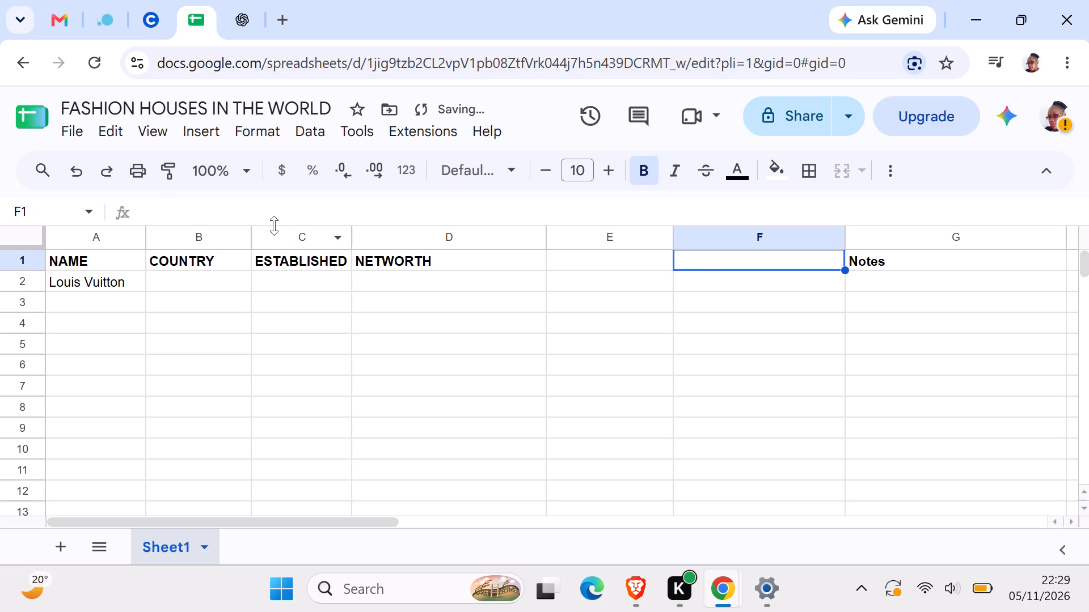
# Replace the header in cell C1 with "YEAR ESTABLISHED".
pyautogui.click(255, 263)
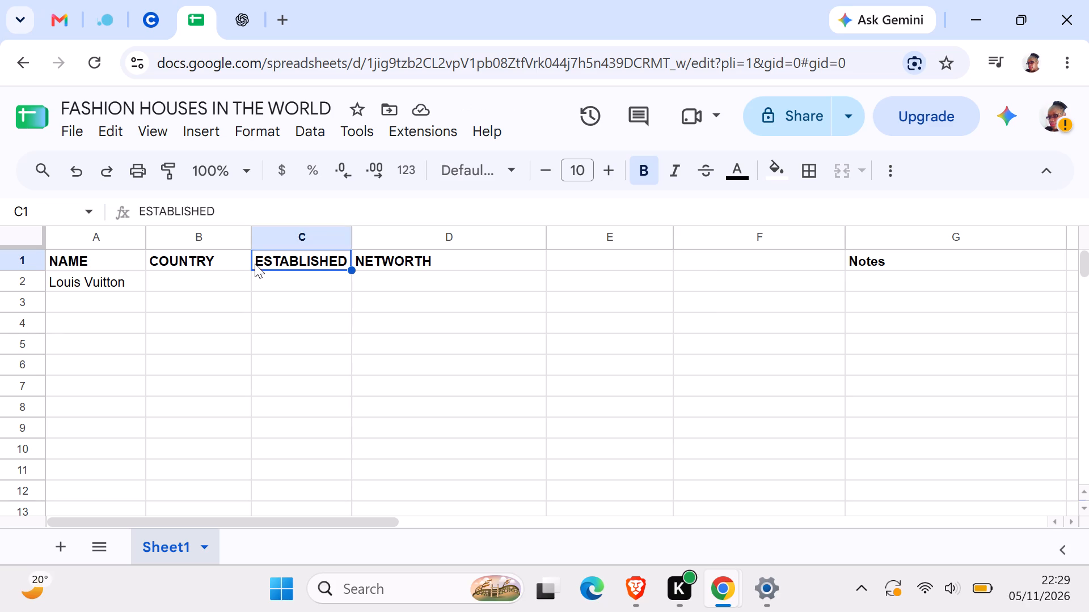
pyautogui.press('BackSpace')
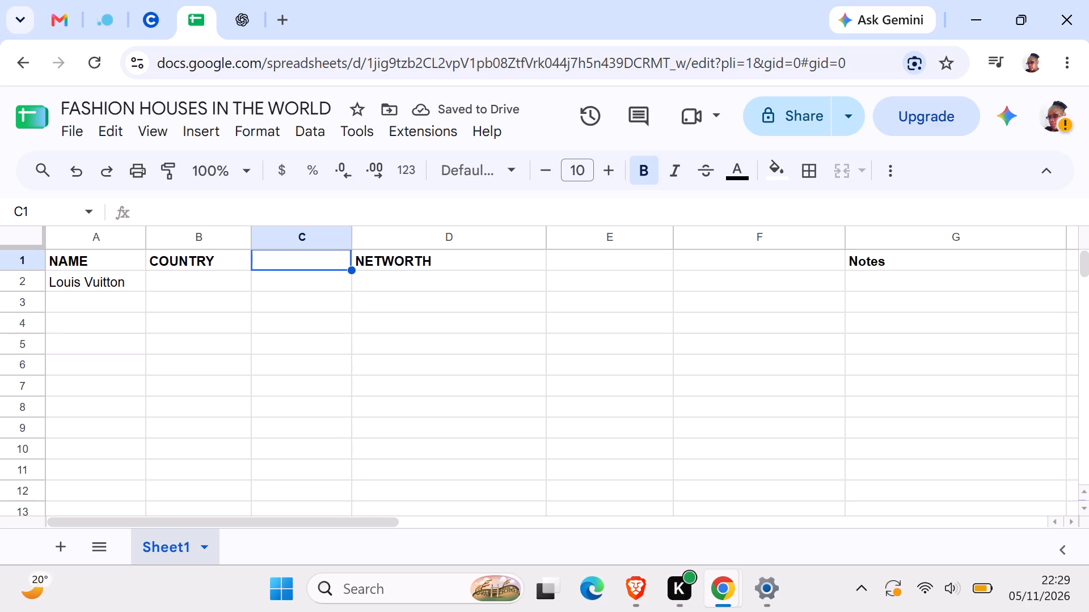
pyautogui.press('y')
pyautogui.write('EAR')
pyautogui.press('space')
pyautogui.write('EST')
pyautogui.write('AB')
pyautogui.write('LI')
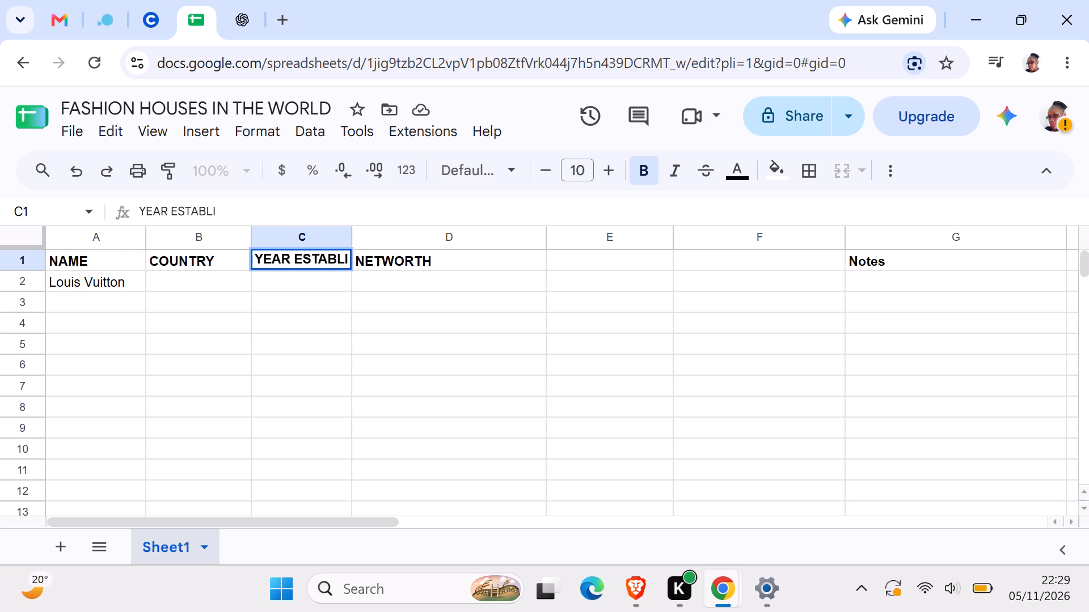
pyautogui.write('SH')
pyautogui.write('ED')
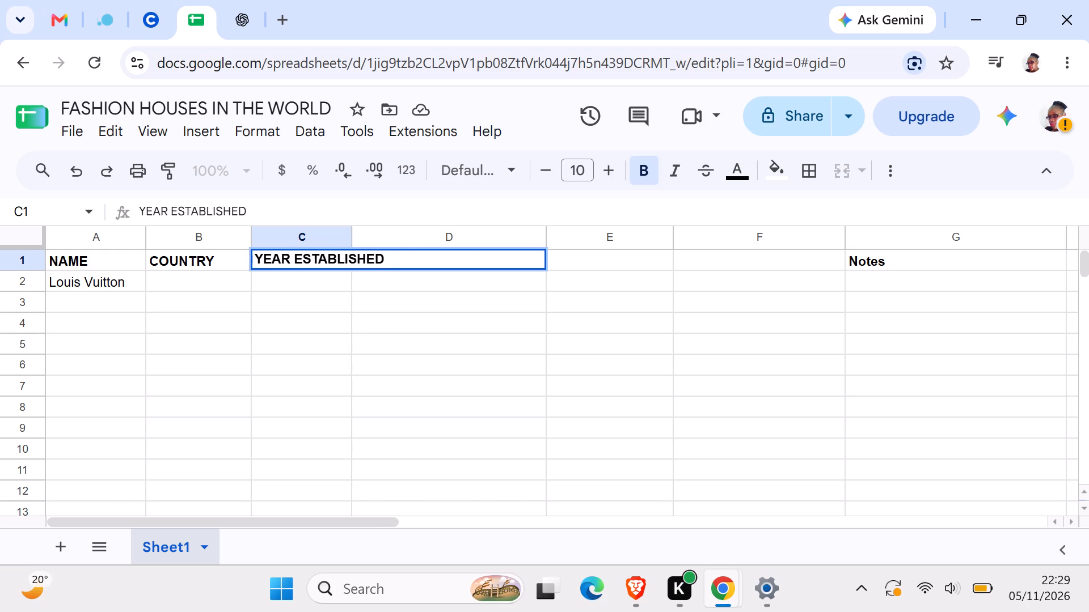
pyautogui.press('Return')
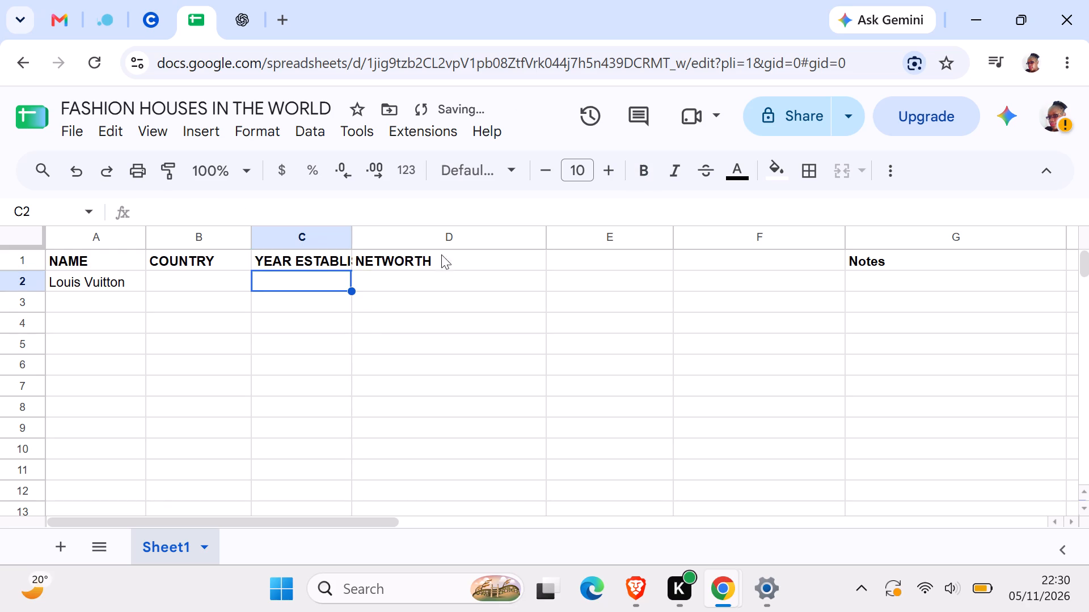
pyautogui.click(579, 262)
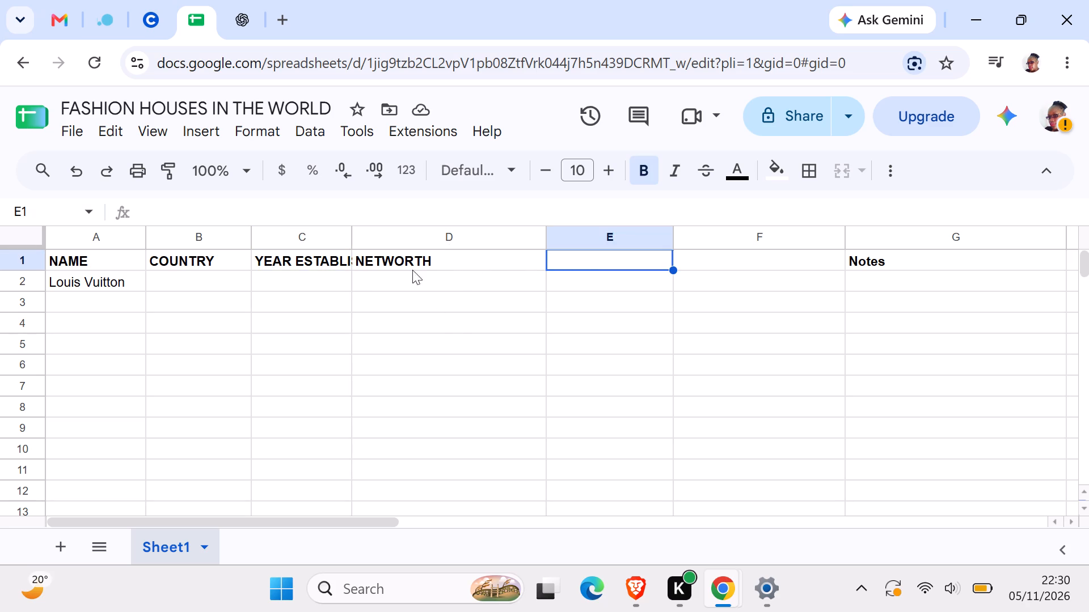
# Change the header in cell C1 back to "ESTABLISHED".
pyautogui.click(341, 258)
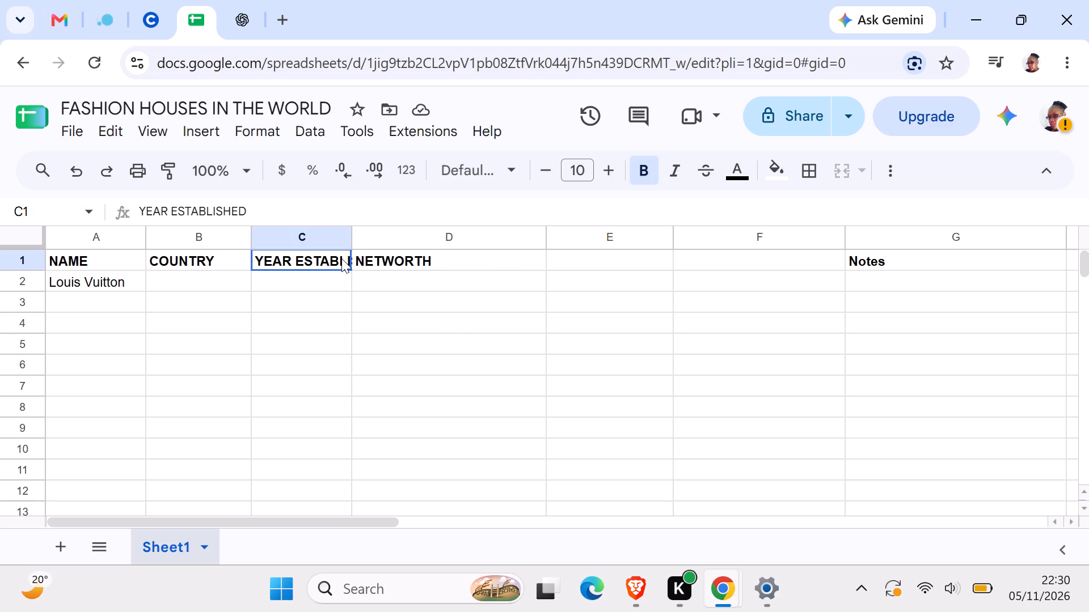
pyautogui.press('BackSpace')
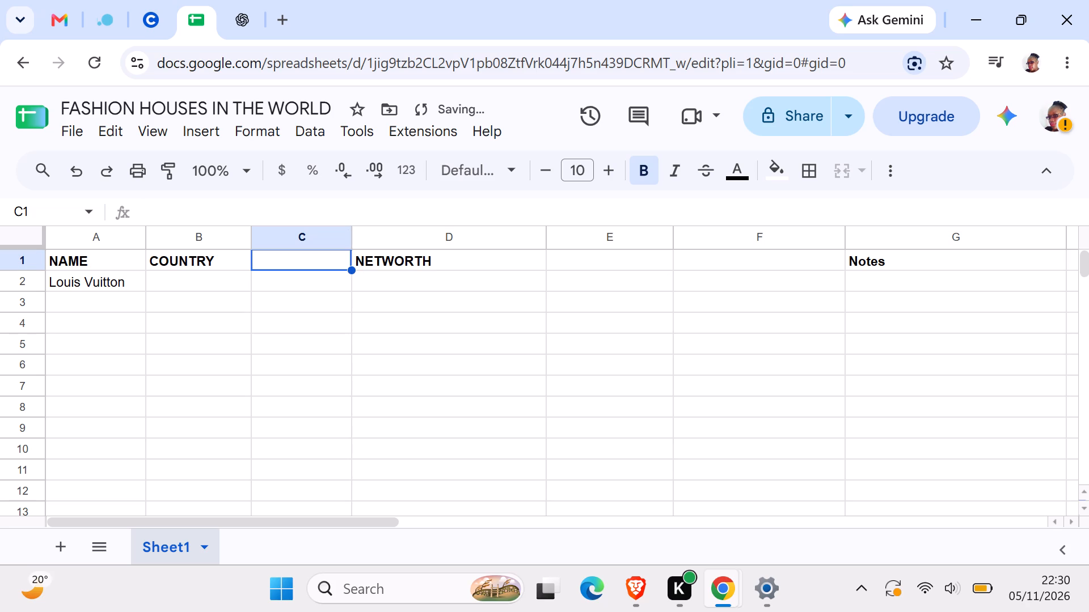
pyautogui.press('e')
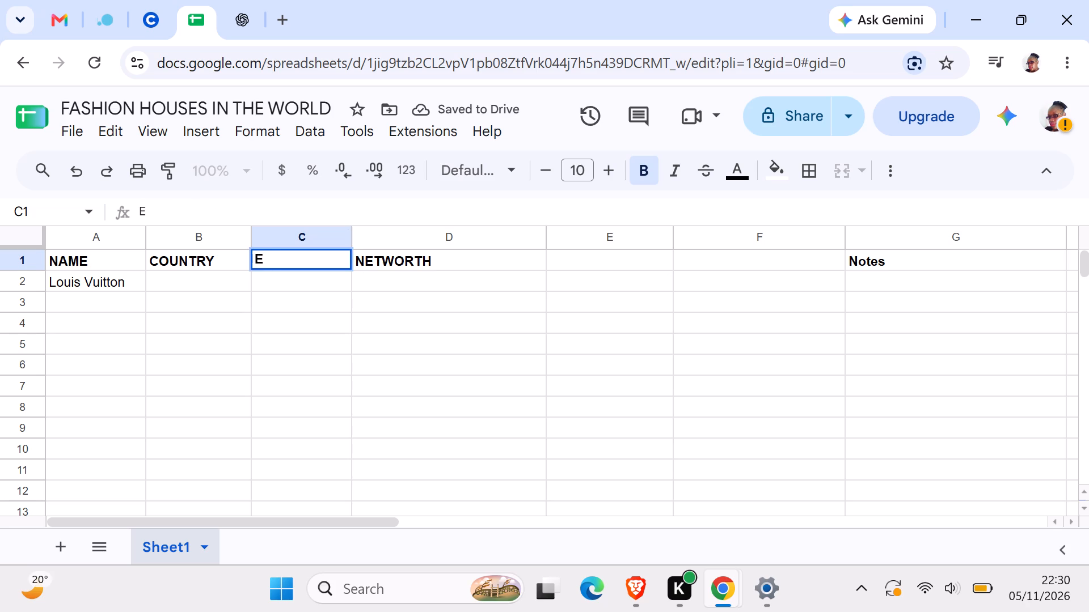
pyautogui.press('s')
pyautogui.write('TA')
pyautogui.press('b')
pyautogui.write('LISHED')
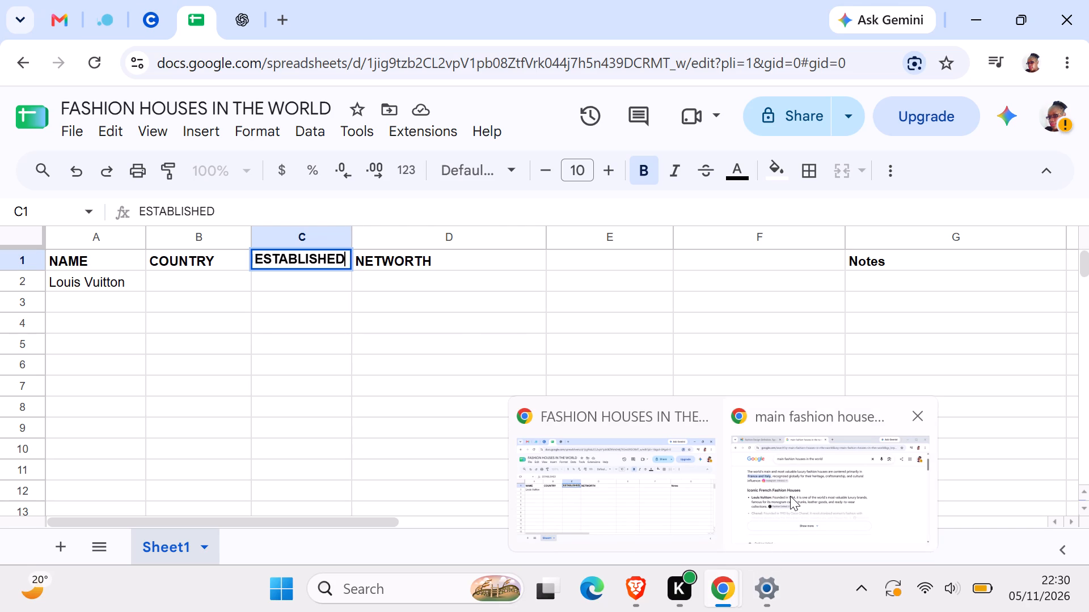
# Check Louis Vuitton's founding year in the fashion houses search results and enter 1854 under ESTABLISHED in cell C2.
pyautogui.click(790, 495)
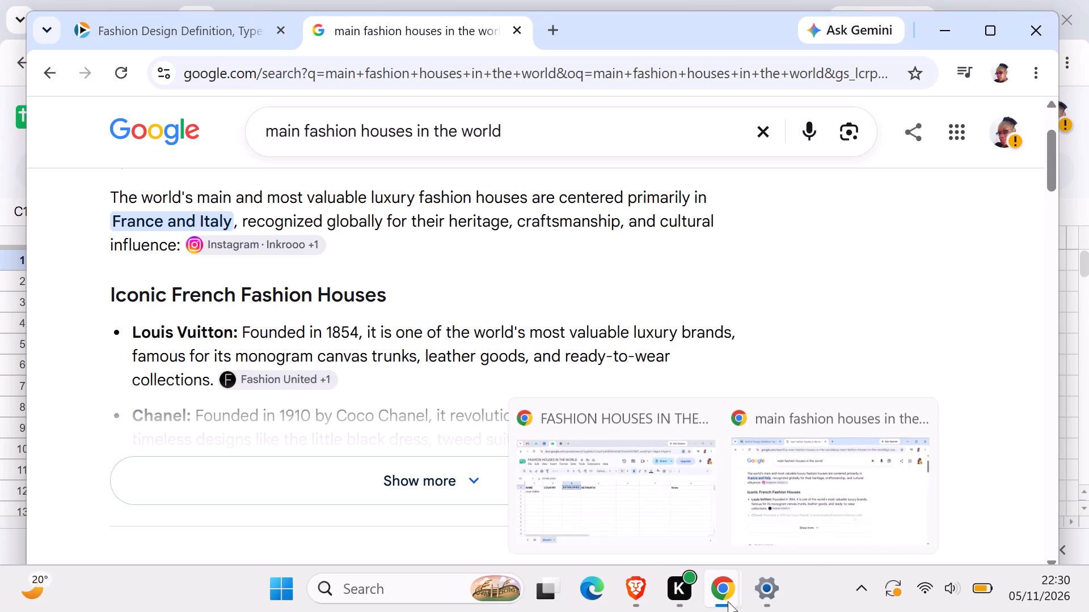
pyautogui.click(654, 512)
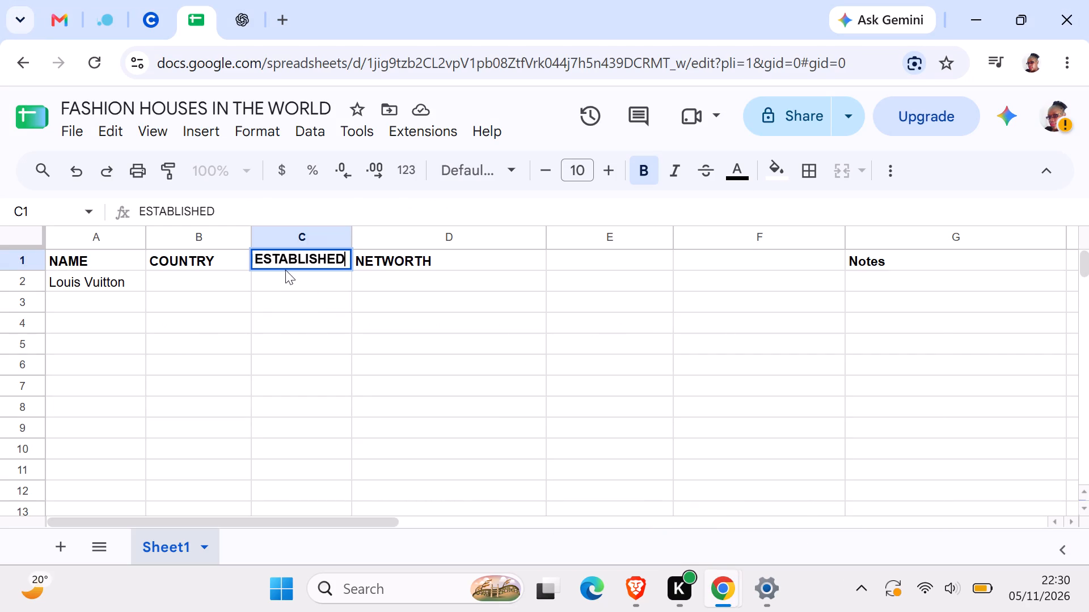
pyautogui.click(268, 278)
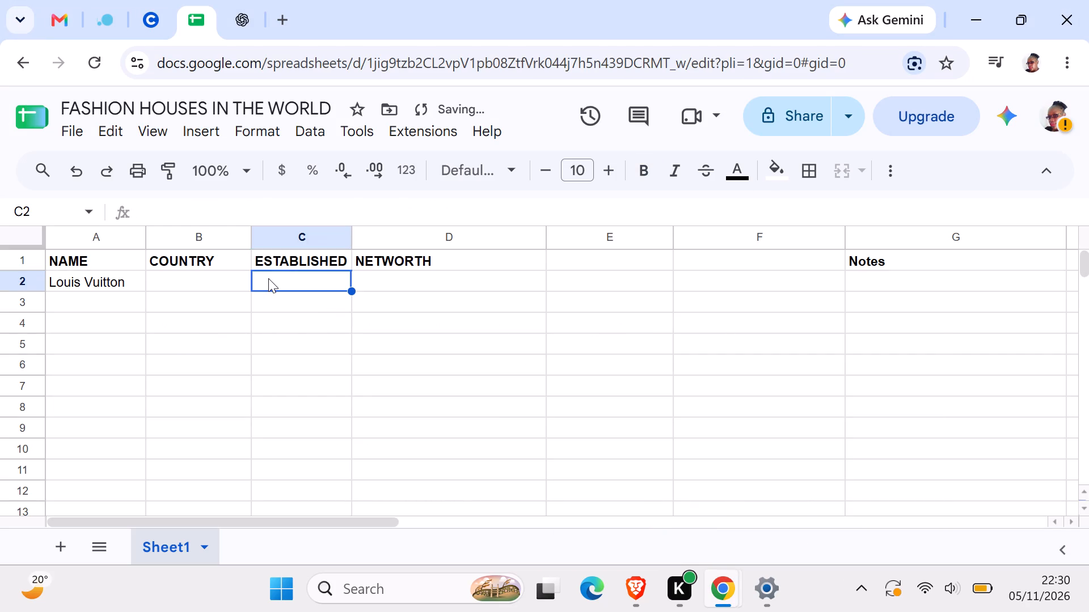
pyautogui.press('1')
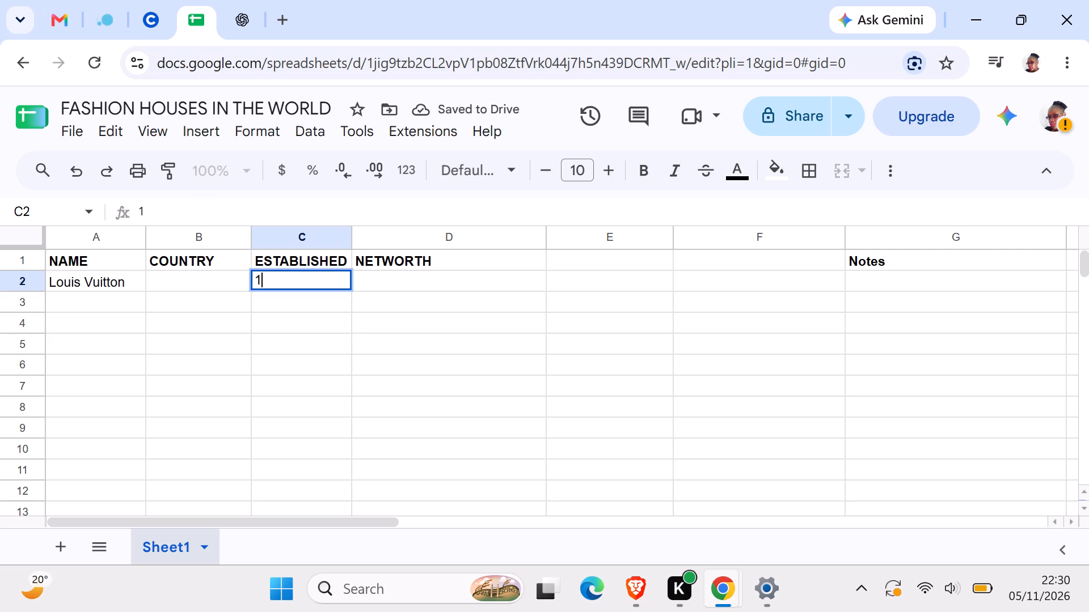
pyautogui.write('854')
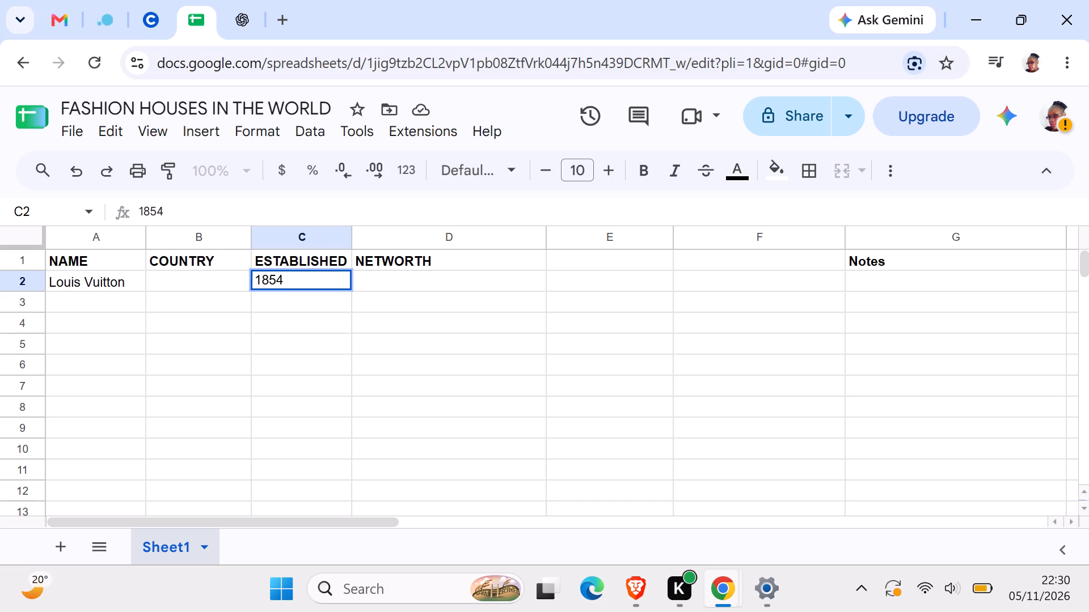
# Replace the header in cell D1 with "FOUNDER" and add the header "NETWORTH" in cell E1.
pyautogui.click(441, 260)
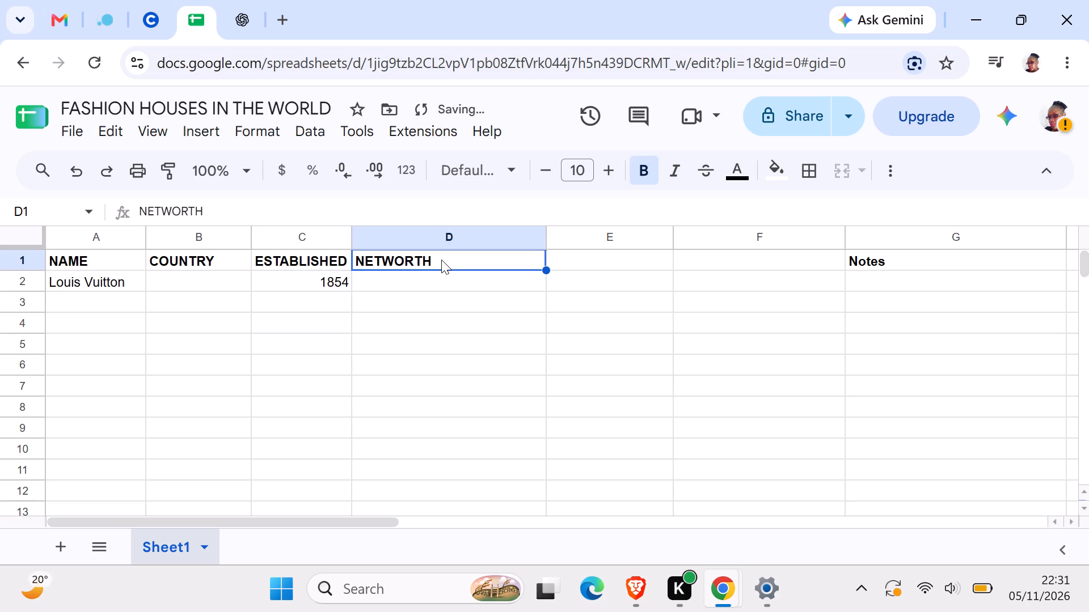
pyautogui.press('BackSpace')
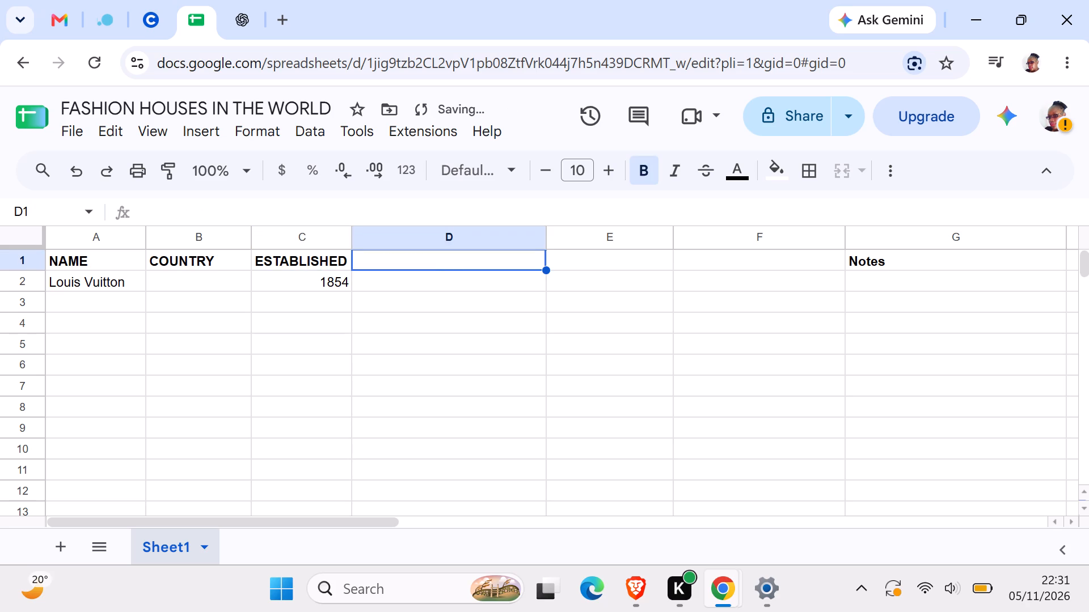
pyautogui.write('FOUNDER')
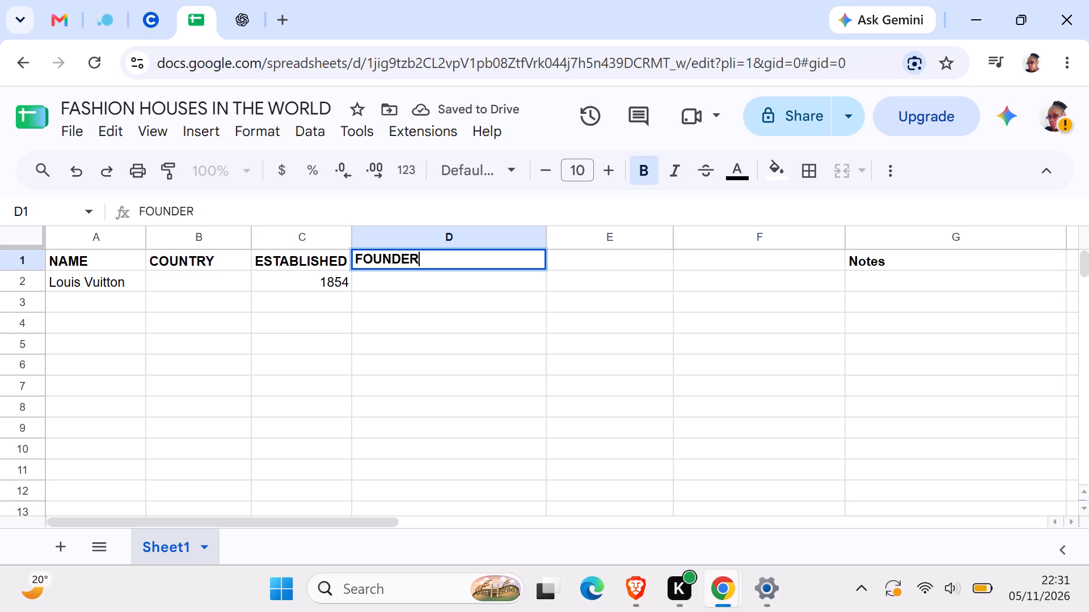
pyautogui.click(575, 253)
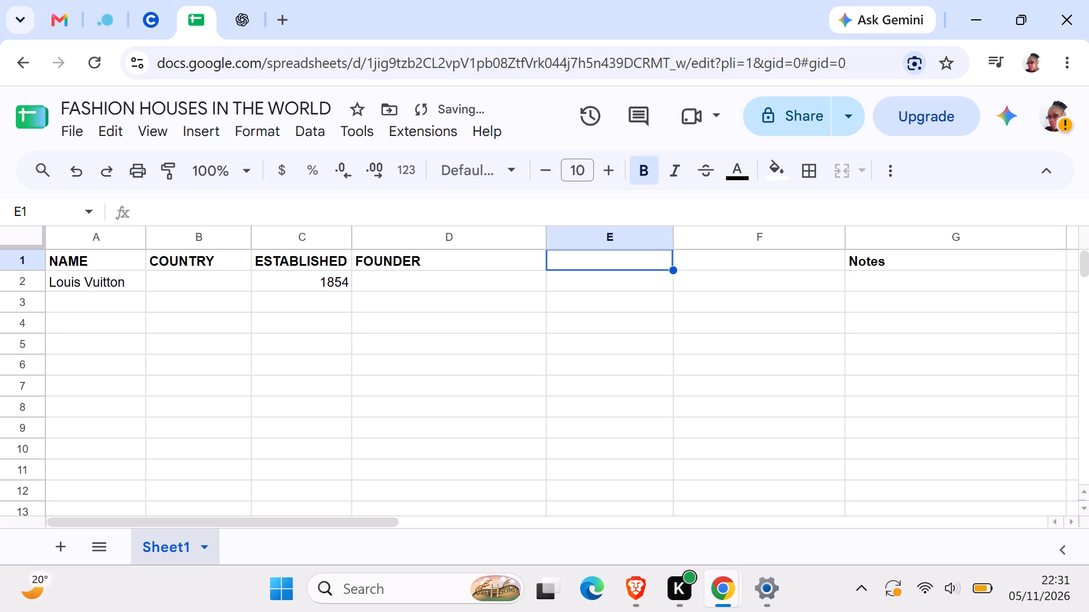
pyautogui.write('NETW')
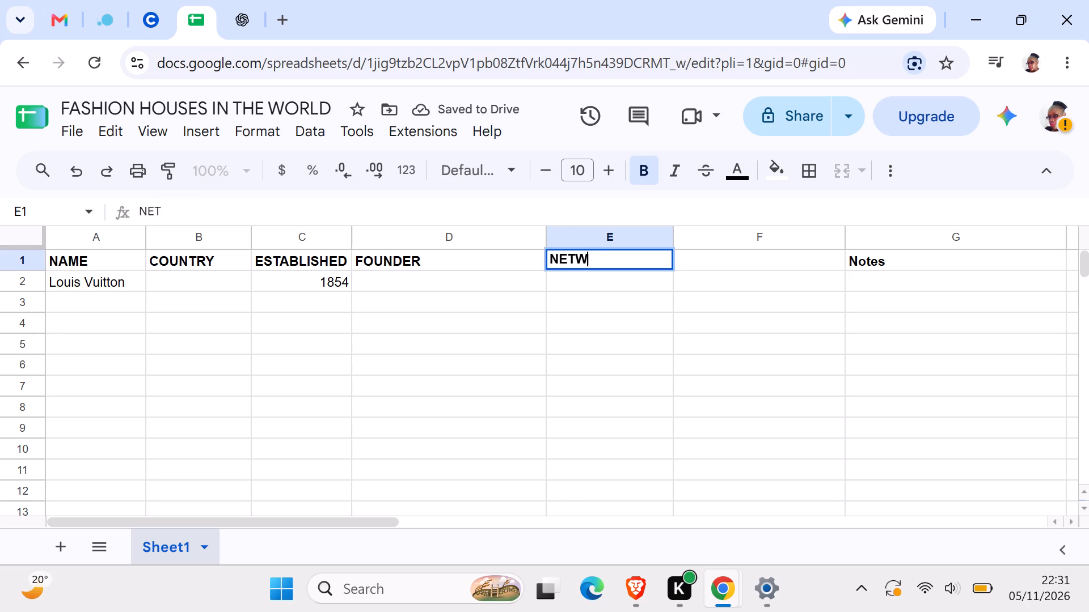
pyautogui.write('ORTH')
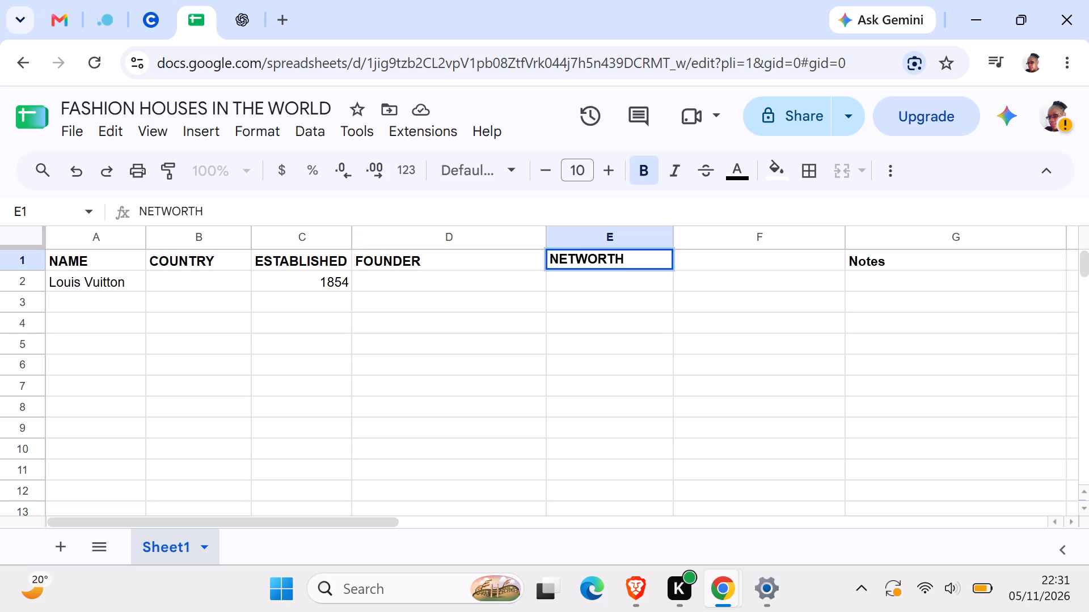
# Expand the fashion houses overview in the search results to find the second French house and enter "Channel" under NAME in cell A3.
pyautogui.click(734, 594)
pyautogui.click(799, 522)
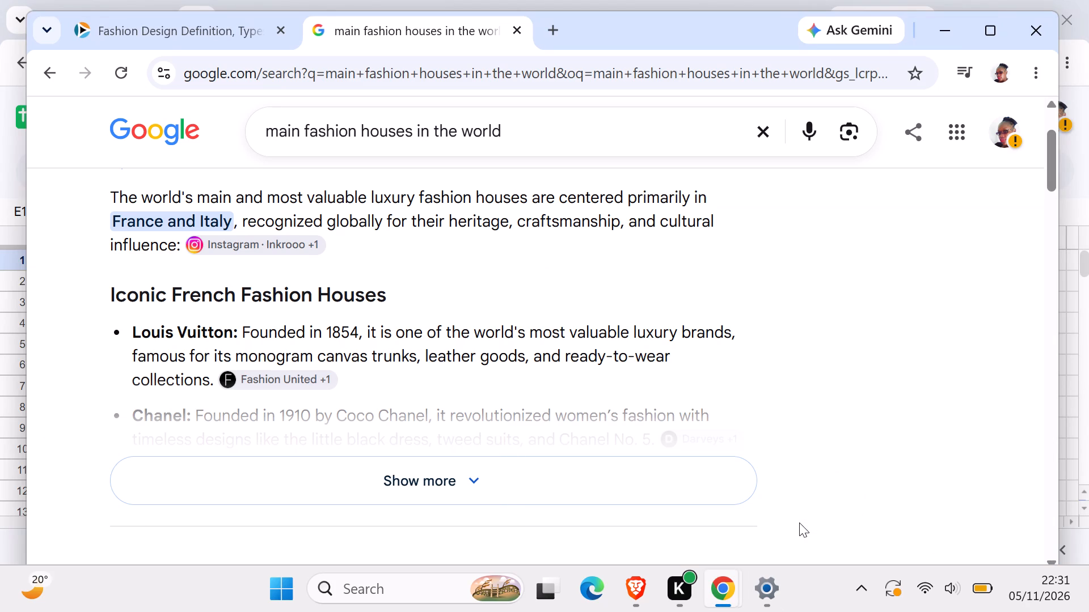
pyautogui.click(799, 522)
pyautogui.press('Down')
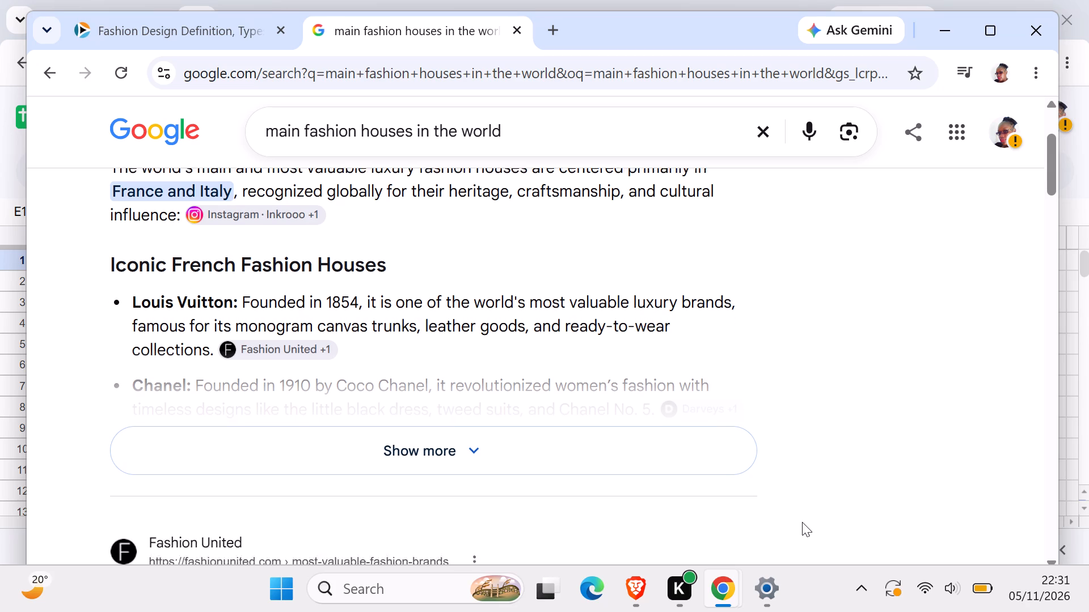
pyautogui.press('Down')
pyautogui.press('Down')
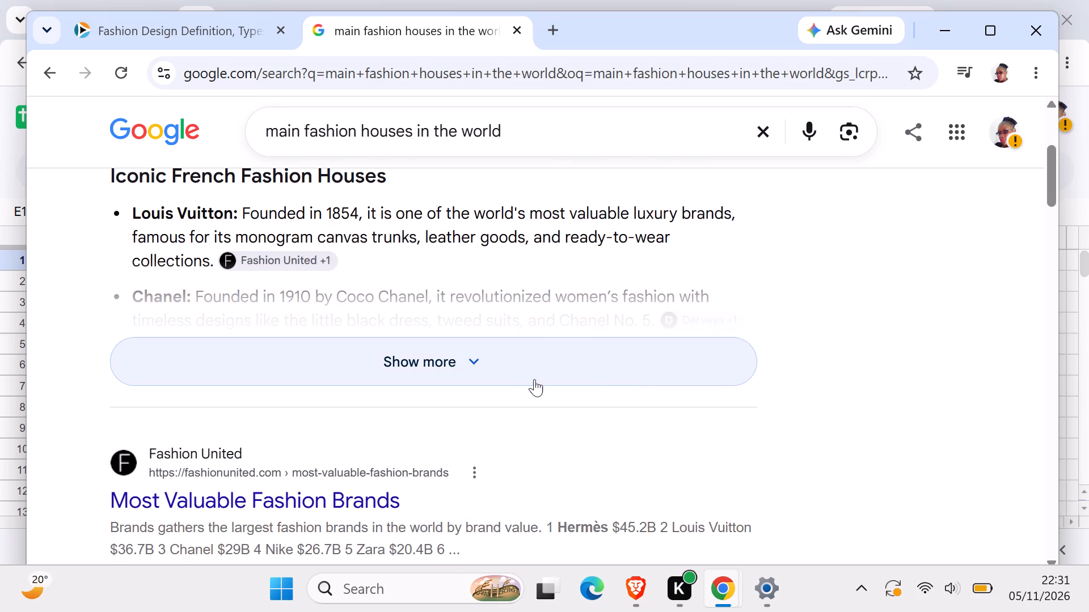
pyautogui.click(473, 363)
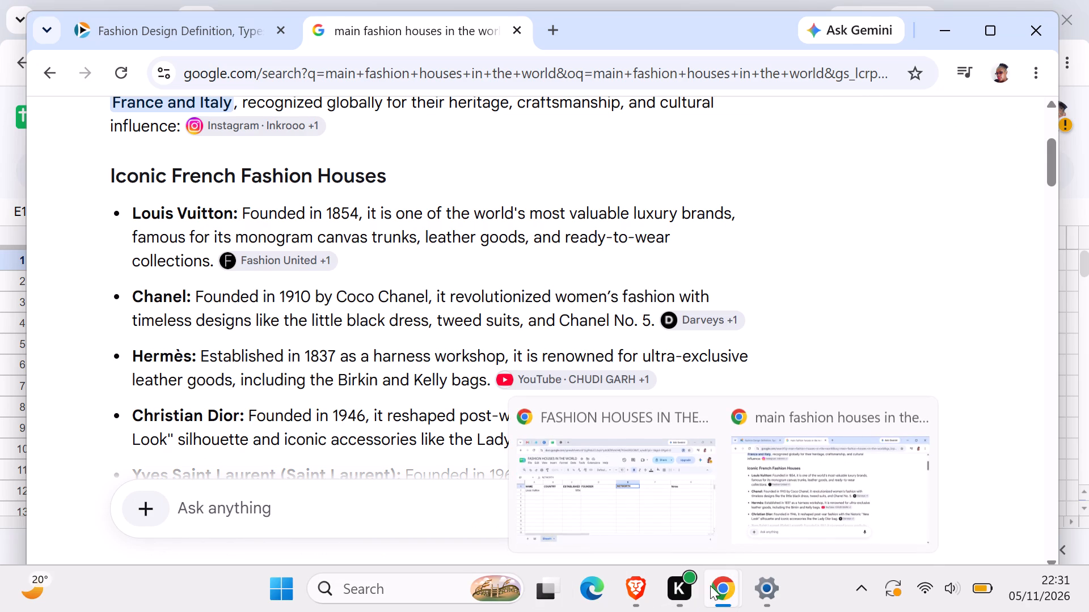
pyautogui.click(672, 522)
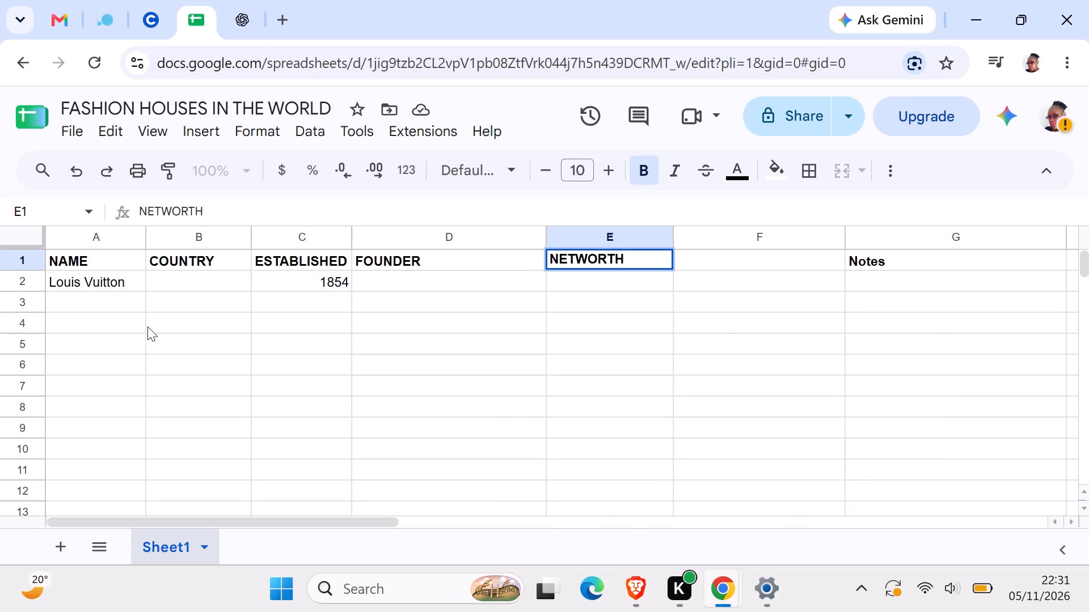
pyautogui.click(57, 300)
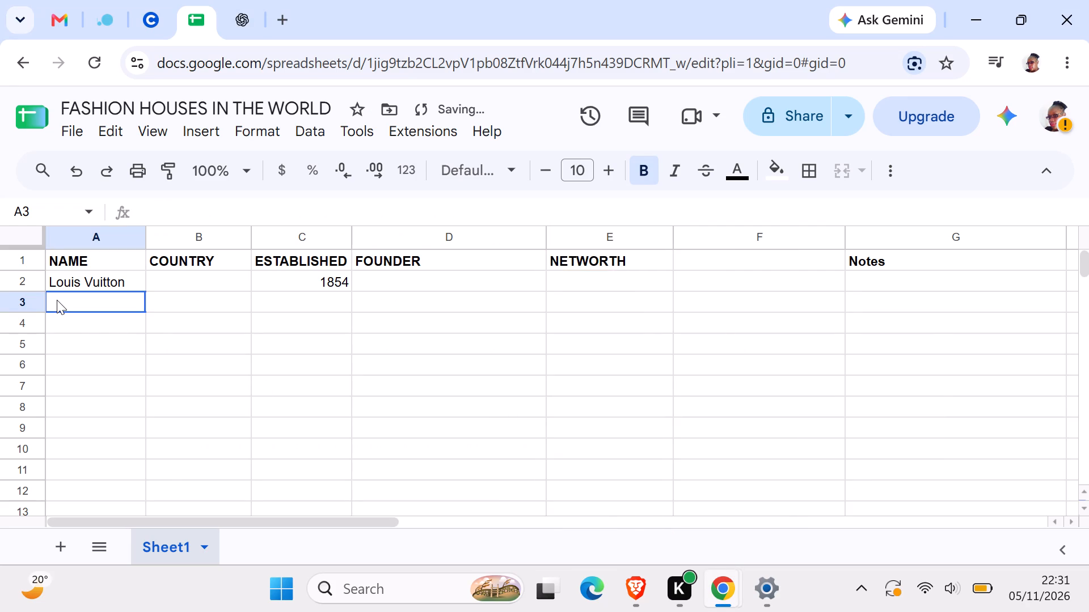
pyautogui.press('c')
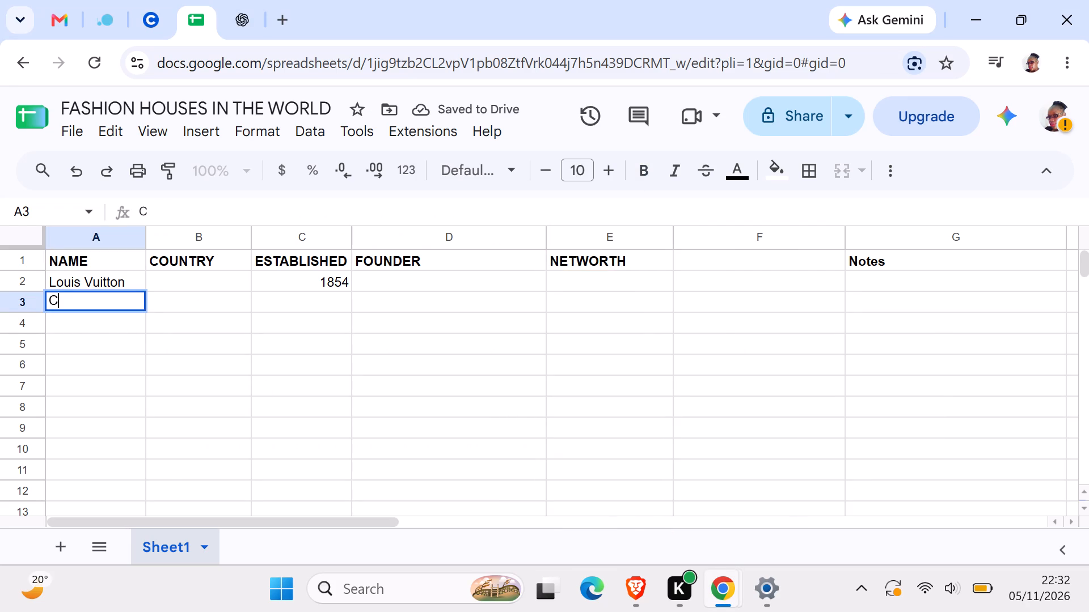
pyautogui.press('h')
pyautogui.press('a')
pyautogui.write('nnel')
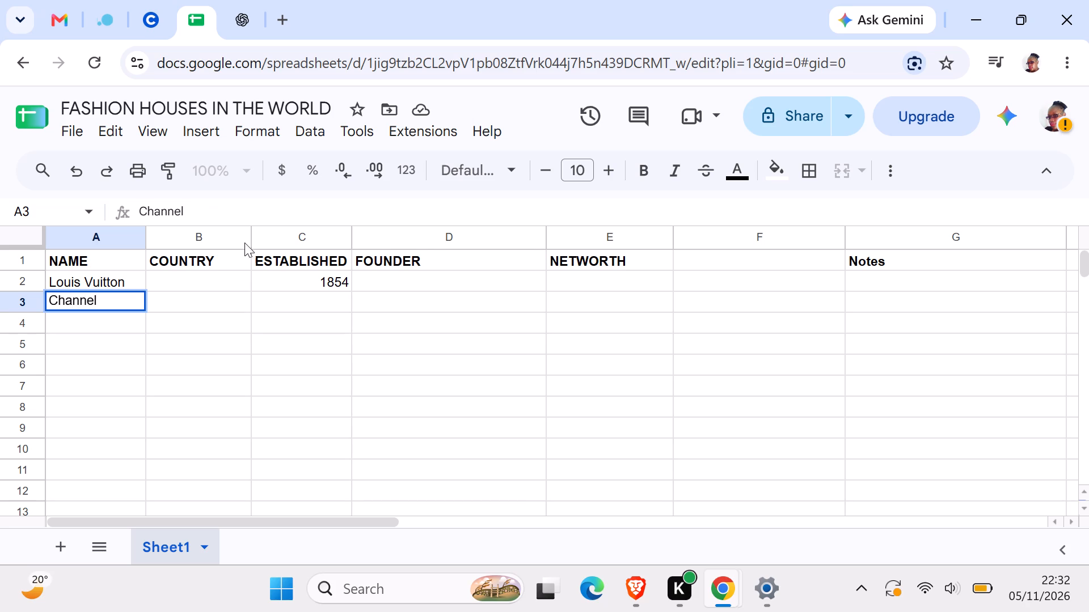
# Enter "Coco Channel" under FOUNDER in cell D3 for the Channel row.
pyautogui.click(359, 301)
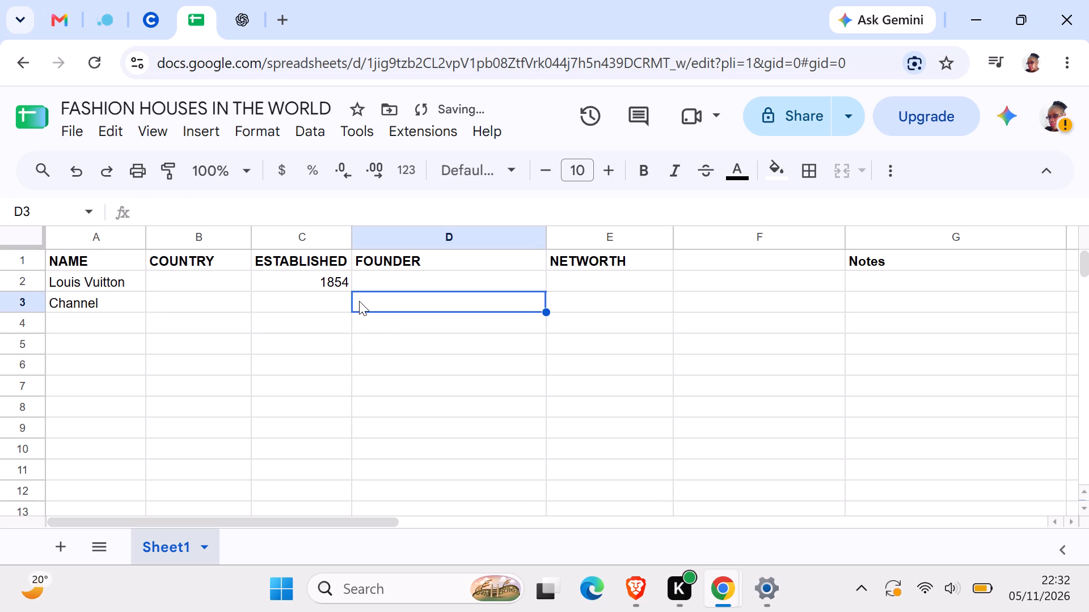
pyautogui.press('c')
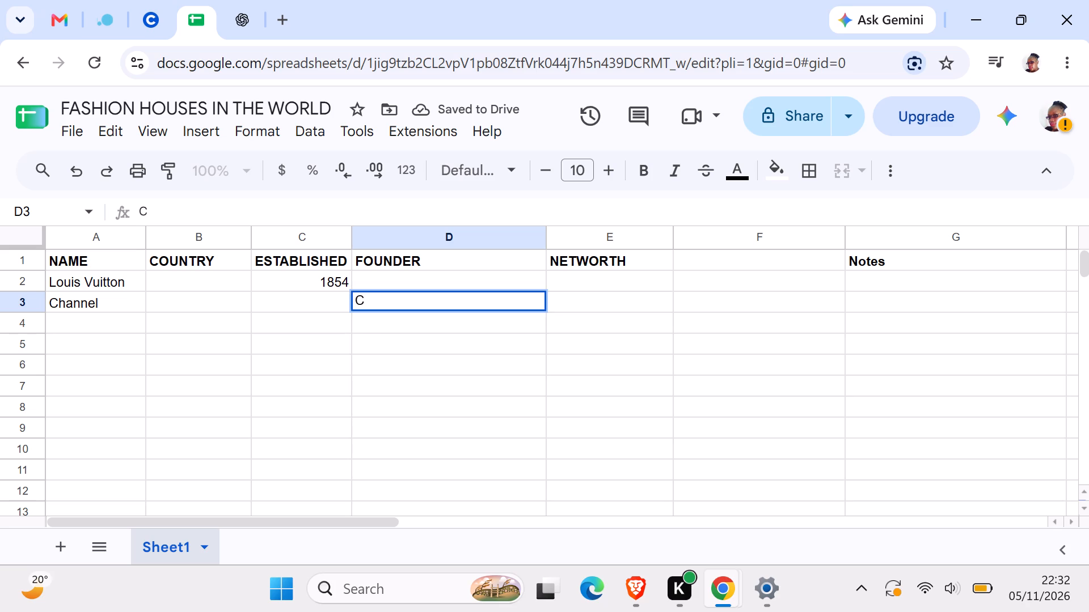
pyautogui.write('oco')
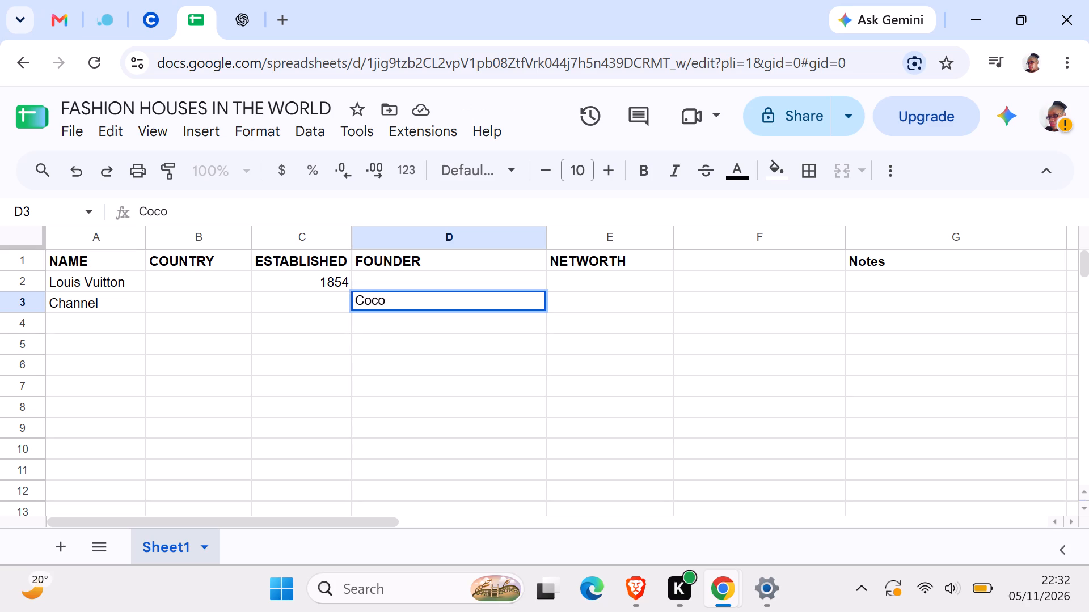
pyautogui.press('space')
pyautogui.press('c')
pyautogui.write('hannel')
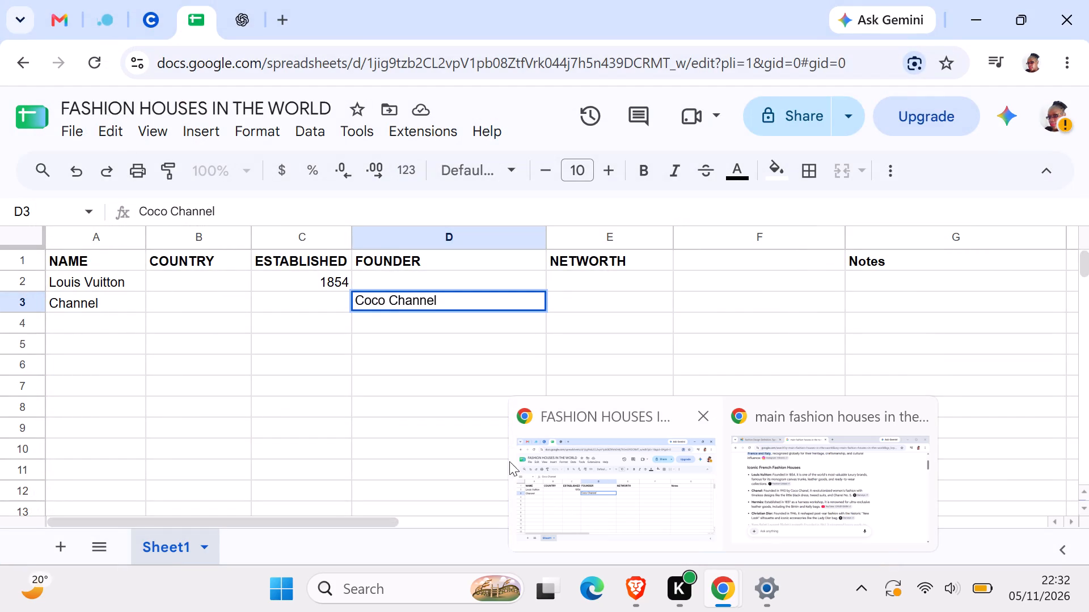
# Enter 1910 under ESTABLISHED in cell C3 for the Channel row.
pyautogui.click(332, 299)
pyautogui.press('1')
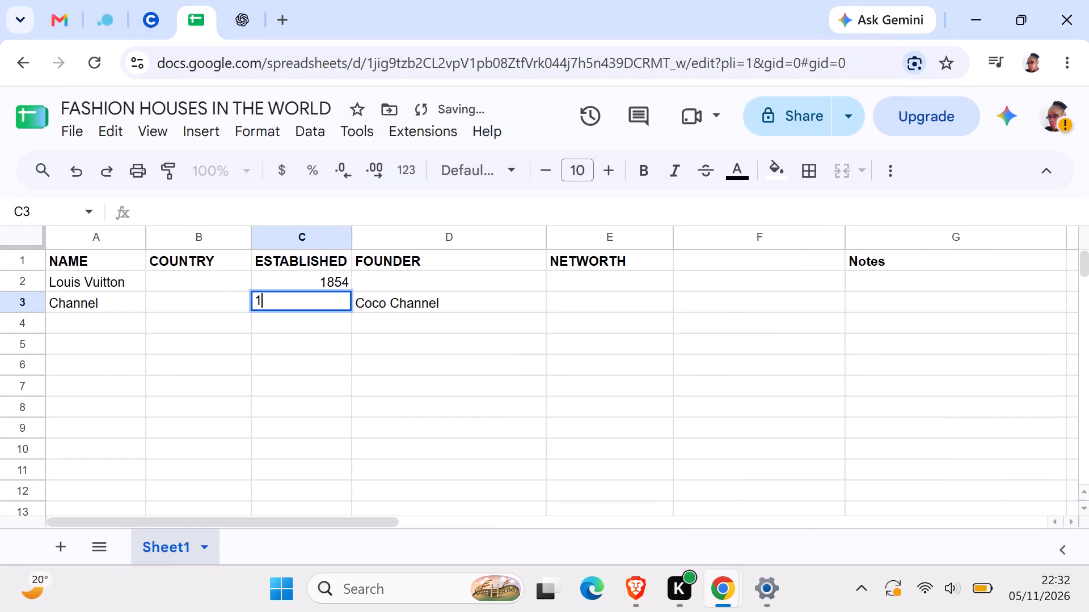
pyautogui.write('91')
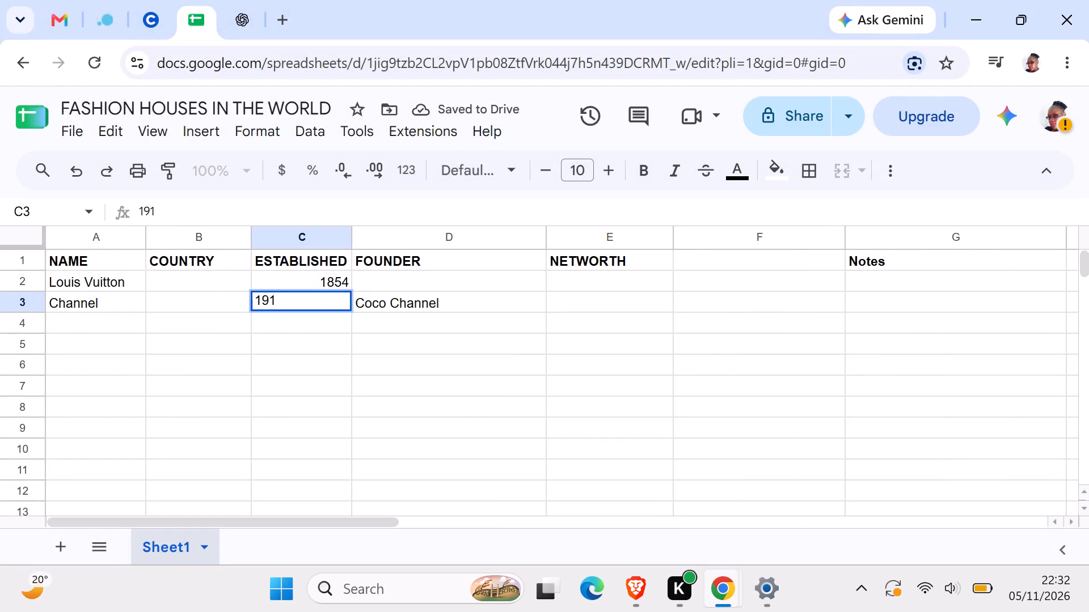
pyautogui.press('0')
pyautogui.press('Return')
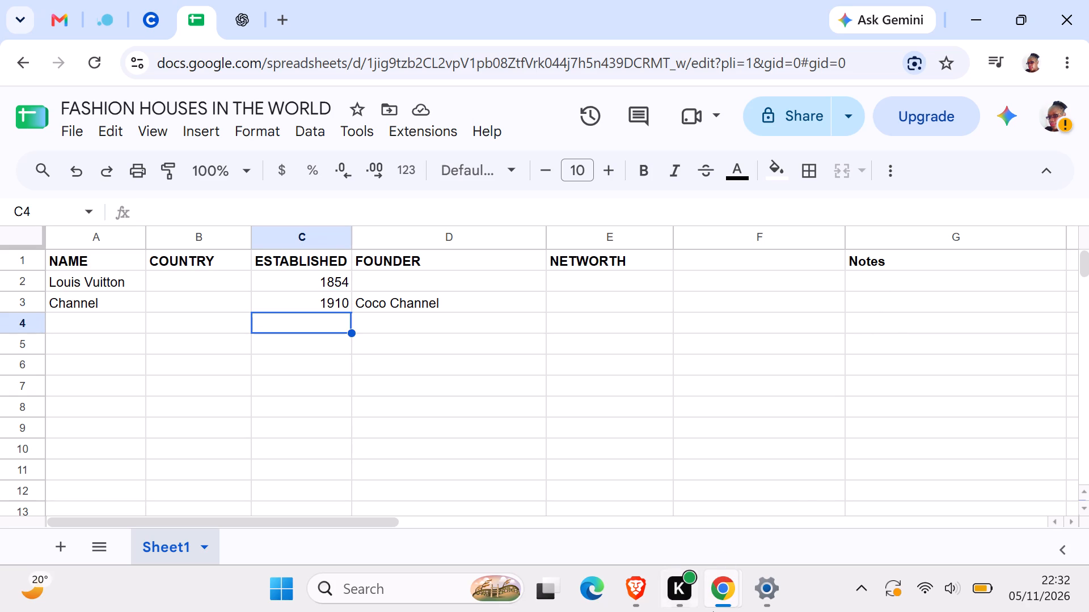
# Consult the list of iconic French fashion houses in the search results window and return to the spreadsheet.
pyautogui.click(775, 509)
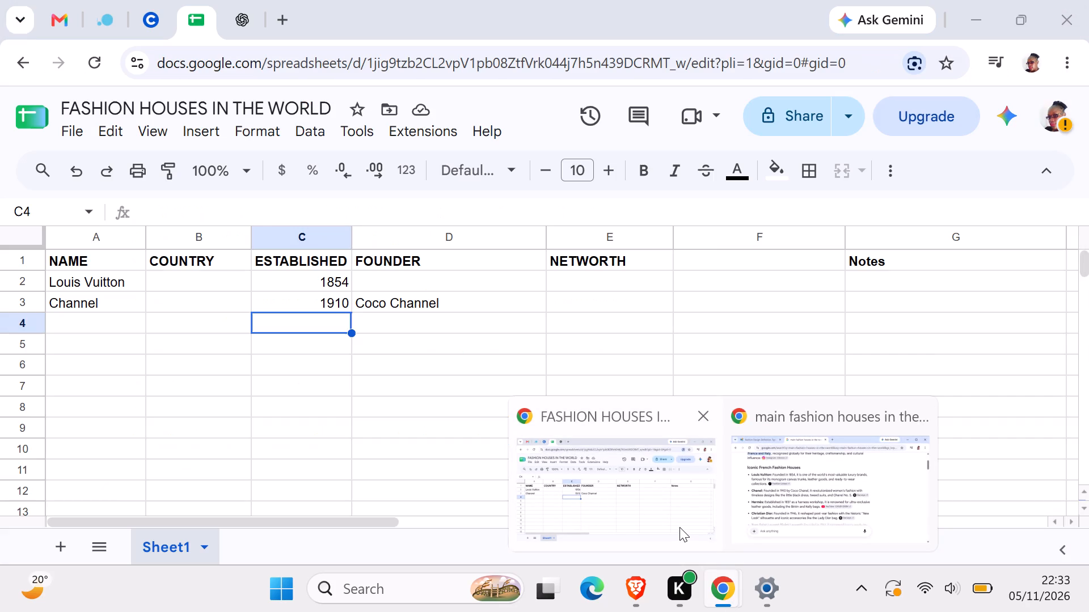
pyautogui.click(679, 527)
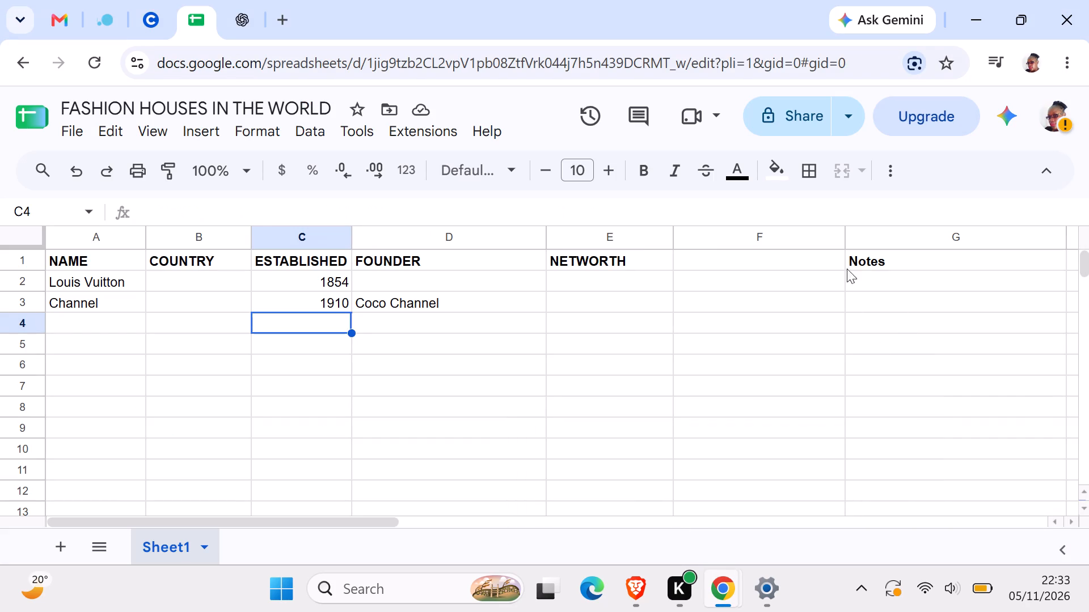
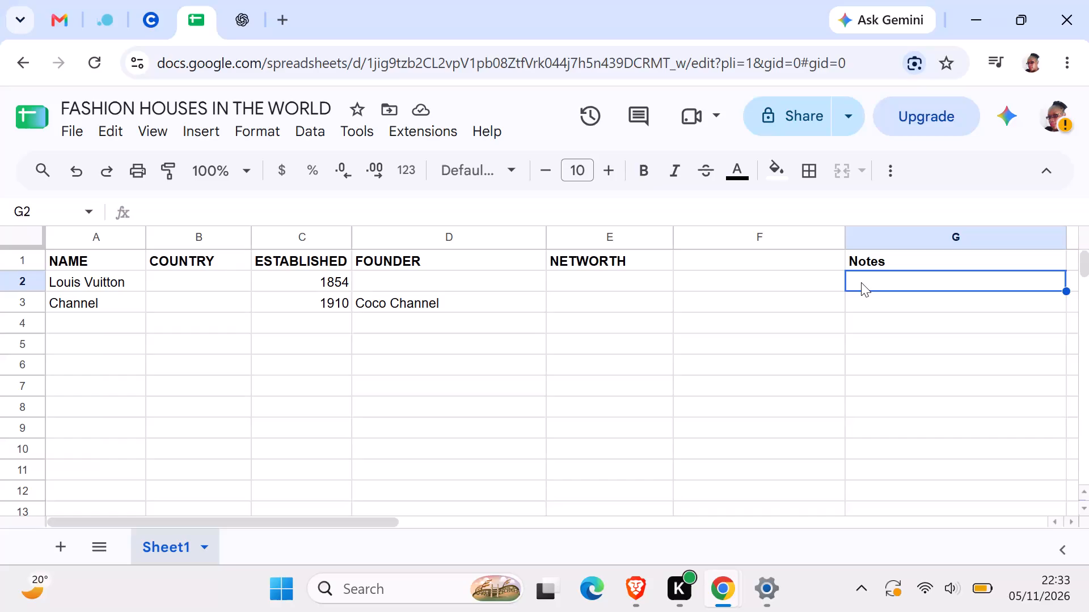
# Enter "Famous for monogram canvas trunks" under Notes in cell G2 for the Louis Vuitton row.
pyautogui.press('f')
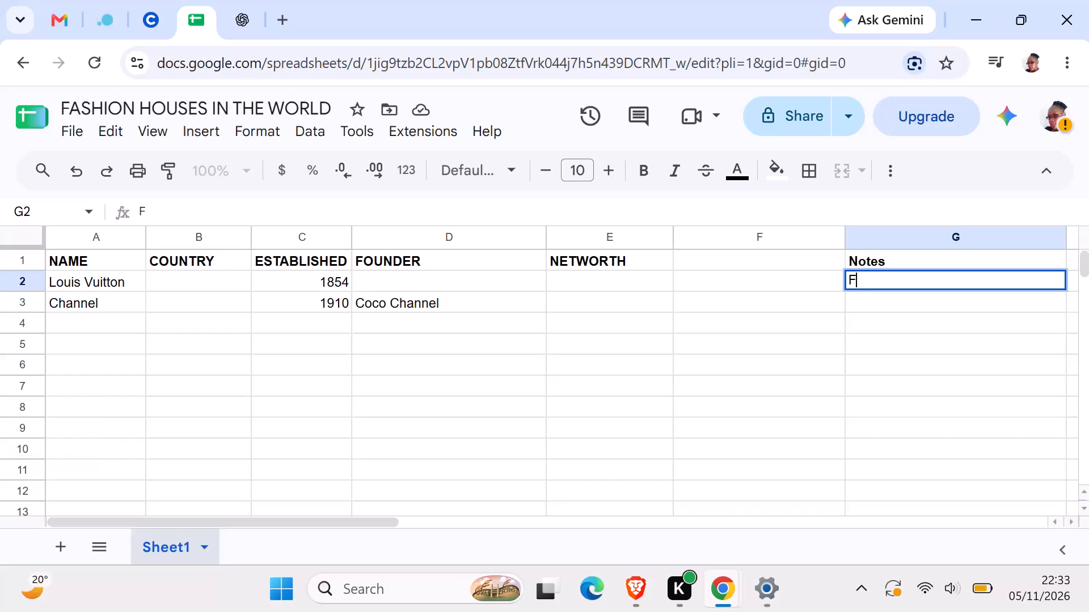
pyautogui.write('amous')
pyautogui.press('space')
pyautogui.write('for')
pyautogui.press('space')
pyautogui.press('m')
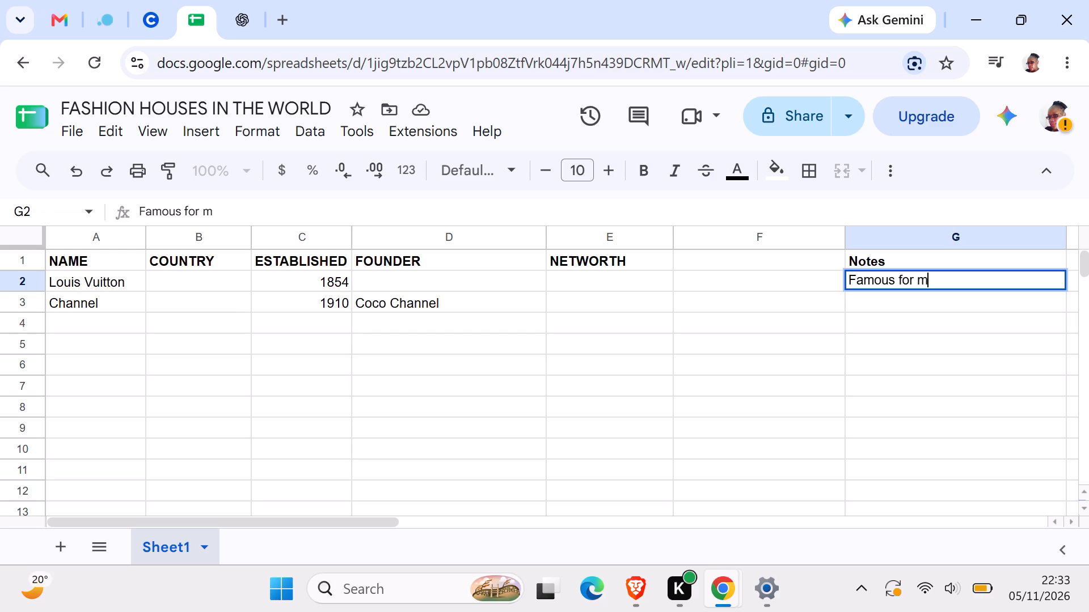
pyautogui.write('onogra')
pyautogui.write('m')
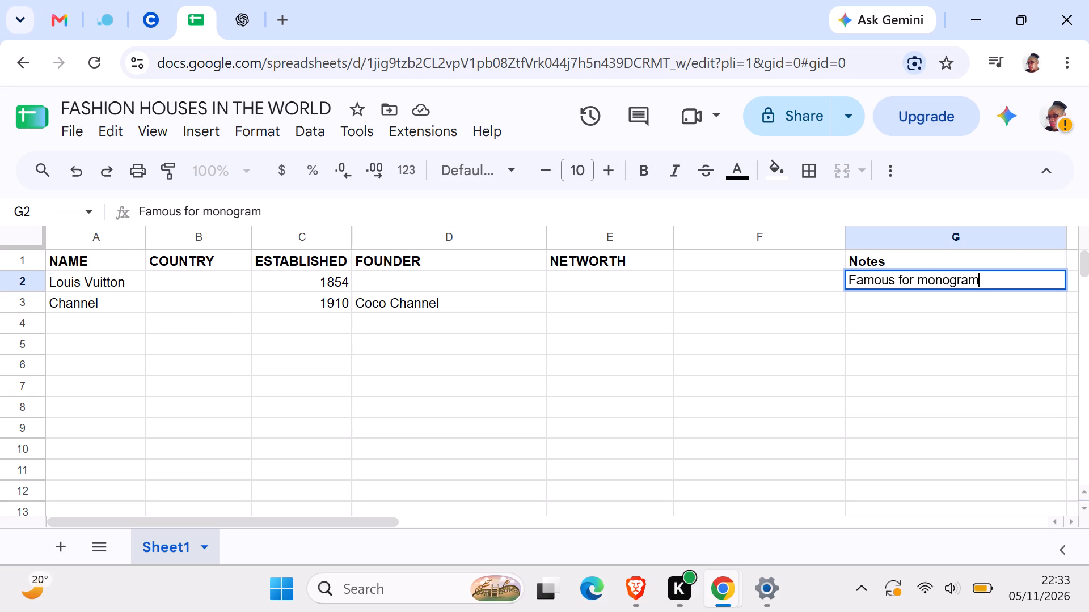
pyautogui.press('space')
pyautogui.write('canvas')
pyautogui.press('space')
pyautogui.write('tr')
pyautogui.write('unks')
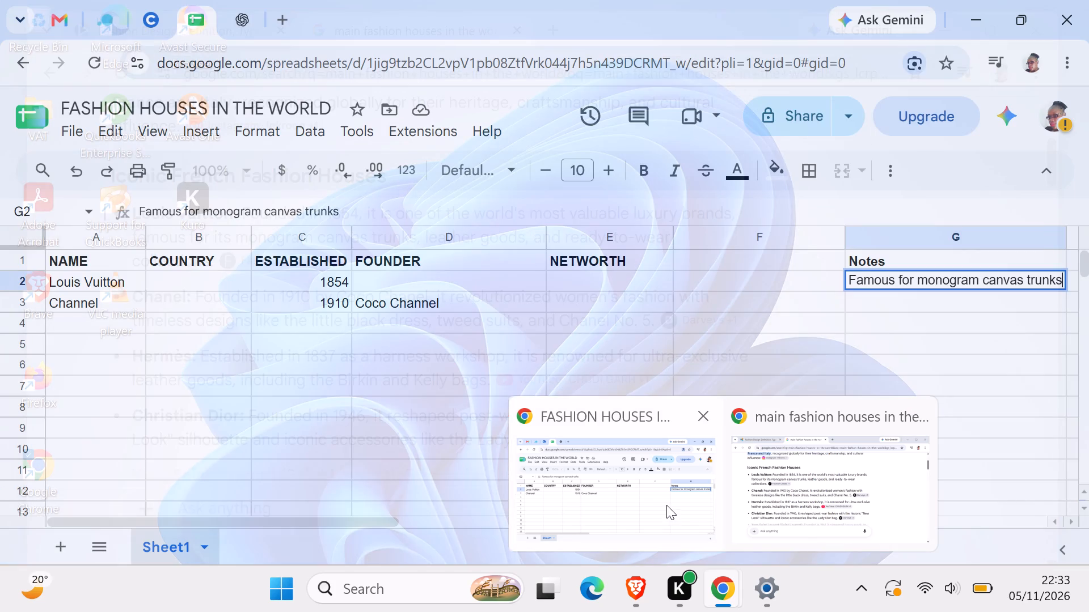
# Enter "Timeless designs like little black dress" under Notes in cell G3 for the Channel row.
pyautogui.click(855, 302)
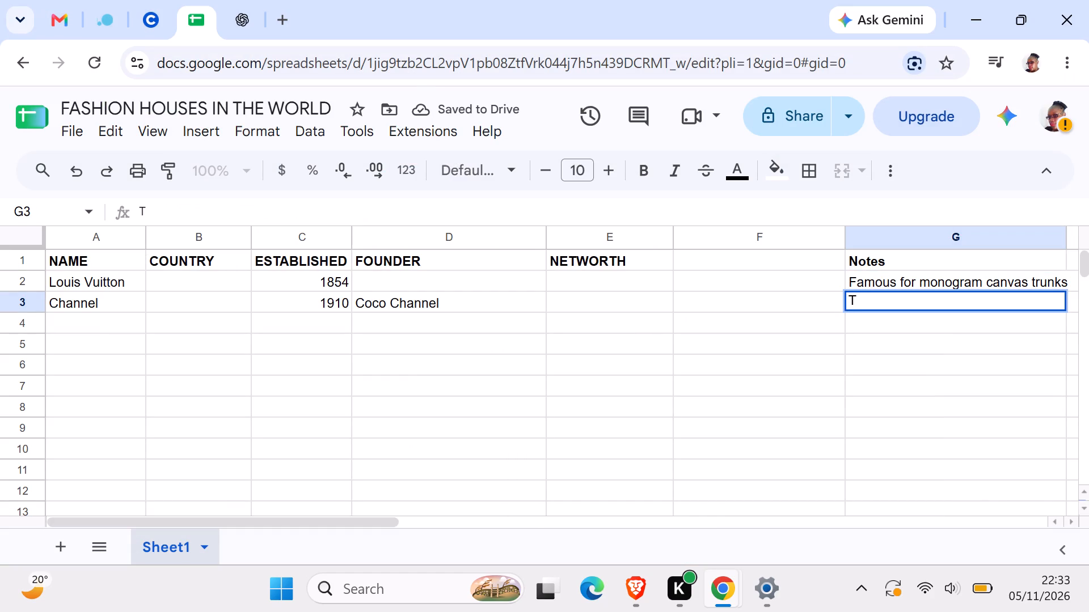
pyautogui.write('imeless')
pyautogui.press('space')
pyautogui.write('designs')
pyautogui.press('space')
pyautogui.write('like')
pyautogui.press('space')
pyautogui.write('little')
pyautogui.press('space')
pyautogui.write('black')
pyautogui.press('space')
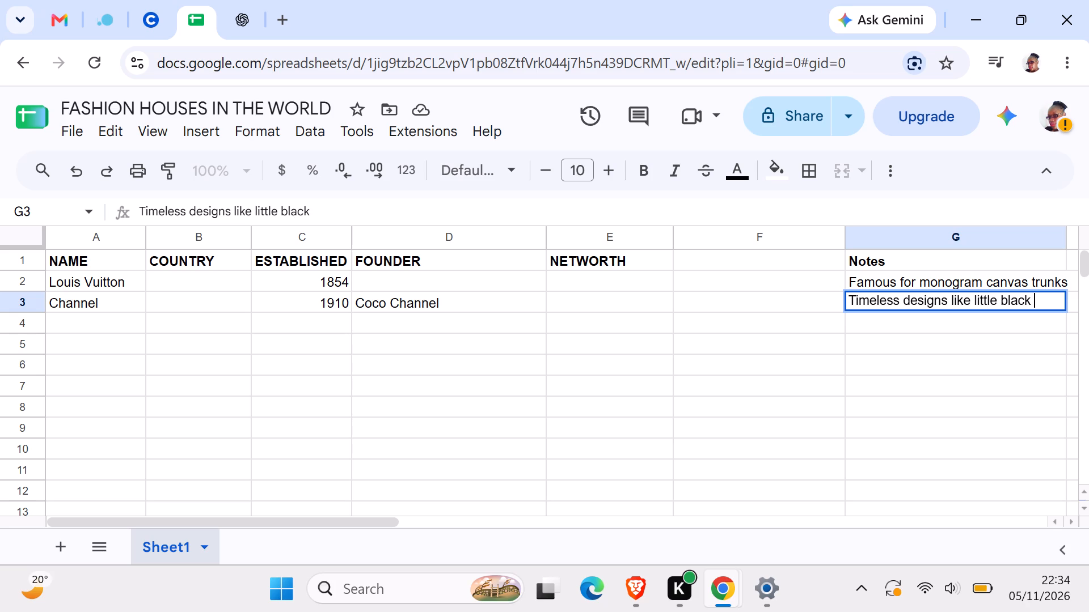
pyautogui.write('dress')
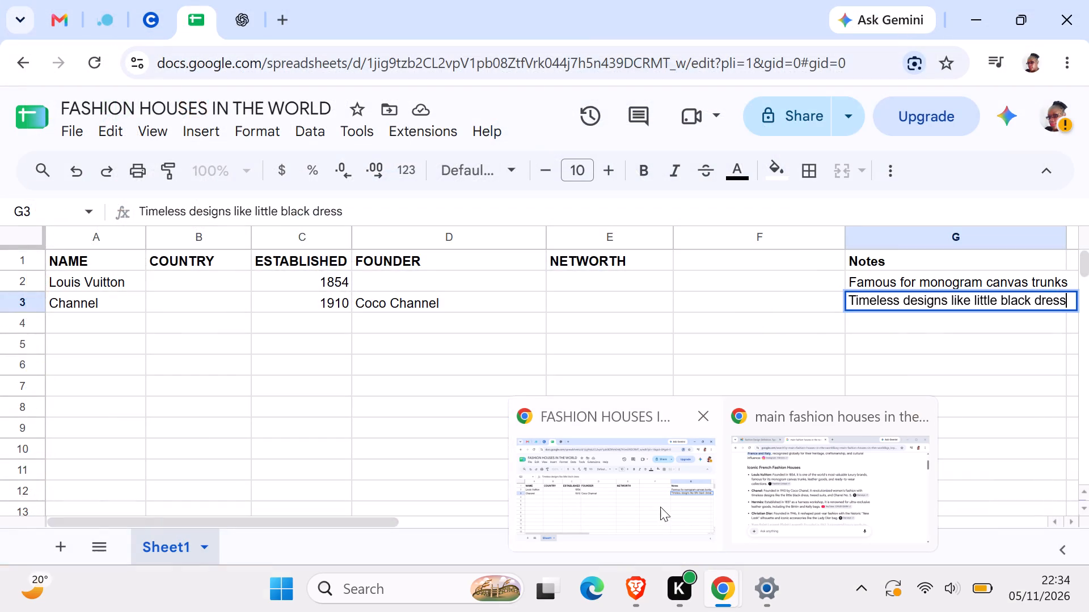
# Enter "Hermes" under NAME in cell A4.
pyautogui.click(56, 321)
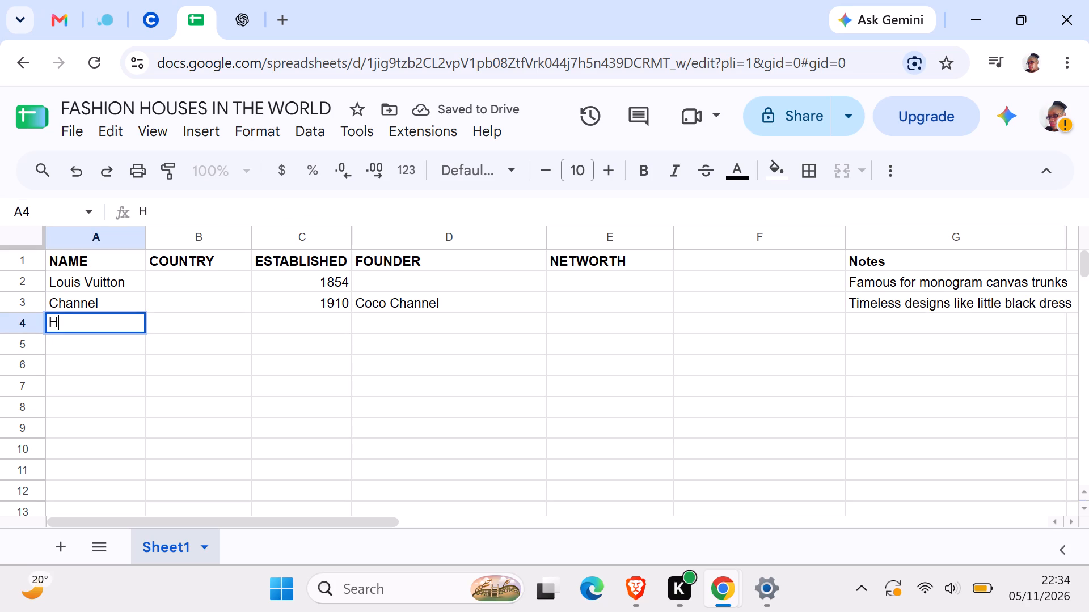
pyautogui.write('er')
pyautogui.write('mes')
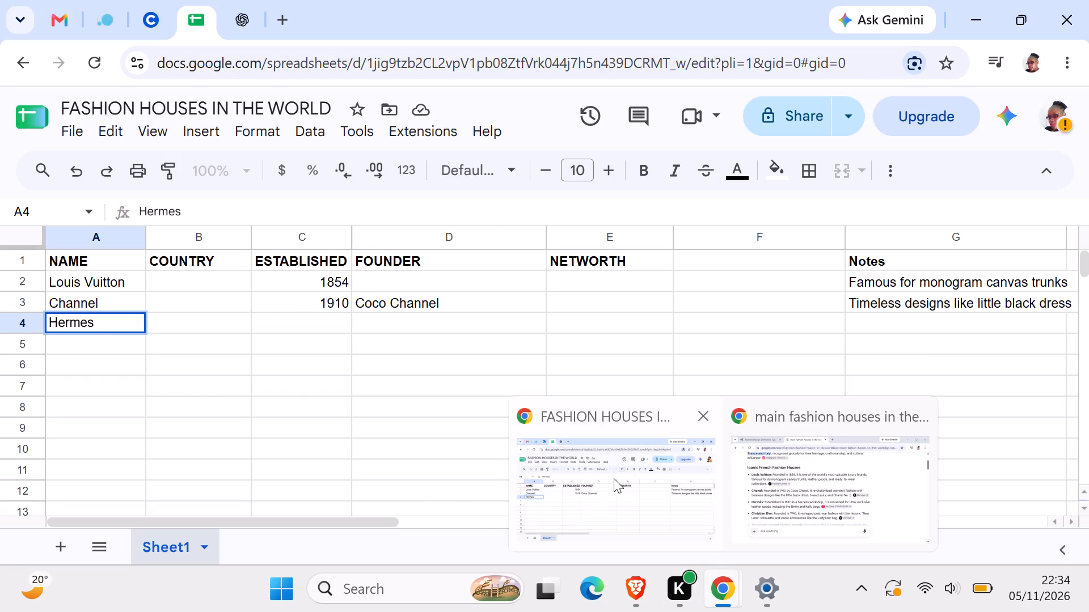
# Enter 1837 under ESTABLISHED in cell C4 for the Hermes row.
pyautogui.click(332, 320)
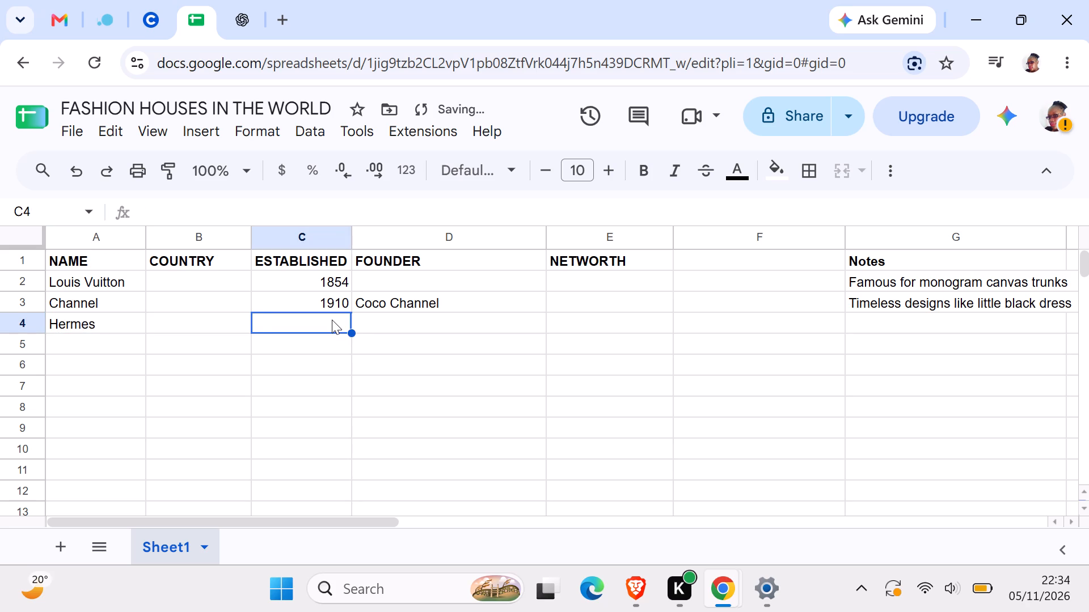
pyautogui.press('1')
pyautogui.press('8')
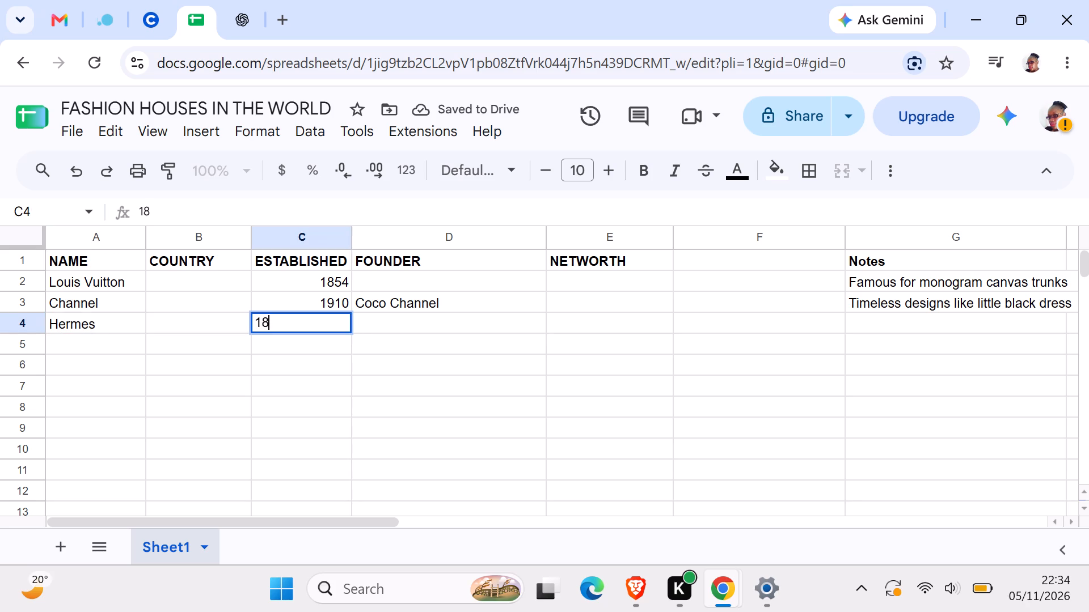
pyautogui.press('3')
pyautogui.press('7')
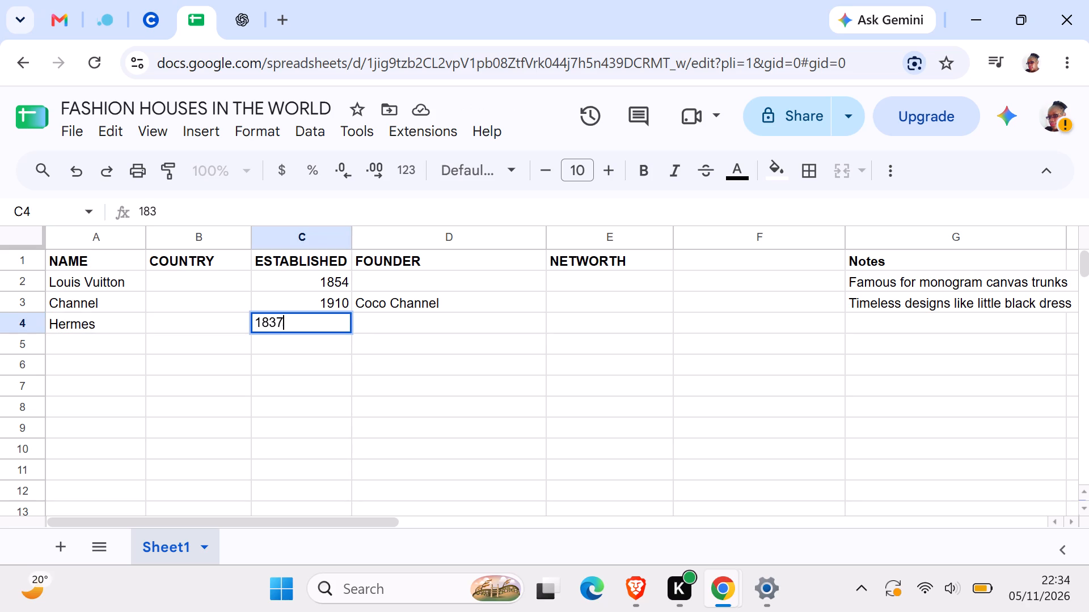
pyautogui.press('Return')
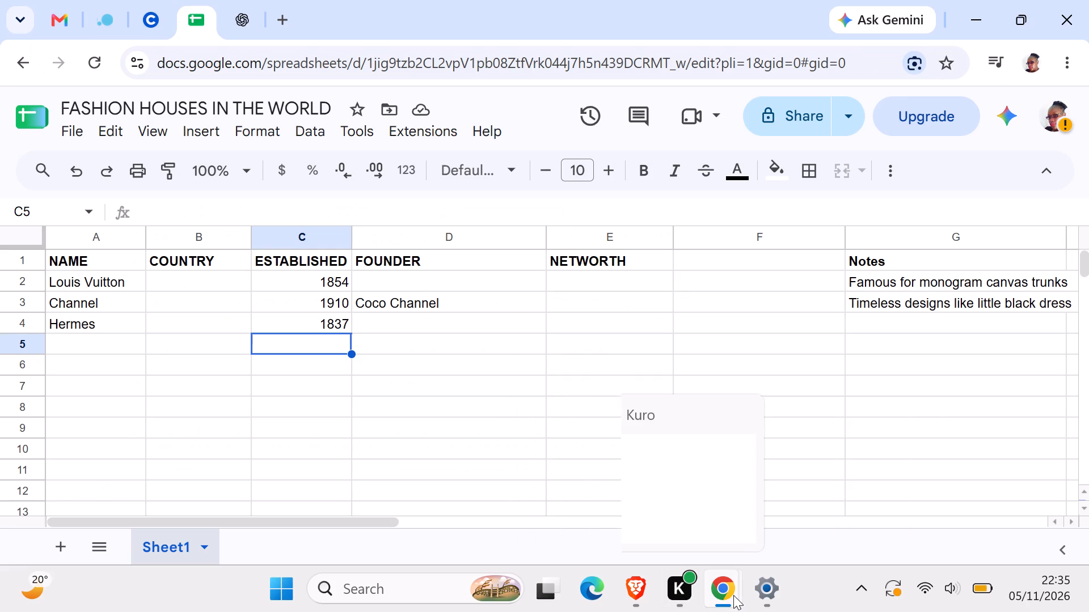
# Consult the search results window for the Hermes description and enter "Ultra exclusive leather goods" under Notes in cell G4.
pyautogui.click(652, 504)
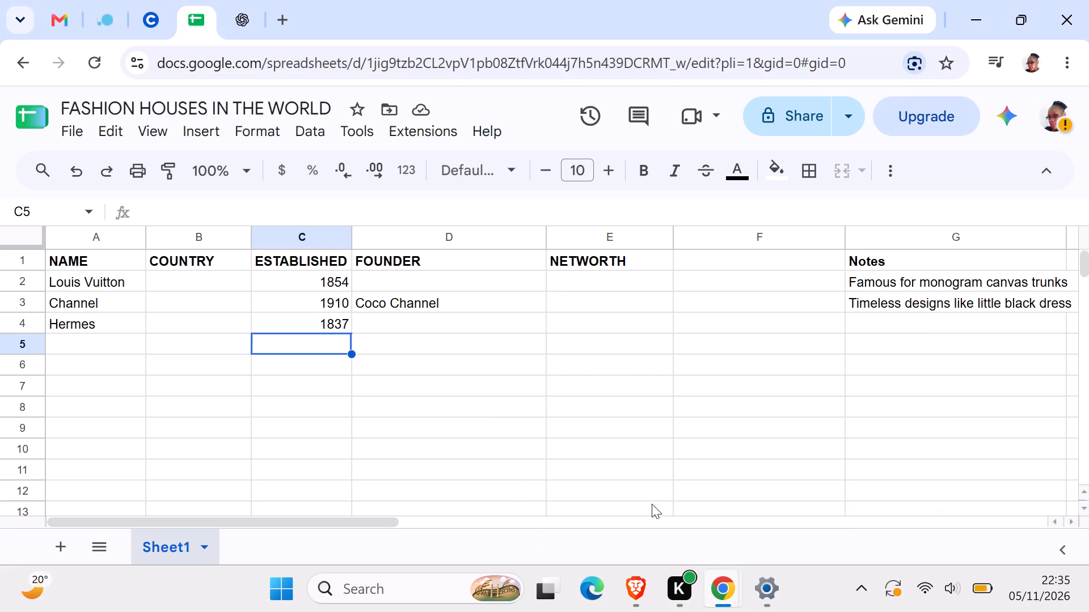
pyautogui.click(859, 322)
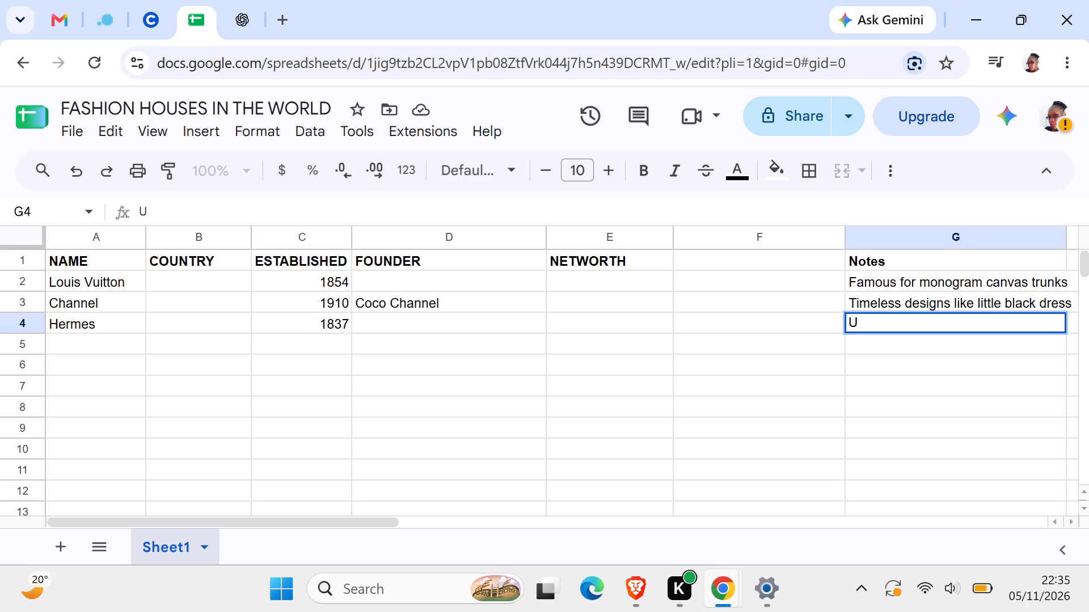
pyautogui.write('LY')
pyautogui.press('BackSpace')
pyautogui.press('BackSpace')
pyautogui.write('ltra')
pyautogui.press('space')
pyautogui.write('ex')
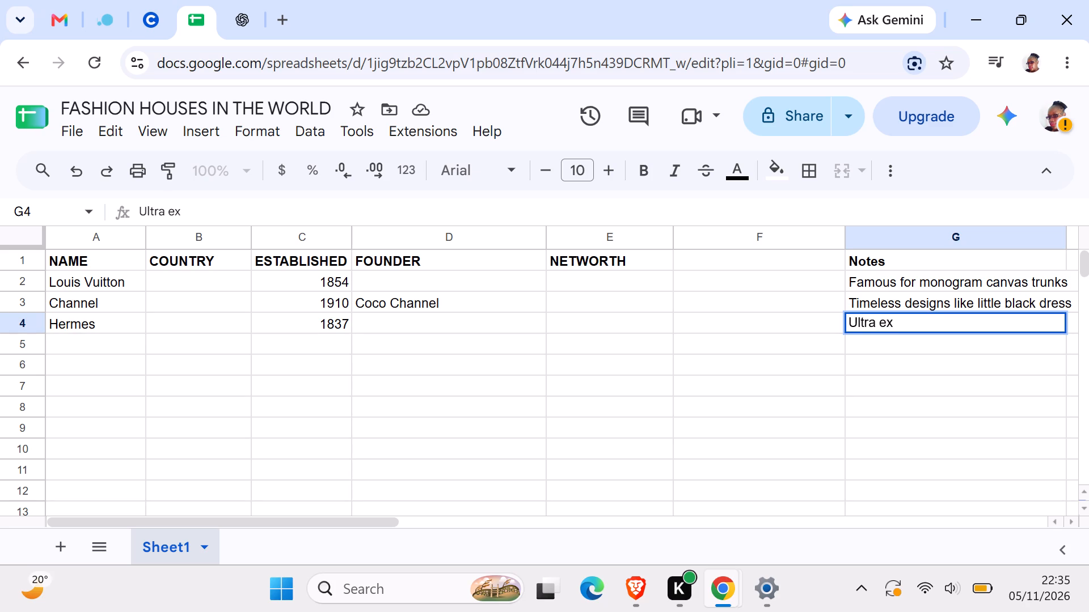
pyautogui.write('clusive')
pyautogui.press('space')
pyautogui.write('leather')
pyautogui.press('space')
pyautogui.write('goods')
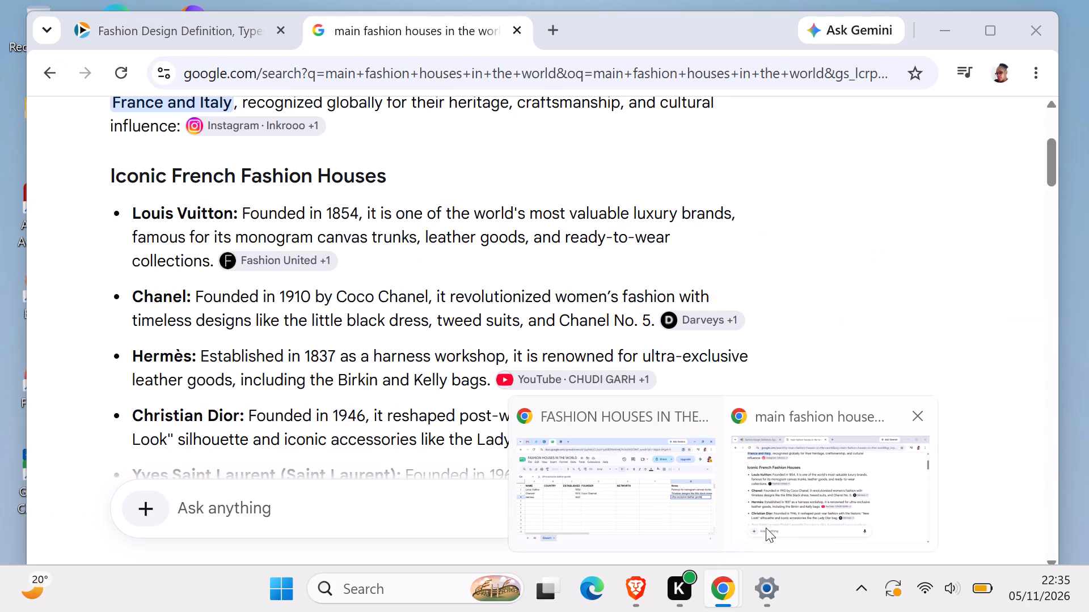
pyautogui.press('Up')
pyautogui.press('Down')
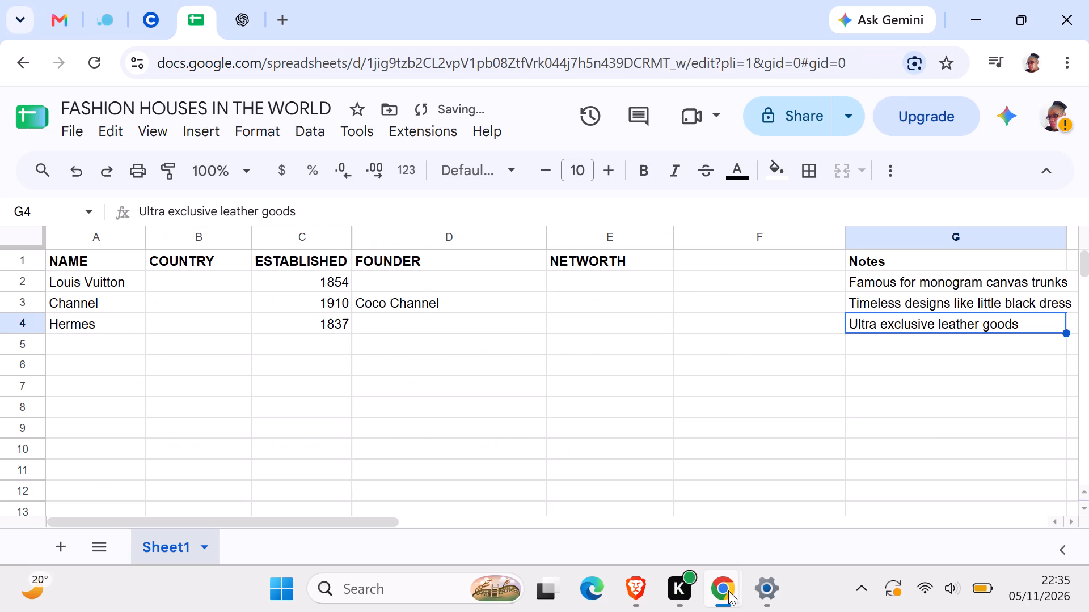
# Examine the rest of the iconic French fashion houses list in the search results window and return to the spreadsheet.
pyautogui.click(723, 596)
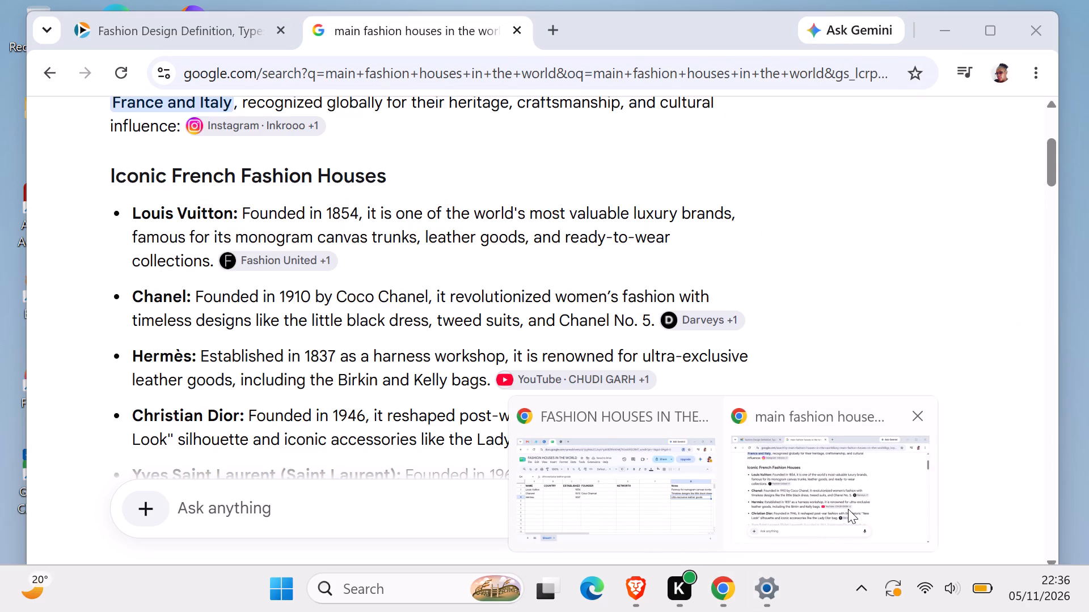
pyautogui.click(848, 509)
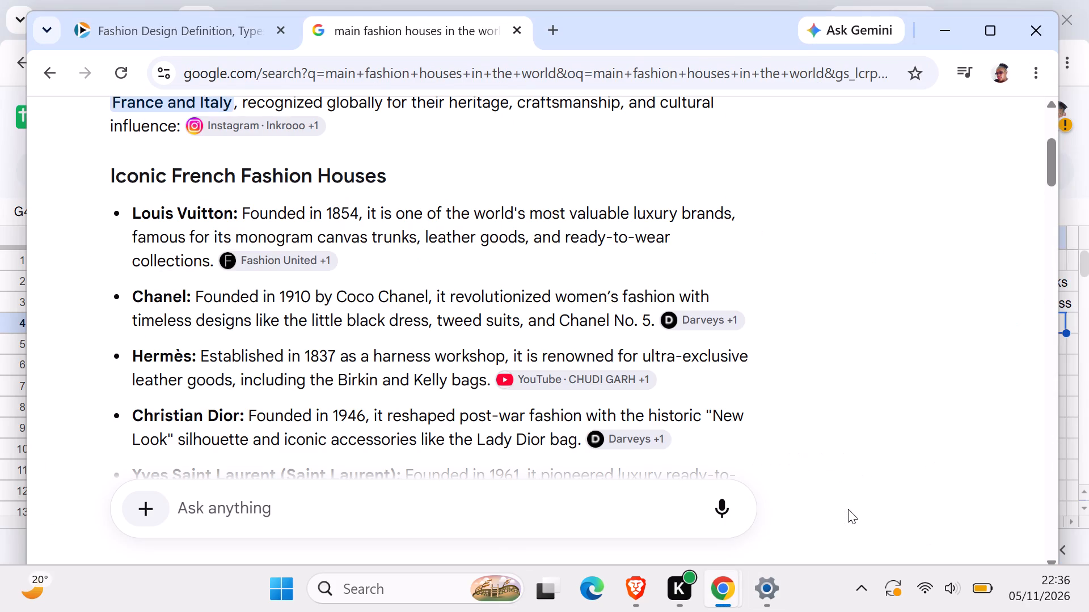
pyautogui.press('Up')
pyautogui.press('Down')
pyautogui.press('Up')
pyautogui.press('Down')
pyautogui.press('Up')
pyautogui.press('Down')
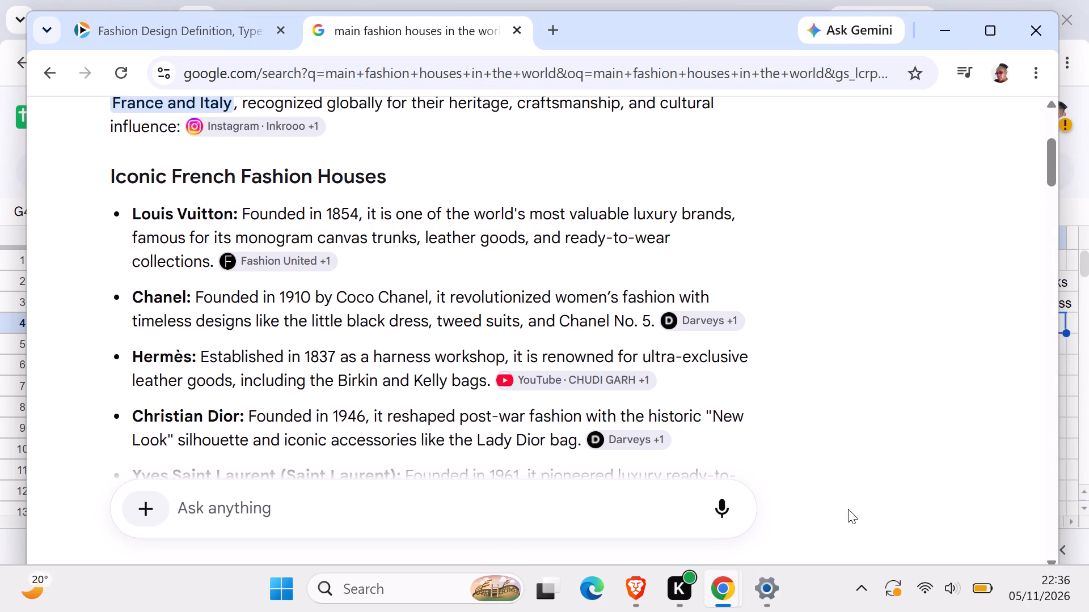
pyautogui.press('Down')
pyautogui.press('Down')
pyautogui.press('Down')
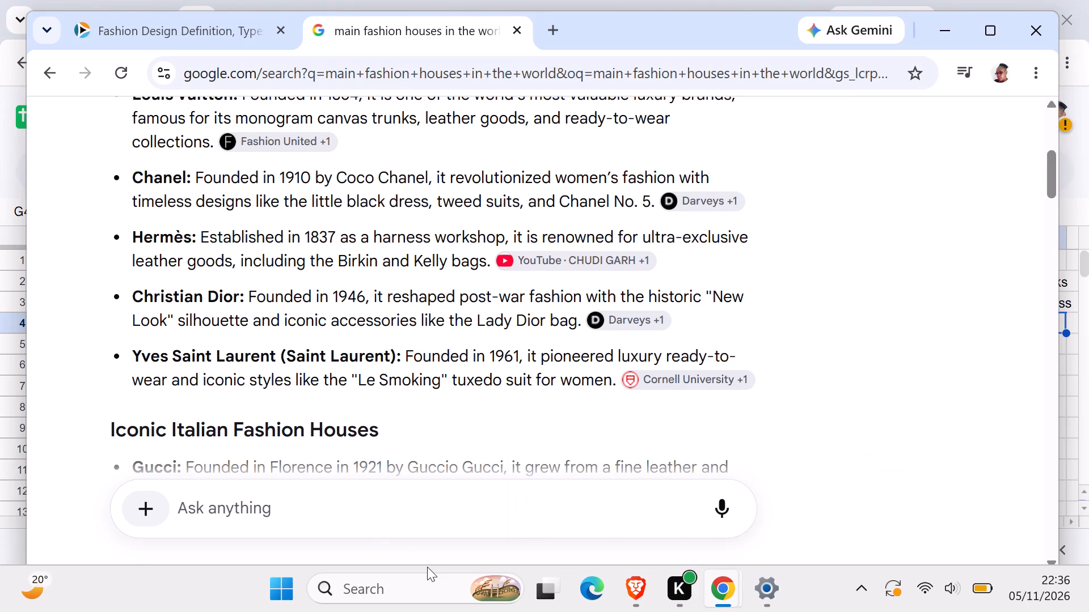
pyautogui.click(722, 586)
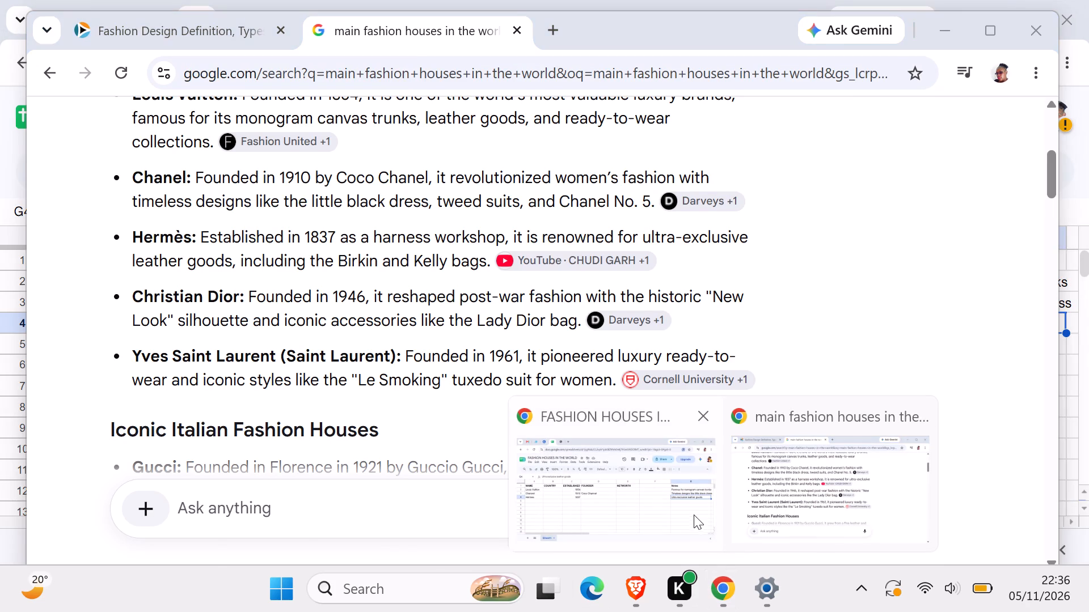
pyautogui.click(692, 511)
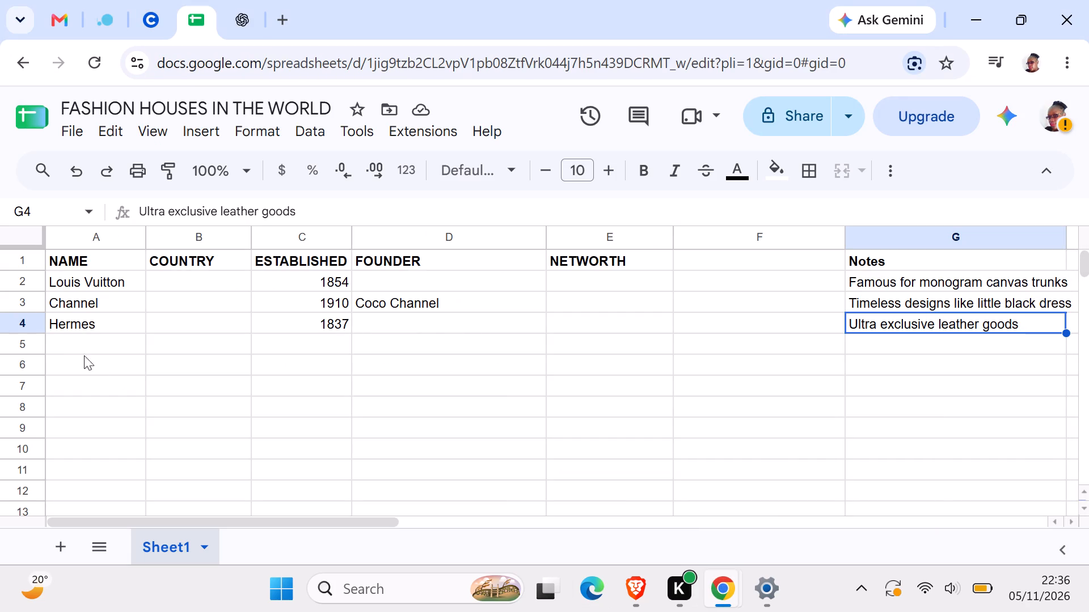
# Enter "Christin Dior" under NAME in cell A5.
pyautogui.click(56, 339)
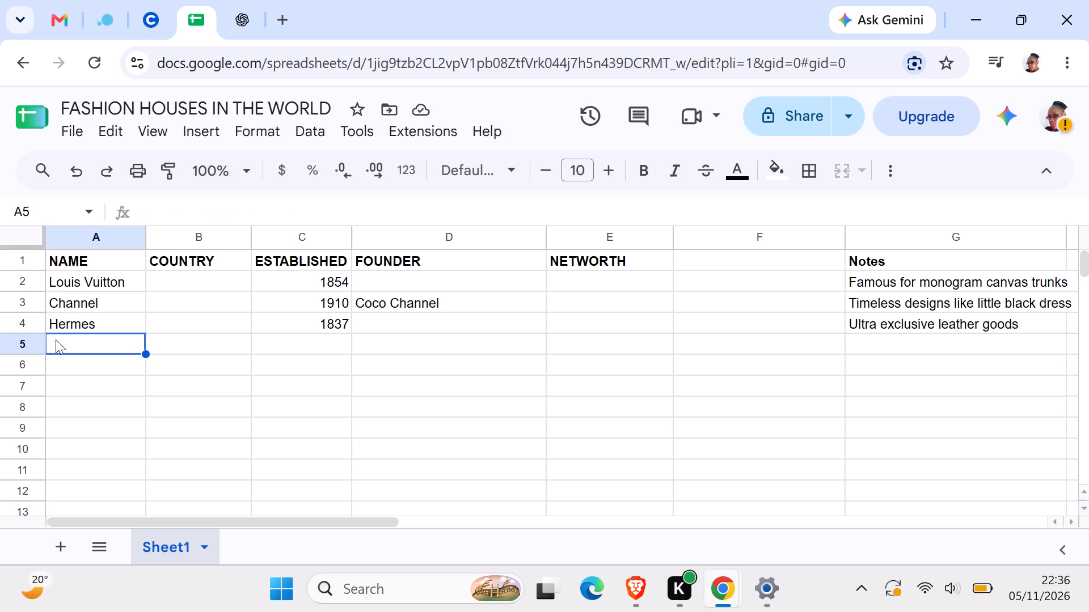
pyautogui.press('c')
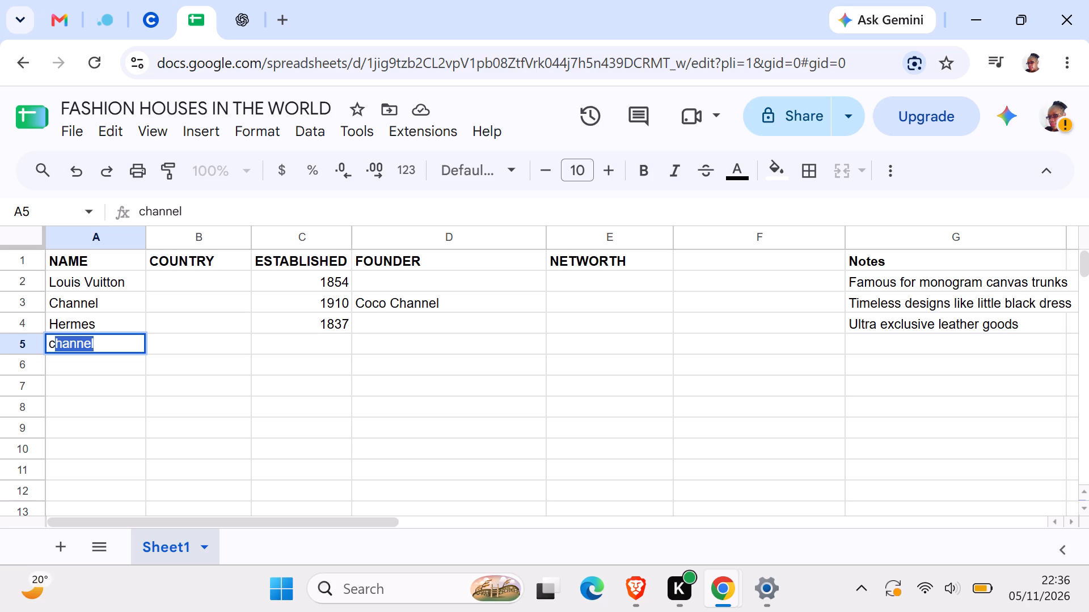
pyautogui.write('HR')
pyautogui.press('BackSpace')
pyautogui.press('BackSpace')
pyautogui.press('BackSpace')
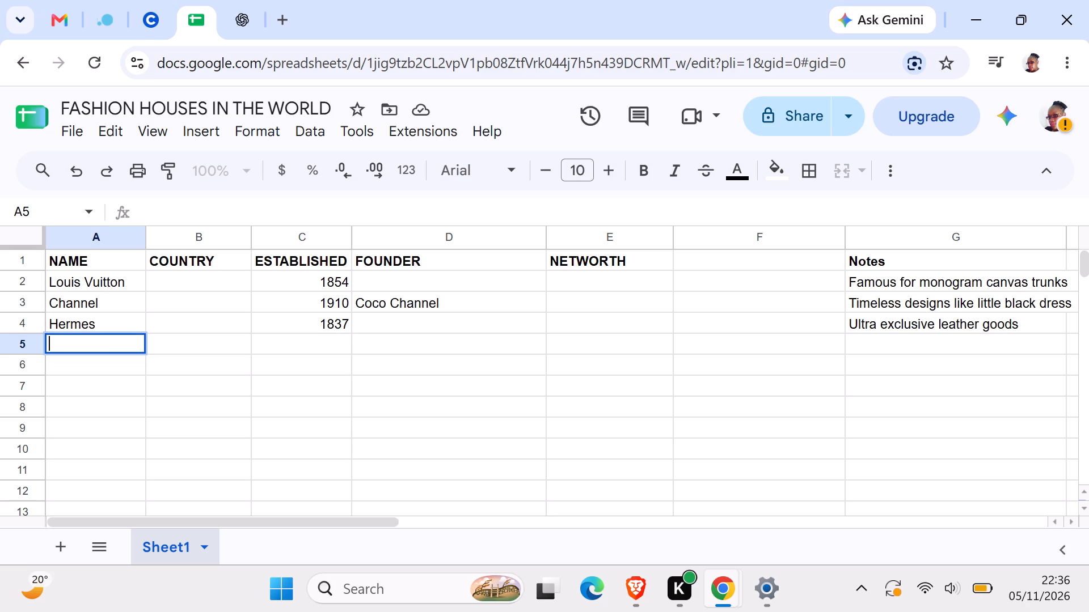
pyautogui.press('c')
pyautogui.write('hr')
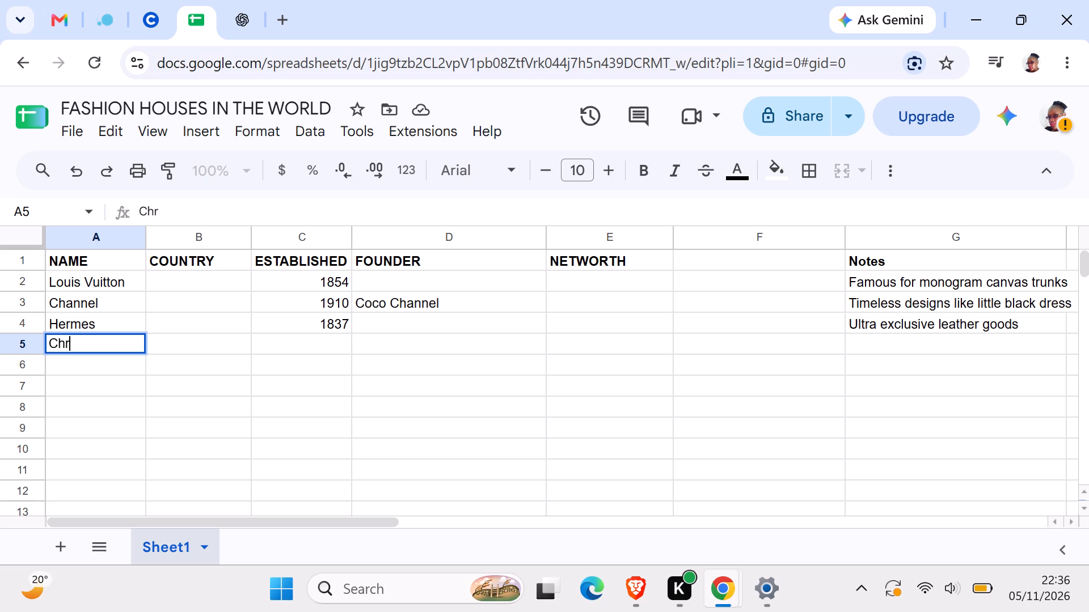
pyautogui.write('ist')
pyautogui.write('in')
pyautogui.press('space')
pyautogui.write('ior')
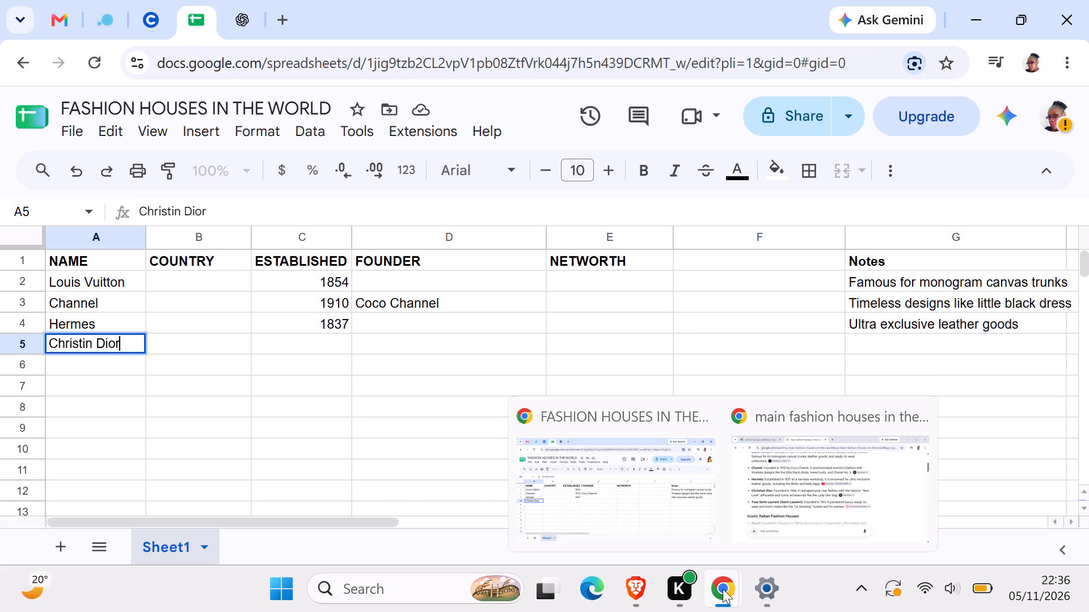
# Enter 1946 under ESTABLISHED in cell C5 for the Christin Dior row.
pyautogui.click(330, 343)
pyautogui.press('1')
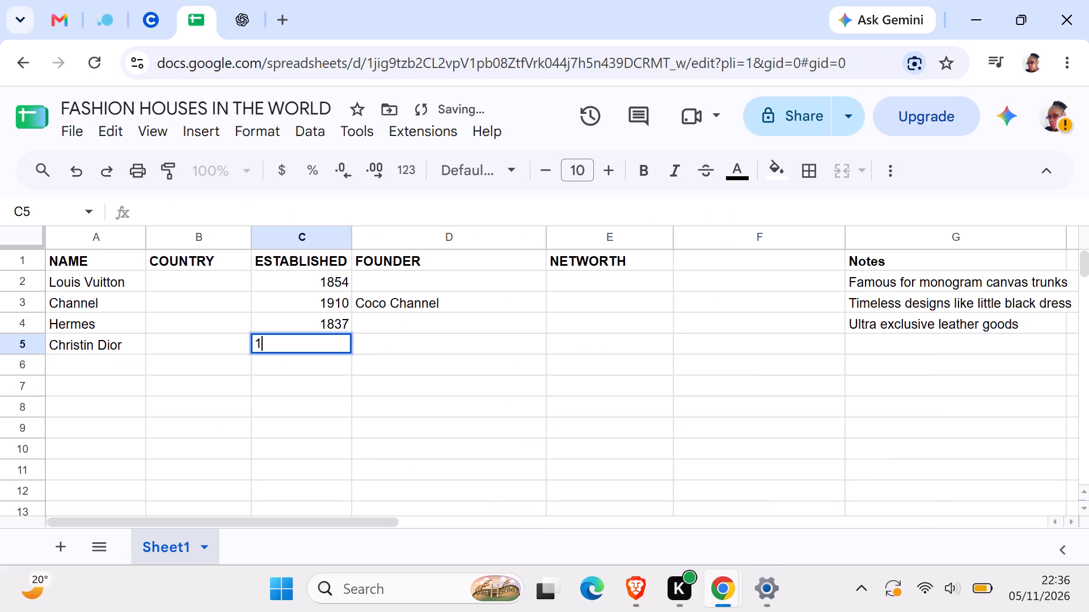
pyautogui.press('9')
pyautogui.write('46')
pyautogui.press('Return')
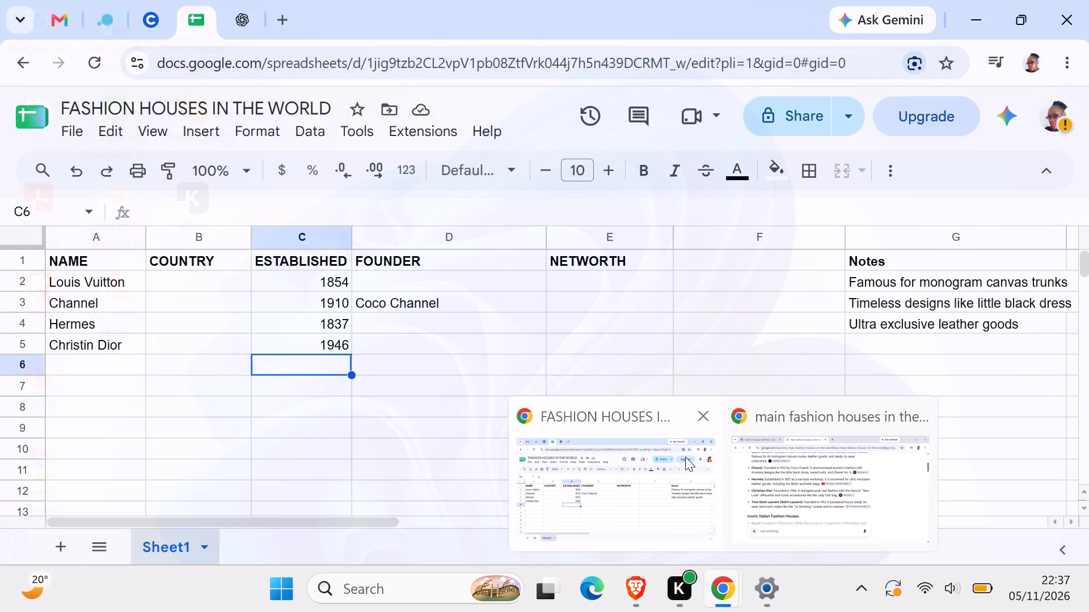
# Enter "Lady Dior bag" under Notes in cell G5 for the Christin Dior row.
pyautogui.click(861, 345)
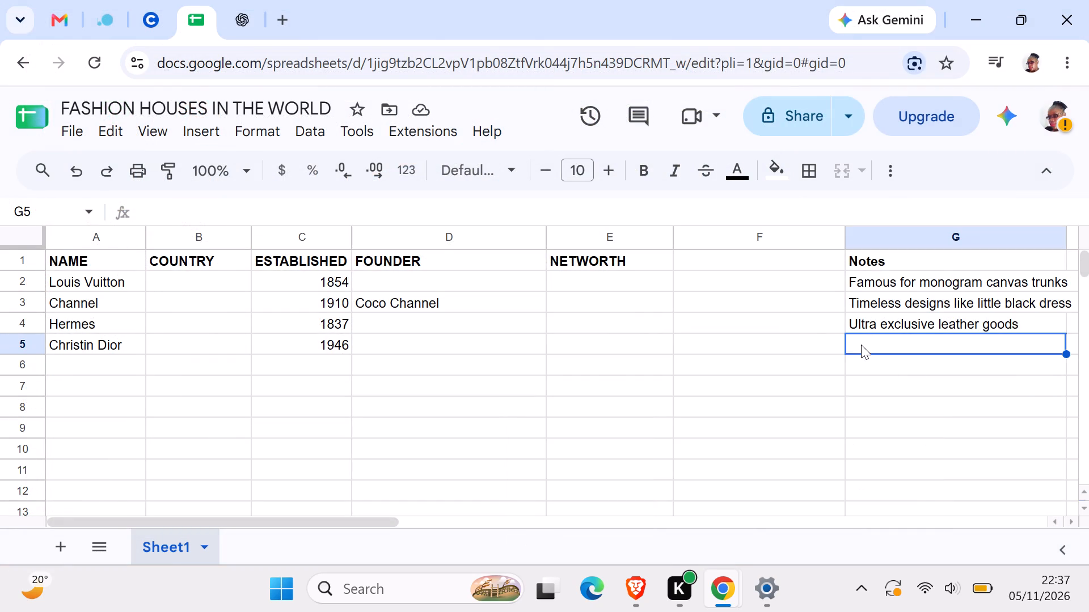
pyautogui.write('ady')
pyautogui.press('space')
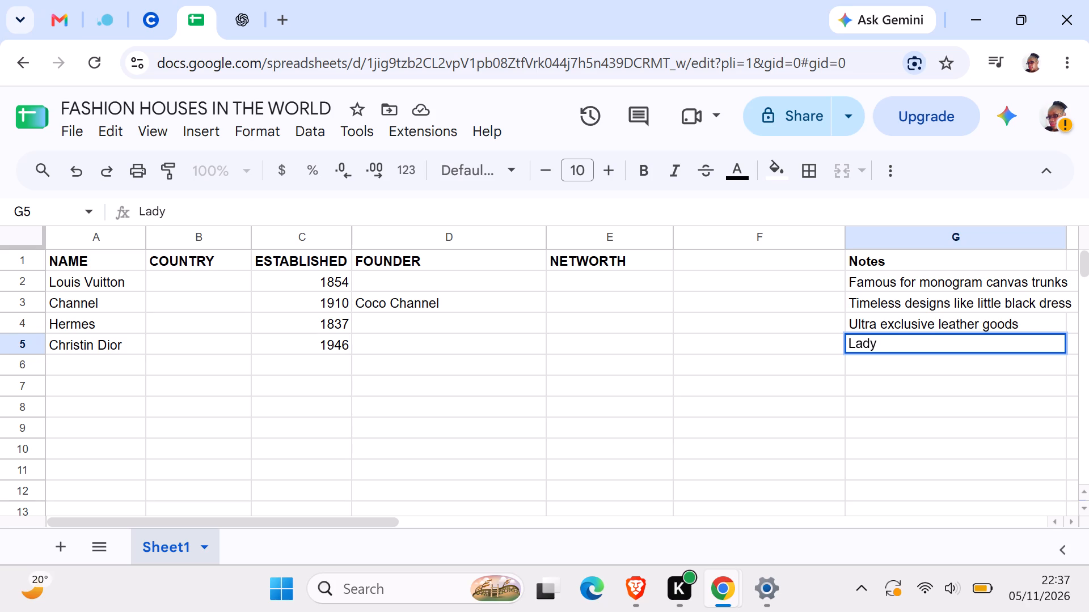
pyautogui.press('d')
pyautogui.write('ior')
pyautogui.press('space')
pyautogui.write('bag')
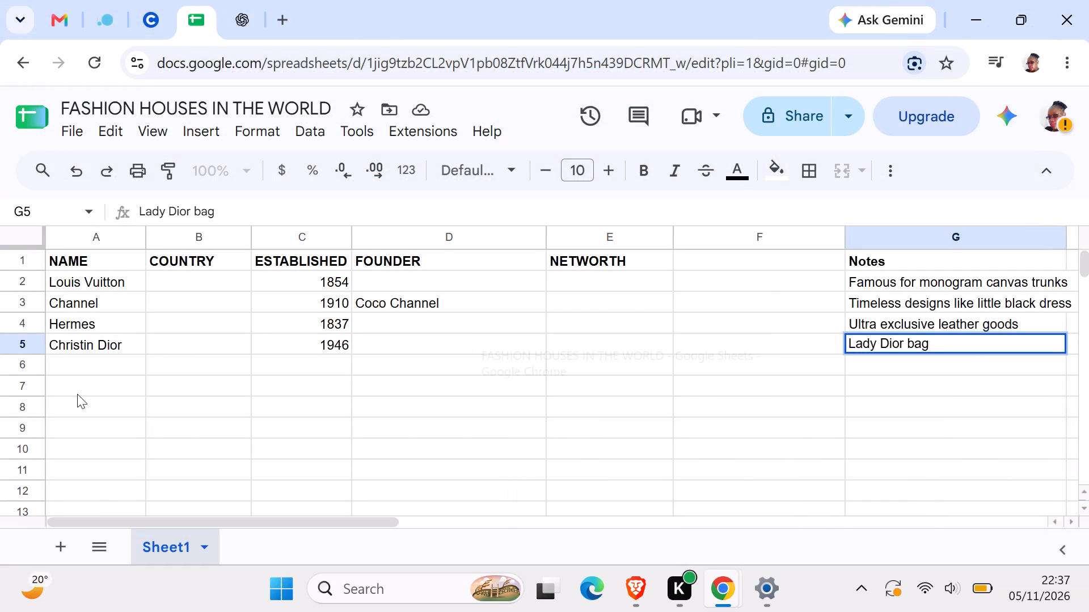
# Enter "Saint Laurent" under NAME in cell A6.
pyautogui.click(55, 362)
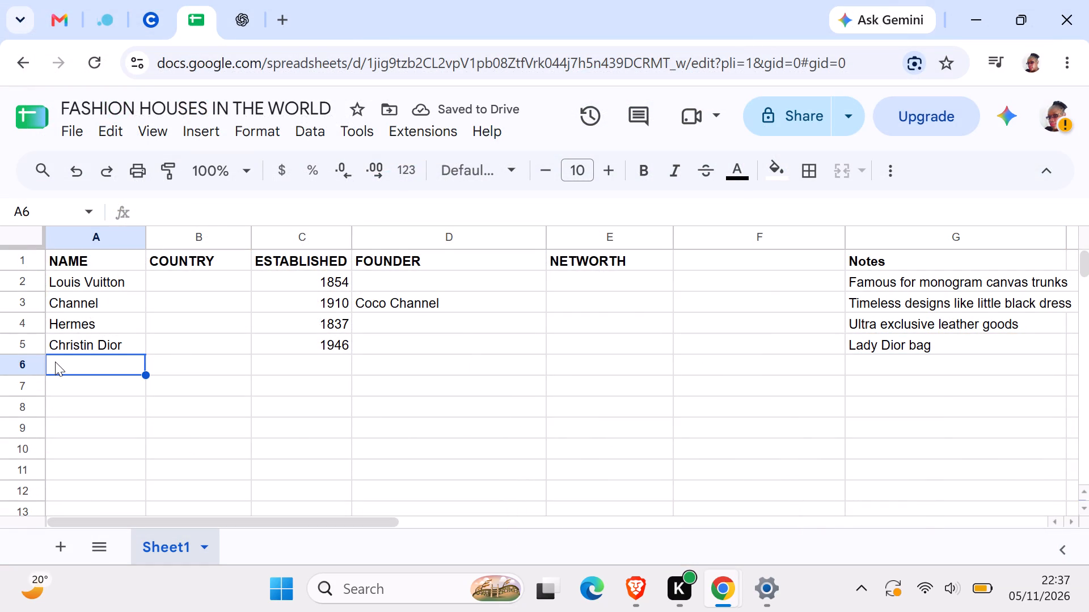
pyautogui.press('a')
pyautogui.write('int')
pyautogui.press('space')
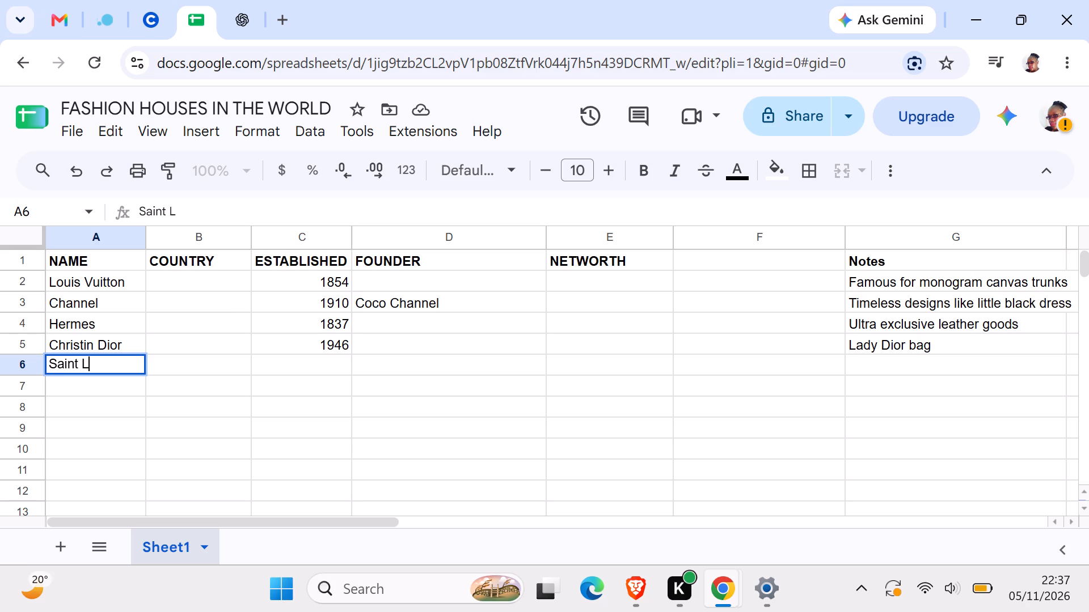
pyautogui.write('AURE')
pyautogui.write('NT')
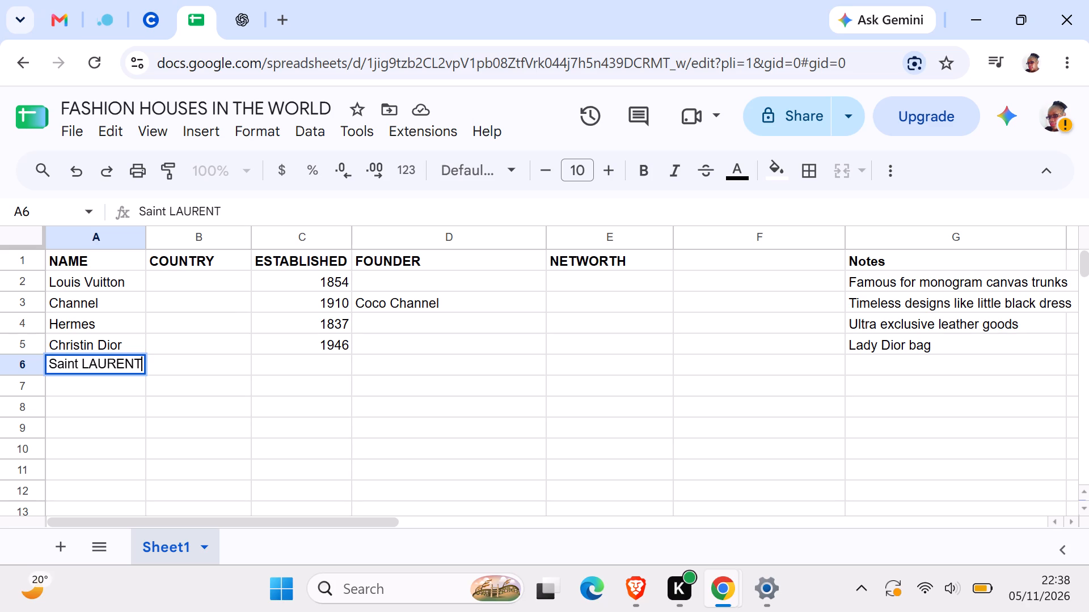
pyautogui.press('BackSpace')
pyautogui.press('BackSpace')
pyautogui.press('BackSpace')
pyautogui.press('BackSpace')
pyautogui.press('BackSpace')
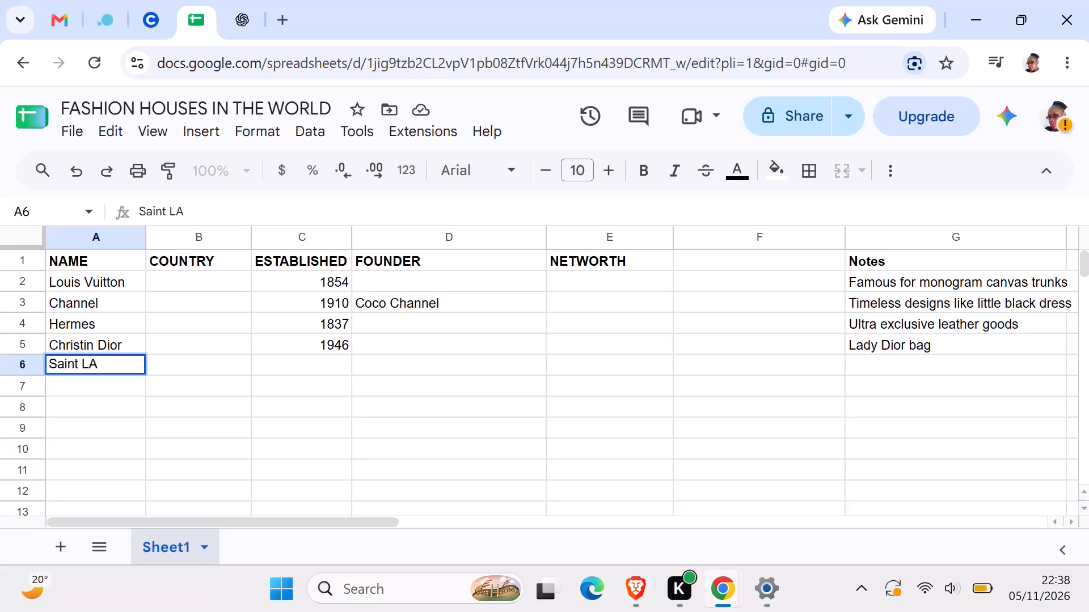
pyautogui.press('BackSpace')
pyautogui.write('aure')
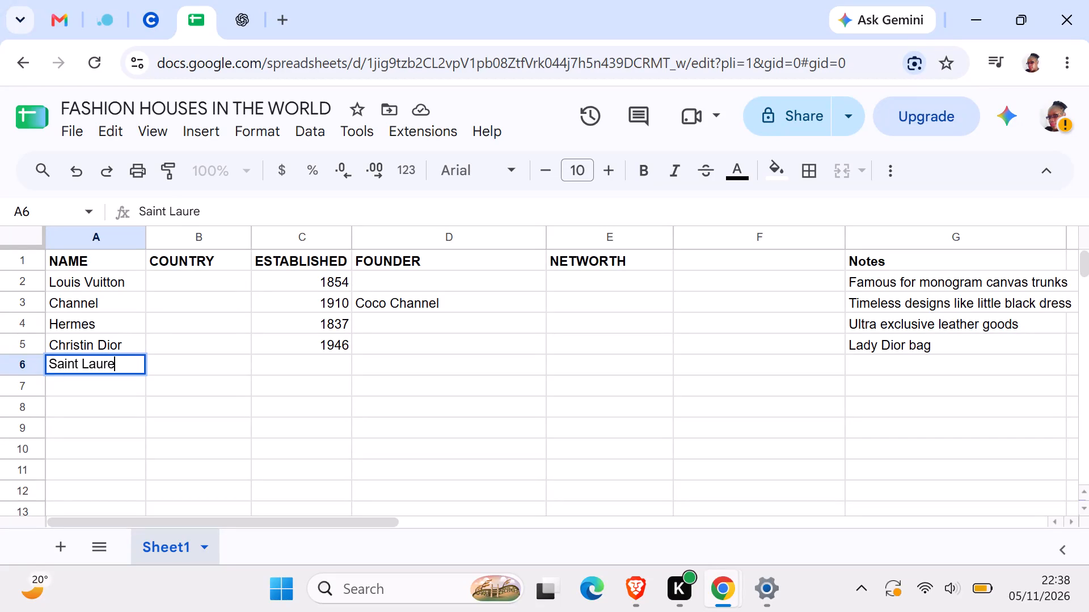
pyautogui.write('nt')
# Enter "Yves Saint Laurent" under FOUNDER in cell D6 for the Saint Laurent row.
pyautogui.click(356, 359)
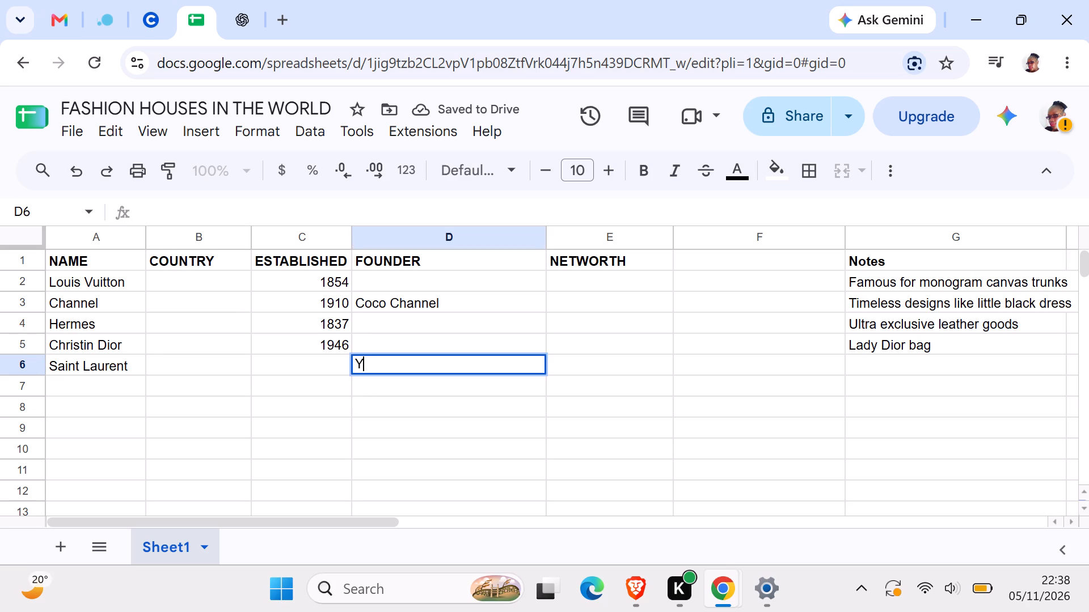
pyautogui.write('ves')
pyautogui.press('space')
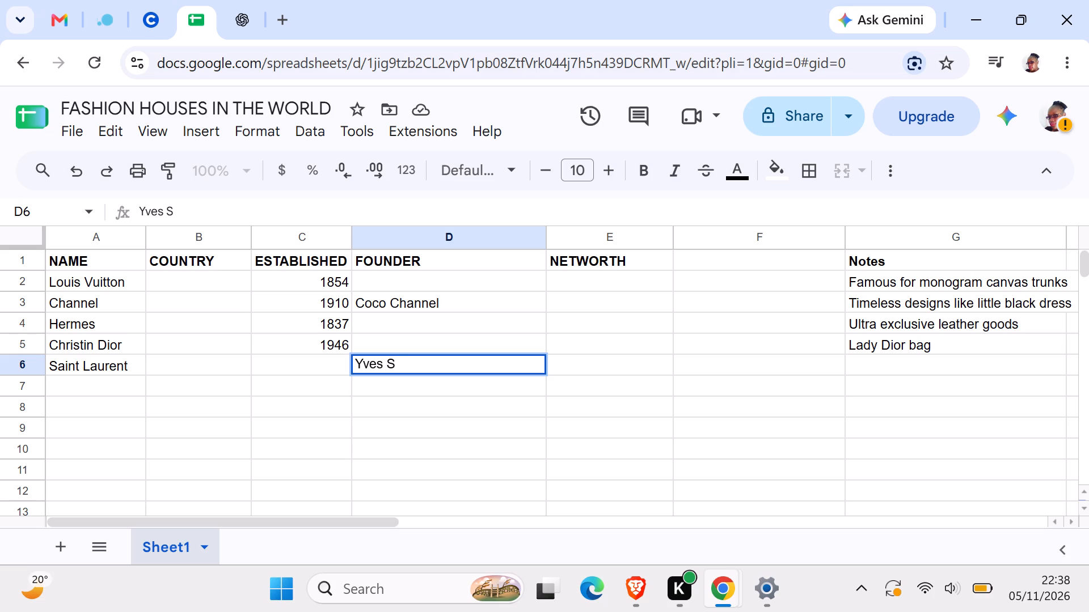
pyautogui.write('aint')
pyautogui.press('space')
pyautogui.press('l')
pyautogui.write('aurent')
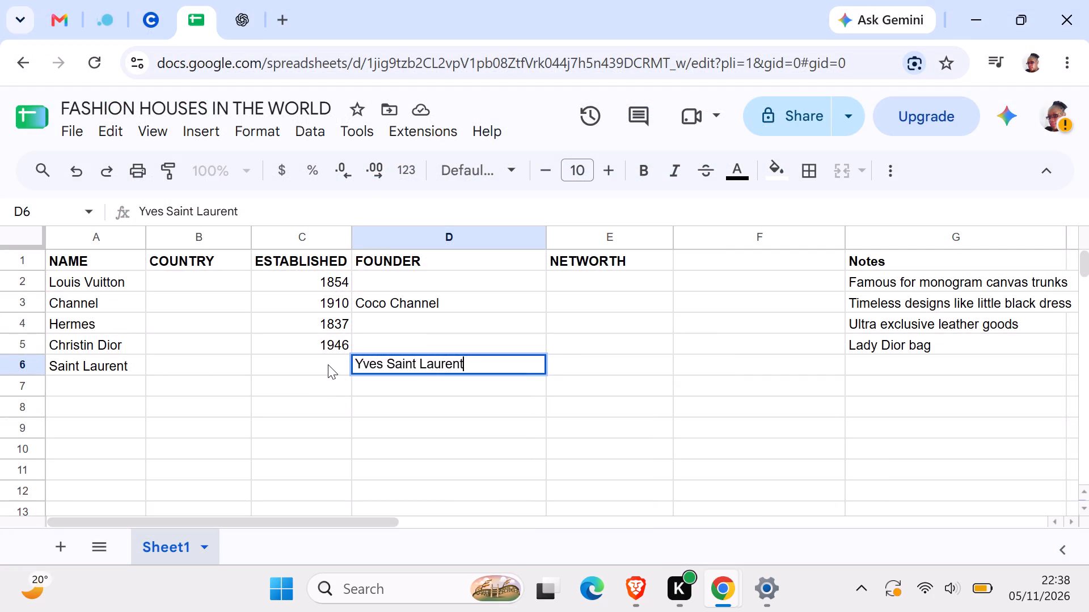
# Enter 1961 under ESTABLISHED in cell C6 for the Saint Laurent row.
pyautogui.click(328, 364)
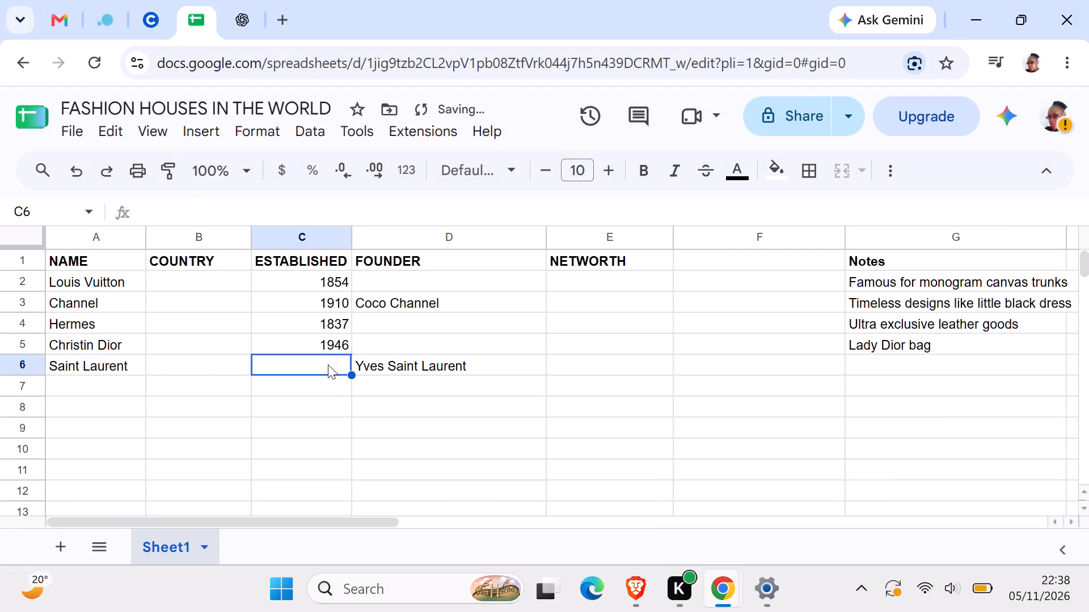
pyautogui.press('1')
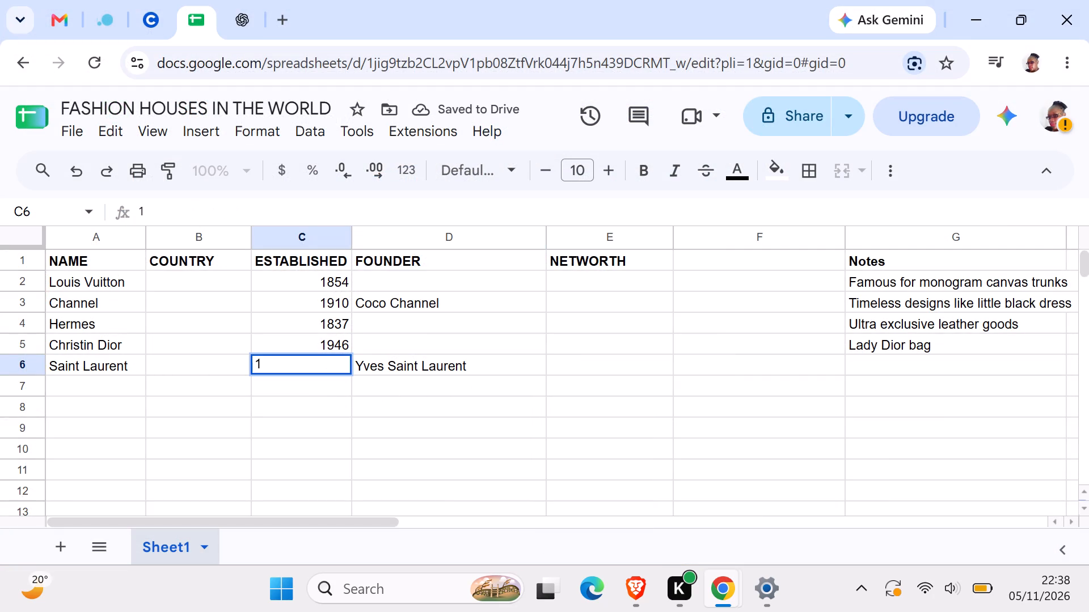
pyautogui.write('96')
pyautogui.press('1')
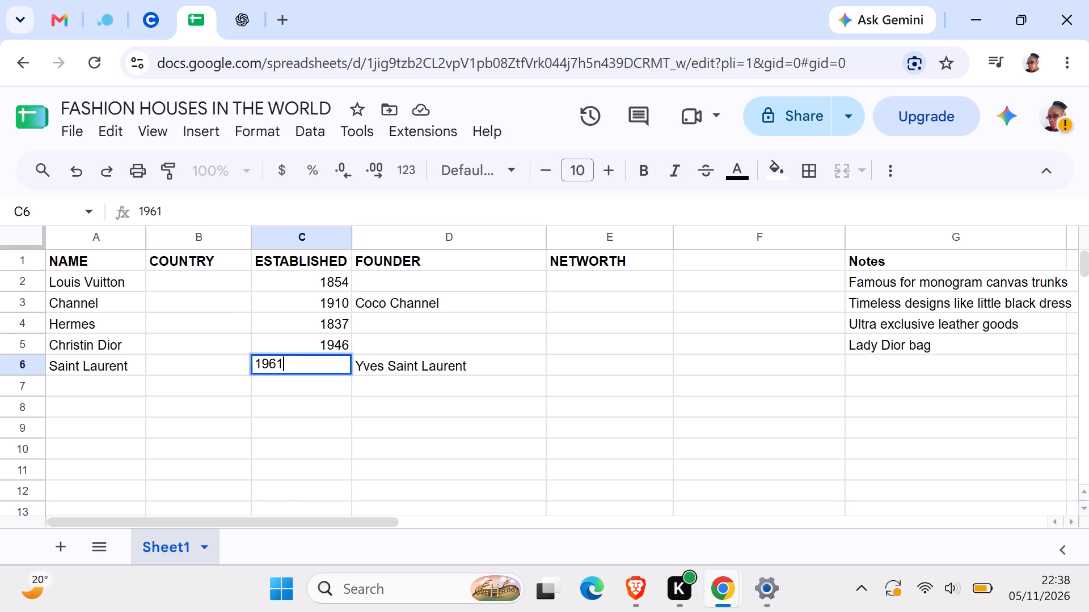
pyautogui.press('Return')
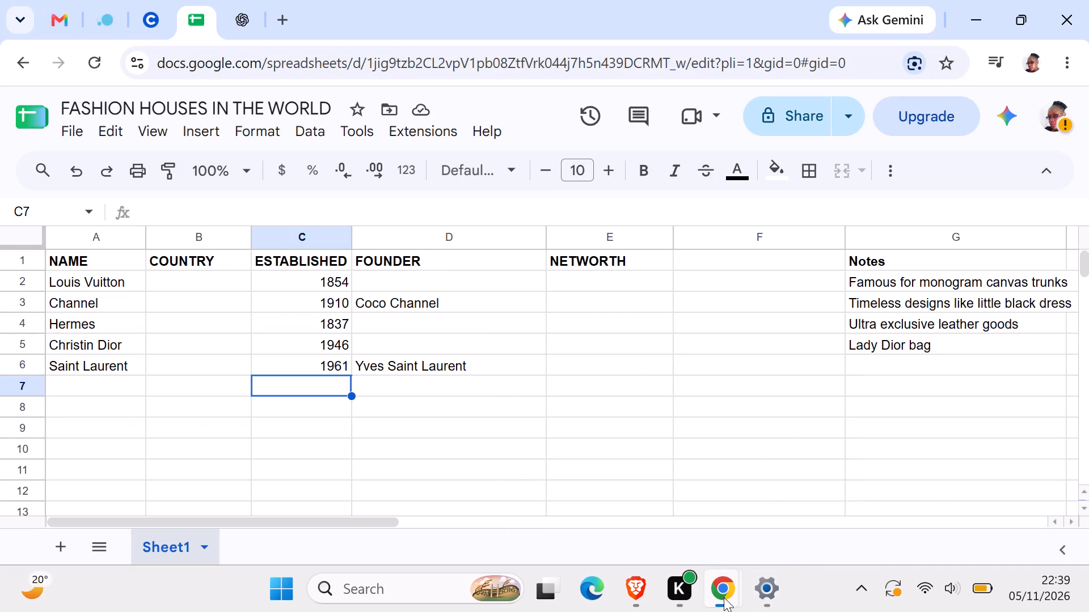
# Check the Saint Laurent entry in the fashion houses search results and enter "Tuxedo suit for women" under Notes in cell G6.
pyautogui.click(787, 506)
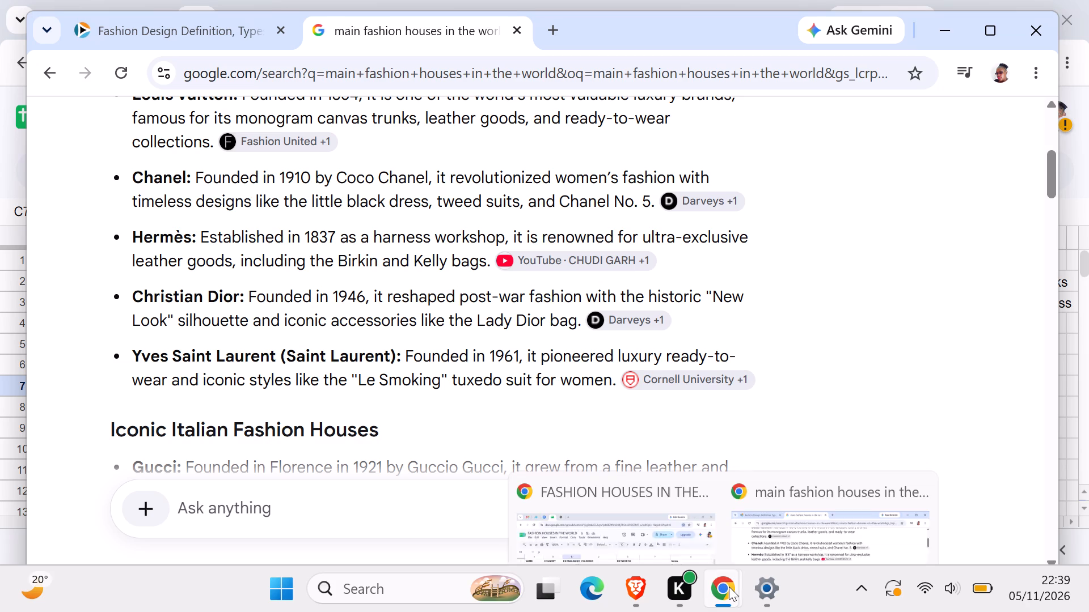
pyautogui.click(698, 519)
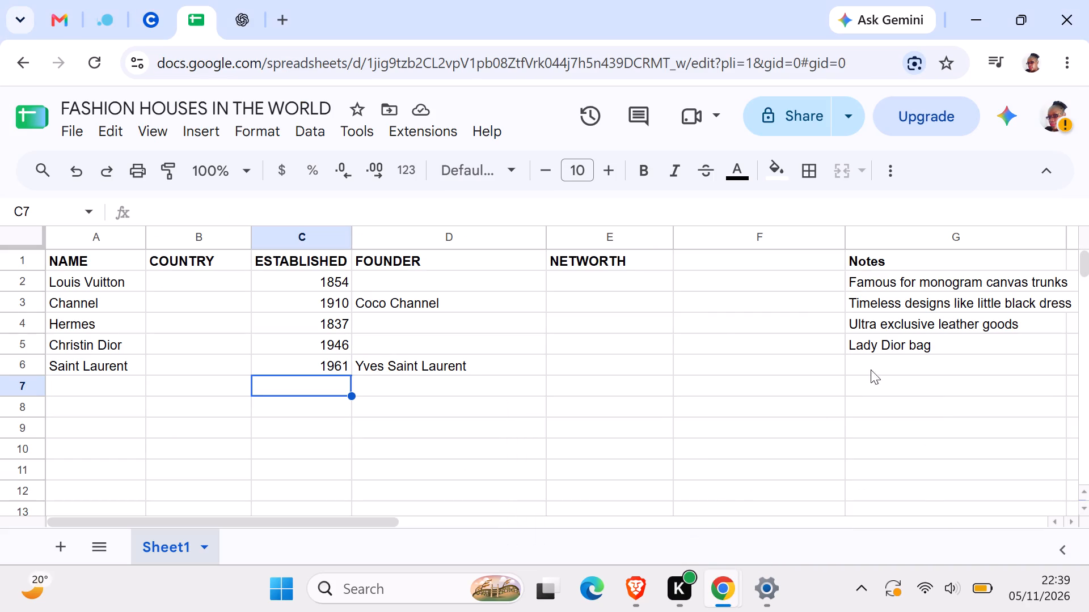
pyautogui.click(859, 370)
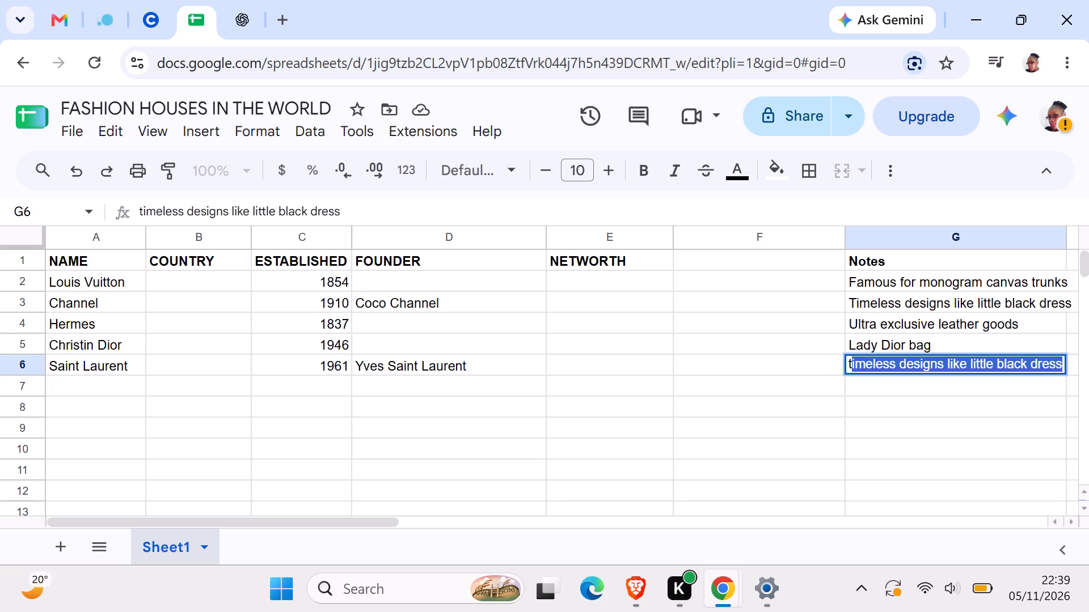
pyautogui.press('BackSpace')
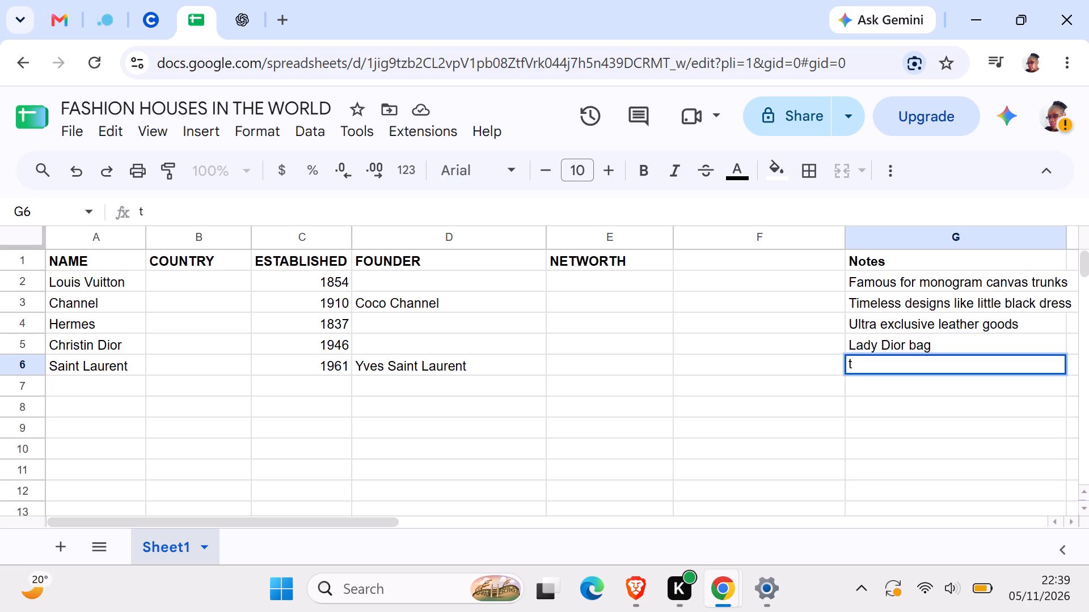
pyautogui.press('t')
pyautogui.press('BackSpace')
pyautogui.press('BackSpace')
pyautogui.press('BackSpace')
pyautogui.press('t')
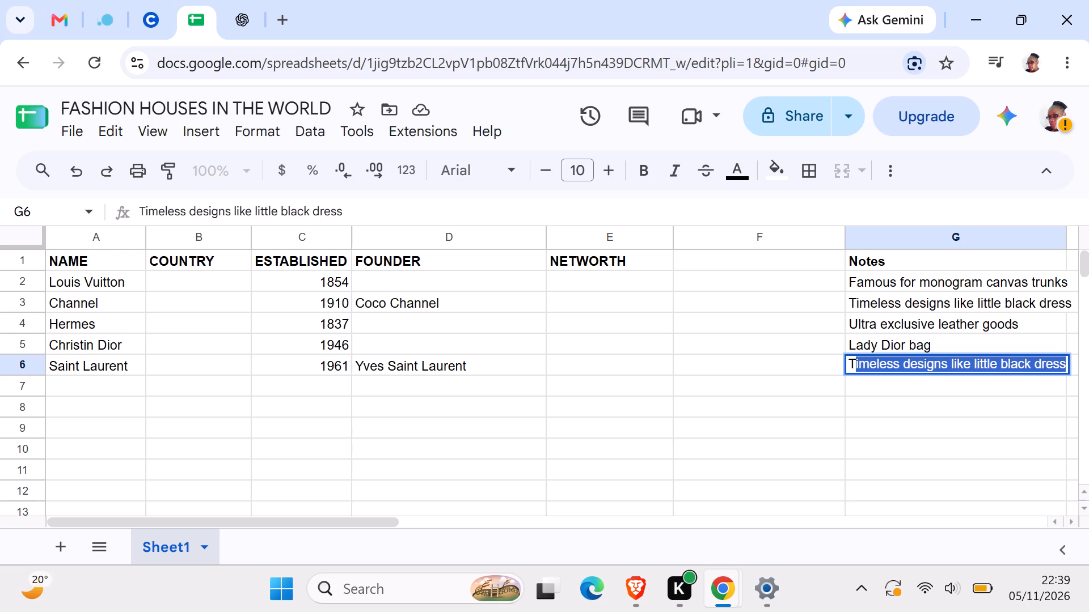
pyautogui.write('ux')
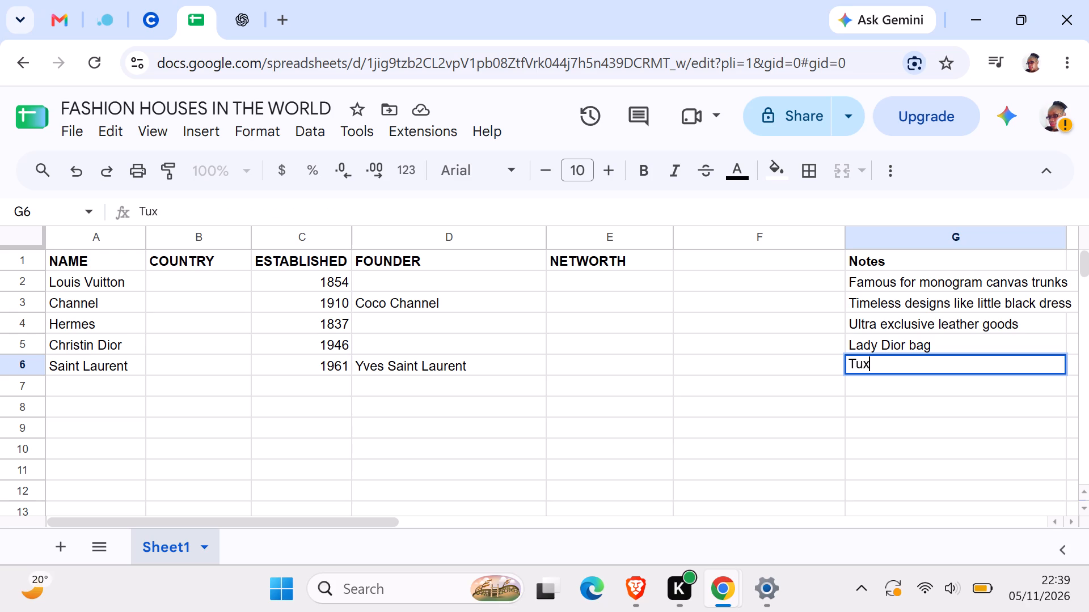
pyautogui.write('edo')
pyautogui.press('space')
pyautogui.write('suit')
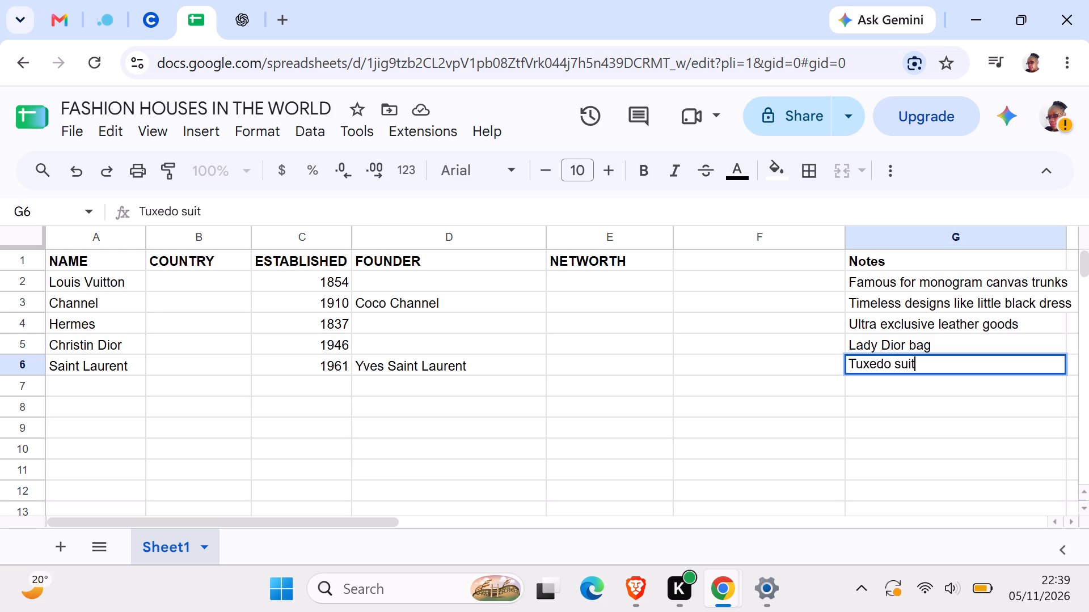
pyautogui.press('space')
pyautogui.write('for')
pyautogui.press('space')
pyautogui.write('wo')
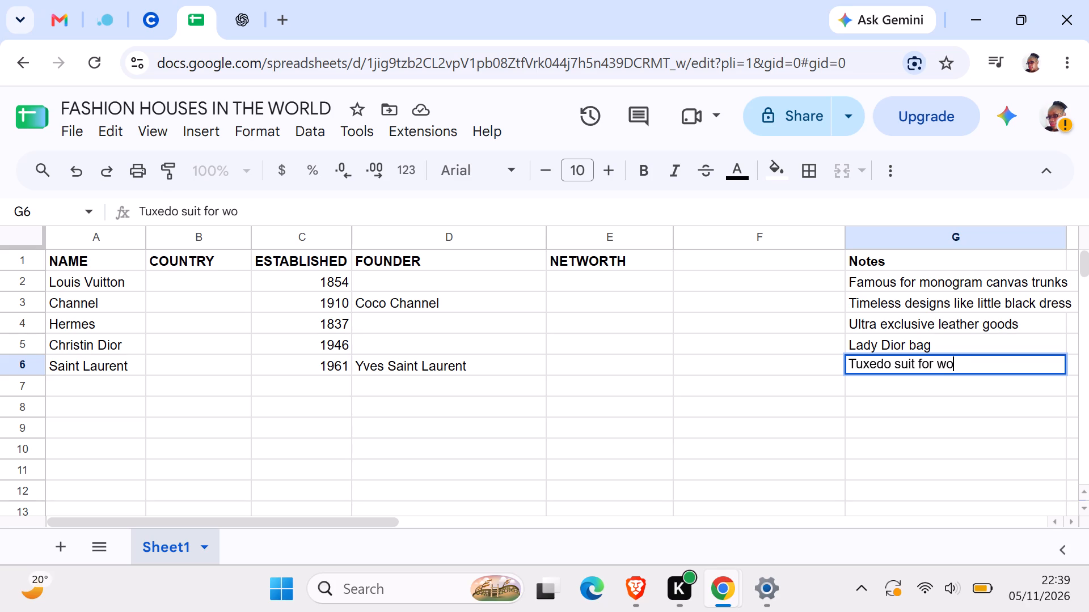
pyautogui.press('m')
pyautogui.write('en')
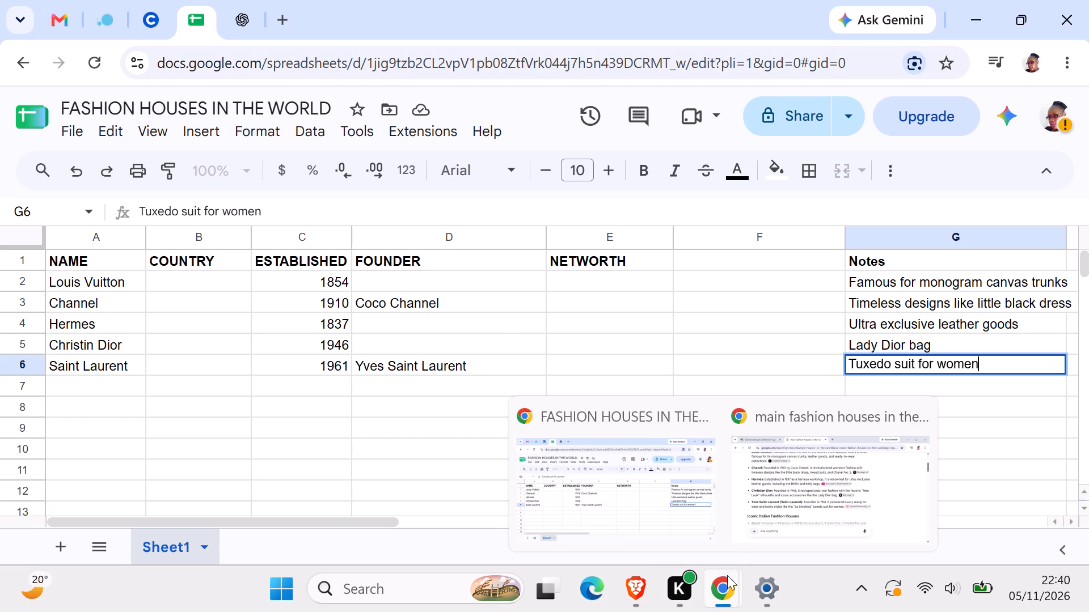
# Read through the search results overview of main fashion houses, from the French houses down to the Italian ones.
pyautogui.click(769, 502)
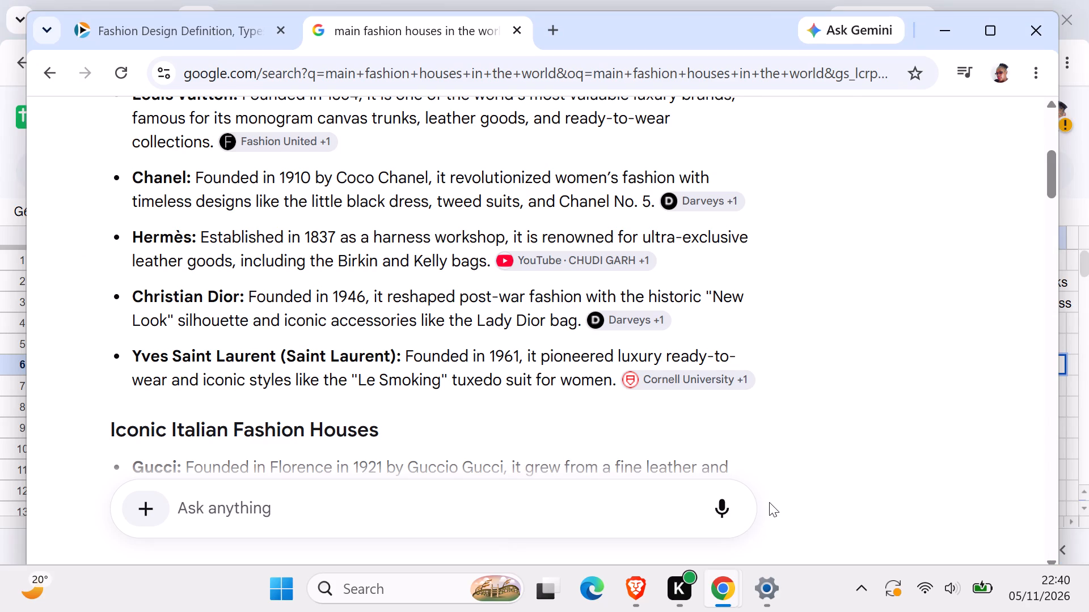
pyautogui.press('Up')
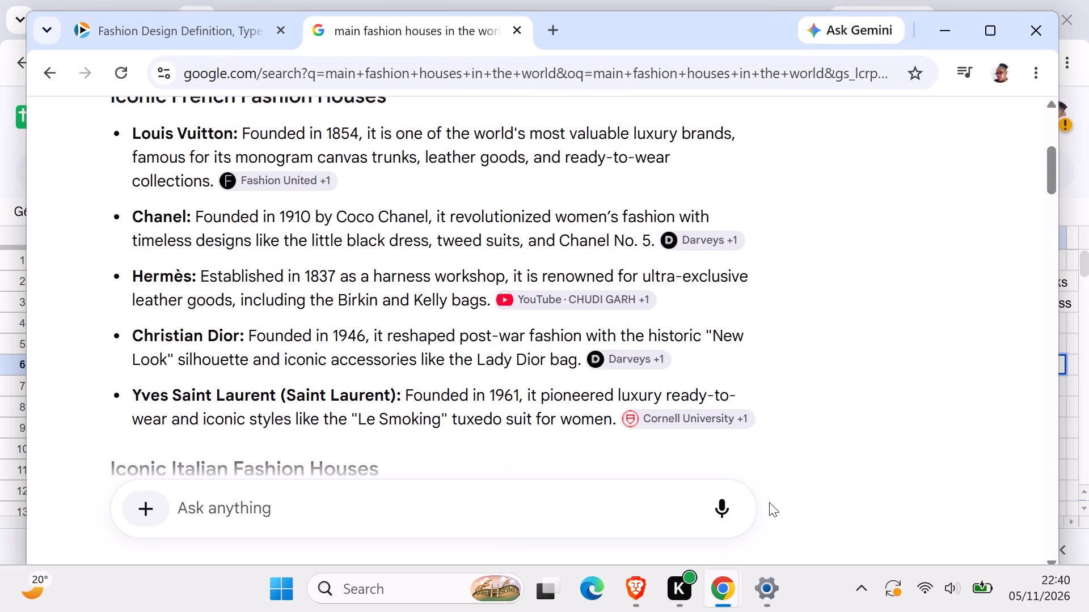
pyautogui.press('Up')
pyautogui.press('Up')
pyautogui.press('Up')
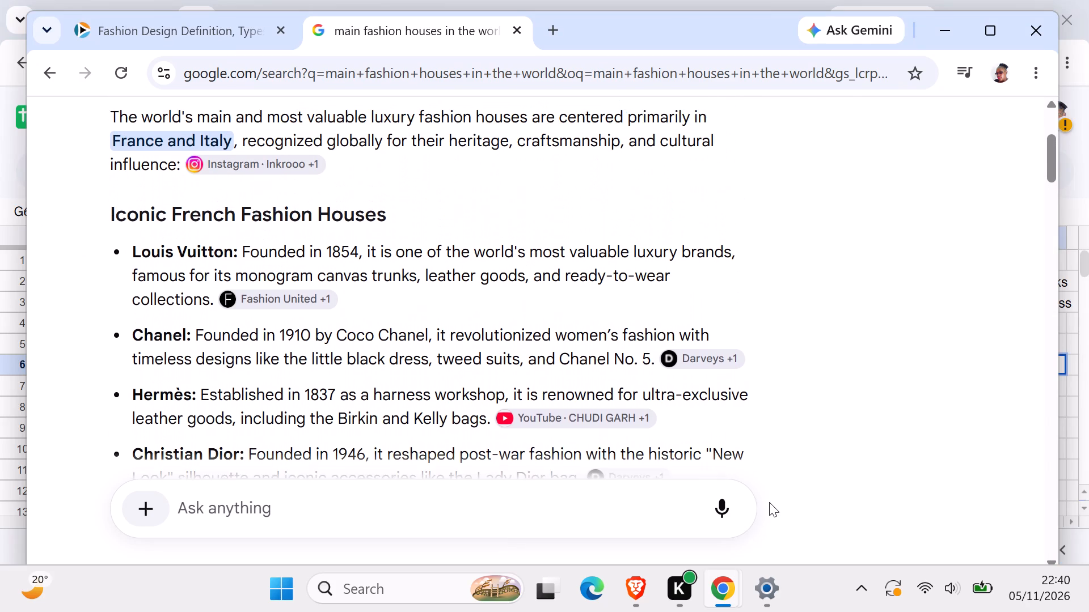
pyautogui.press('Up')
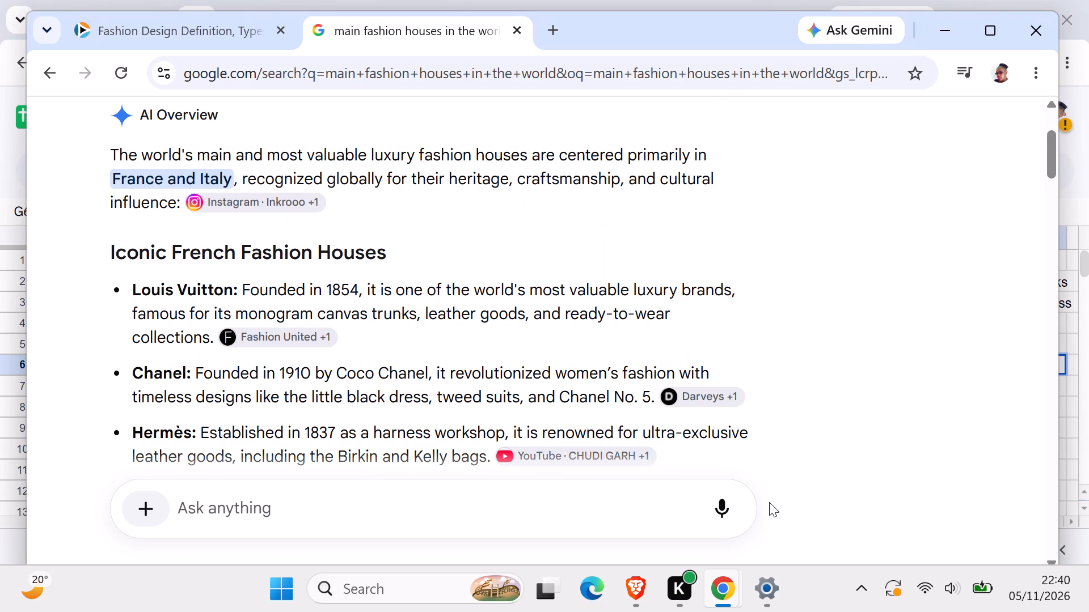
pyautogui.press('Down')
pyautogui.press('Down')
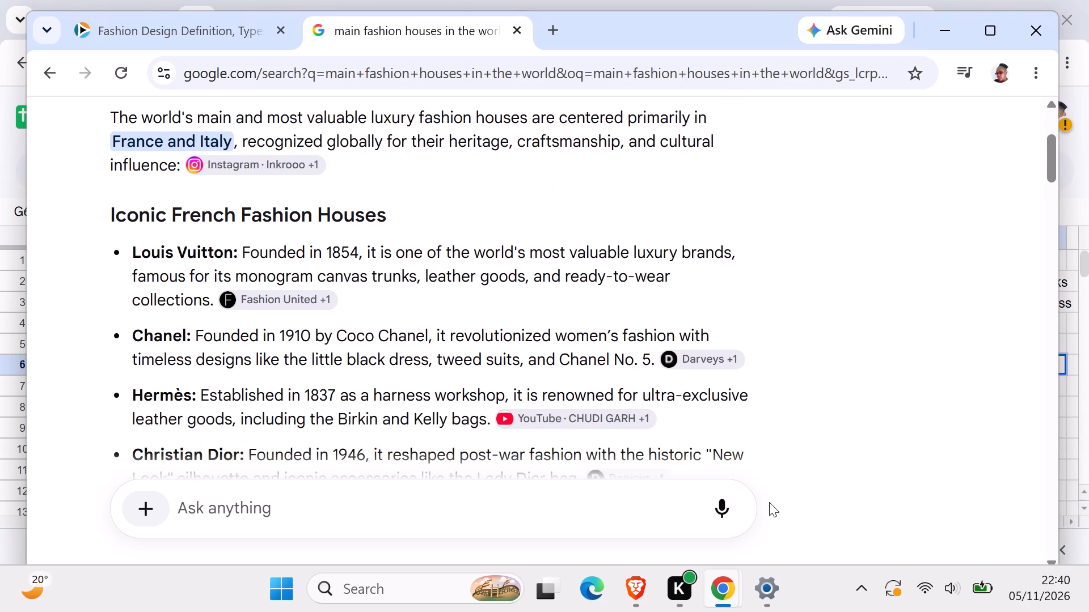
pyautogui.press('Down')
pyautogui.press('Down')
pyautogui.press('Down')
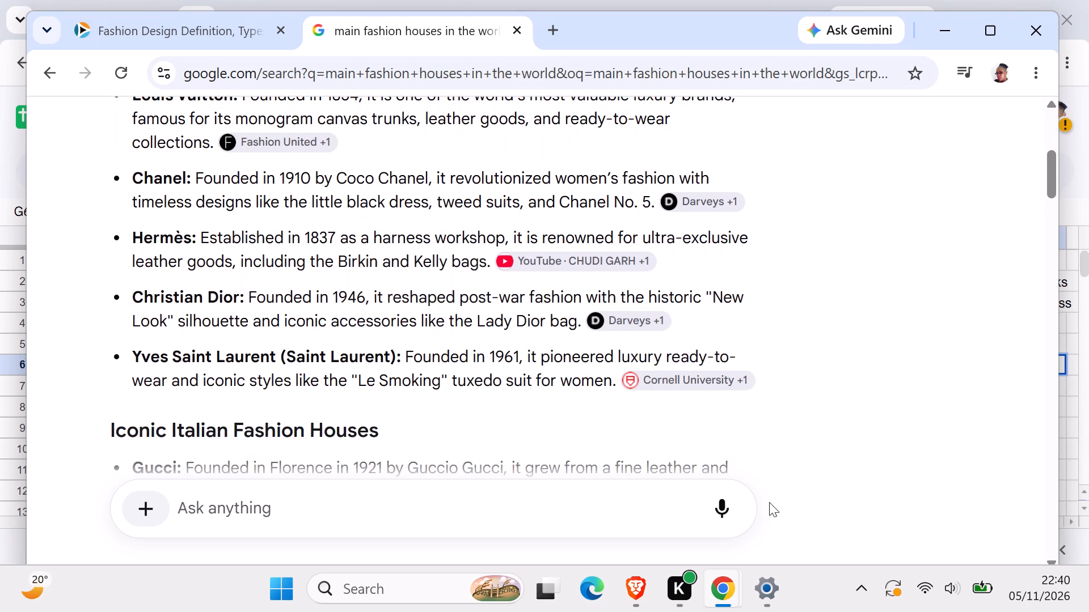
pyautogui.press('Down')
pyautogui.press('Down')
pyautogui.press('Down')
pyautogui.press('Down')
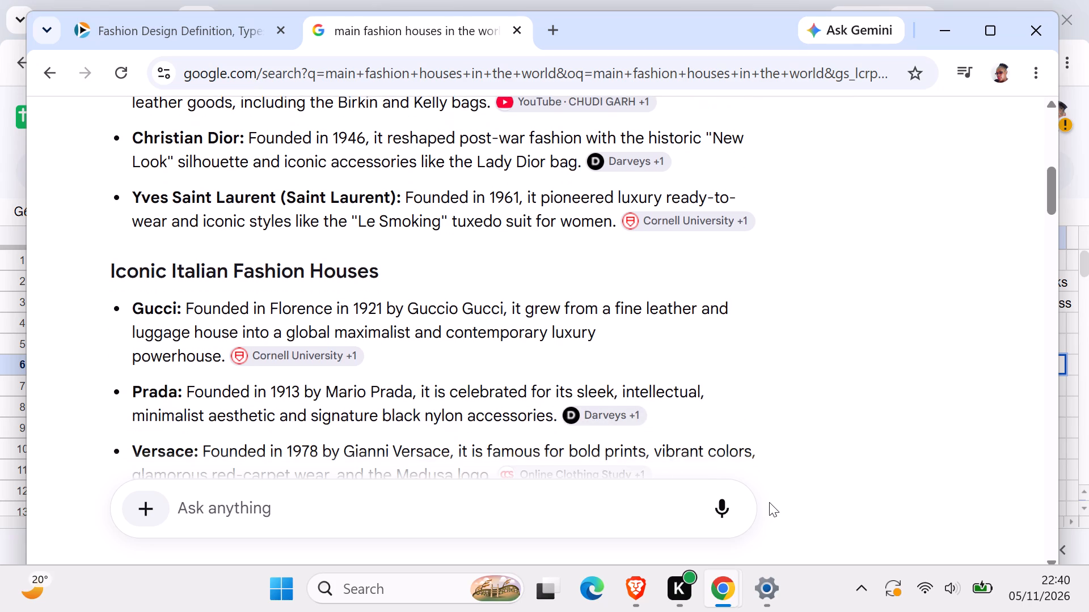
pyautogui.press('Down')
pyautogui.press('Down')
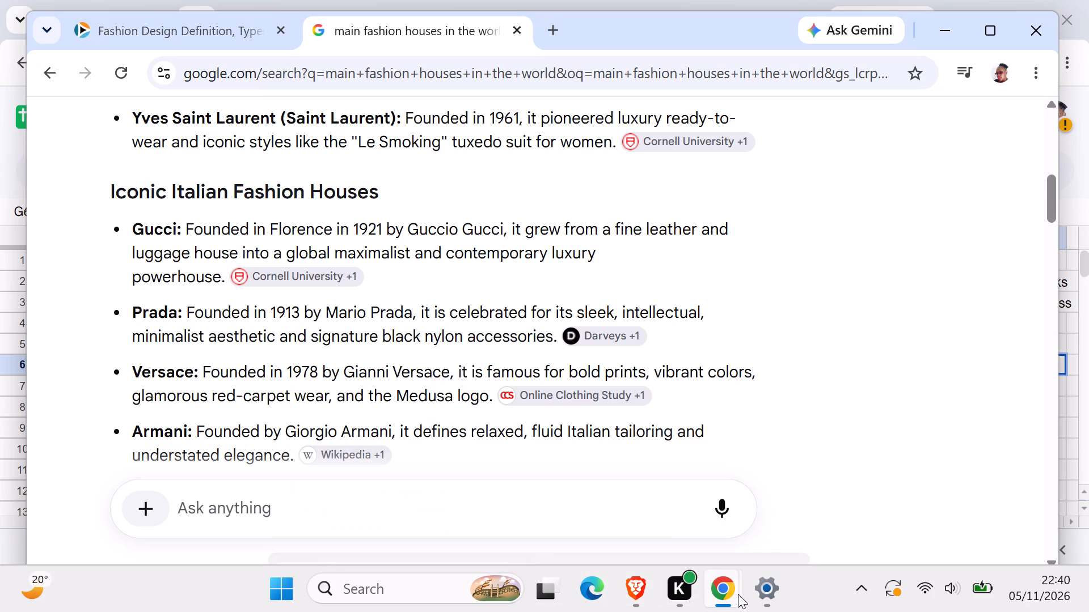
# Return to the FASHION HOUSES IN THE WORLD spreadsheet and enter "Gucci" under NAME in cell A7.
pyautogui.click(663, 521)
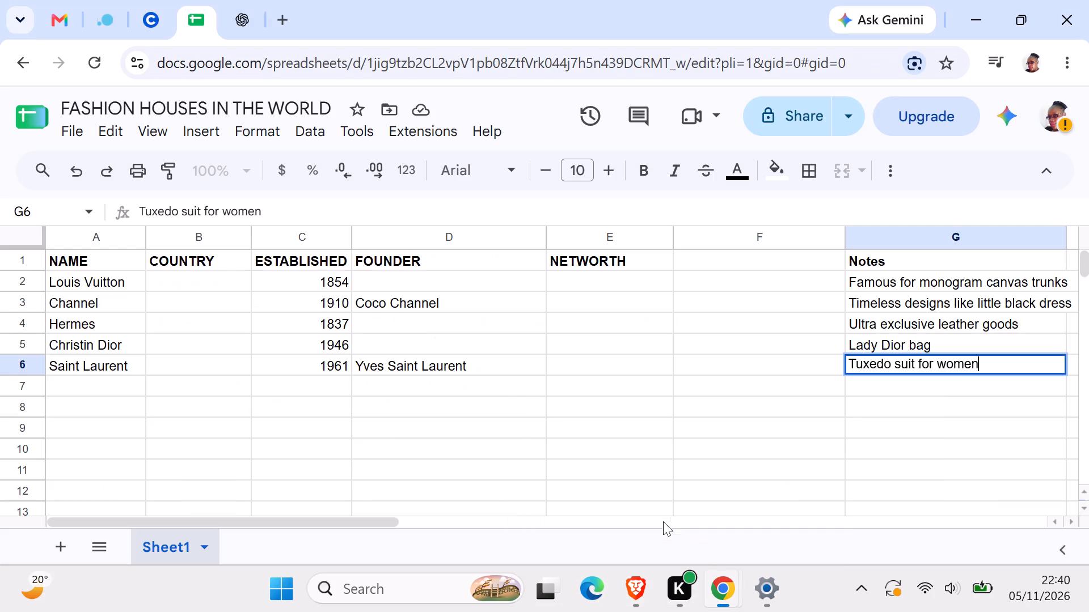
pyautogui.click(62, 383)
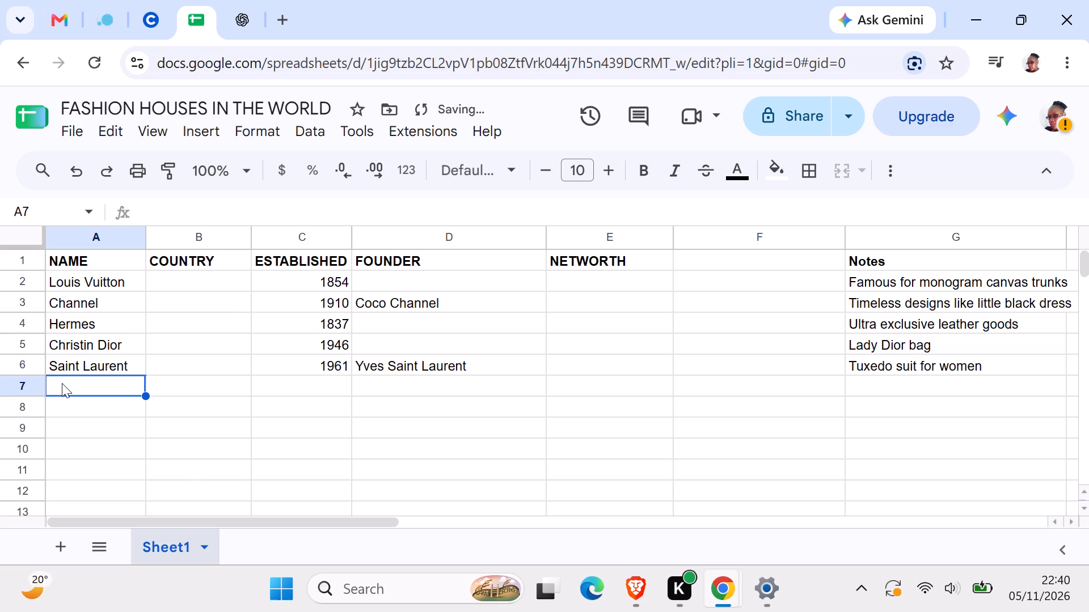
pyautogui.press('g')
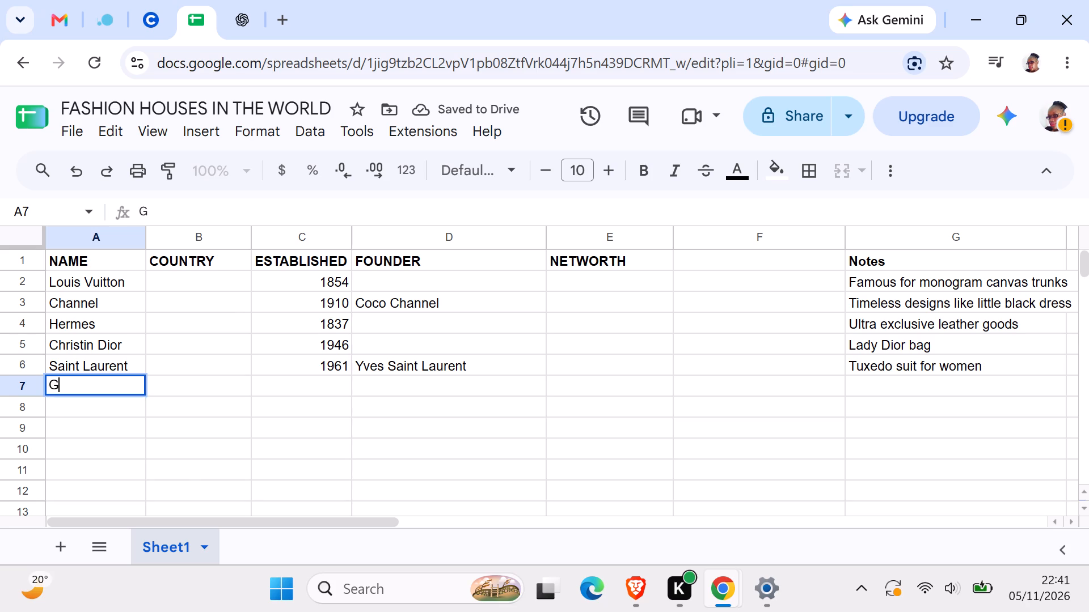
pyautogui.write('ucci')
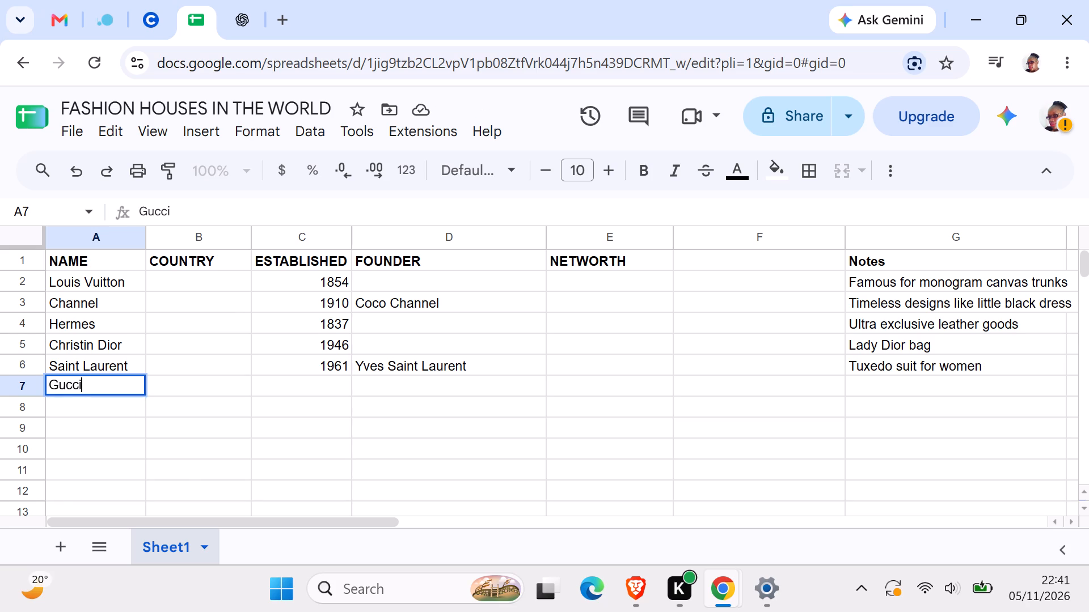
# Enter "Italy" under COUNTRY in cell B7 for the Gucci row.
pyautogui.click(160, 382)
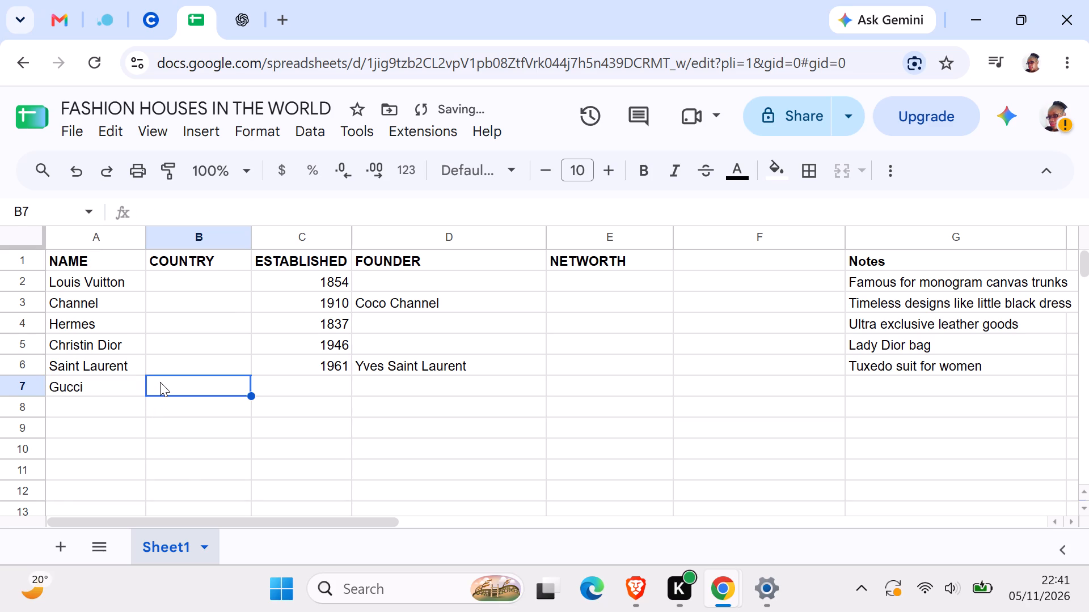
pyautogui.press('i')
pyautogui.write('taly')
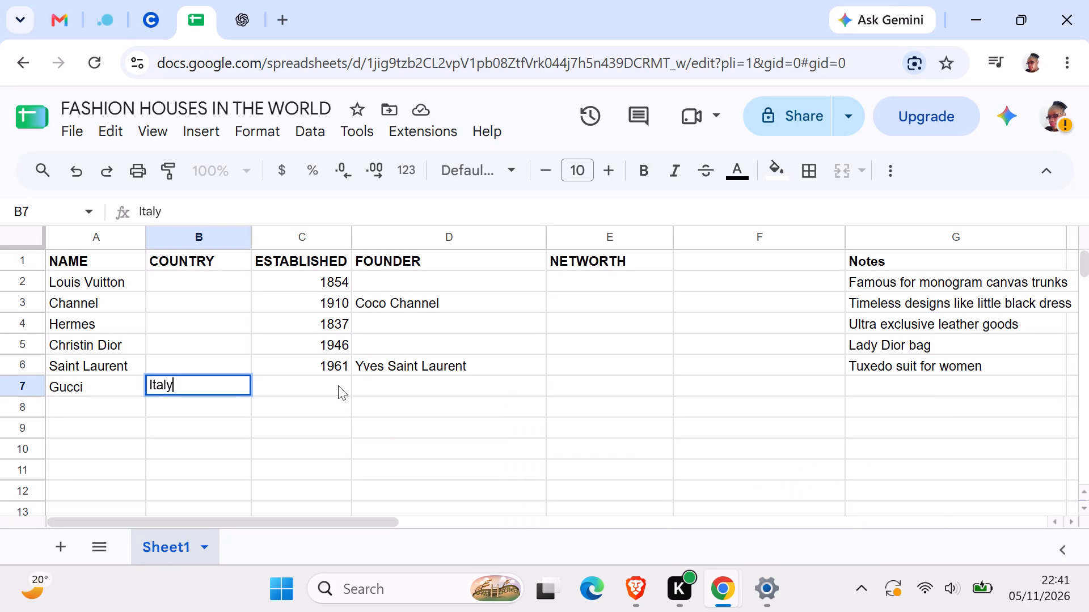
# Enter 1921 under ESTABLISHED in cell C7 for the Gucci row.
pyautogui.click(331, 380)
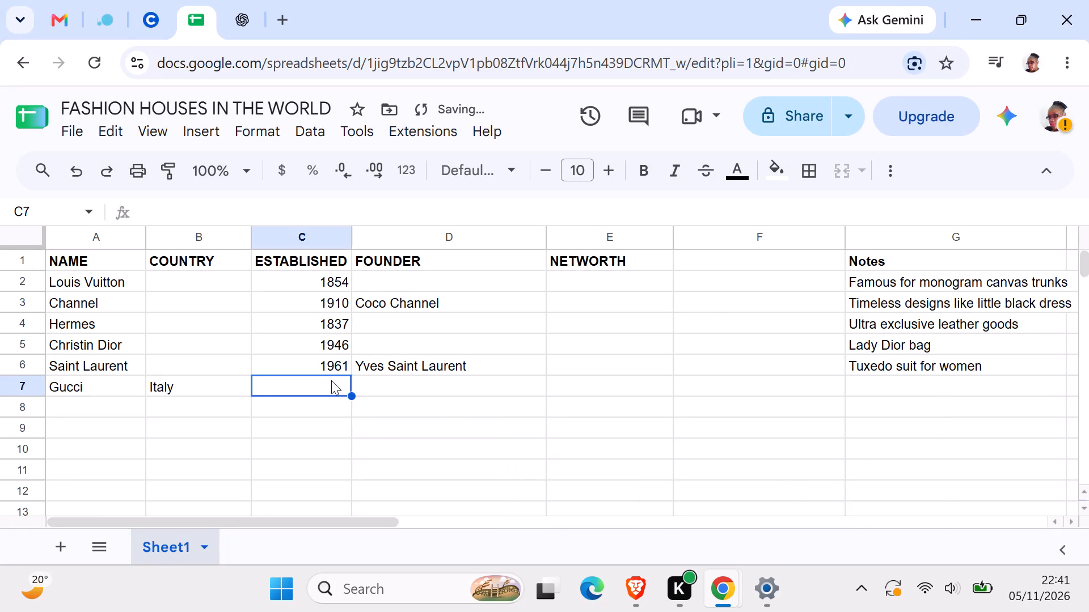
pyautogui.press('1')
pyautogui.press('9')
pyautogui.write('21')
pyautogui.press('Return')
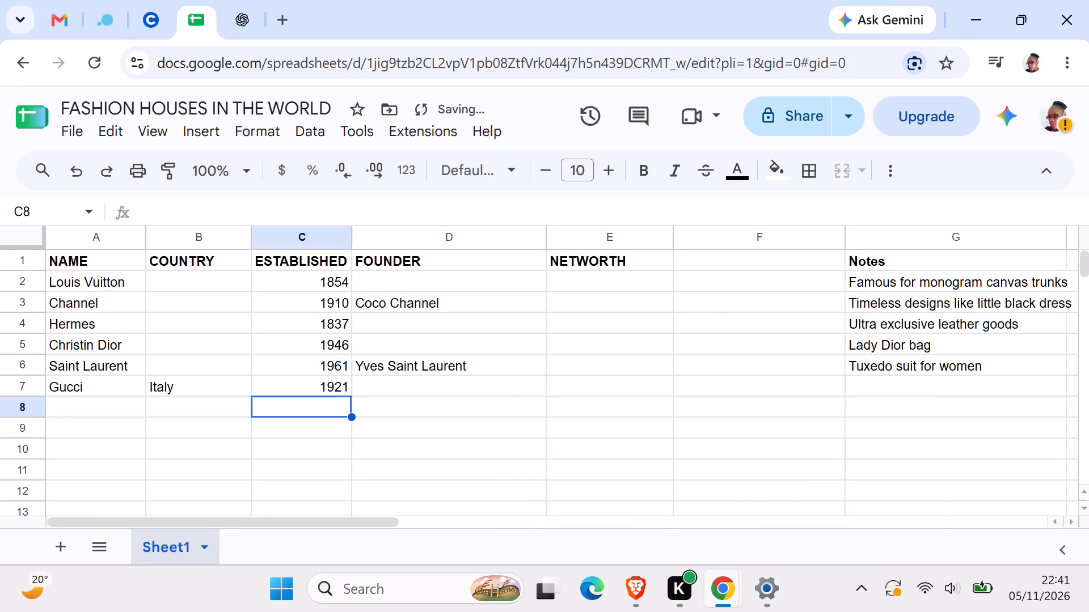
# Enter "Guccio Gucci" under FOUNDER in cell D7 for the Gucci row.
pyautogui.click(362, 380)
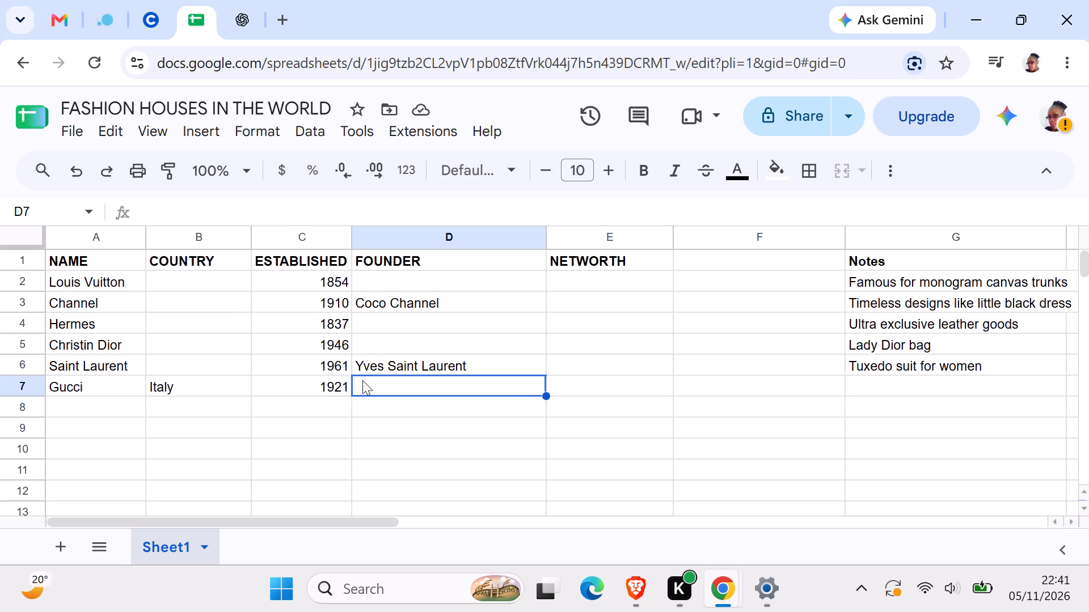
pyautogui.press('g')
pyautogui.write('uccio')
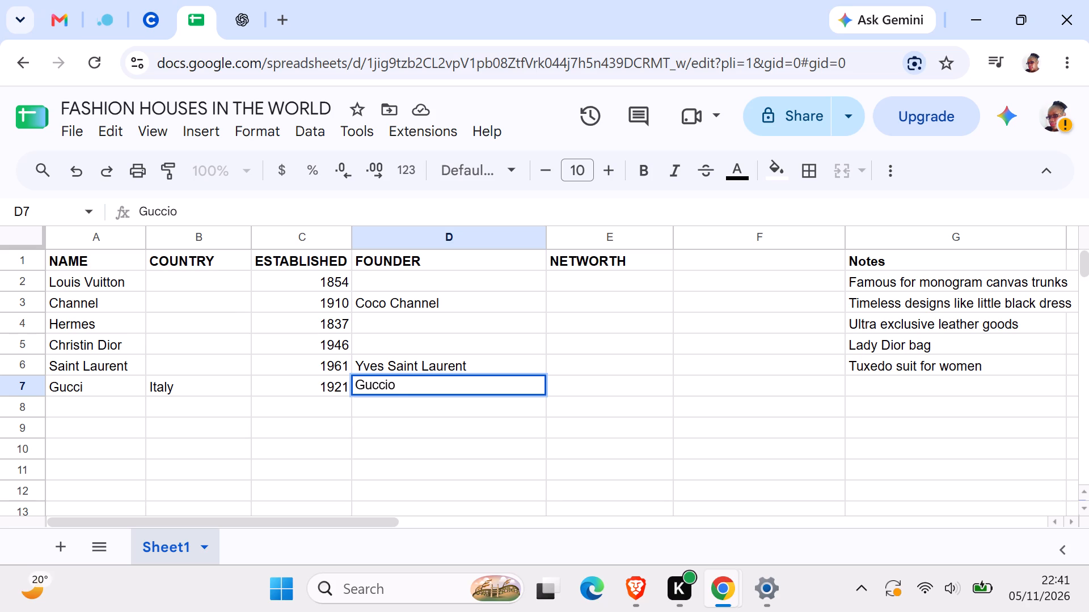
pyautogui.press('space')
pyautogui.press('g')
pyautogui.write('ucc')
pyautogui.press('i')
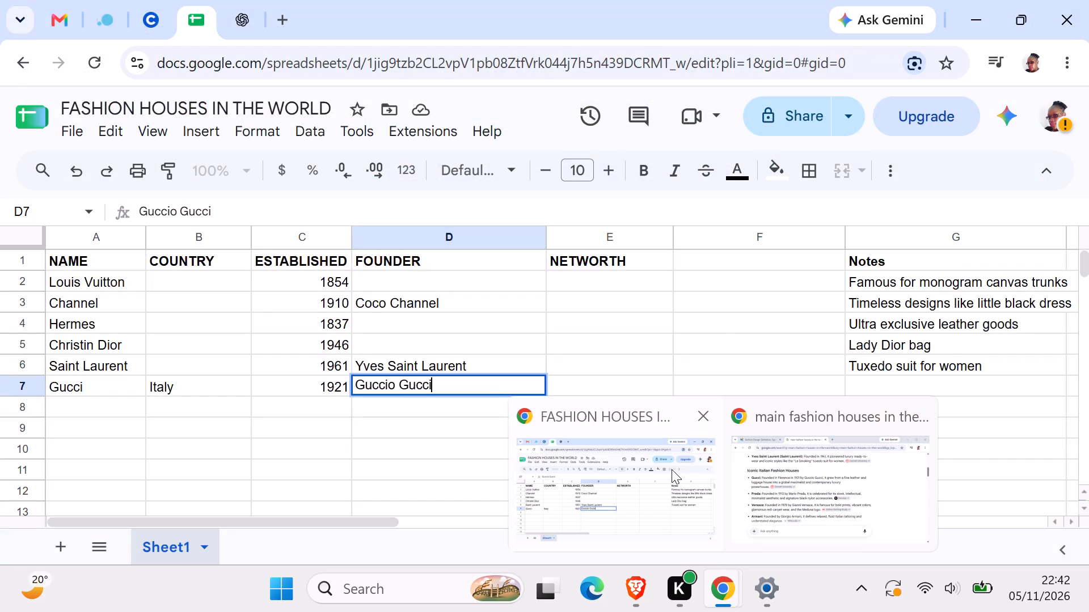
# Enter the note "Contemporary luxury power house" under Notes in cell G7 for the Gucci row.
pyautogui.click(860, 382)
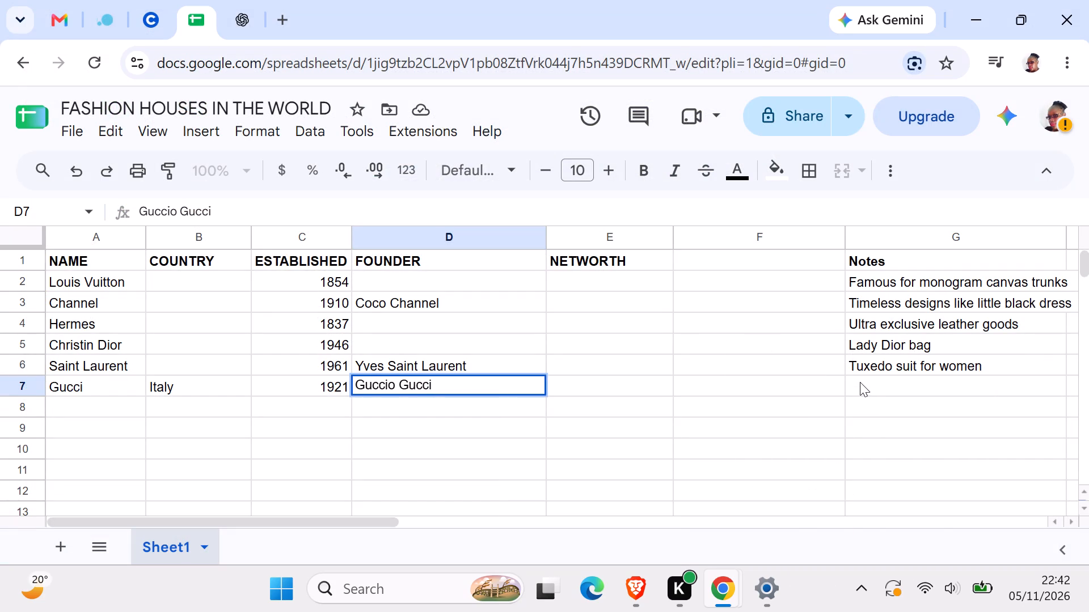
pyautogui.click(860, 382)
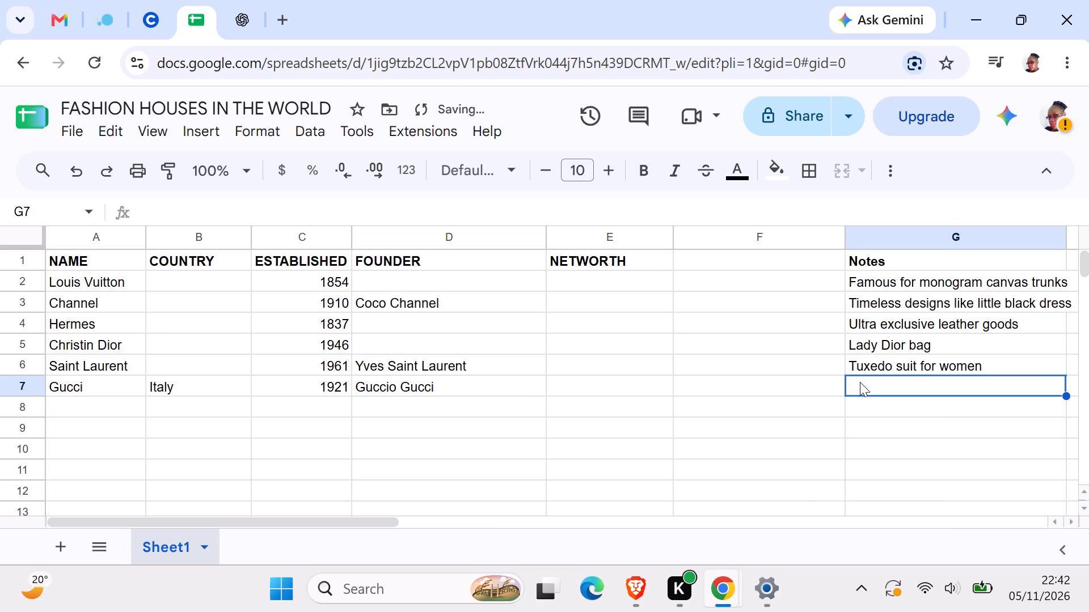
pyautogui.press('c')
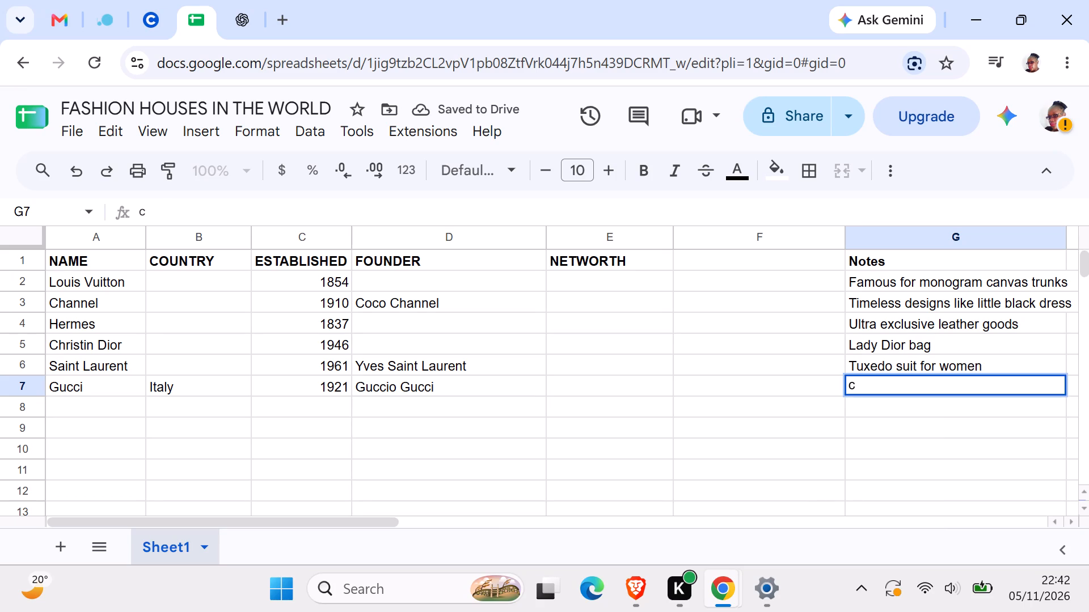
pyautogui.press('BackSpace')
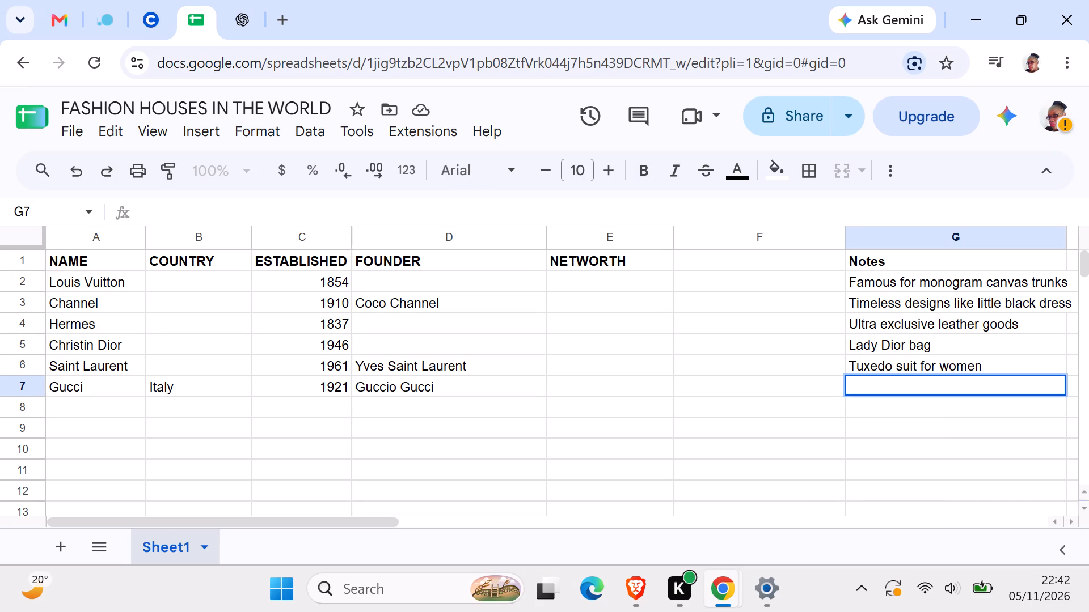
pyautogui.press('c')
pyautogui.write('onte')
pyautogui.write('mp')
pyautogui.write('ora')
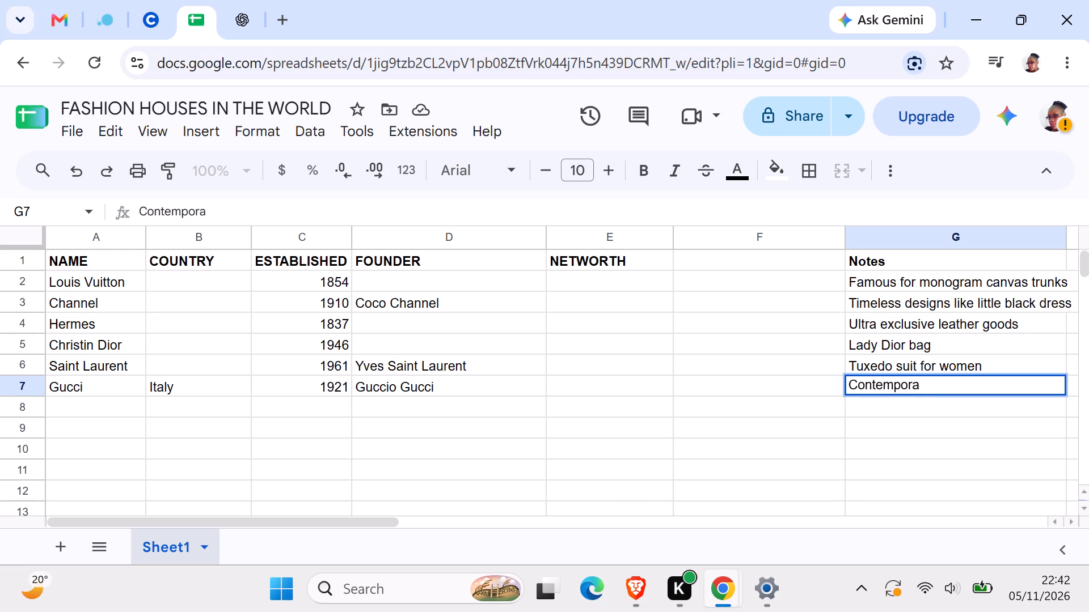
pyautogui.press('r')
pyautogui.write('y')
pyautogui.press('space')
pyautogui.write('luxury')
pyautogui.press('space')
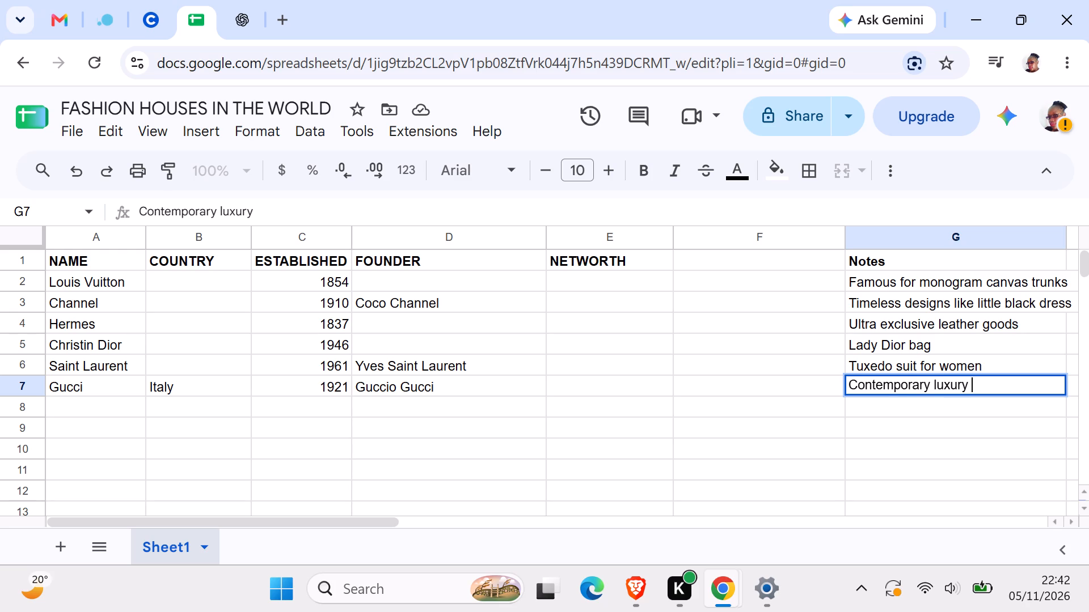
pyautogui.write('powerh')
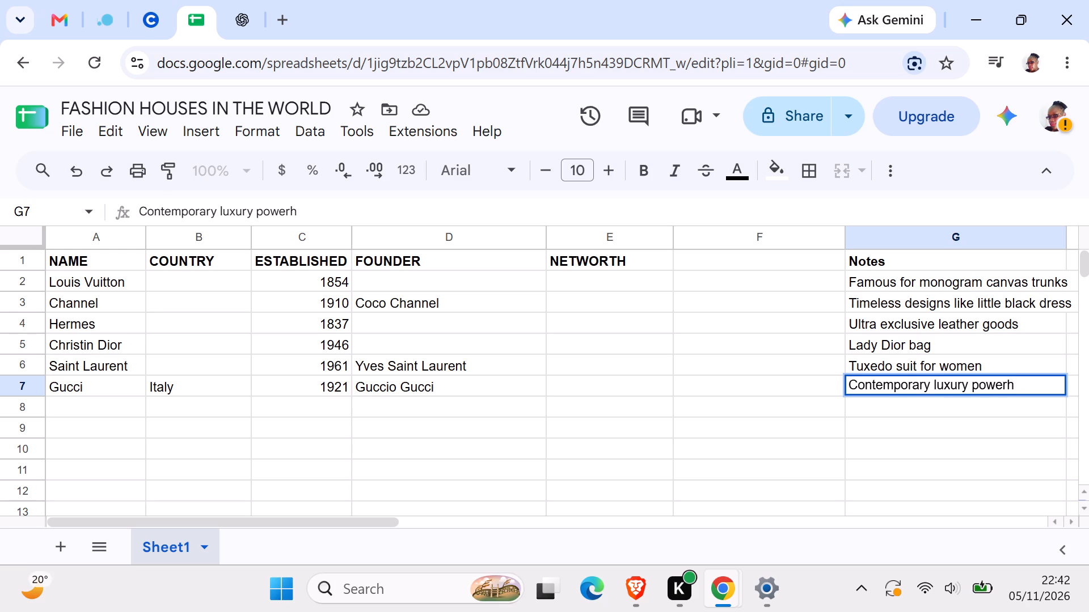
pyautogui.press('p')
pyautogui.press('BackSpace')
pyautogui.press('BackSpace')
pyautogui.press('space')
pyautogui.write('h')
pyautogui.write('ouse')
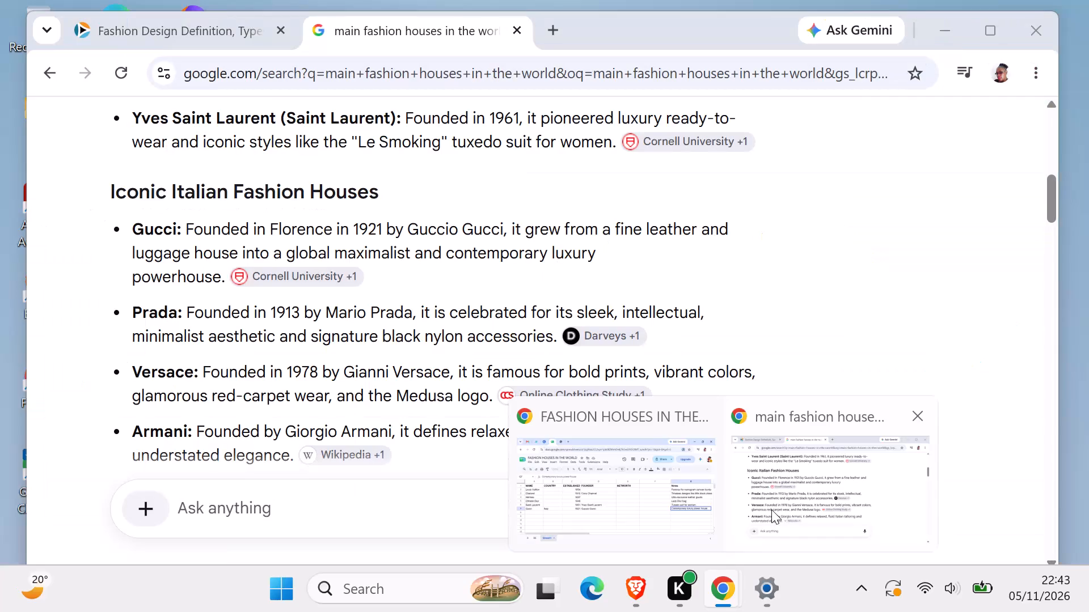
# Consult the Italian fashion houses in the search results, then enter "Prada" under NAME in cell A8 of the spreadsheet.
pyautogui.click(771, 509)
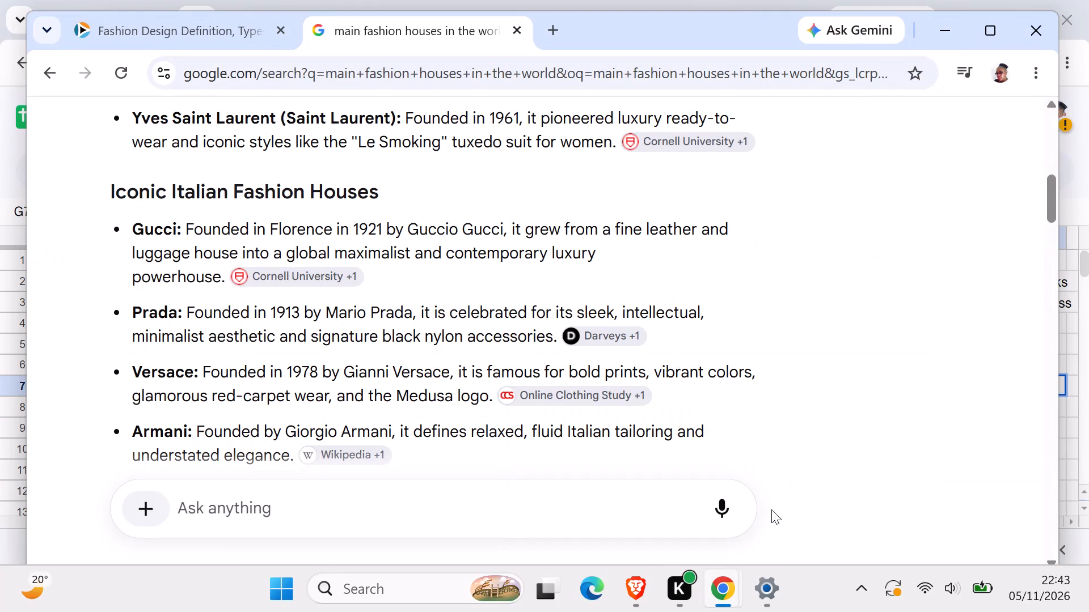
pyautogui.click(771, 509)
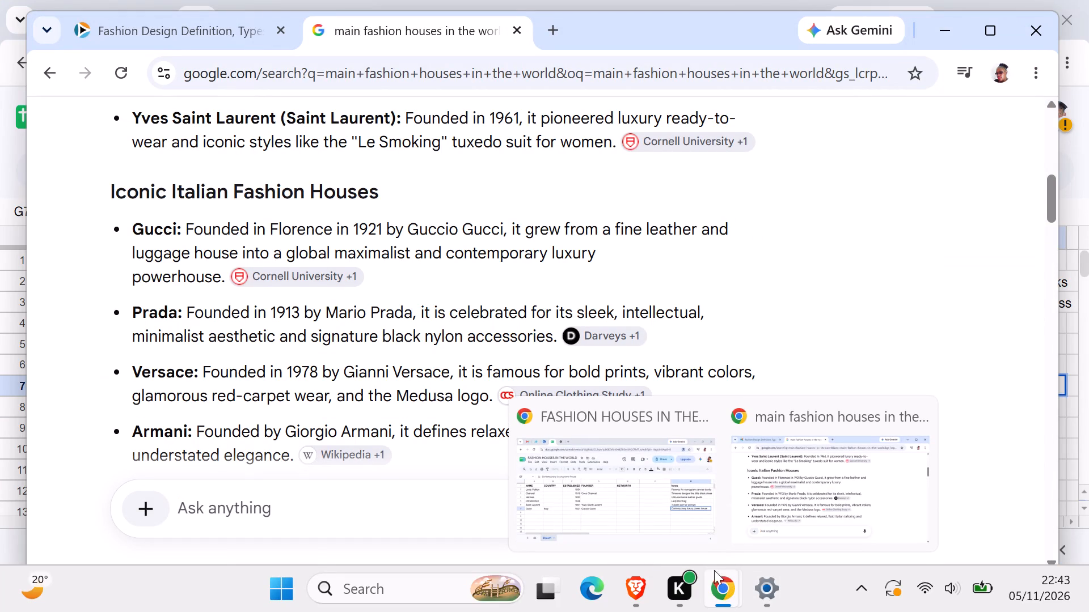
pyautogui.click(673, 518)
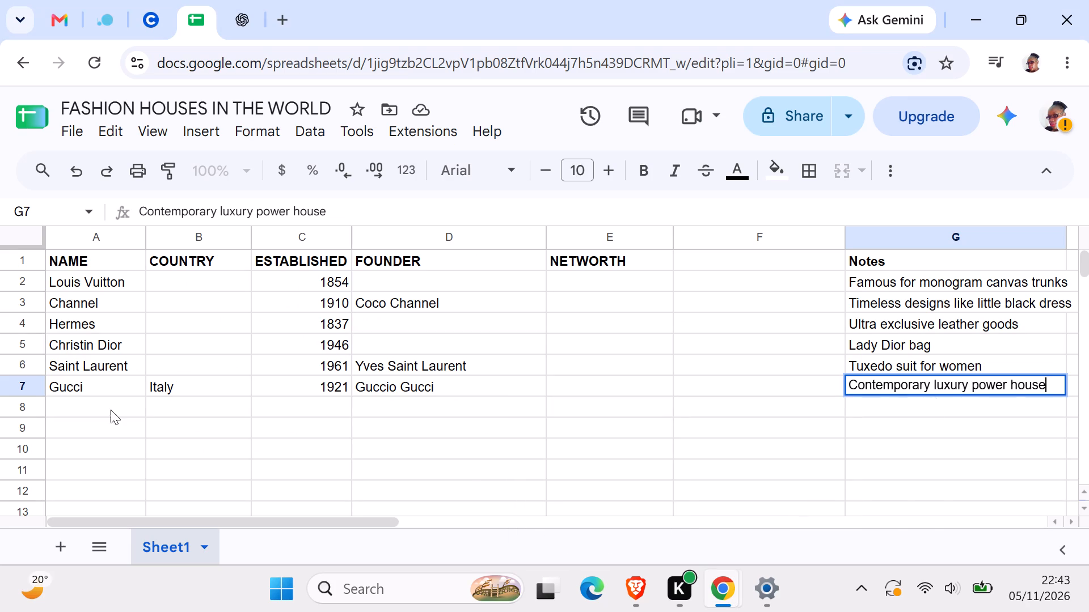
pyautogui.click(63, 405)
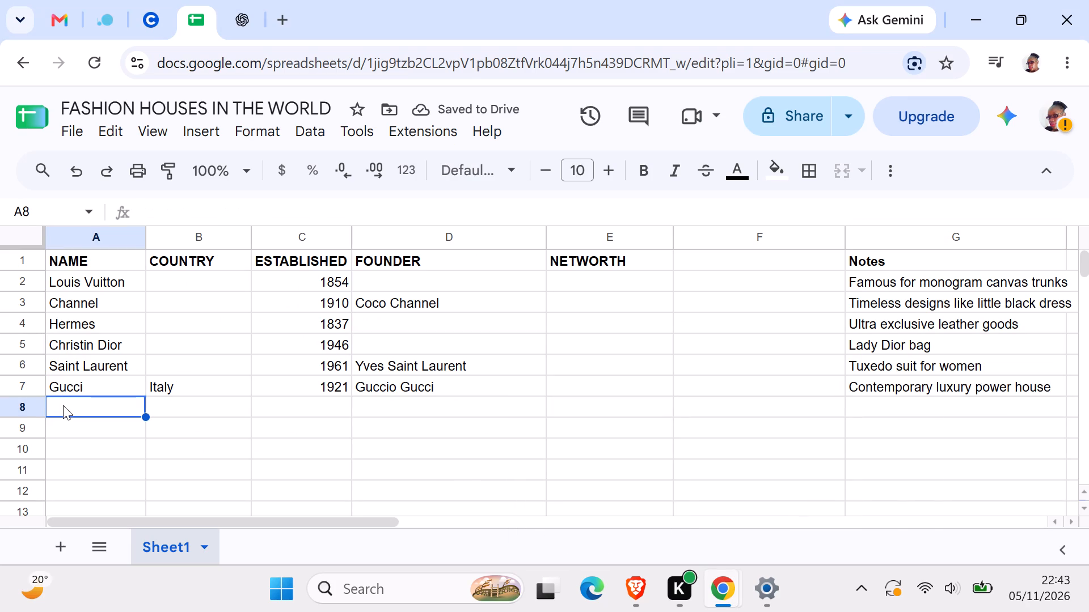
pyautogui.press('p')
pyautogui.write('ra')
pyautogui.write('da')
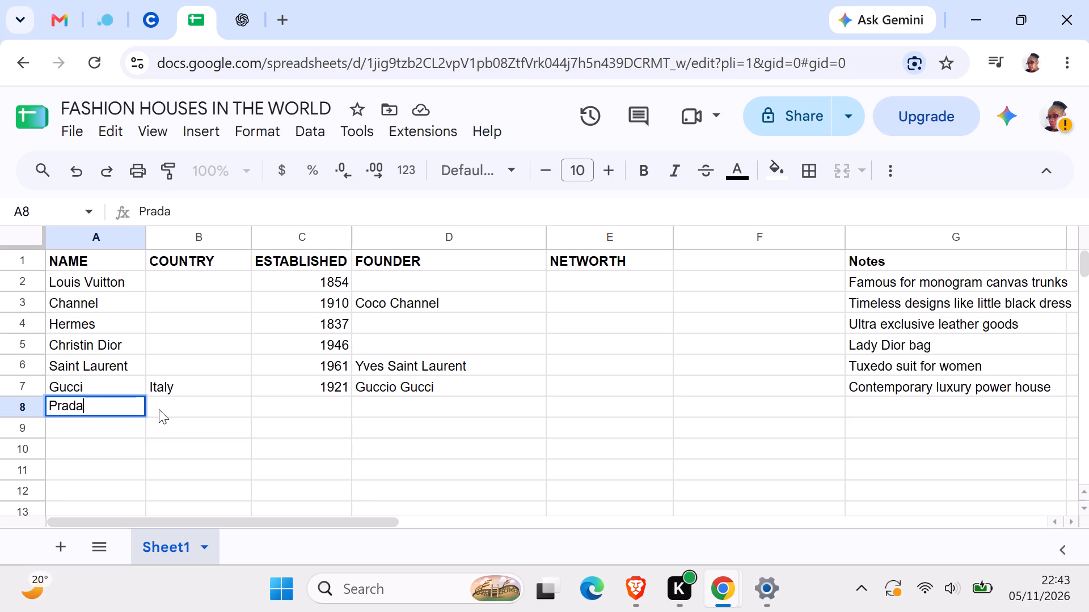
pyautogui.press('Return')
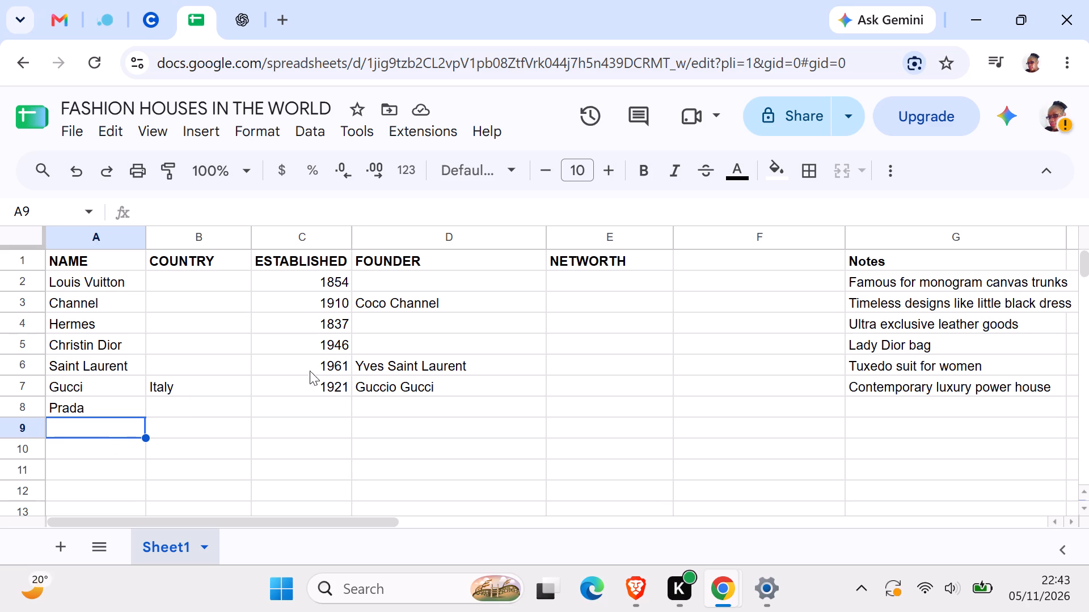
# Enter "Italy" under COUNTRY in cell B8 for the Prada row.
pyautogui.click(324, 405)
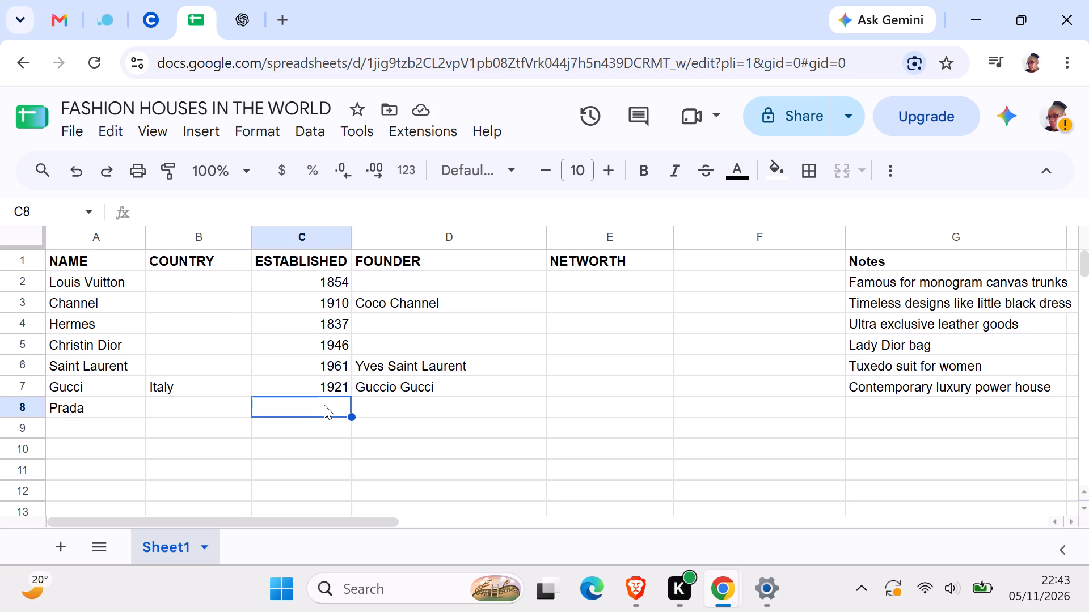
pyautogui.click(220, 405)
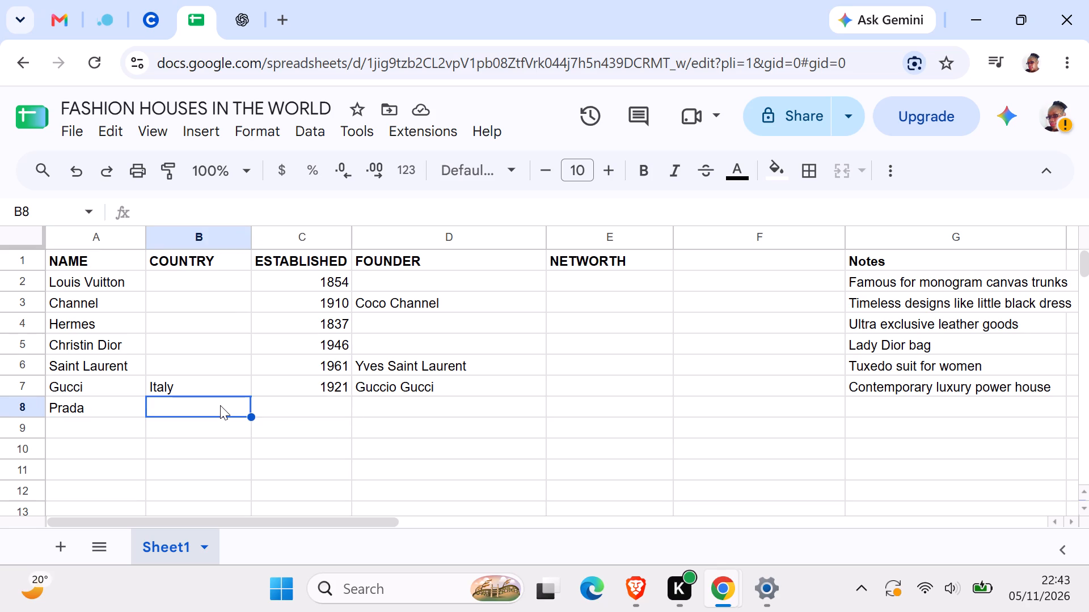
pyautogui.press('i')
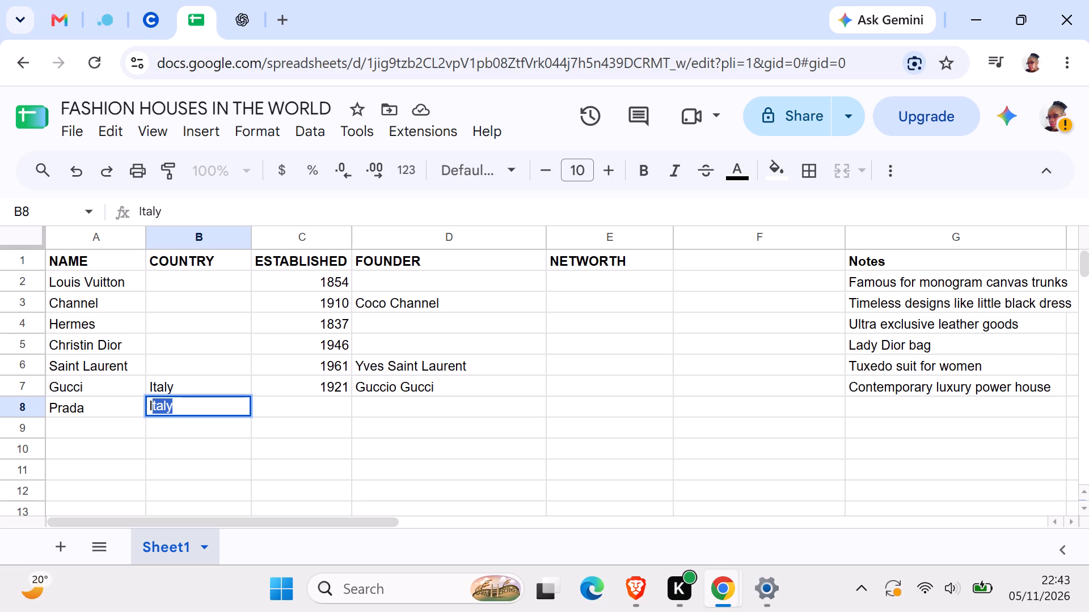
pyautogui.press('Return')
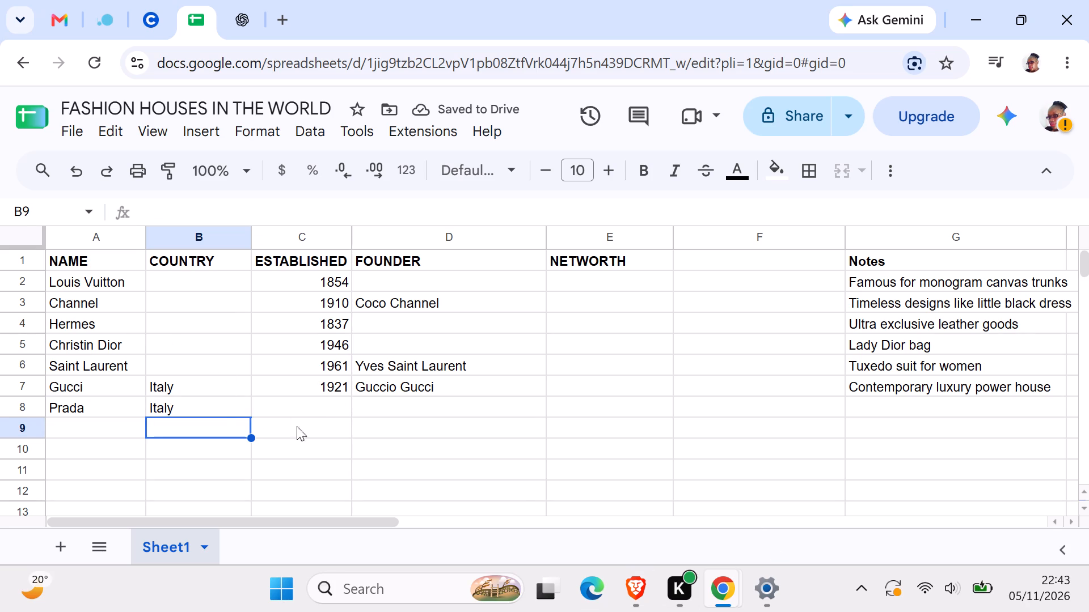
# Enter 1913 under ESTABLISHED in cell C8 for the Prada row.
pyautogui.click(324, 407)
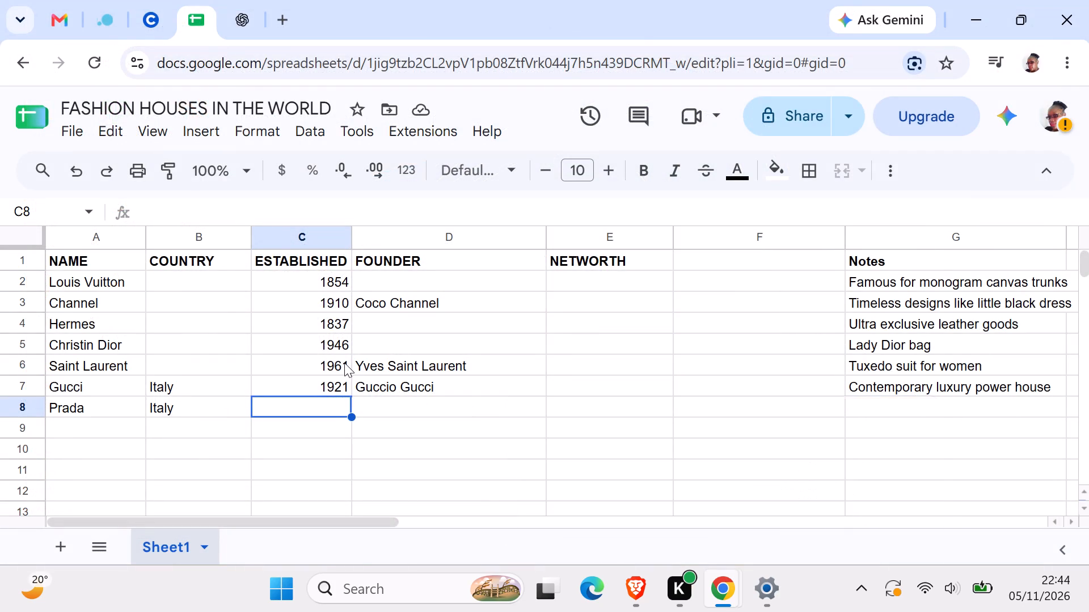
pyautogui.press('1')
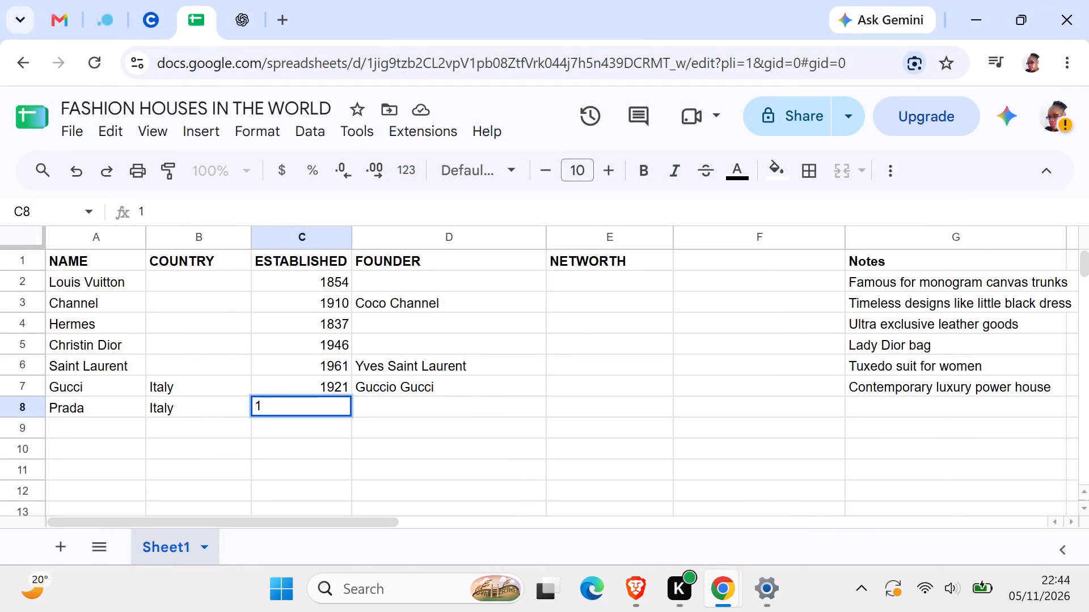
pyautogui.press('9')
pyautogui.press('1')
pyautogui.press('3')
pyautogui.press('Return')
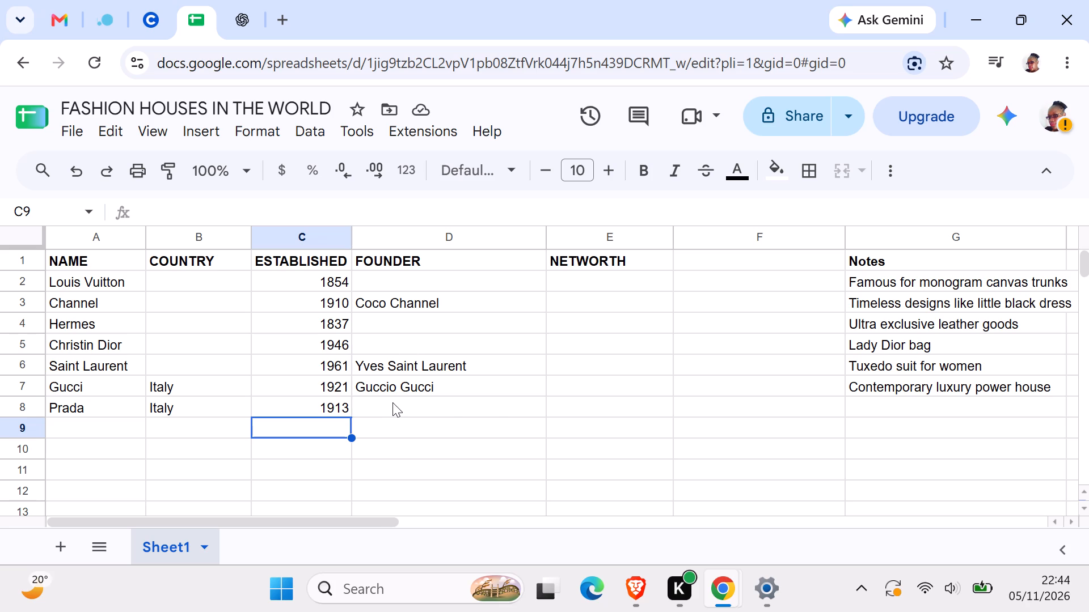
# Enter "Mario Prada" under FOUNDER in cell D8 for the Prada row.
pyautogui.click(488, 403)
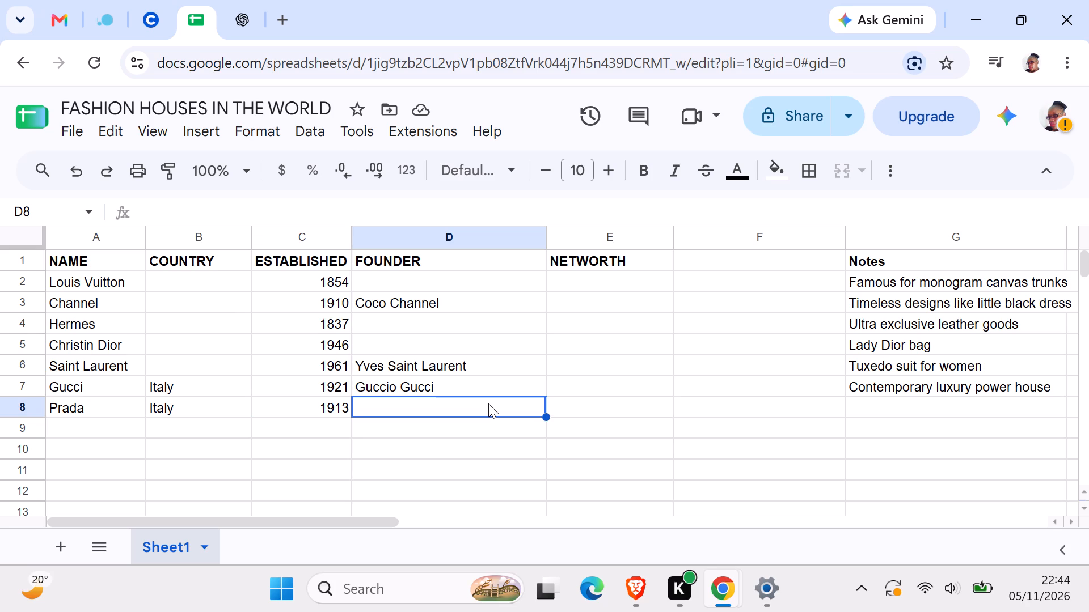
pyautogui.press('m')
pyautogui.write('ario')
pyautogui.press('space')
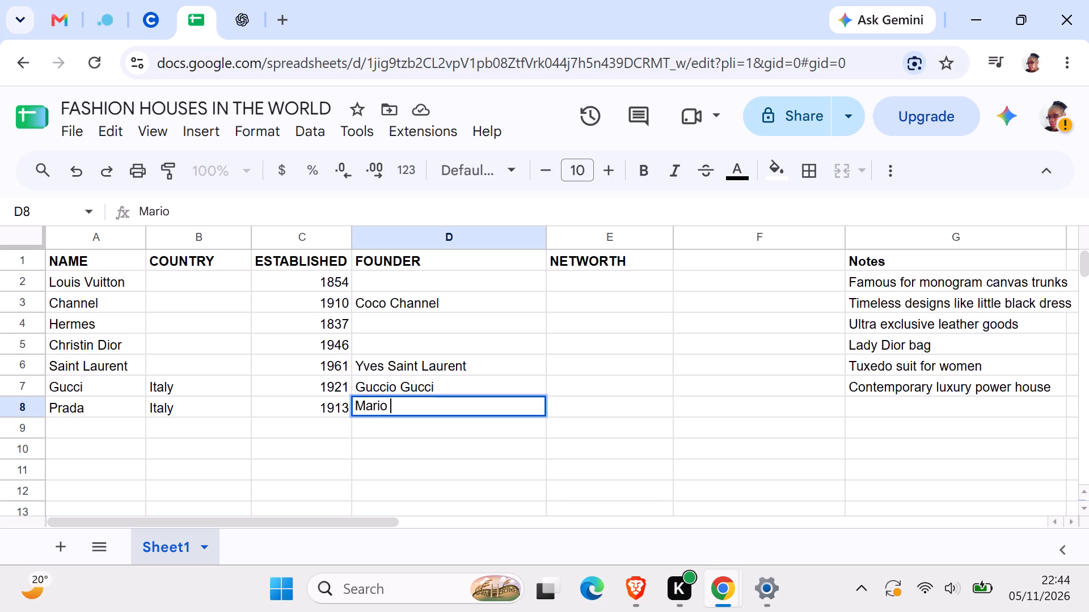
pyautogui.press('p')
pyautogui.write('rada')
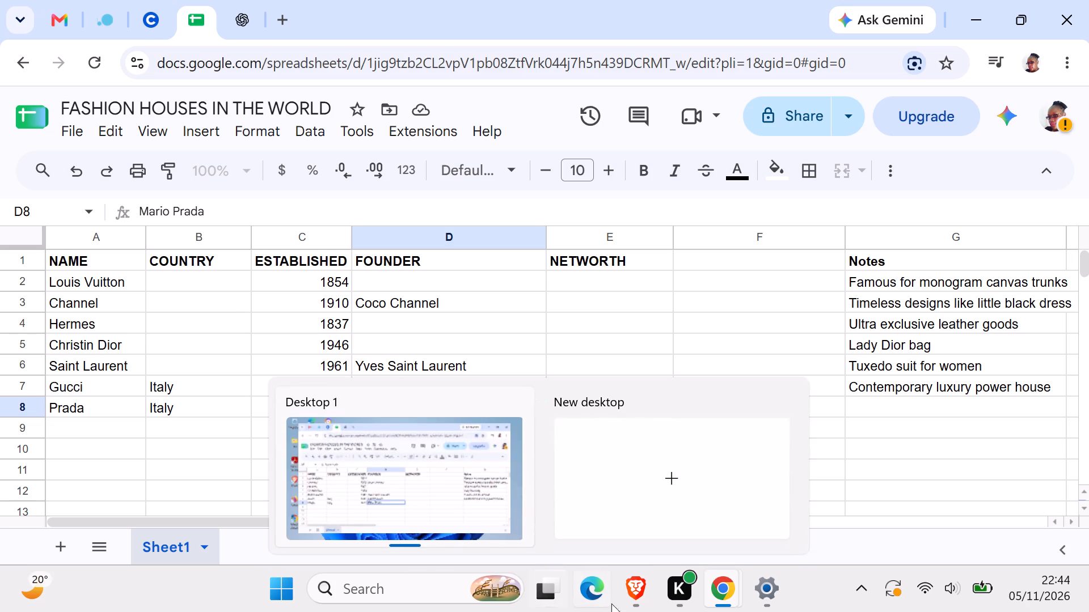
# Check the Prada entry in the search results and enter the note "Black nylon accessories" under Notes in cell G8.
pyautogui.click(725, 600)
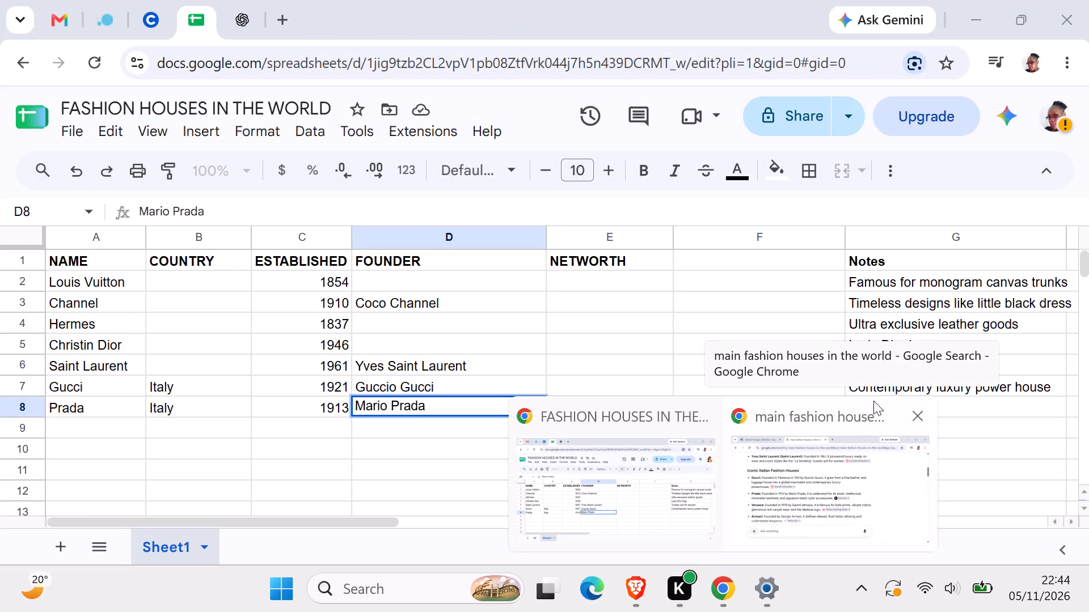
pyautogui.click(966, 404)
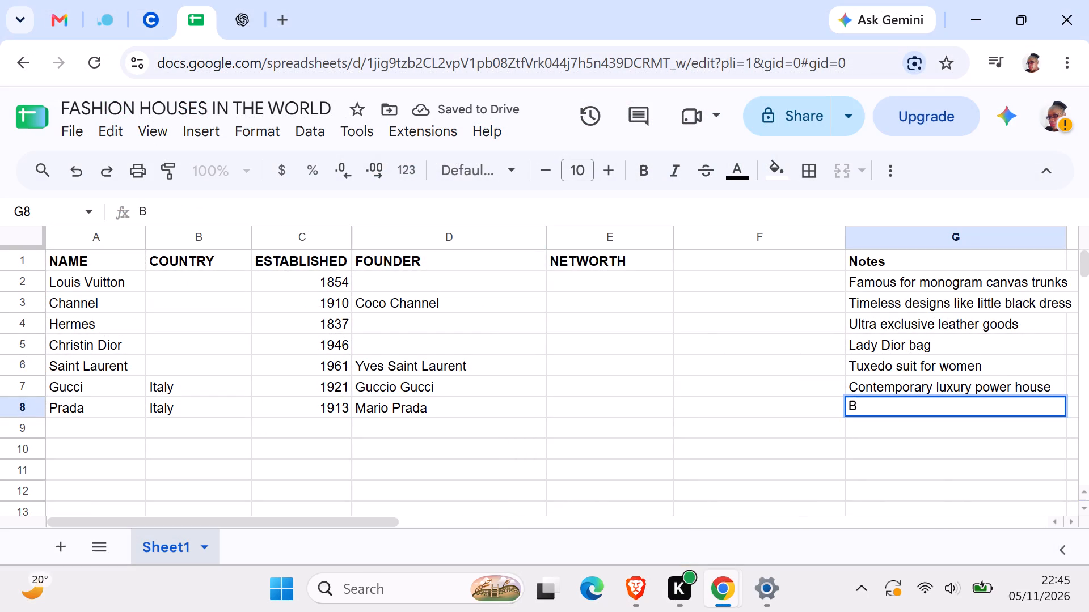
pyautogui.write('lac')
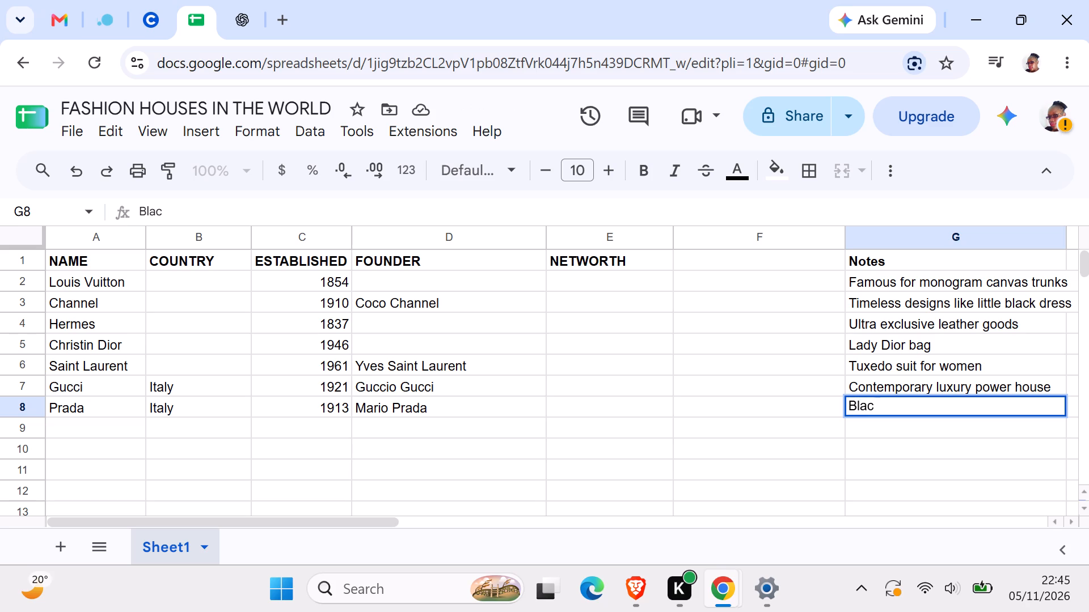
pyautogui.write('k nylon')
pyautogui.press('space')
pyautogui.write('accessories')
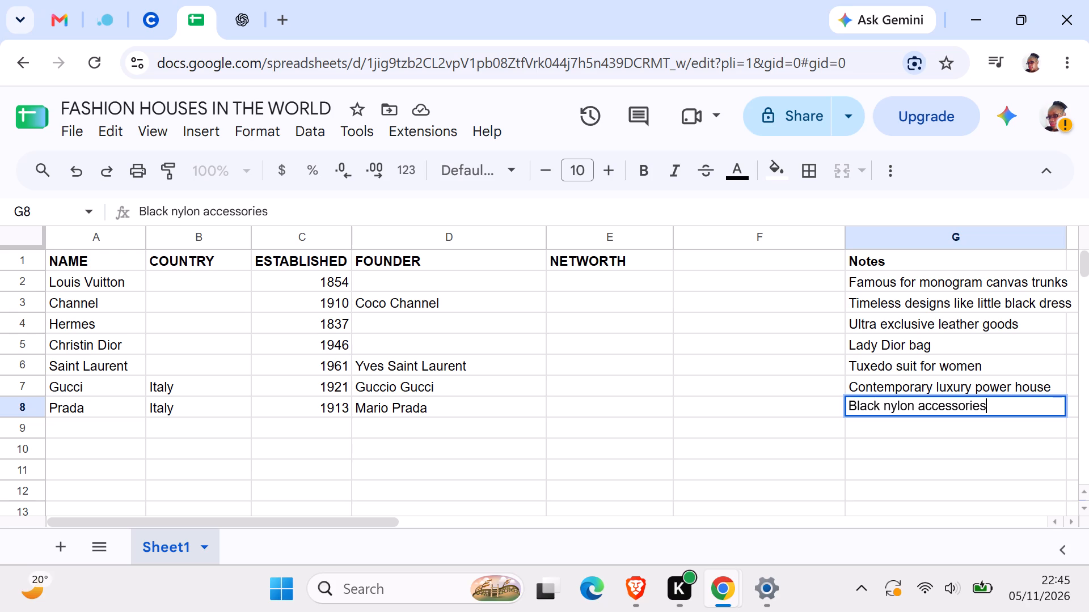
# Consult the rest of the Italian fashion houses list in the search results and enter "Versace" under NAME in cell A9.
pyautogui.click(65, 424)
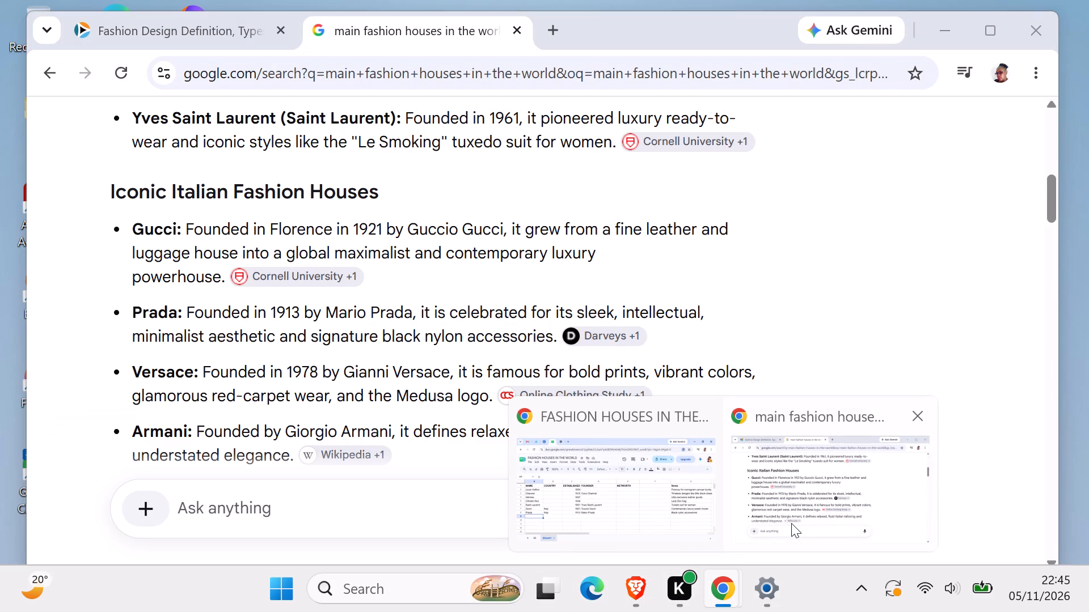
pyautogui.press('Down')
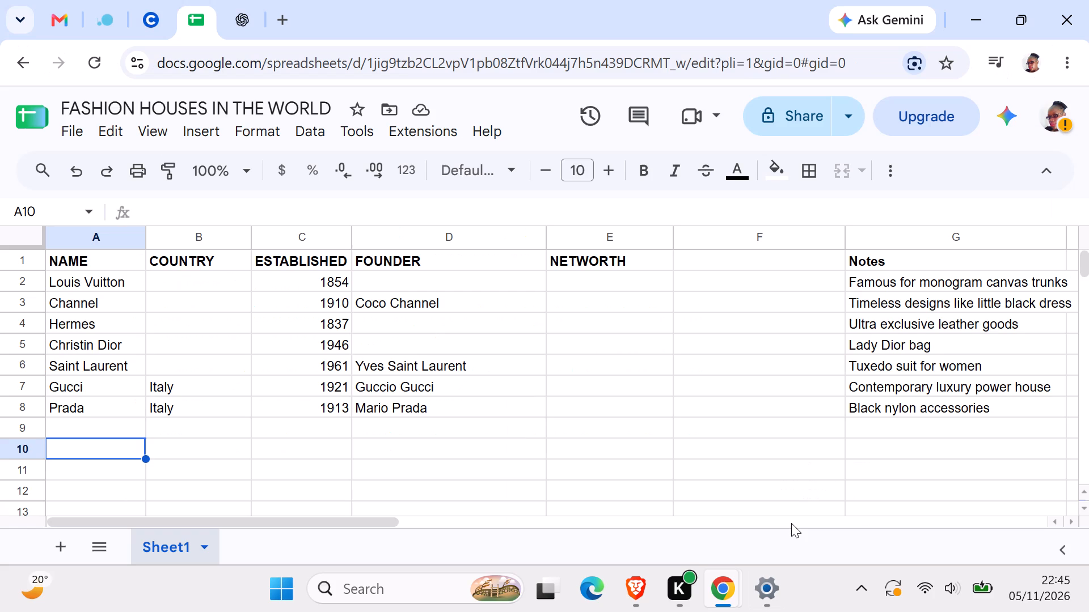
pyautogui.click(729, 593)
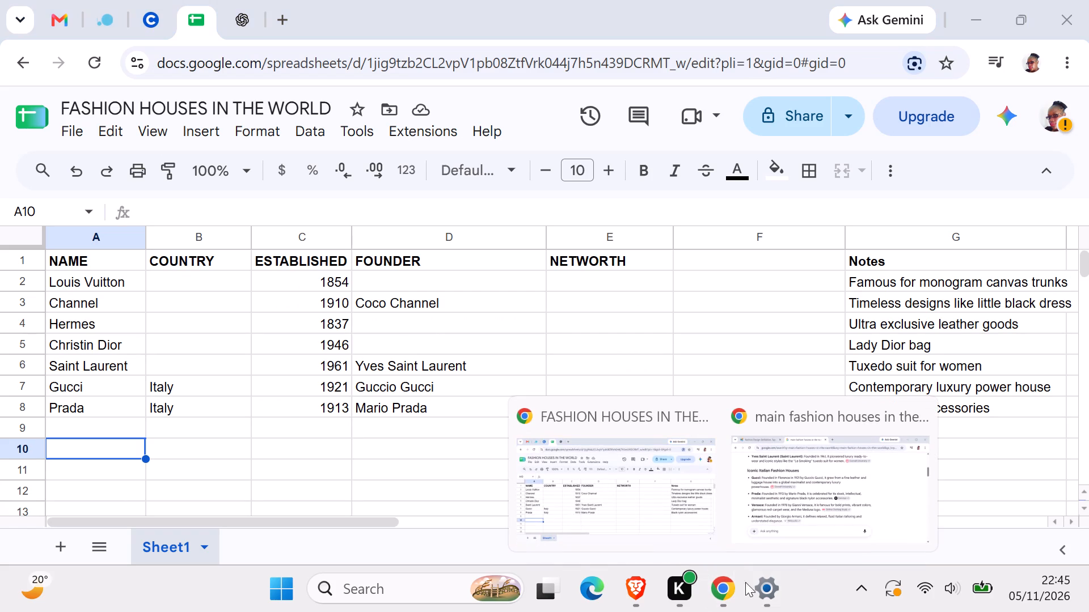
pyautogui.click(831, 523)
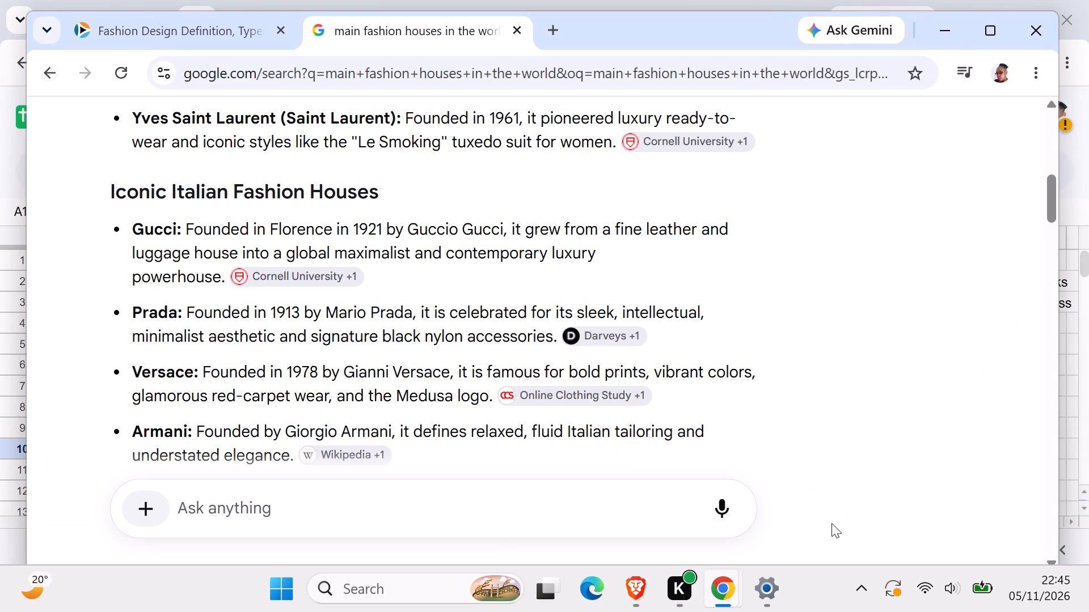
pyautogui.press('Down')
pyautogui.press('Down')
pyautogui.press('Down')
pyautogui.press('Down')
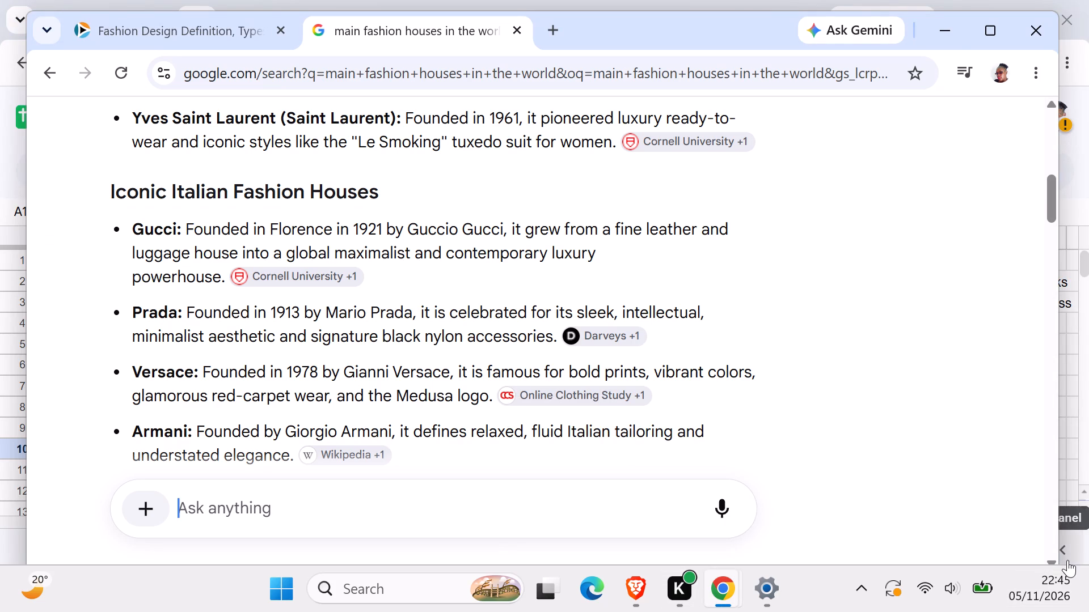
pyautogui.click(1049, 562)
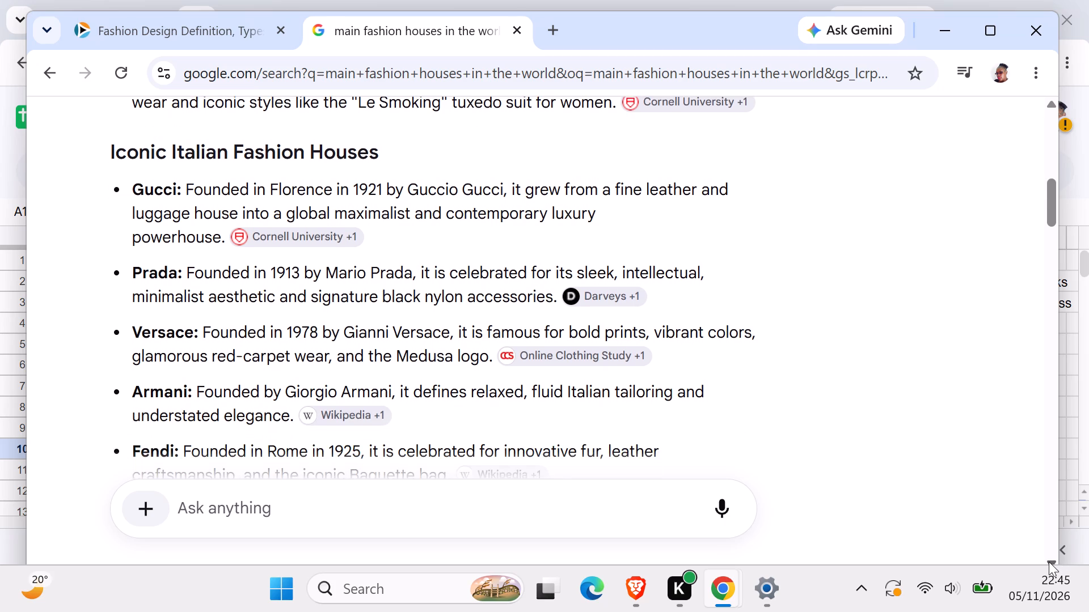
pyautogui.doubleClick(1049, 562)
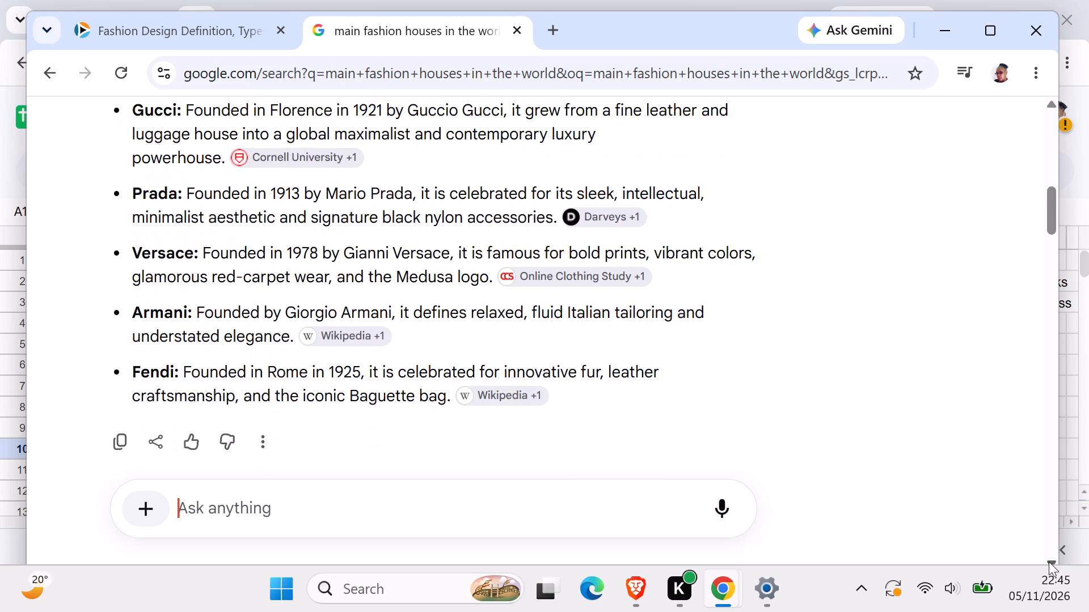
pyautogui.moveTo(1049, 562); pyautogui.dragTo(849, 611)
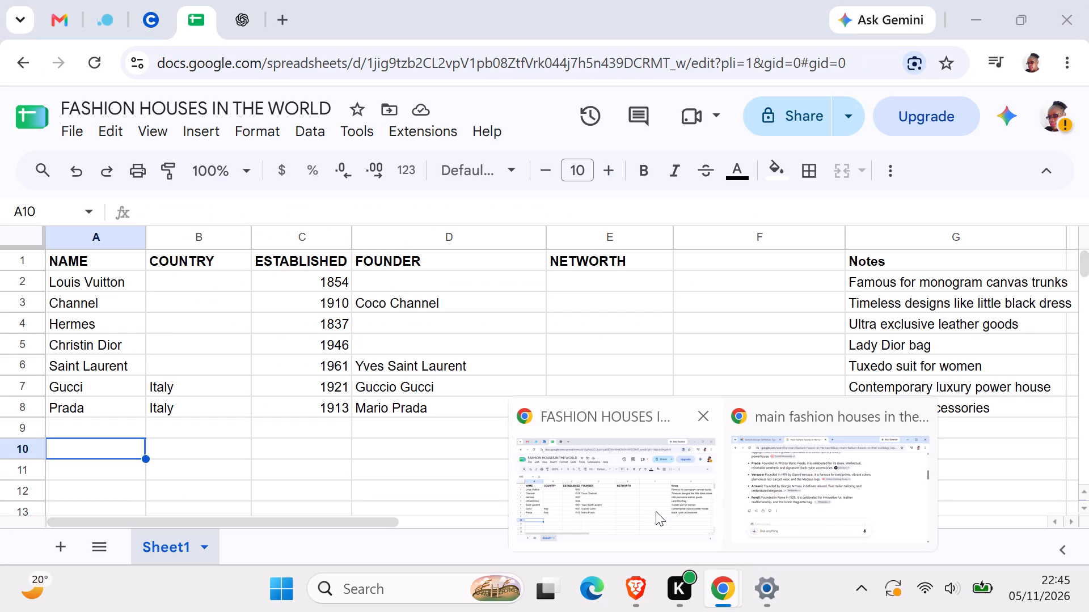
pyautogui.click(656, 511)
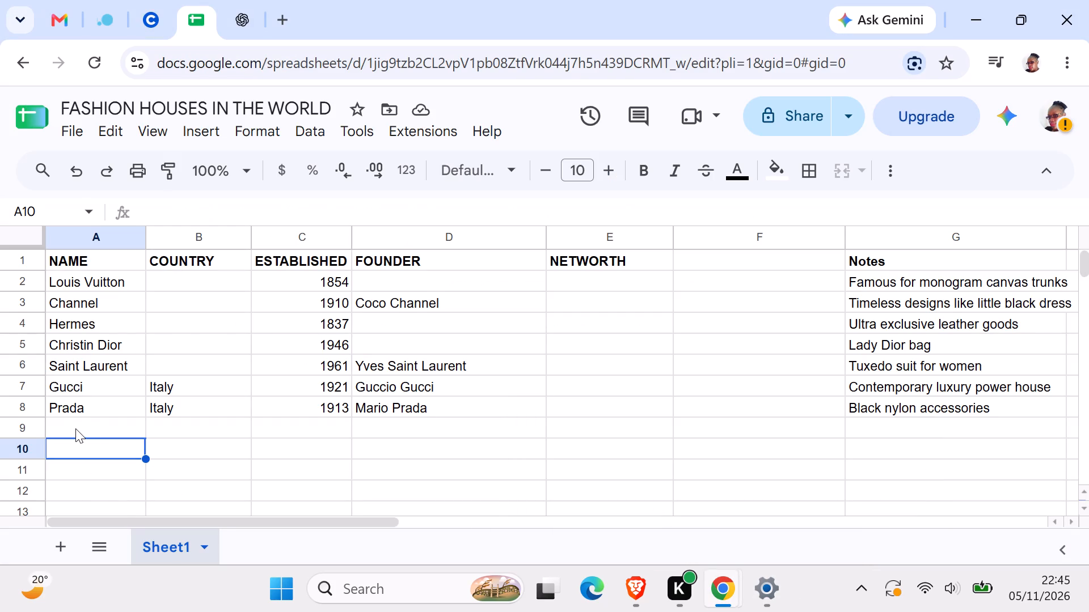
pyautogui.click(75, 428)
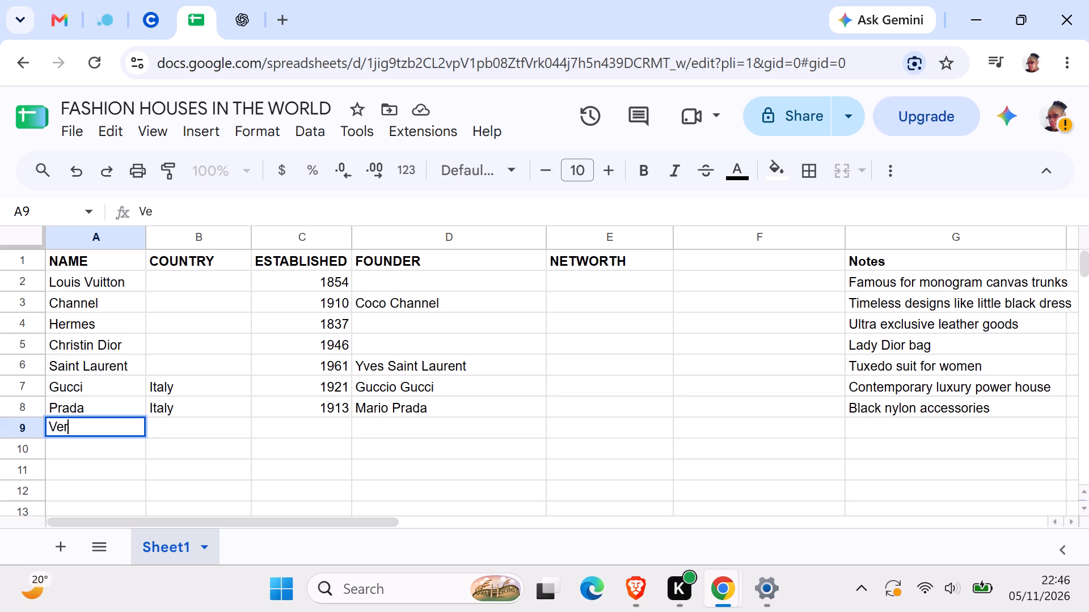
pyautogui.write('sace')
# Enter 1978 under ESTABLISHED in cell C9 for the Versace row.
pyautogui.click(328, 420)
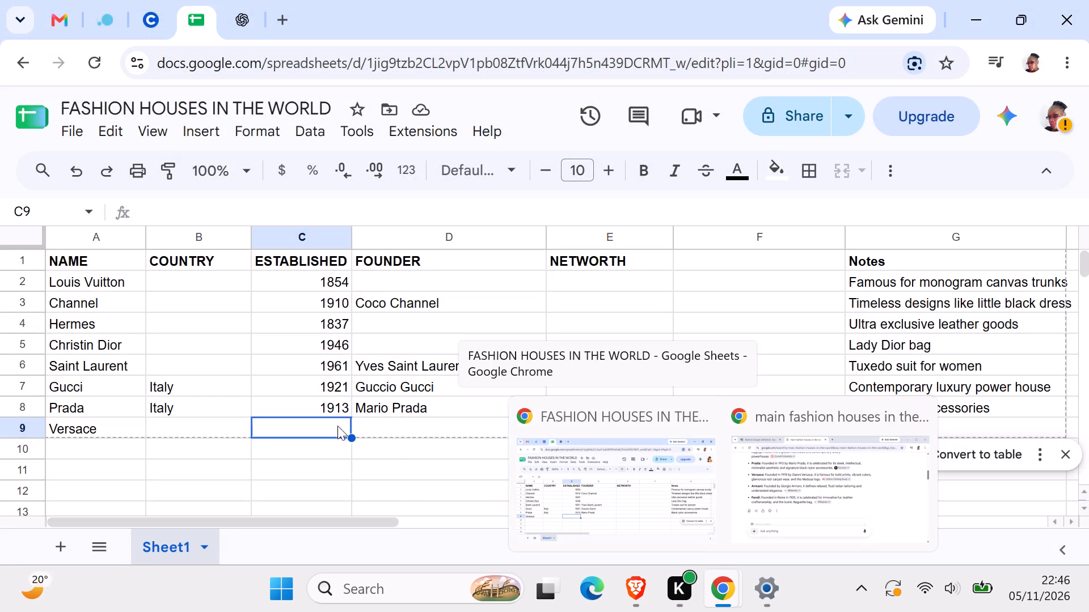
pyautogui.click(318, 426)
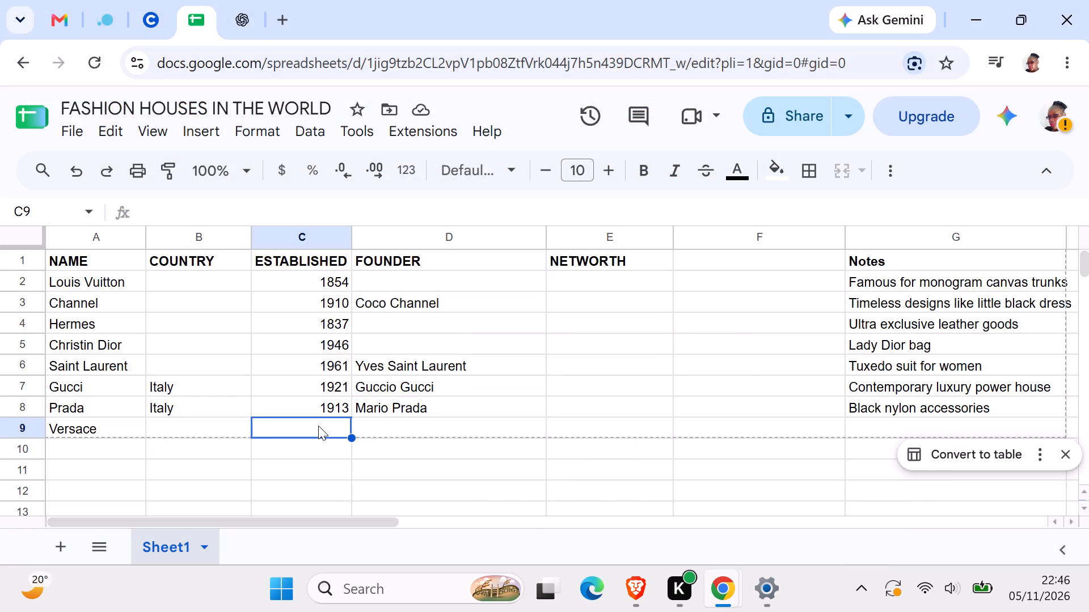
pyautogui.press('1')
pyautogui.write('978')
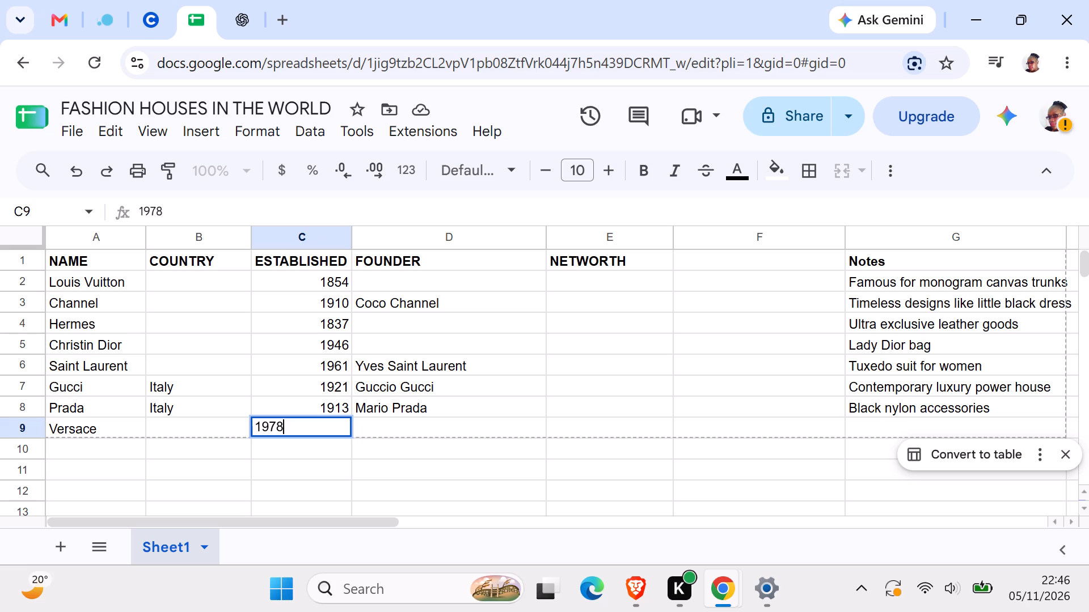
pyautogui.press('Return')
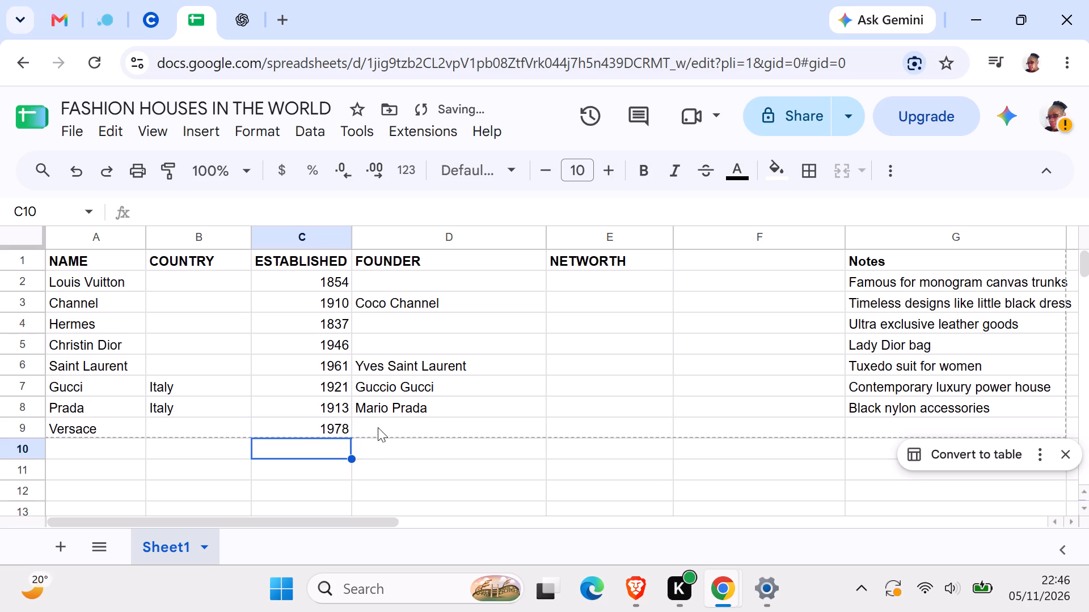
# Enter "Gianni Versace" under FOUNDER in cell D9 for the Versace row.
pyautogui.click(385, 419)
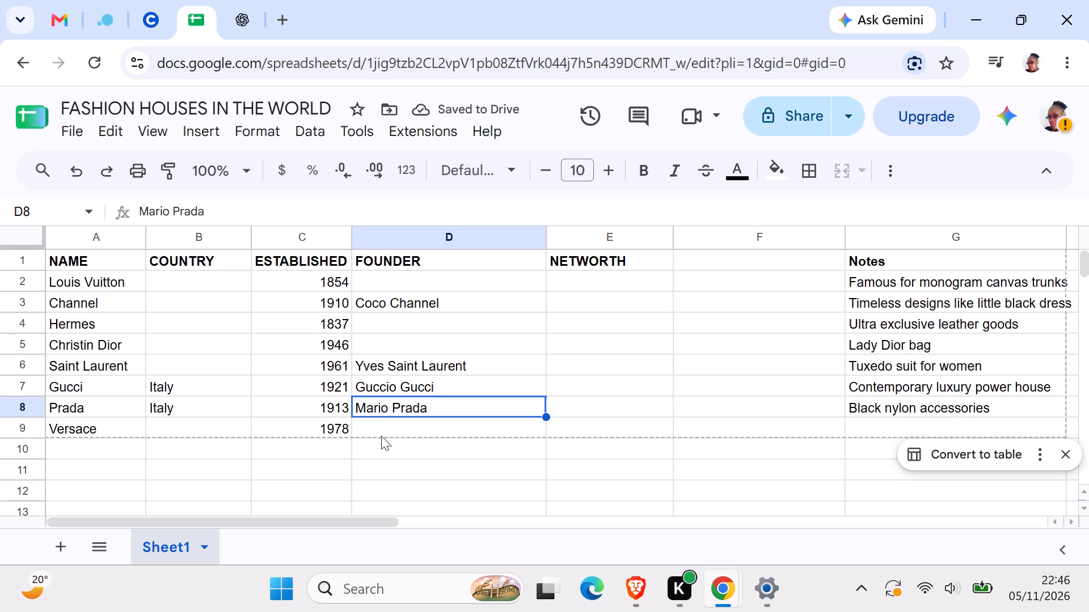
pyautogui.click(383, 428)
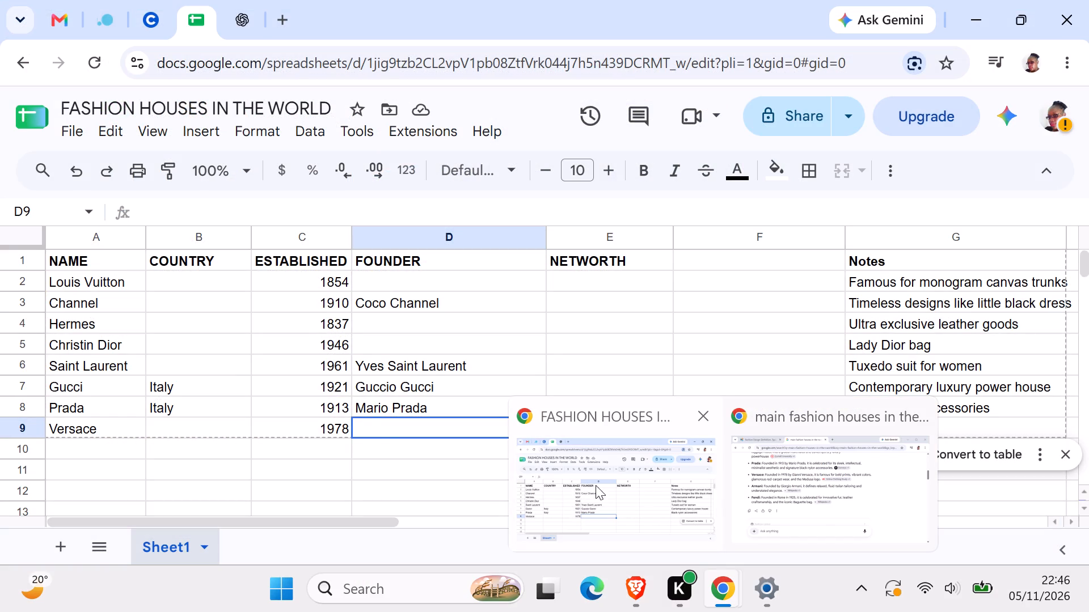
pyautogui.click(370, 424)
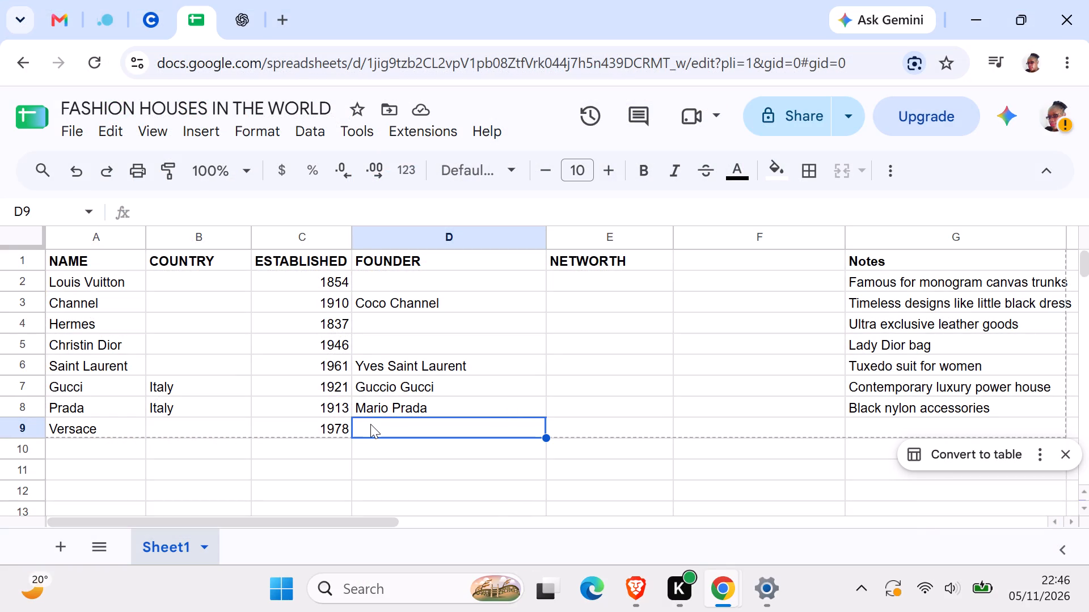
pyautogui.press('g')
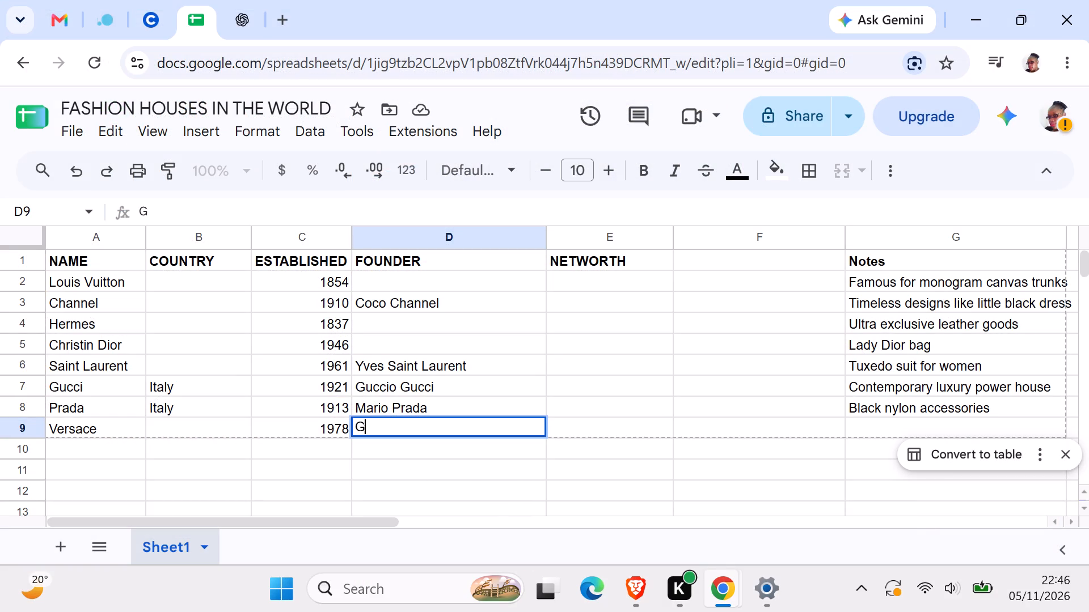
pyautogui.write('iann')
pyautogui.write('i')
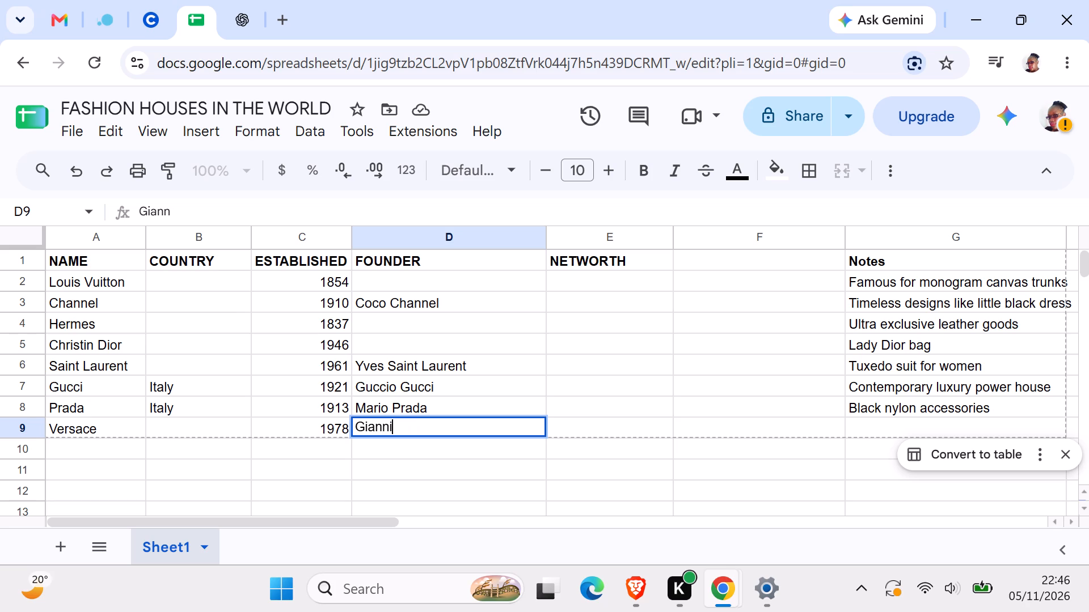
pyautogui.press('space')
pyautogui.press('v')
pyautogui.write('ersace')
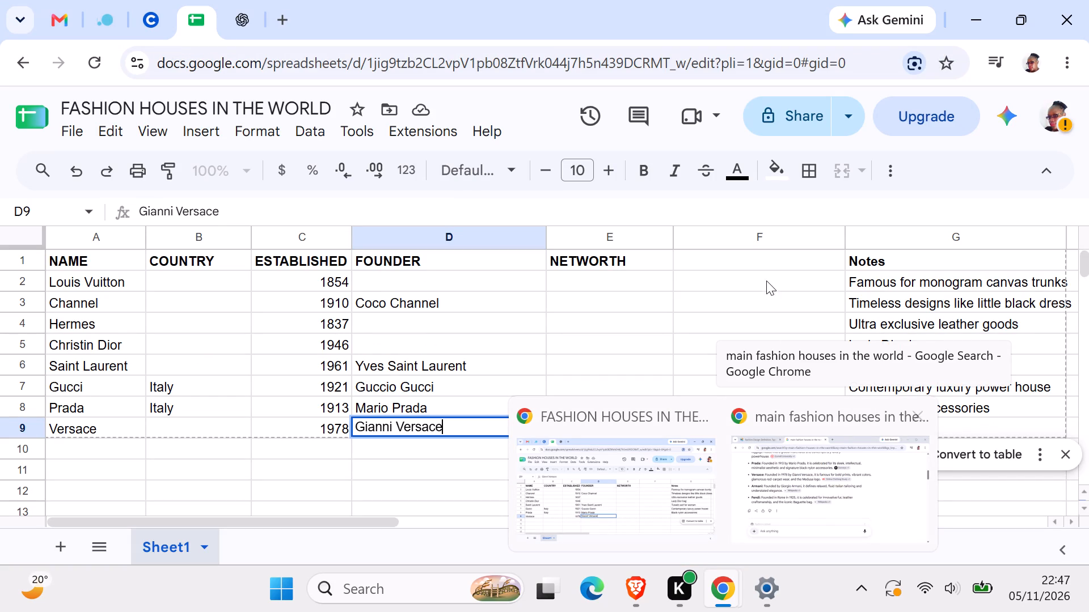
# Enter the note "Bold prints and vibrant colours" under Notes in cell G9 for the Versace row.
pyautogui.click(766, 277)
pyautogui.click(861, 424)
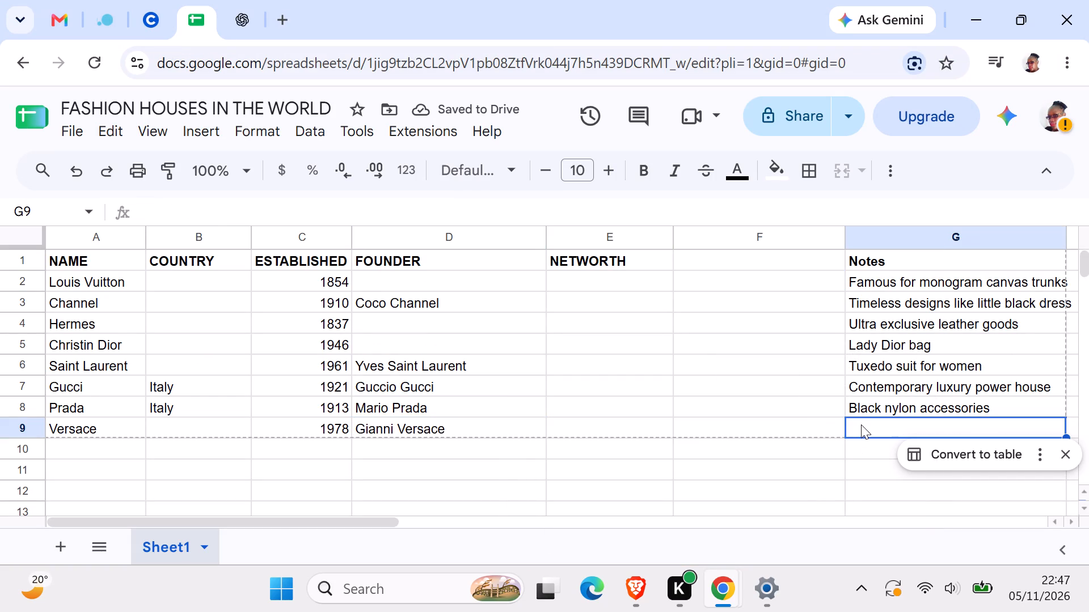
pyautogui.press('b')
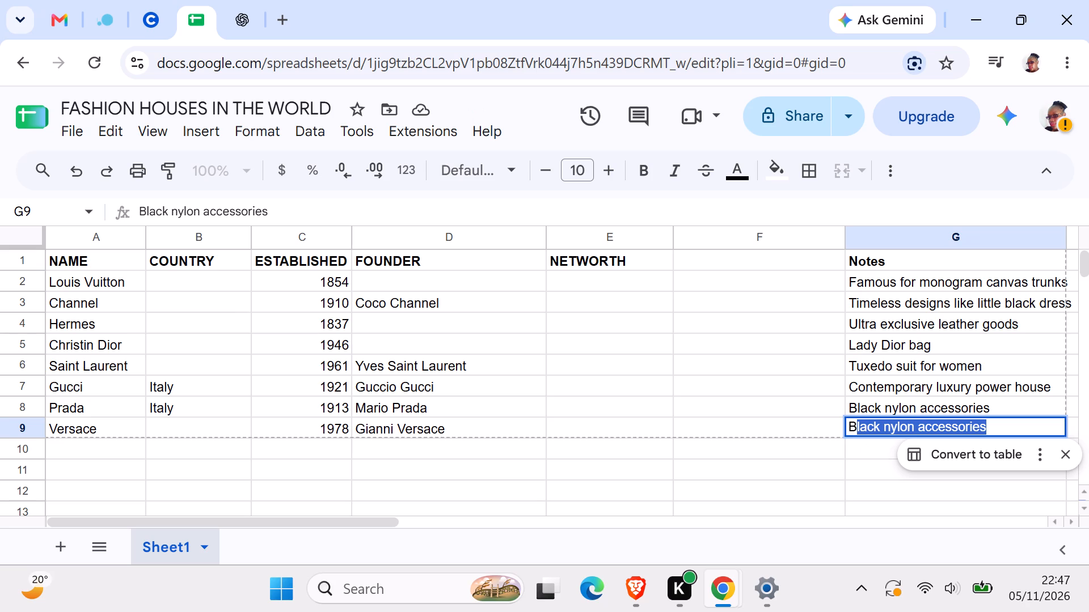
pyautogui.write('old')
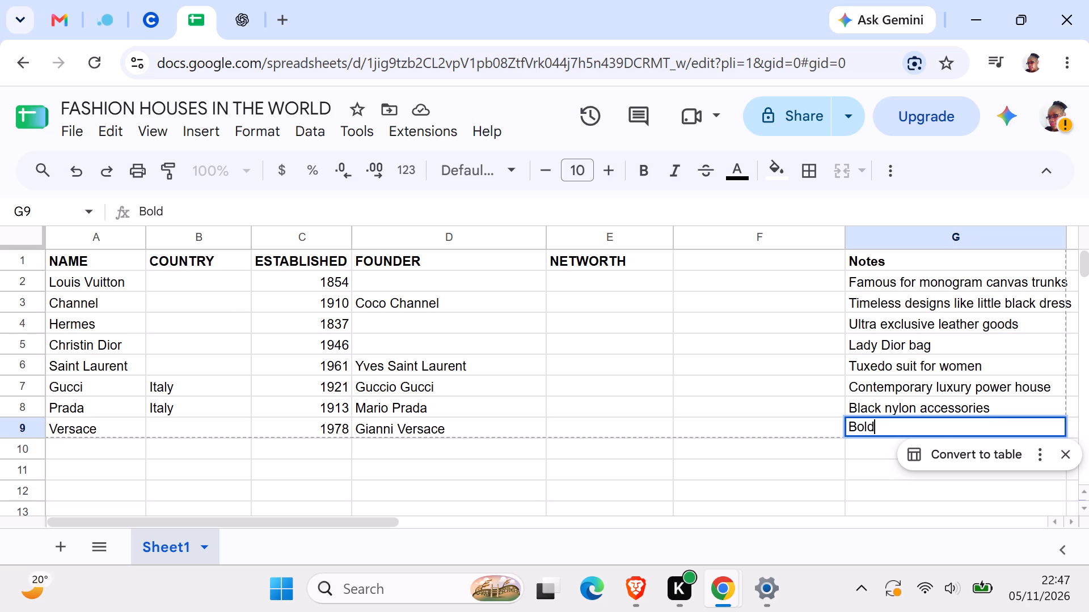
pyautogui.press('space')
pyautogui.write('pr')
pyautogui.write('ints')
pyautogui.press('space')
pyautogui.write('and')
pyautogui.press('space')
pyautogui.write('vibrant')
pyautogui.press('space')
pyautogui.press('c')
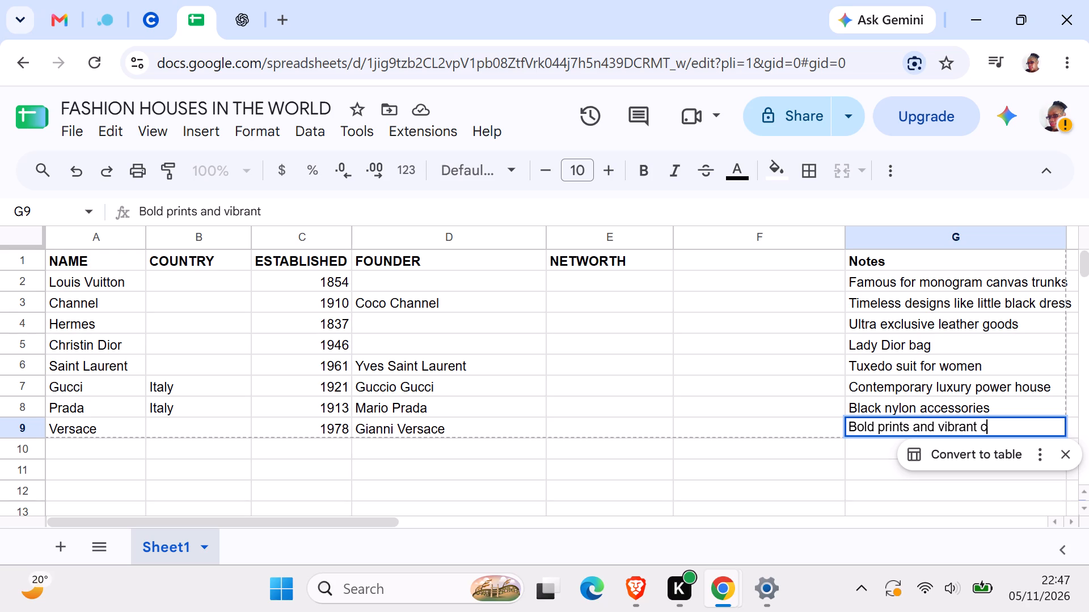
pyautogui.write('olours')
# Enter "Armani" under NAME in cell A10.
pyautogui.click(73, 444)
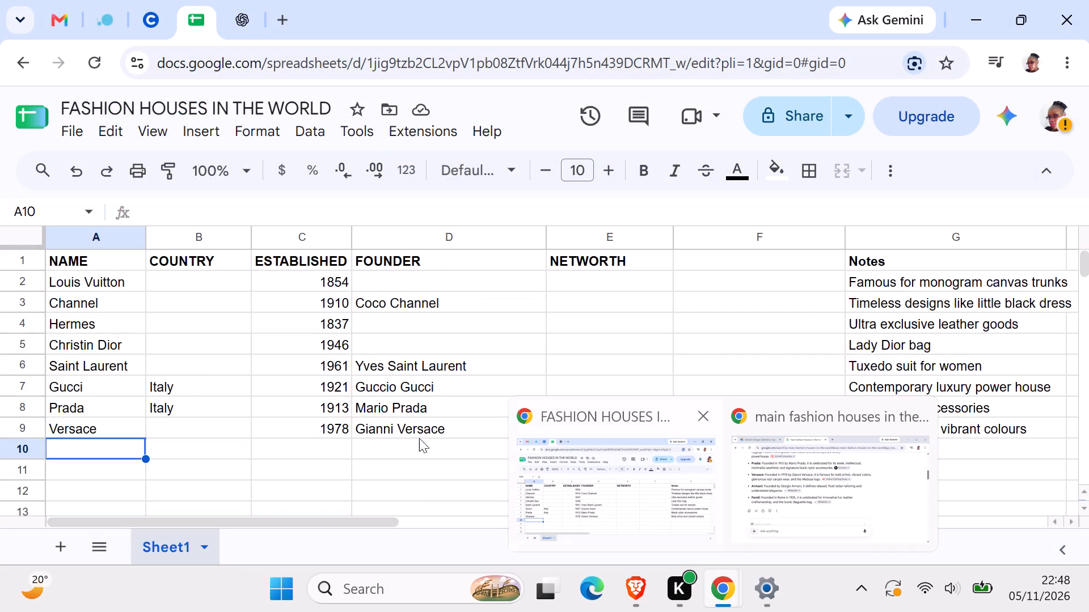
pyautogui.click(65, 444)
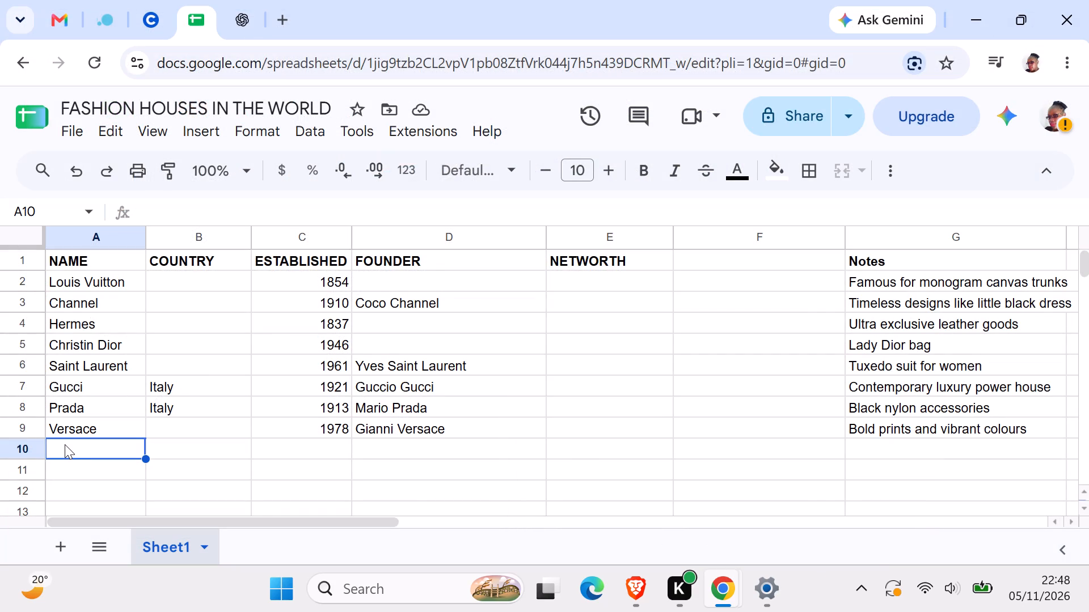
pyautogui.press('a')
pyautogui.press('r')
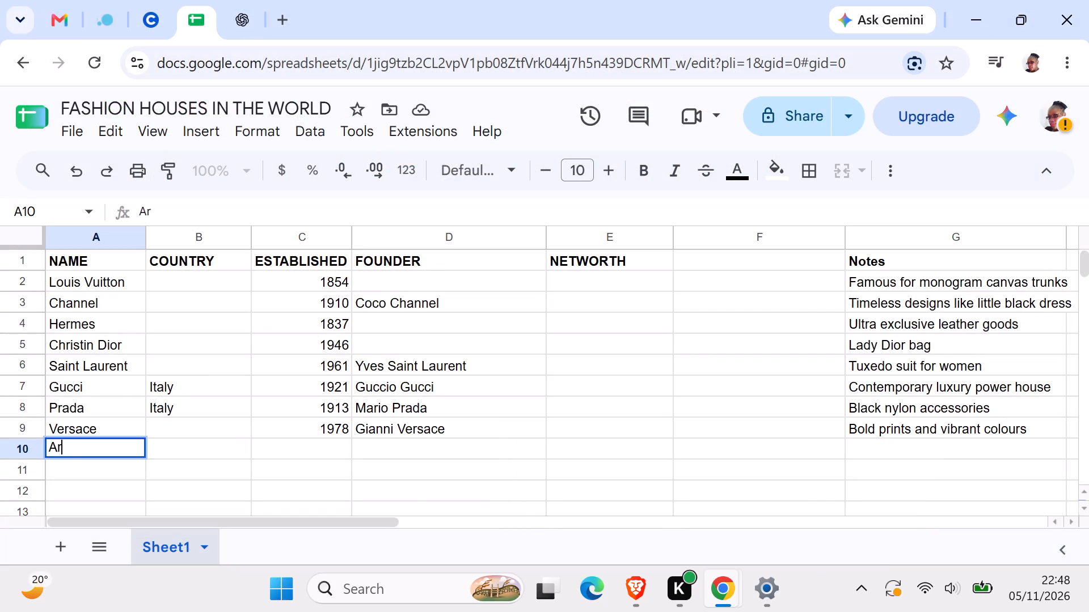
pyautogui.write('mani')
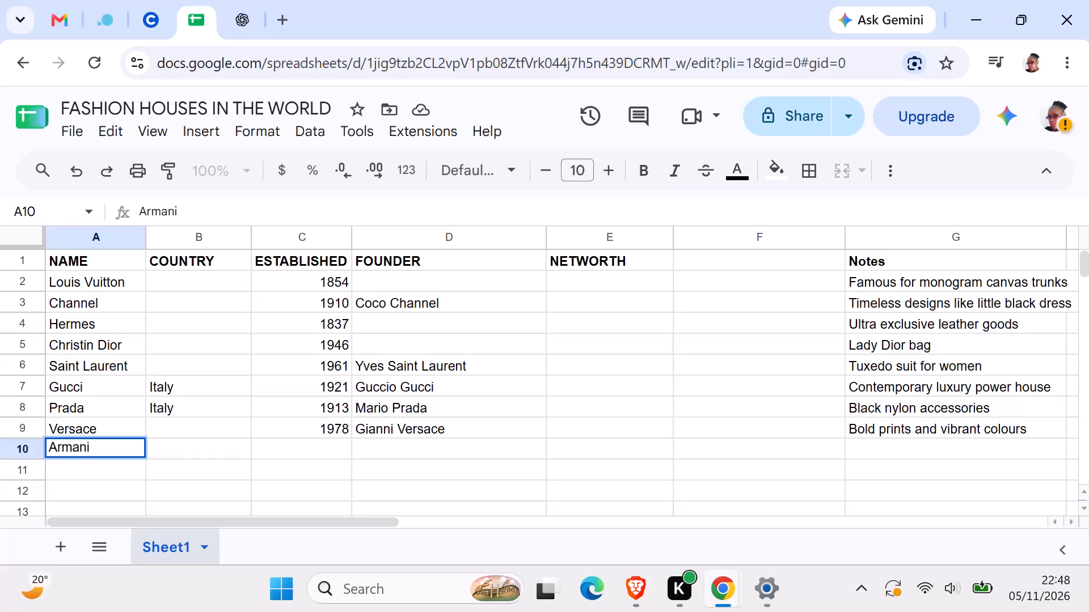
# Enter "Giorgio Armani" under FOUNDER in cell D10 for the Armani row.
pyautogui.click(378, 448)
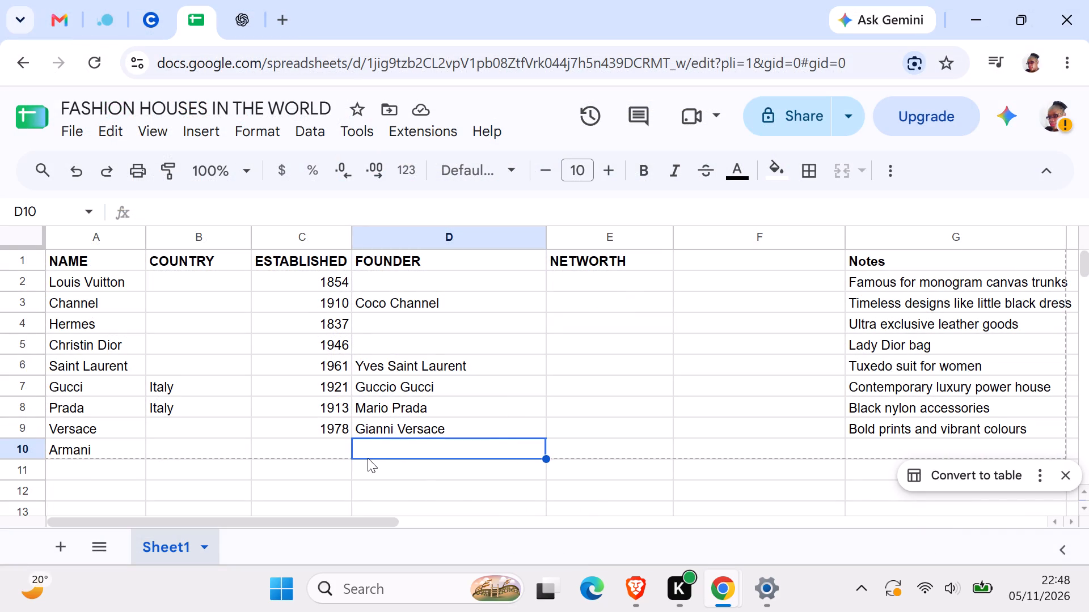
pyautogui.press('g')
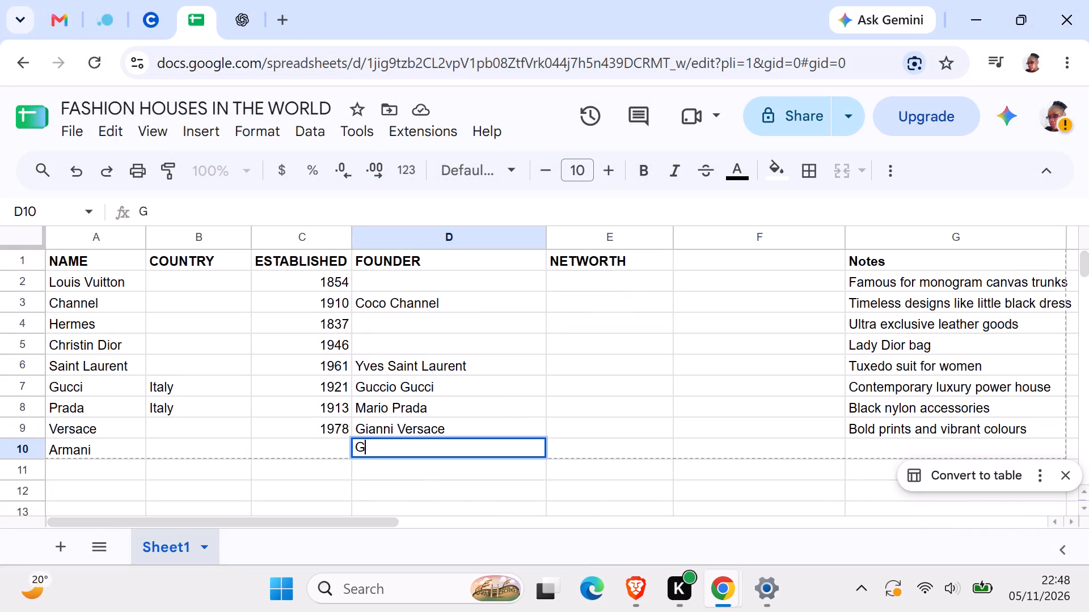
pyautogui.write('iorgio')
pyautogui.press('space')
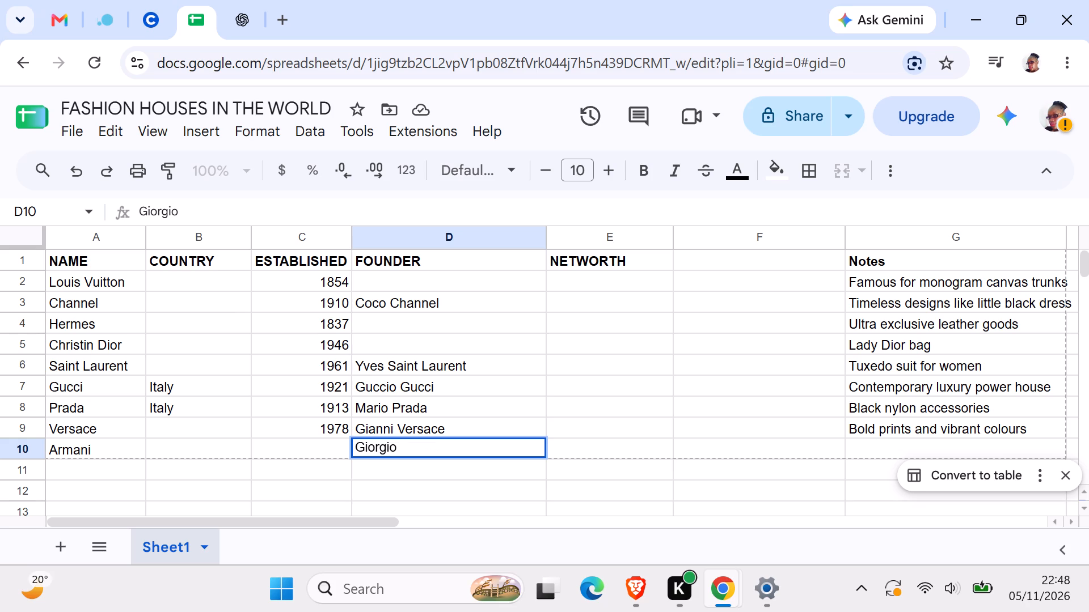
pyautogui.press('a')
pyautogui.press('r')
pyautogui.write('mani')
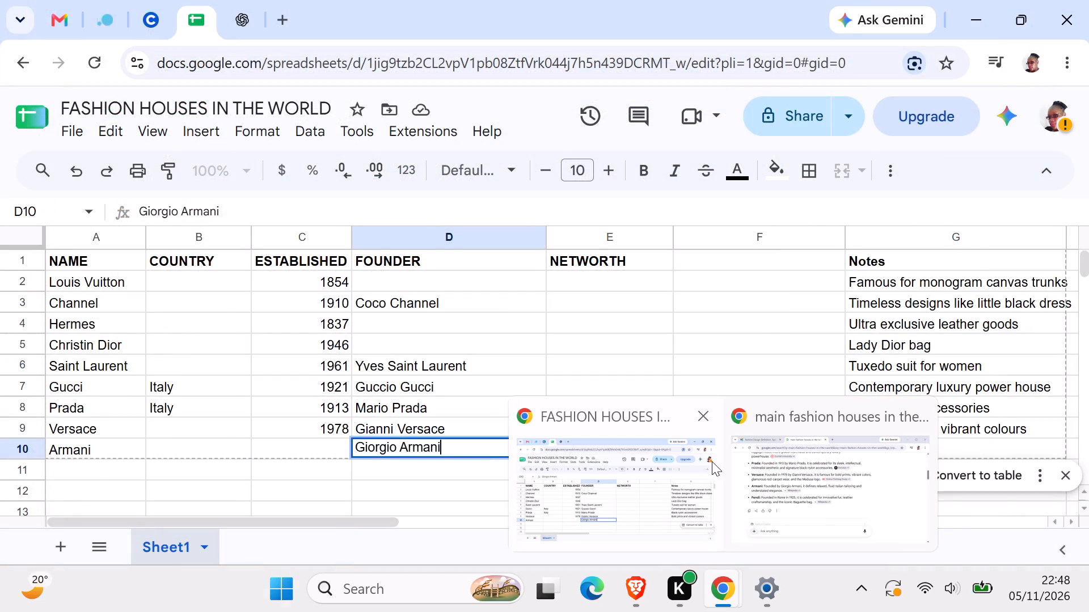
# Dismiss the table conversion suggestion and enter the note "Fluid Italian tailoring" under Notes in cell G10 for the Armani row.
pyautogui.click(695, 470)
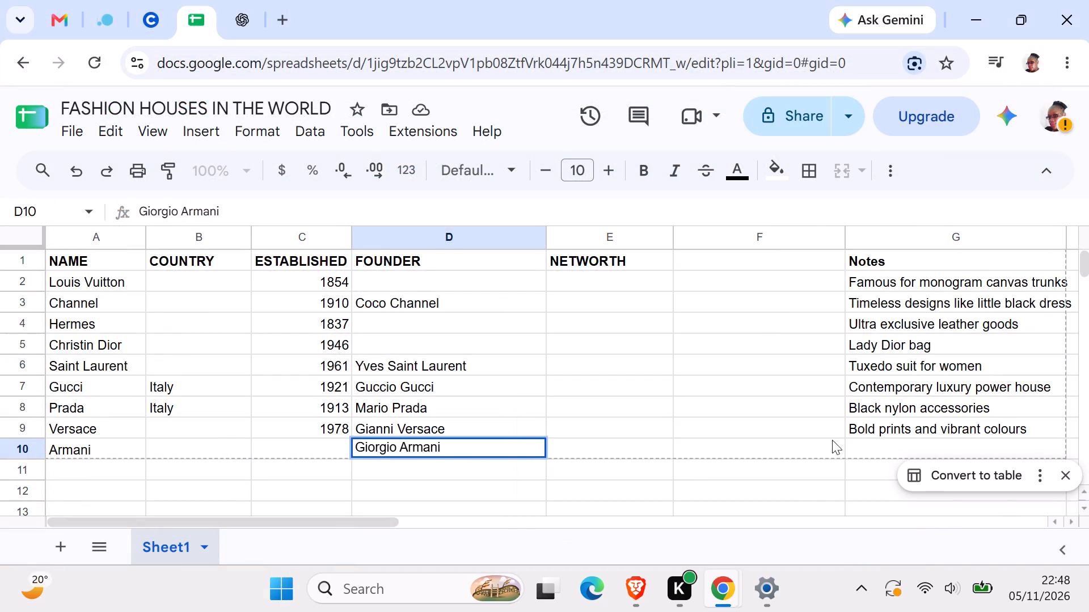
pyautogui.click(860, 453)
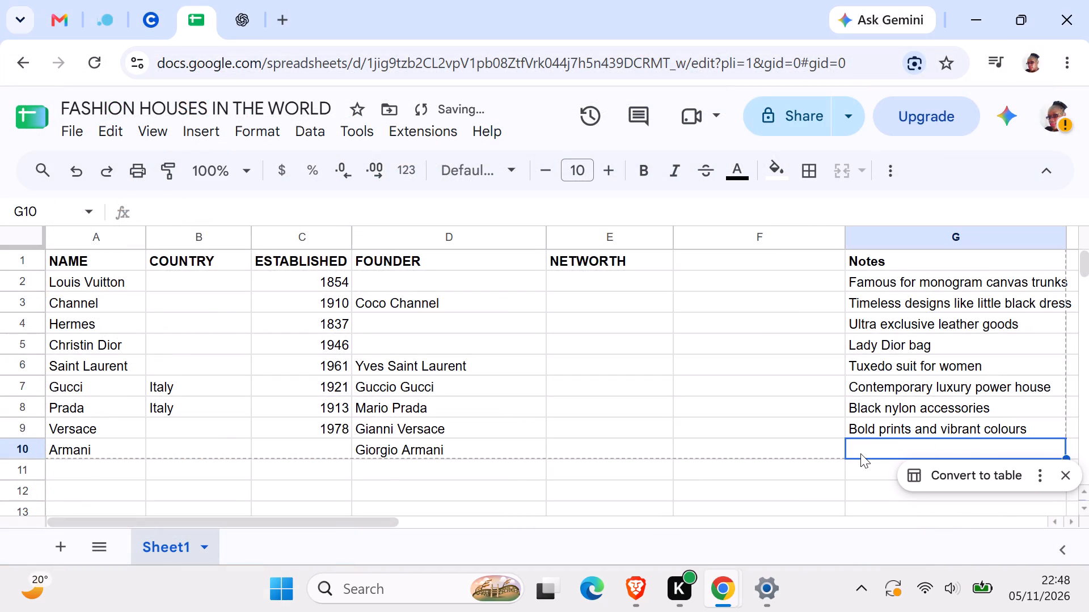
pyautogui.click(1068, 476)
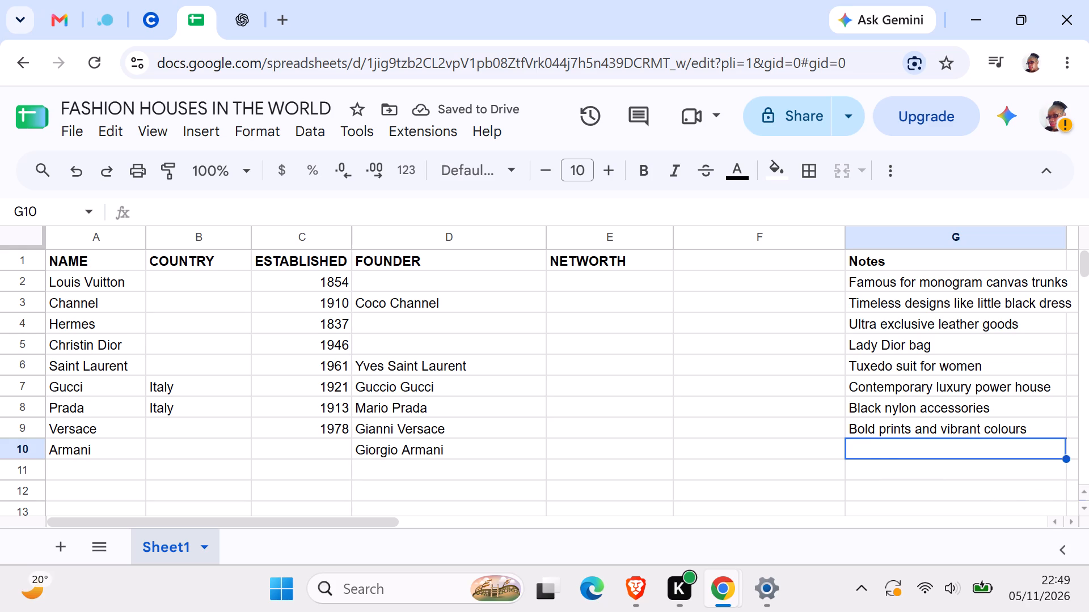
pyautogui.press('f')
pyautogui.press('l')
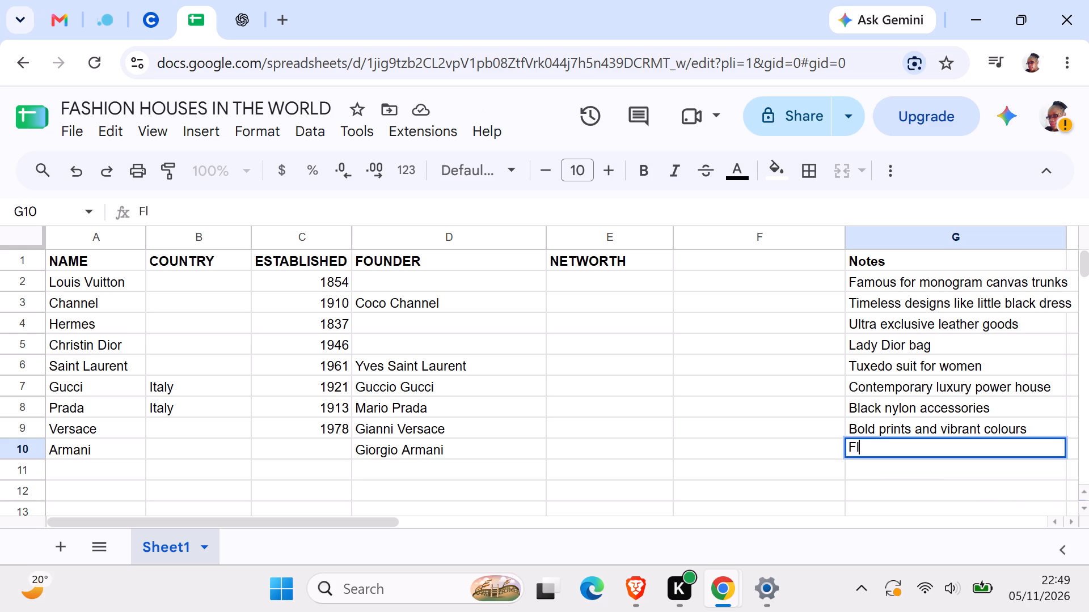
pyautogui.write('ui')
pyautogui.write('d')
pyautogui.press('space')
pyautogui.write('talian')
pyautogui.press('space')
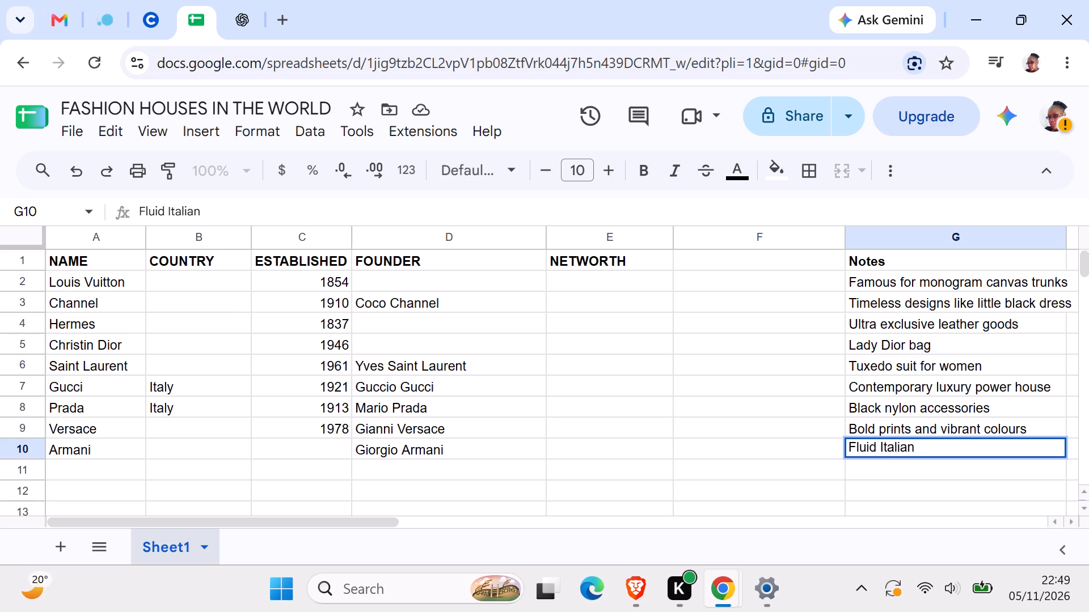
pyautogui.write('tailor')
pyautogui.write('ing')
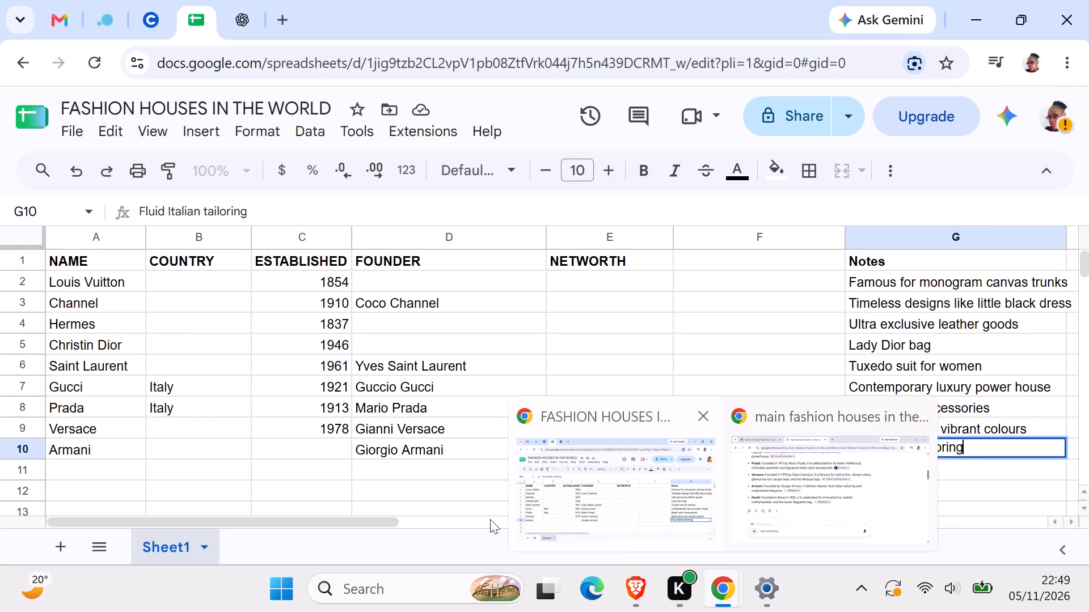
# Start the Fendi row with "Fendi" under NAME in cell A11 and "Rome" under COUNTRY in cell B11.
pyautogui.click(63, 474)
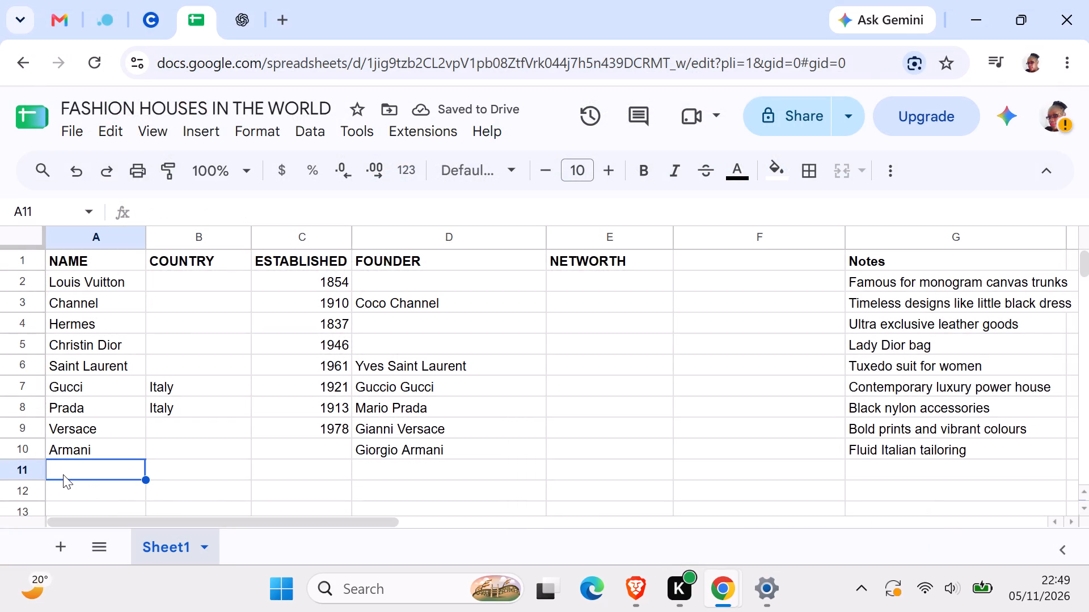
pyautogui.press('e')
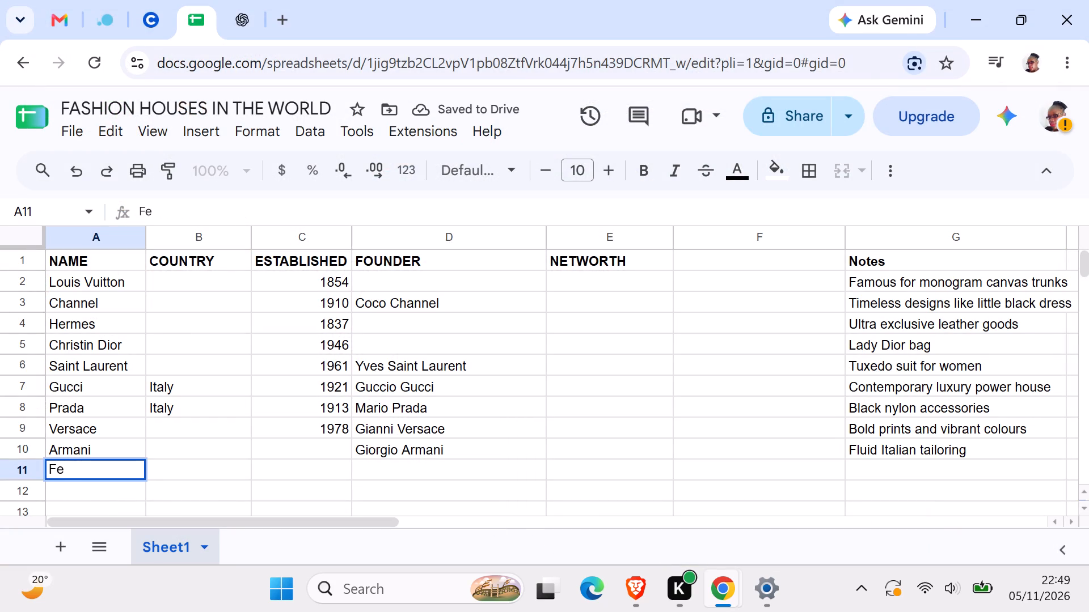
pyautogui.write('ndi')
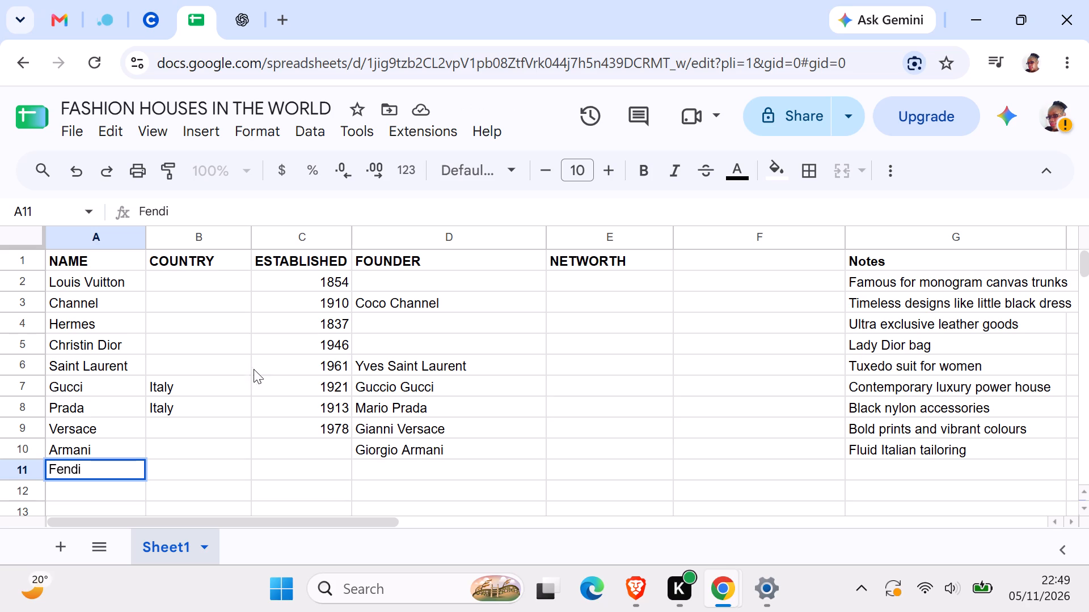
pyautogui.click(171, 471)
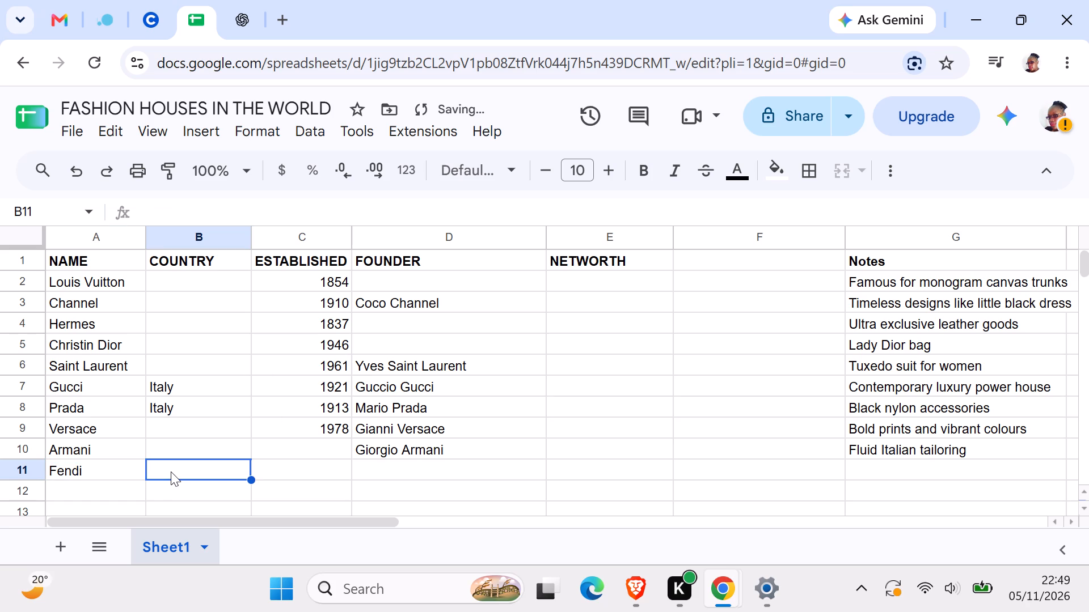
pyautogui.press('r')
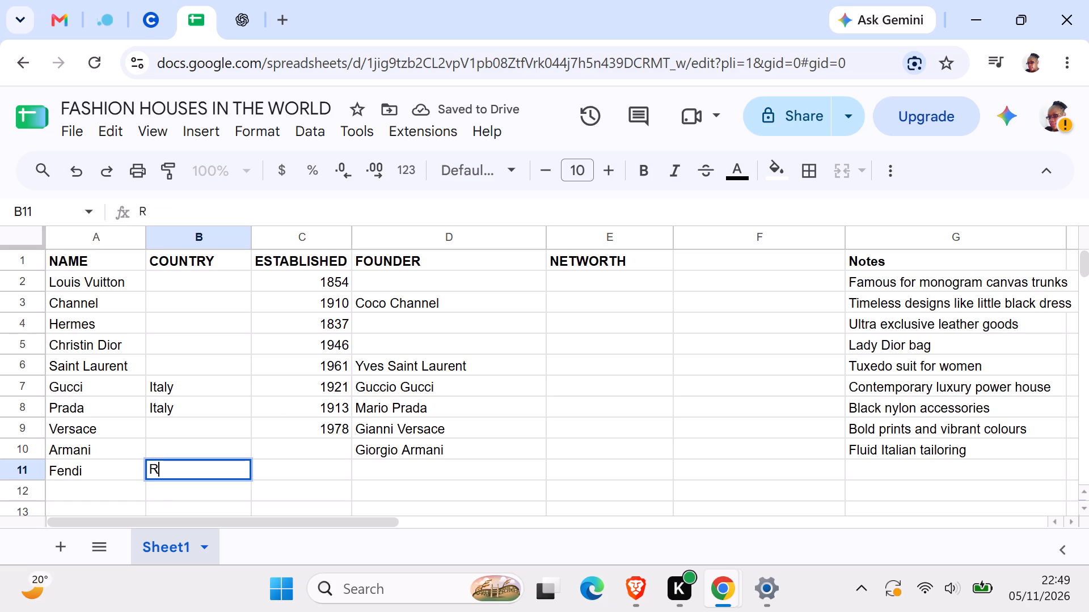
pyautogui.write('ome')
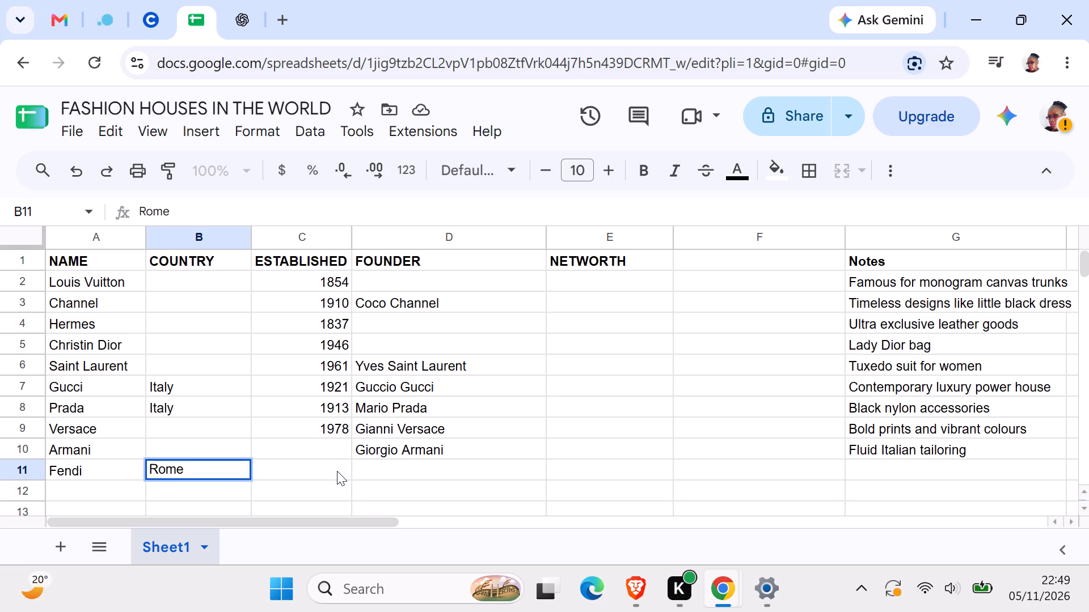
# Enter 1925 under ESTABLISHED in cell C11 for the Fendi row.
pyautogui.click(336, 471)
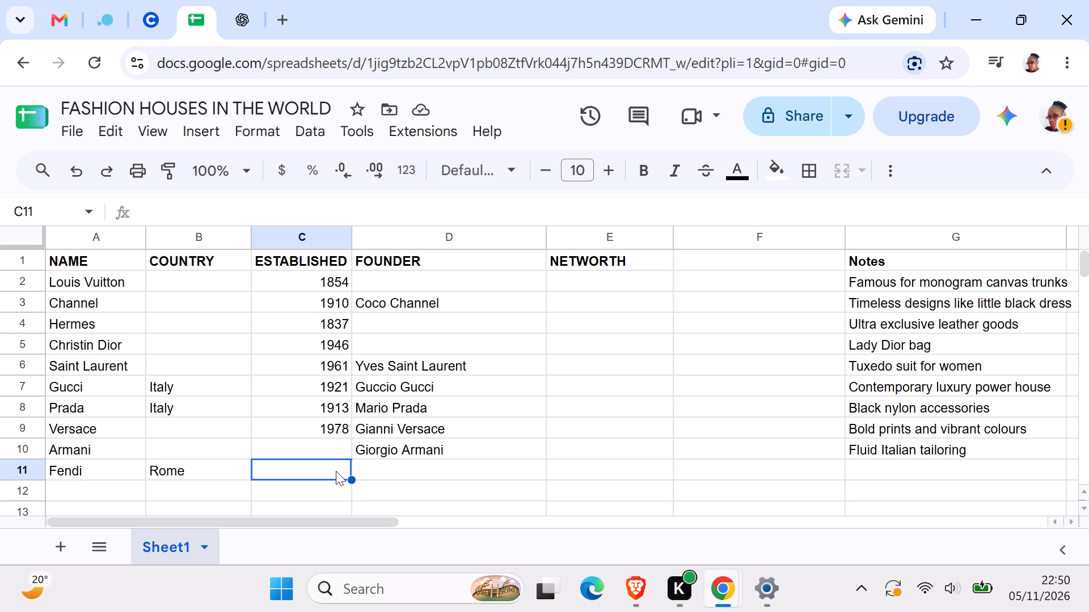
pyautogui.moveTo(336, 471); pyautogui.dragTo(635, 575)
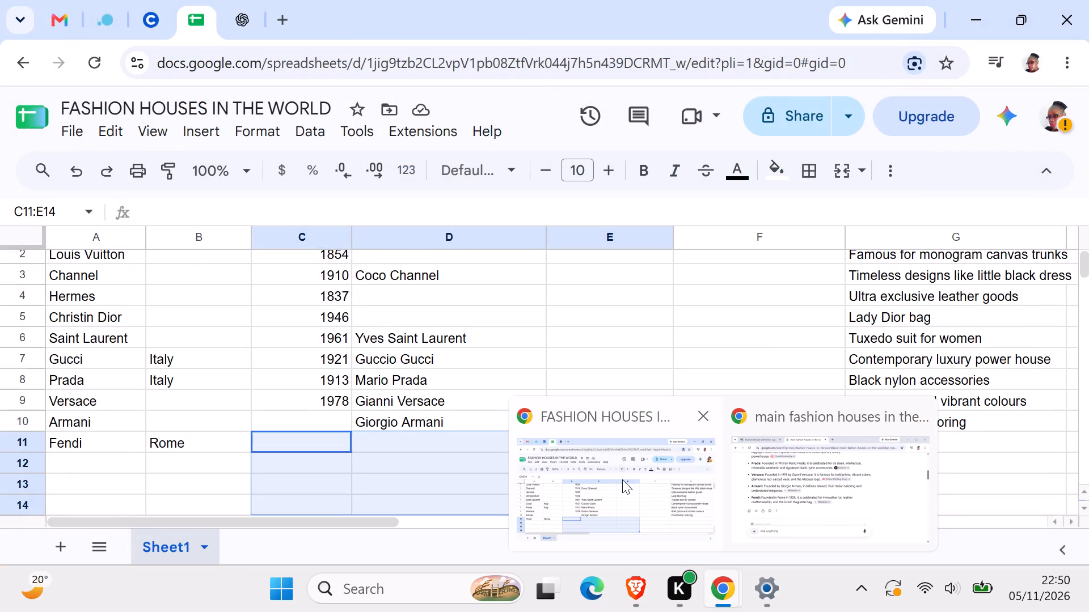
pyautogui.click(313, 438)
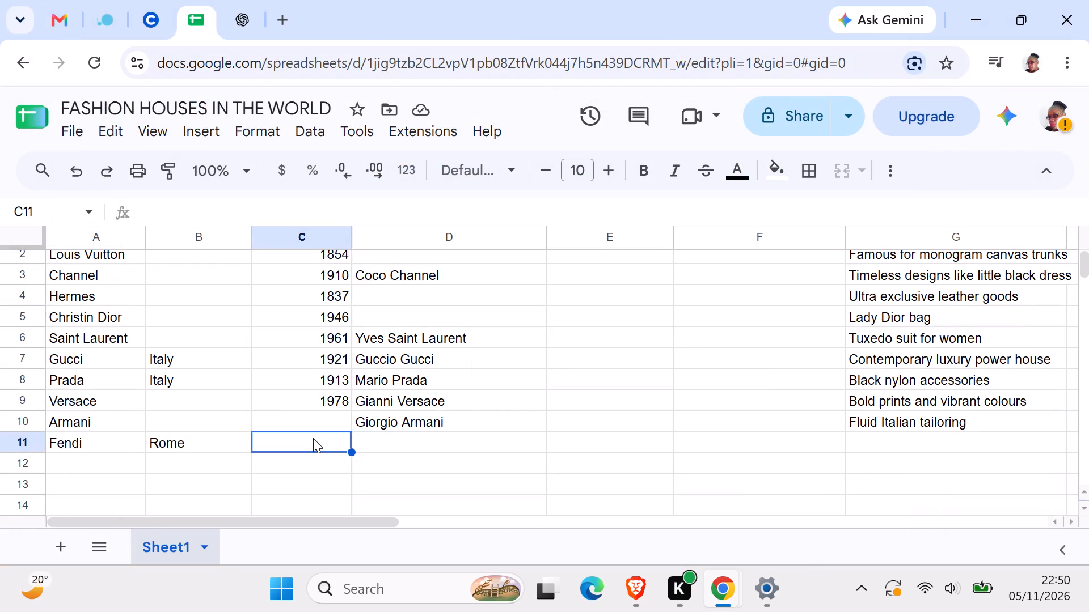
pyautogui.press('1')
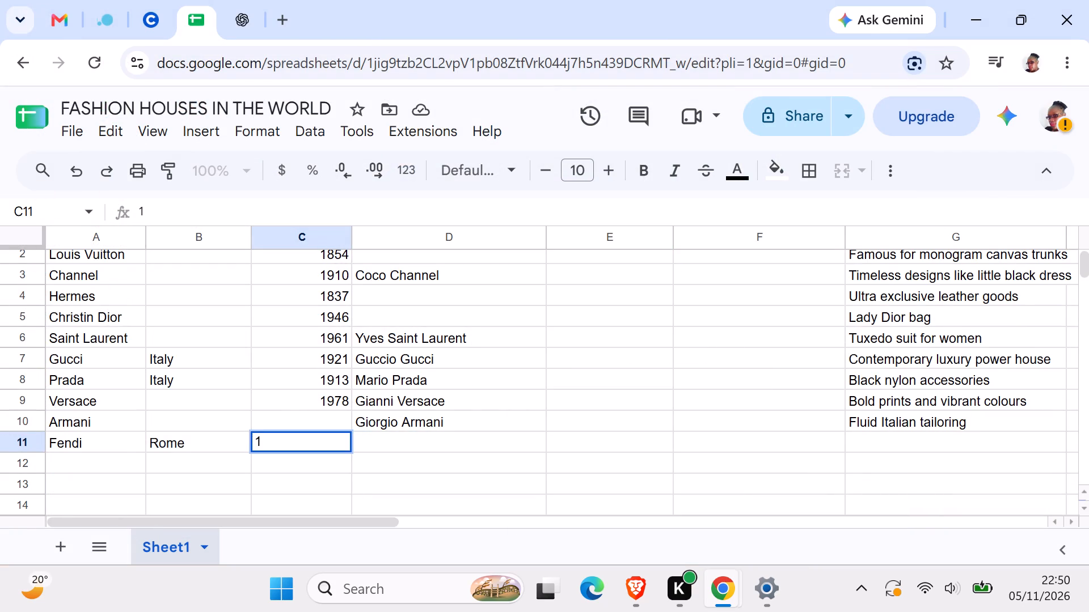
pyautogui.press('9')
pyautogui.write('25')
pyautogui.press('Return')
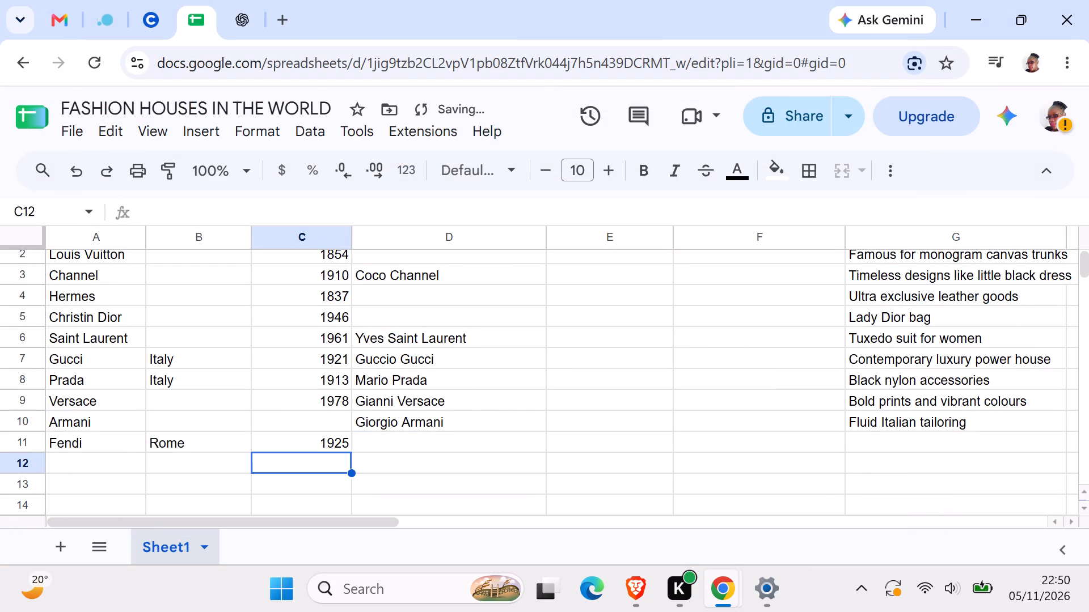
# Enter the note "Iconic Baguuette bag" under Notes in cell G11 for the Fendi row.
pyautogui.click(373, 437)
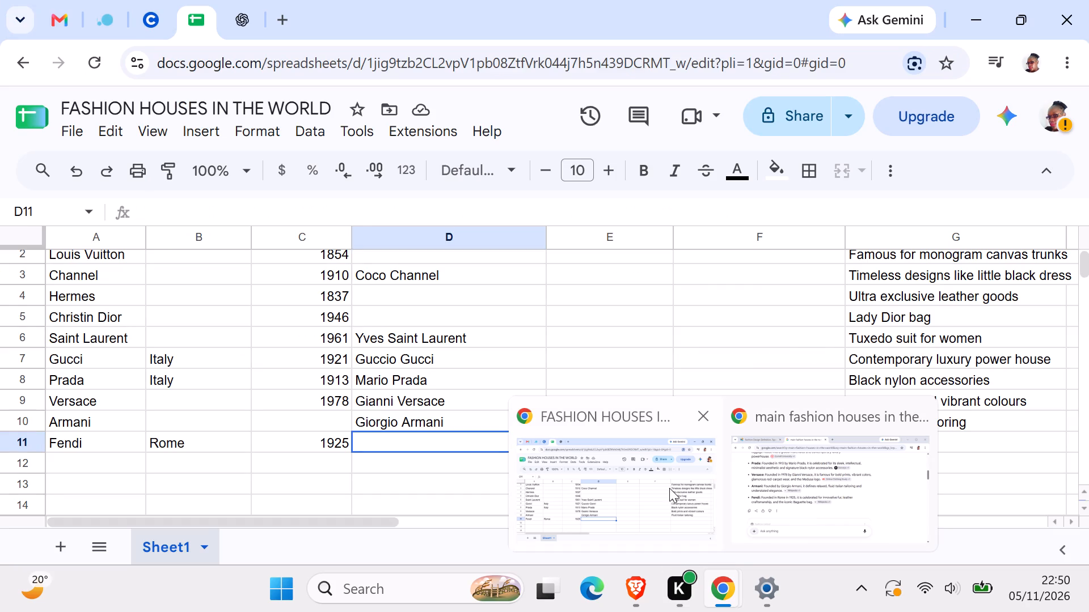
pyautogui.click(669, 488)
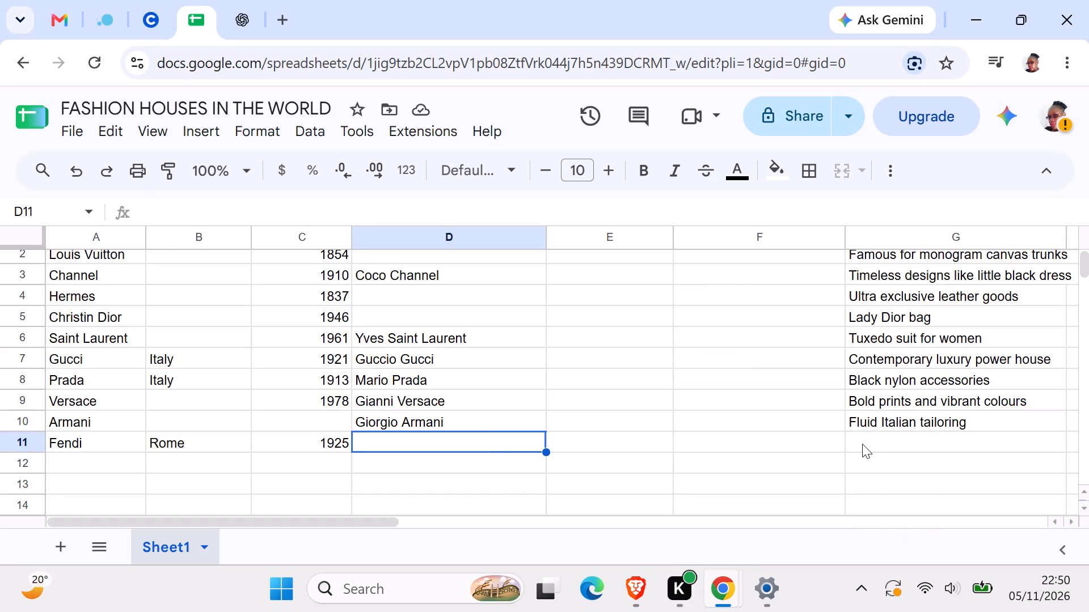
pyautogui.click(859, 444)
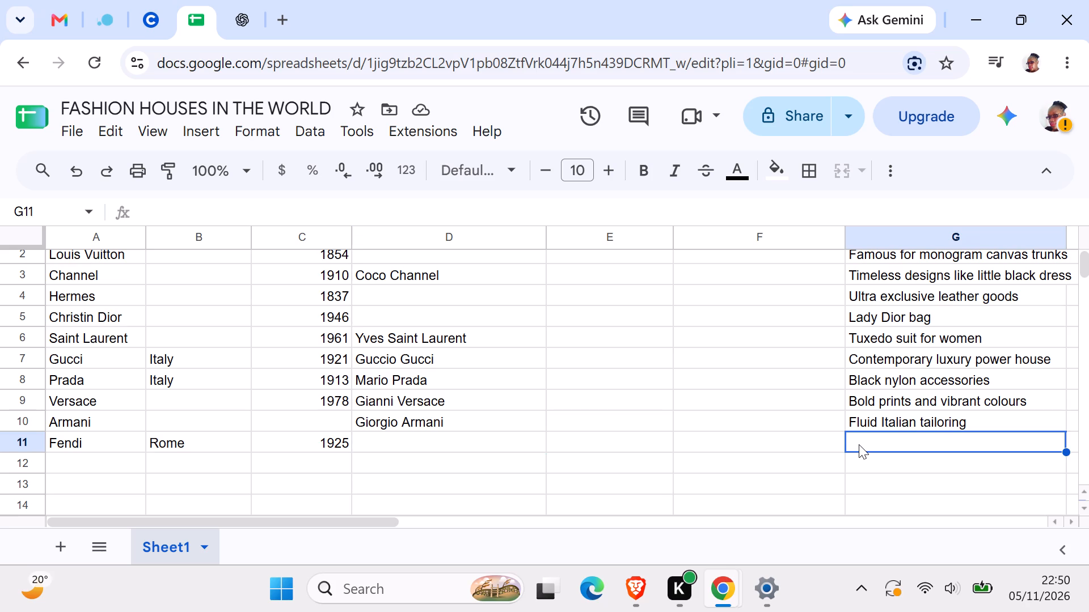
pyautogui.press('i')
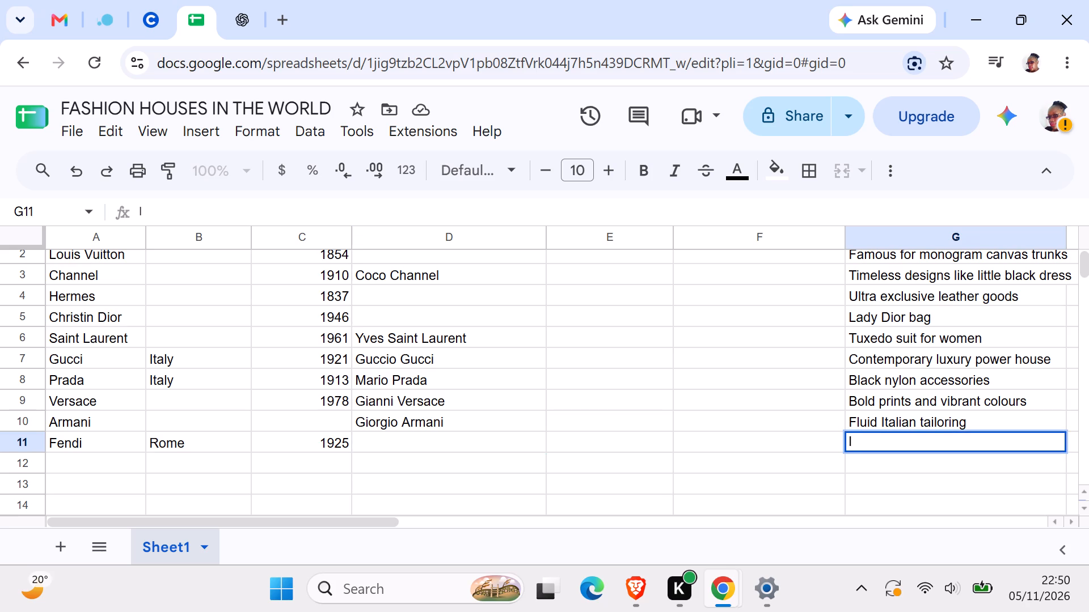
pyautogui.write('conic')
pyautogui.press('space')
pyautogui.press('b')
pyautogui.write('aguue')
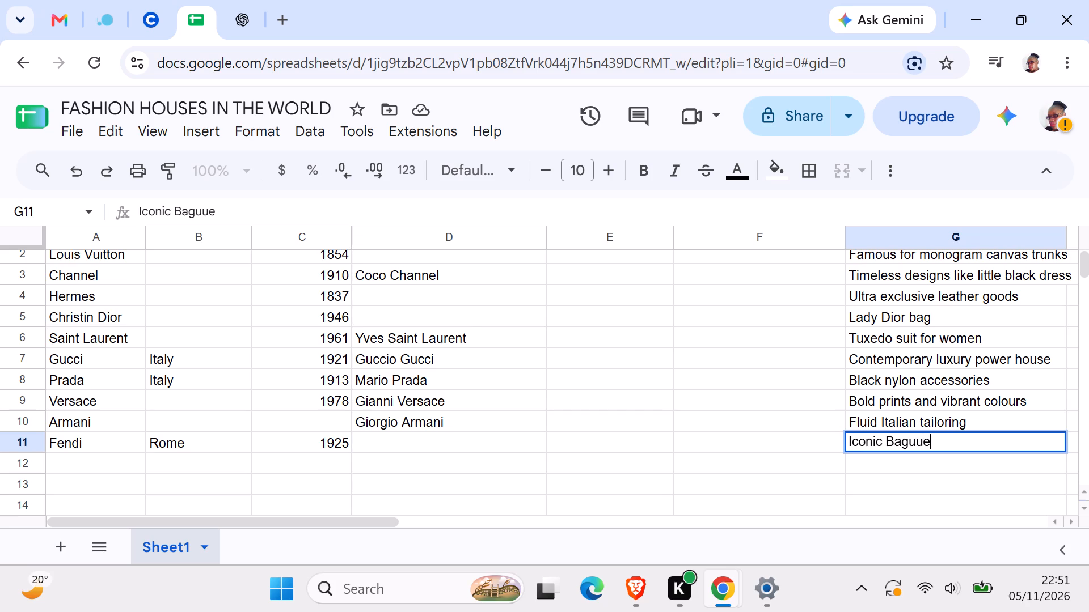
pyautogui.write('tte')
pyautogui.press('space')
pyautogui.press('BackSpace')
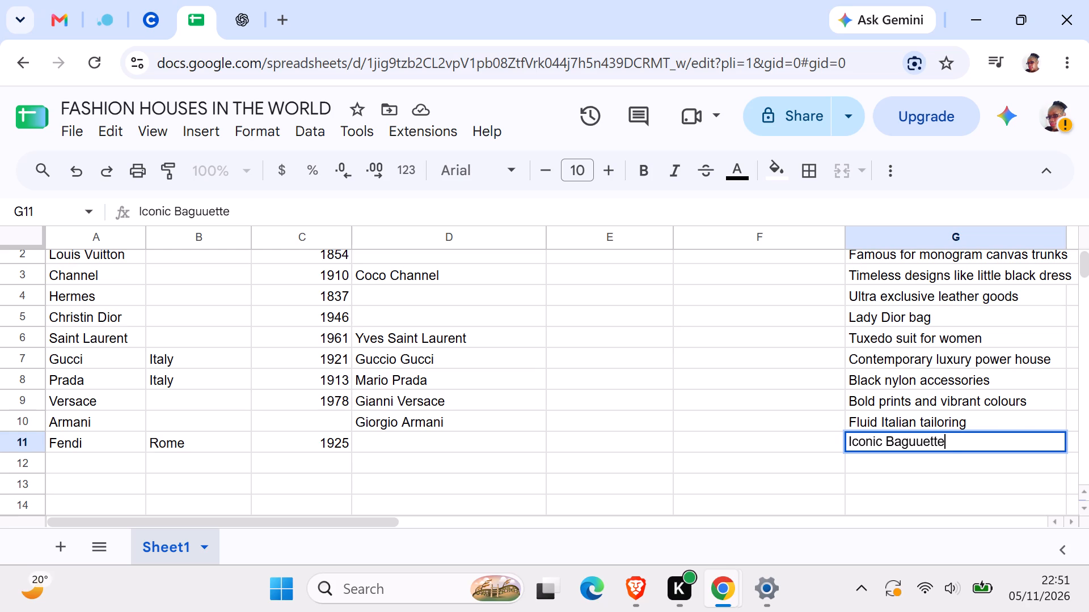
pyautogui.press('space')
pyautogui.write('bag')
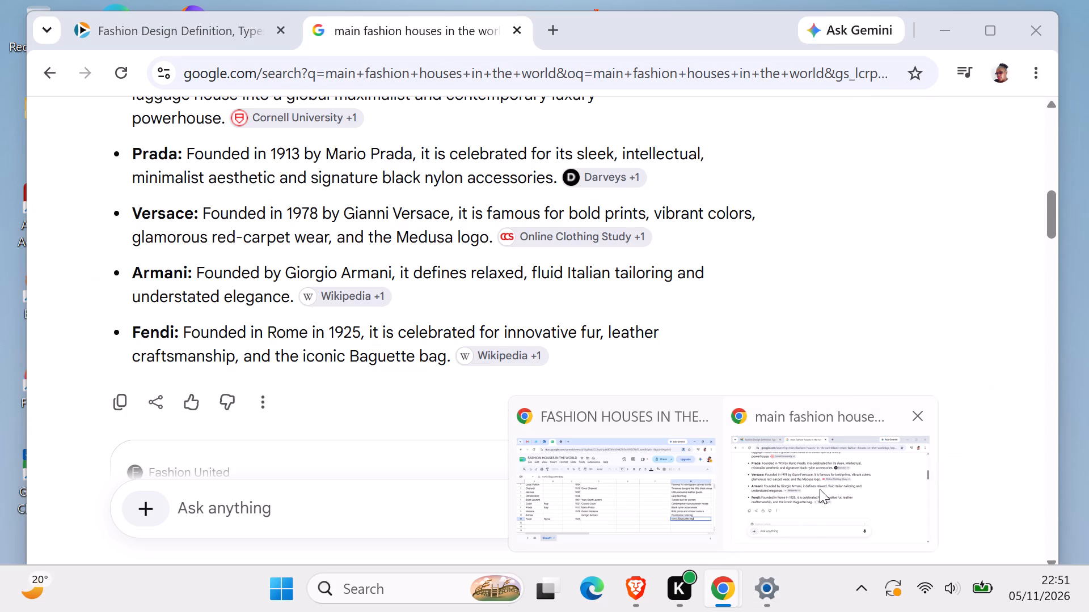
# Look through the remaining search results for main fashion houses and open Fashion United's "Most Valuable Fashion Brands" page.
pyautogui.doubleClick(820, 489)
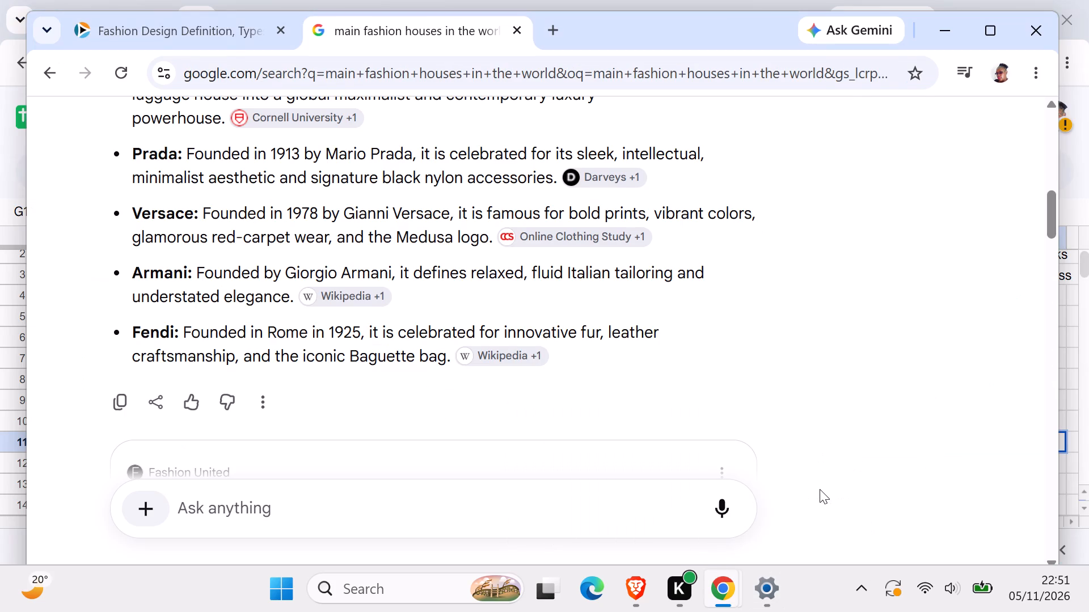
pyautogui.press('Down')
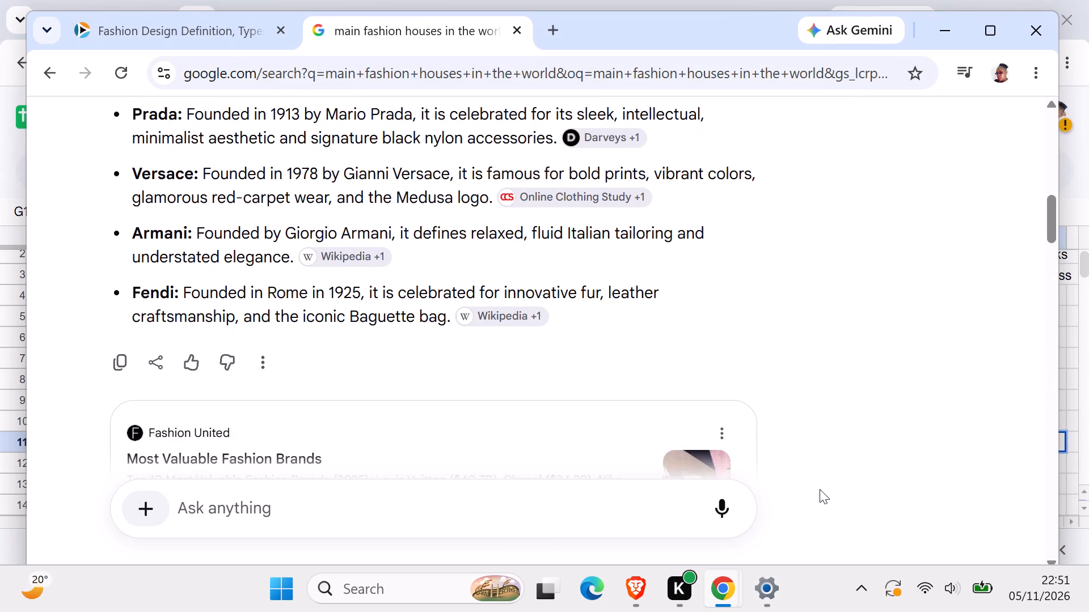
pyautogui.press('Down')
pyautogui.press('Down')
pyautogui.press('Down')
pyautogui.press('Down')
pyautogui.press('Up')
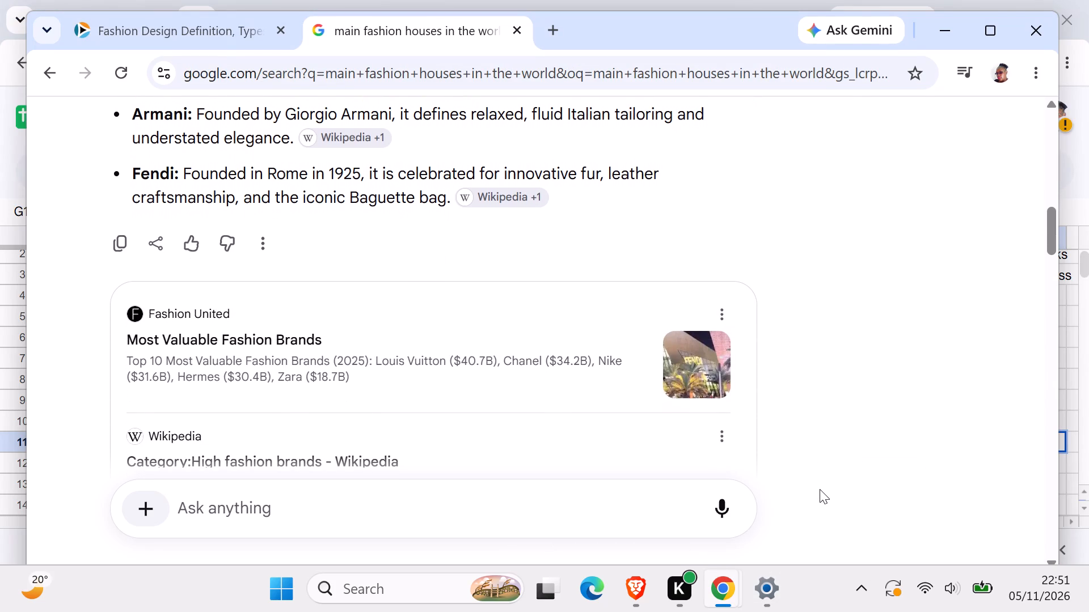
pyautogui.press('Up')
pyautogui.press('Down')
pyautogui.press('Down')
pyautogui.press('Down')
pyautogui.press('Down')
pyautogui.press('Down')
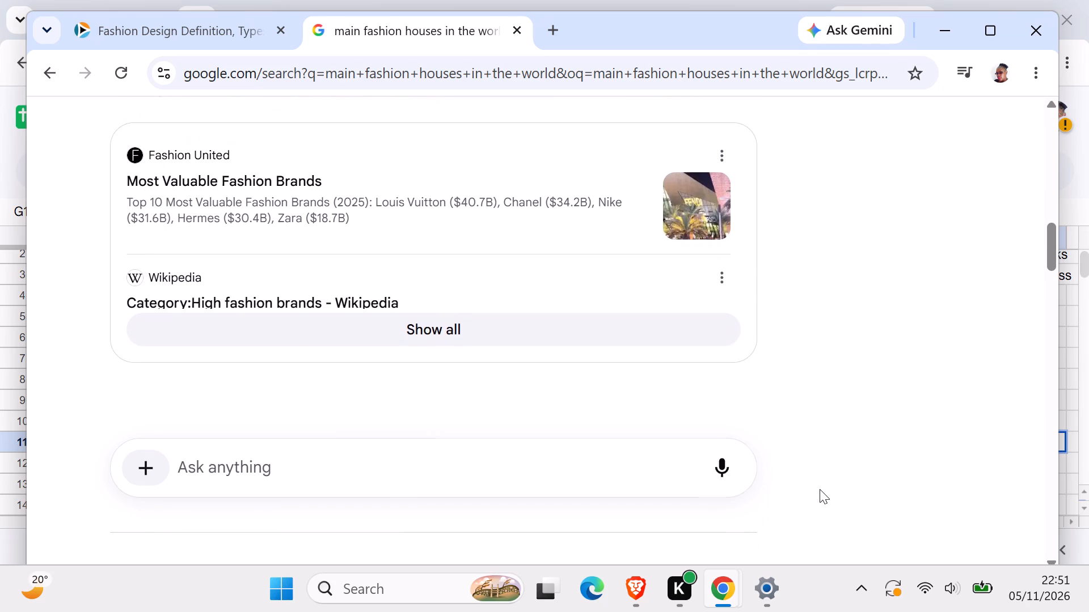
pyautogui.press('Down')
pyautogui.press('Down')
pyautogui.press('Down')
pyautogui.press('Down')
pyautogui.press('Down')
pyautogui.press('Down')
pyautogui.press('Down')
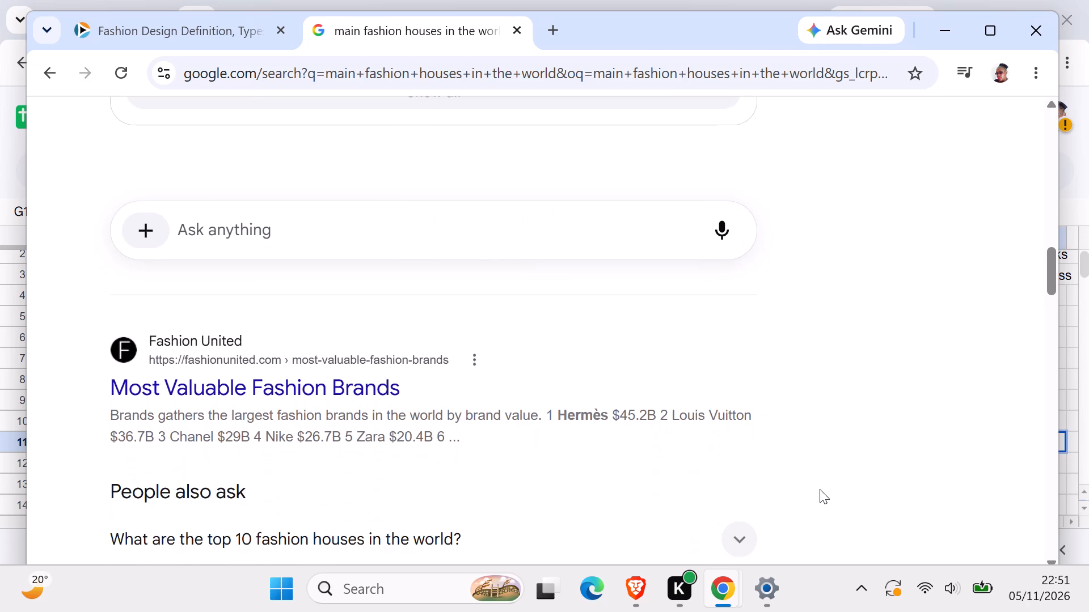
pyautogui.press('Down')
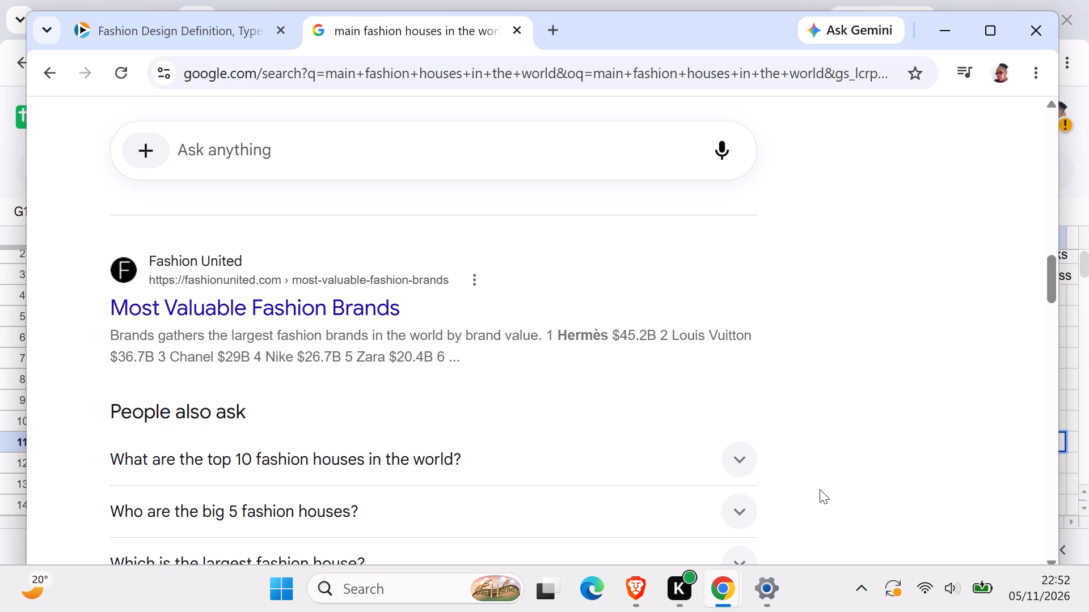
pyautogui.press('Down')
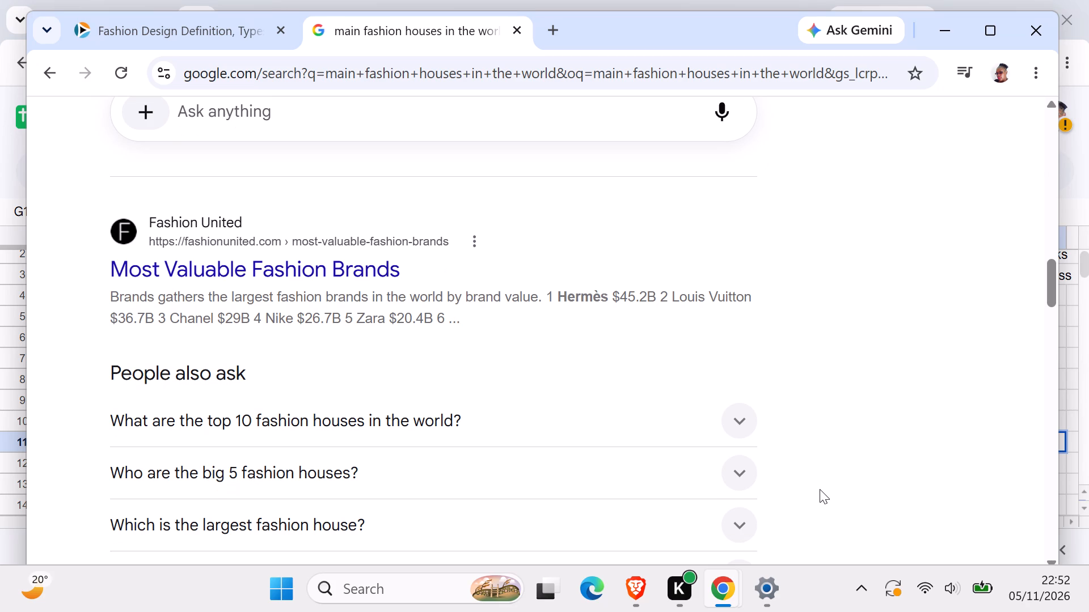
pyautogui.press('Down')
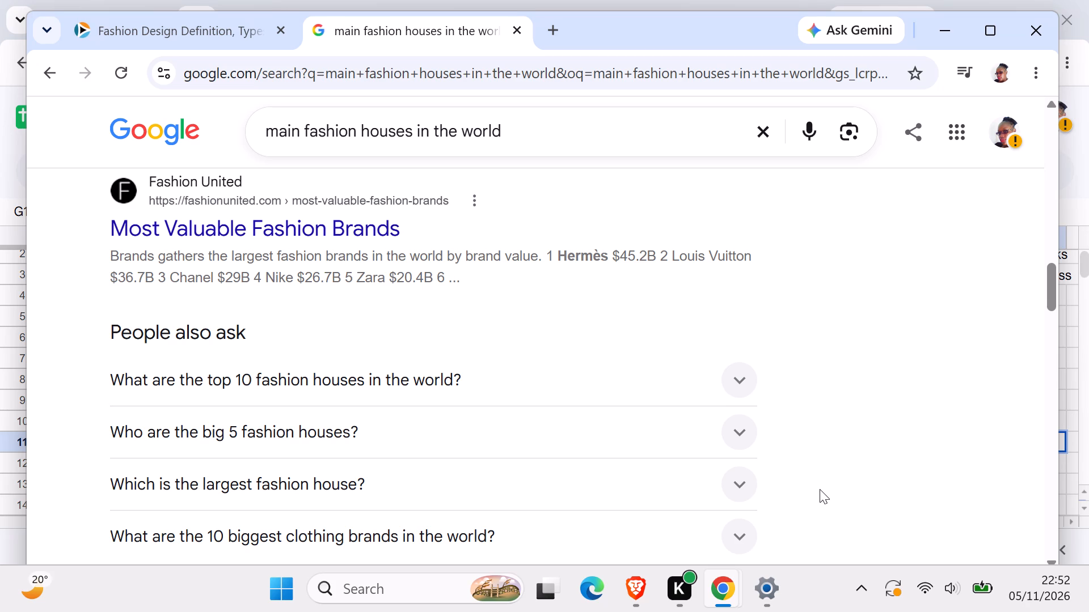
pyautogui.click(369, 244)
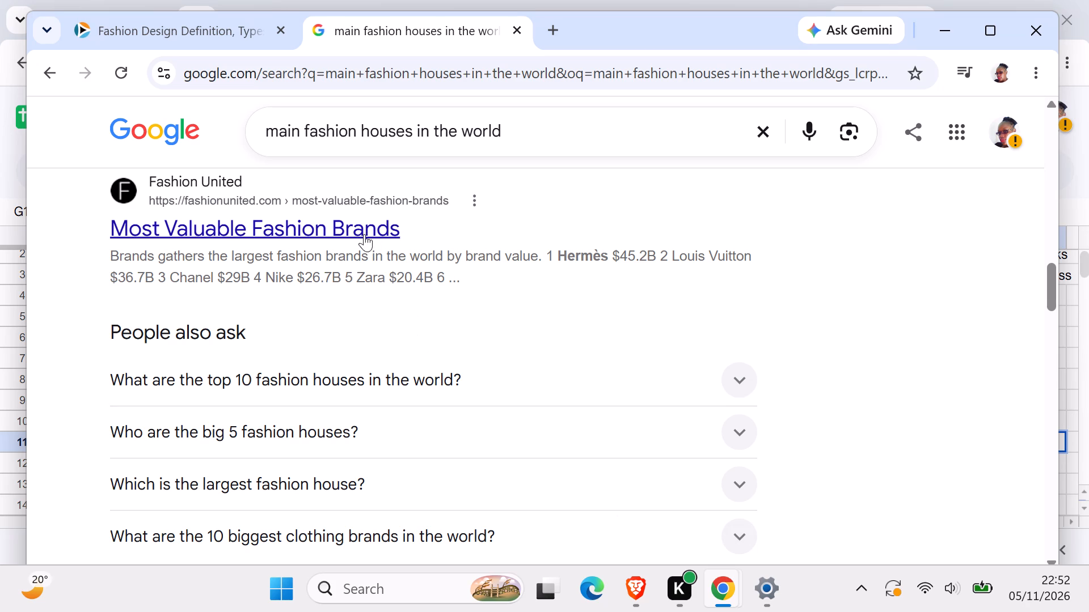
pyautogui.click(357, 228)
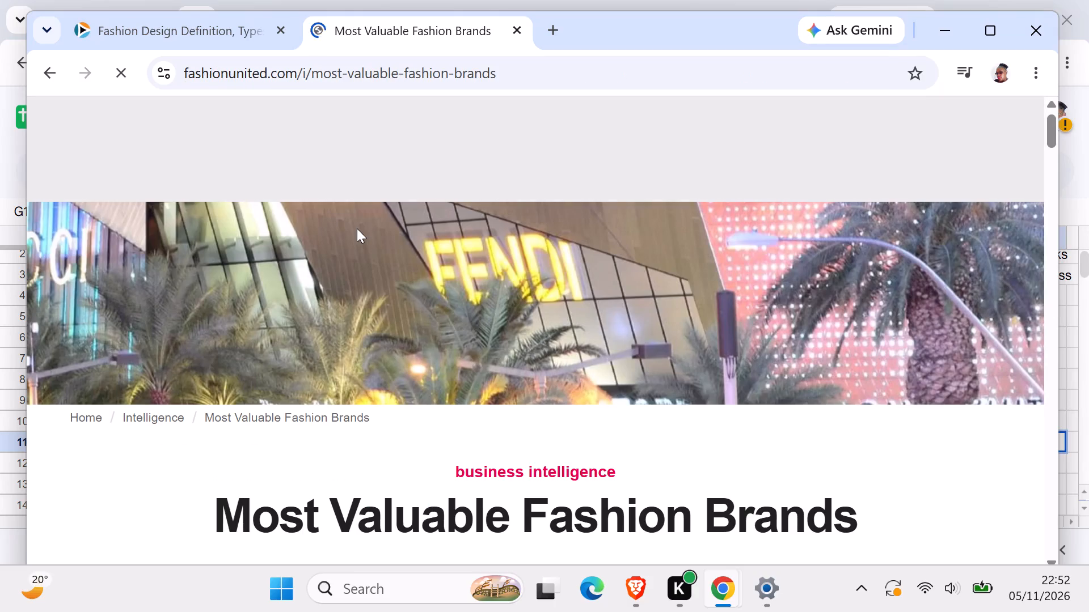
# Find the brand value ranking table on the Most Valuable Fashion Brands page and dismiss the Google sign-in prompt.
pyautogui.press('Down')
pyautogui.press('Down')
pyautogui.press('Down')
pyautogui.press('Down')
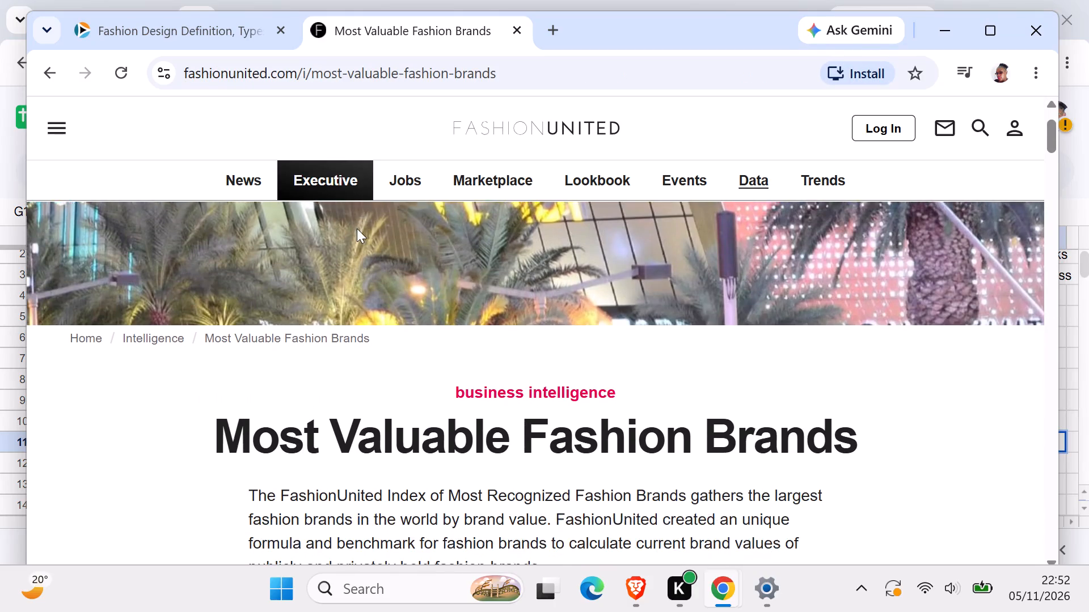
pyautogui.press('Down')
pyautogui.press('Down')
pyautogui.press('Down')
pyautogui.press('Down')
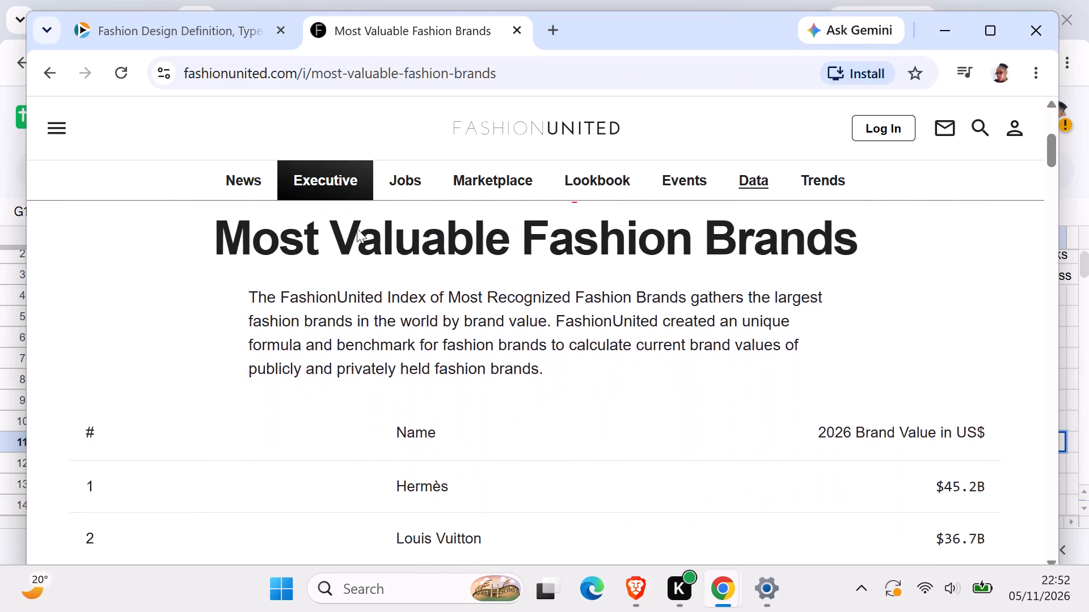
pyautogui.press('Down')
pyautogui.press('Down')
pyautogui.press('Down')
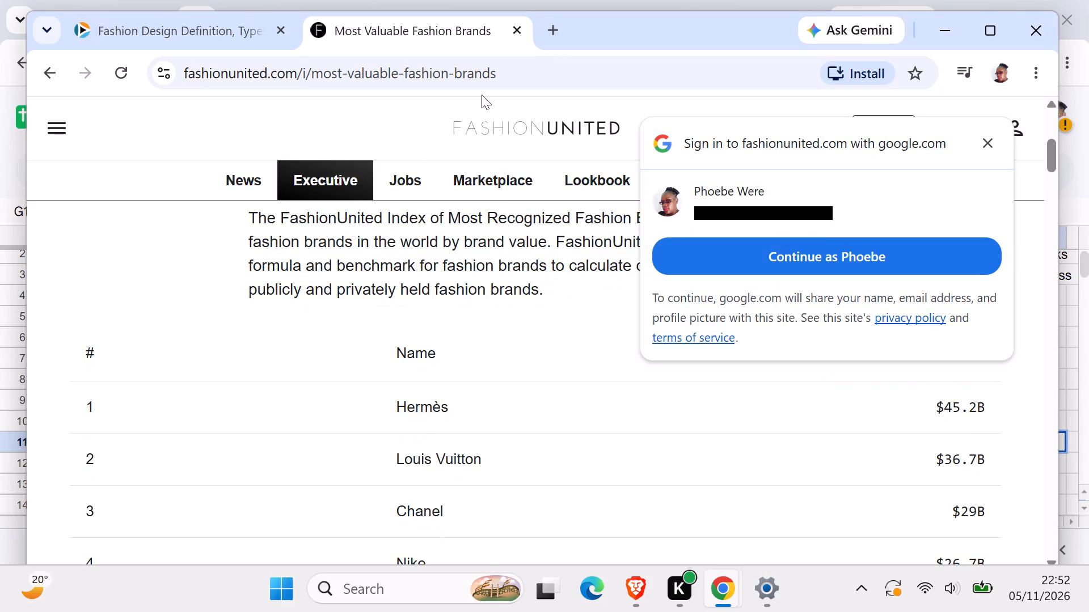
pyautogui.click(987, 142)
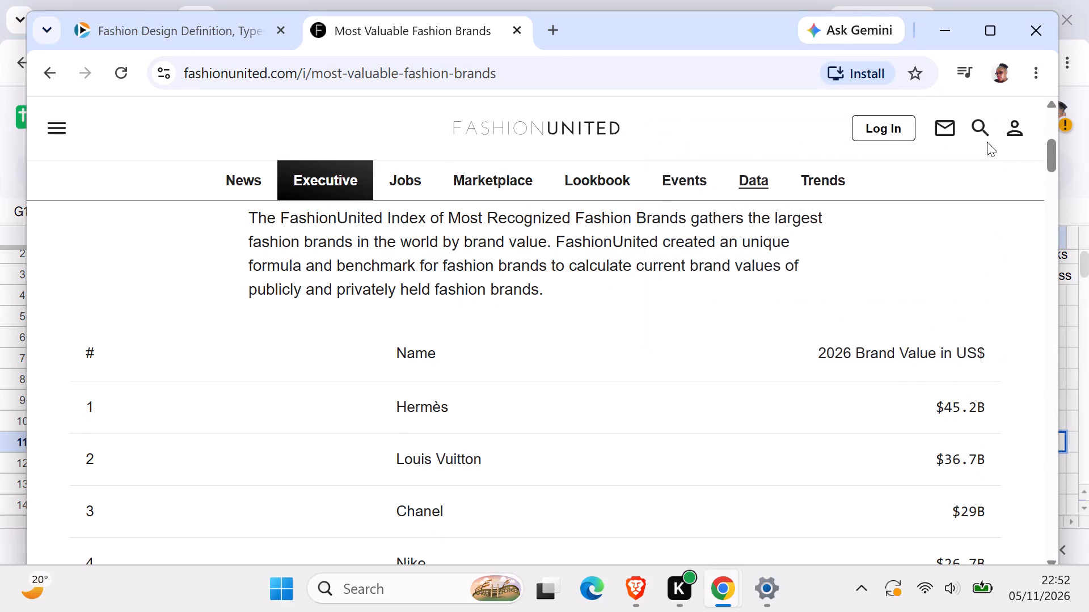
# Read the 2026 brand values in the ranking, going from first place through the top 20 fashion brands.
pyautogui.press('Down')
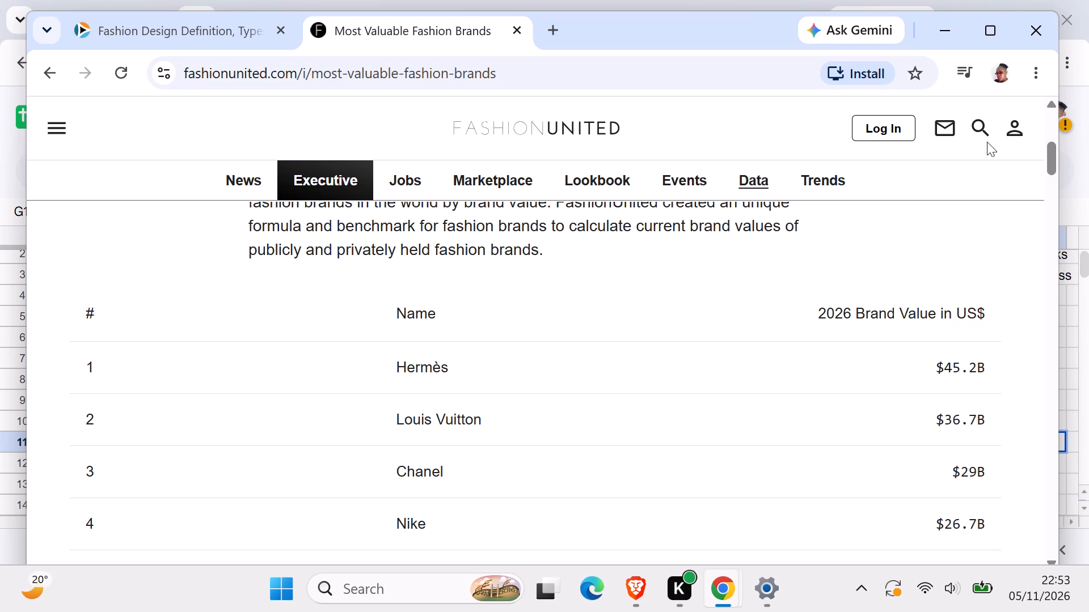
pyautogui.press('Down')
pyautogui.press('Up')
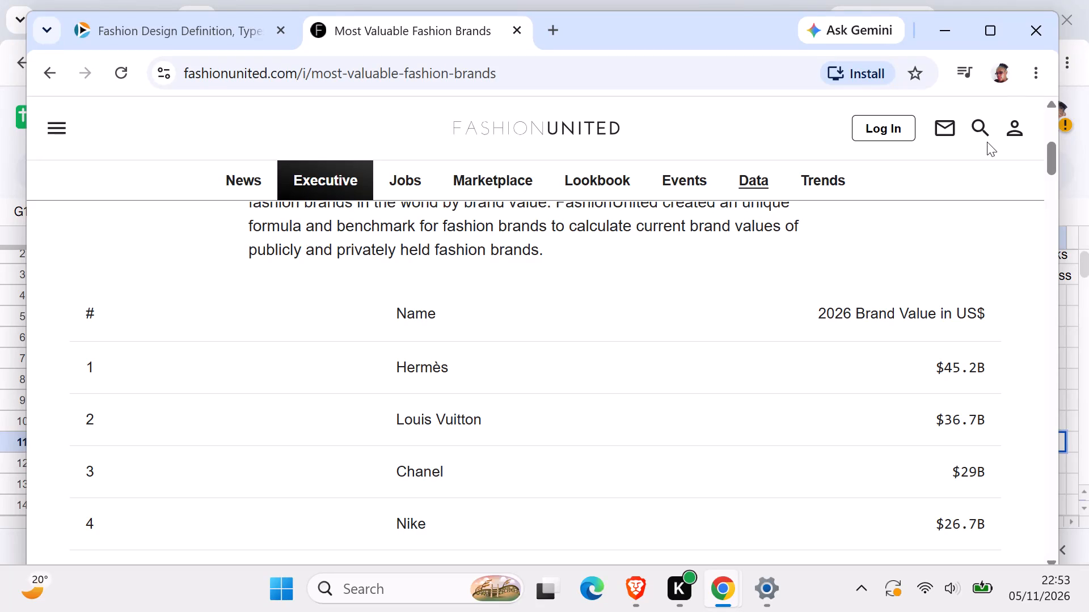
pyautogui.press('Down')
pyautogui.press('Down')
pyautogui.press('Down')
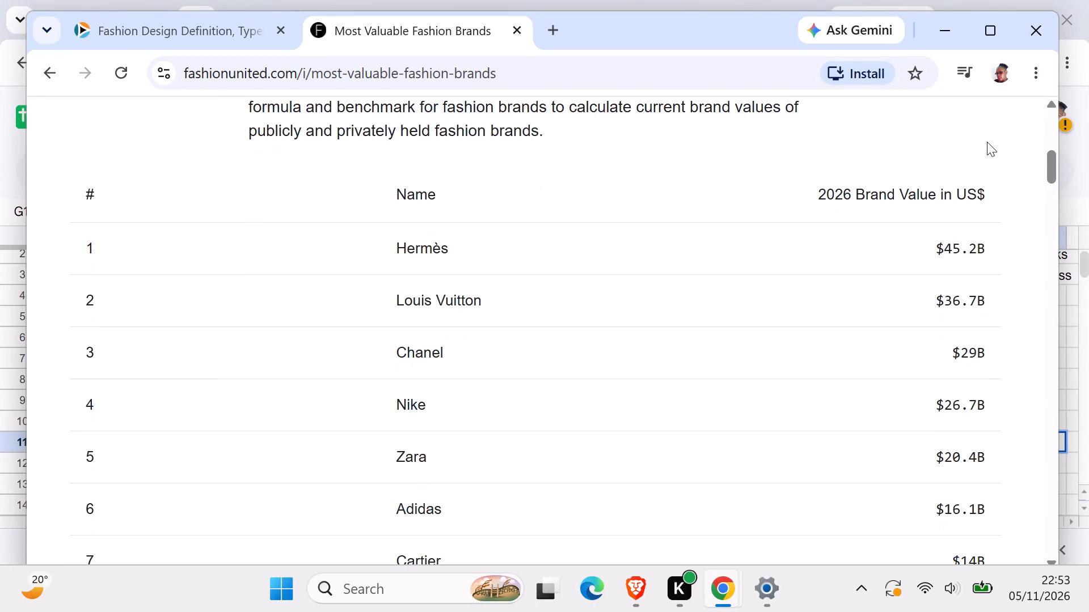
pyautogui.press('Down')
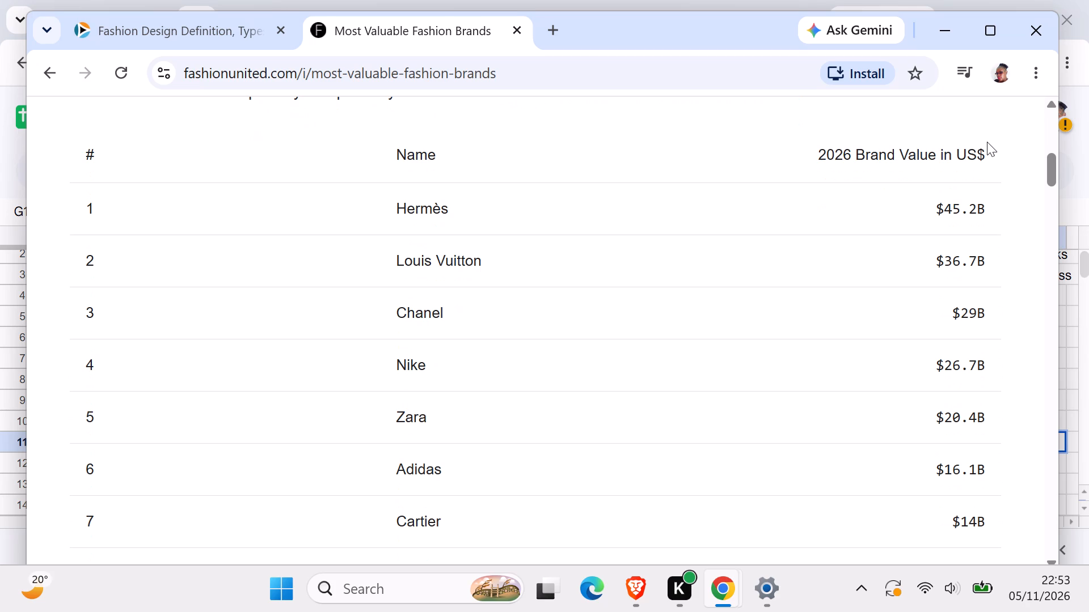
pyautogui.press('Down')
pyautogui.press('Down')
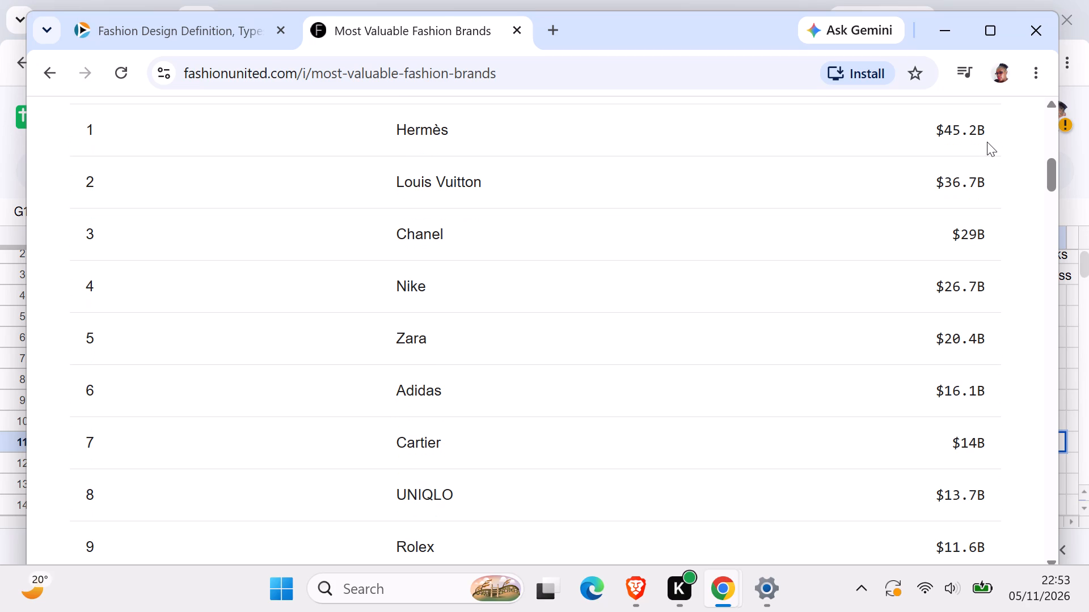
pyautogui.press('Down')
pyautogui.press('Down')
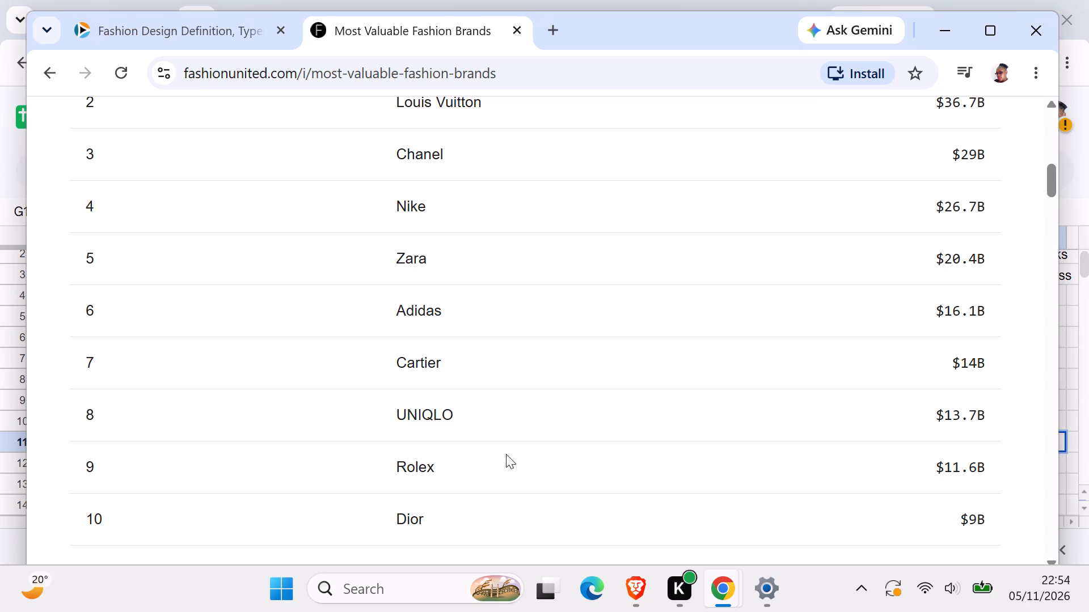
pyautogui.press('Down')
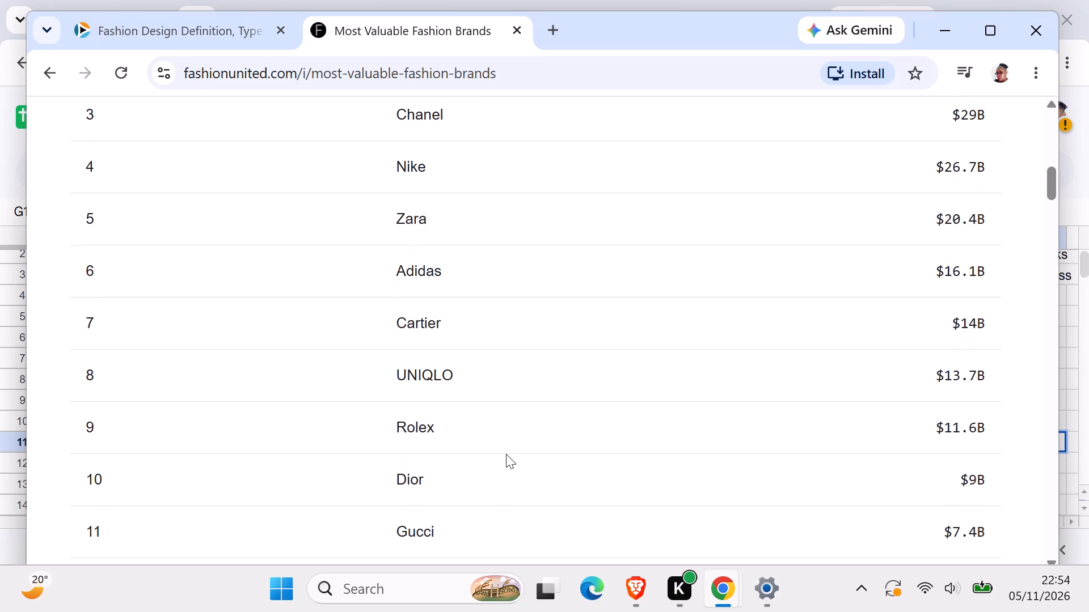
pyautogui.press('Down')
pyautogui.press('Down')
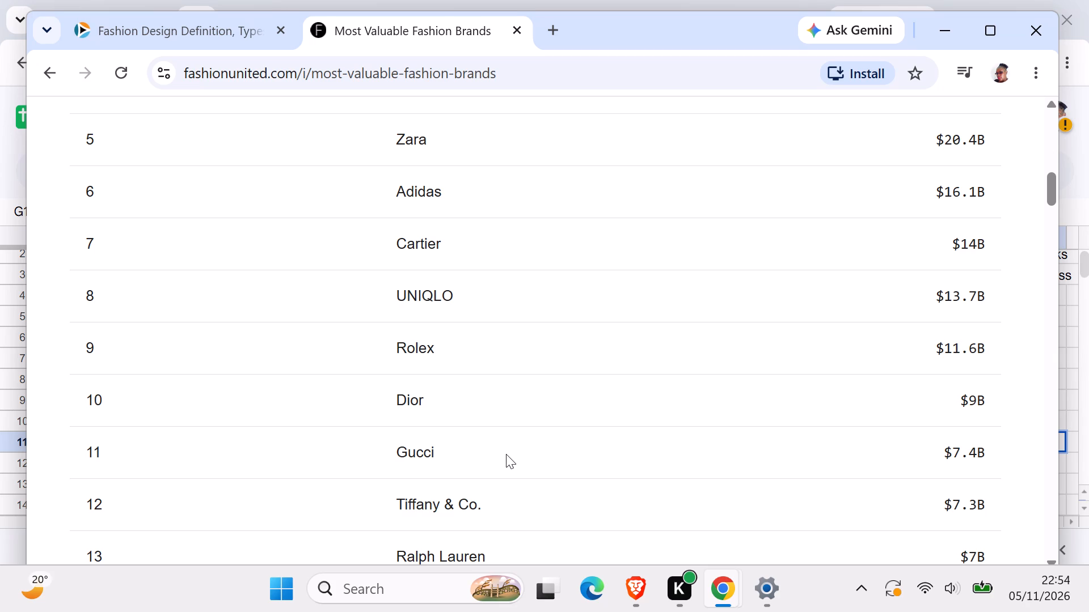
pyautogui.press('Down')
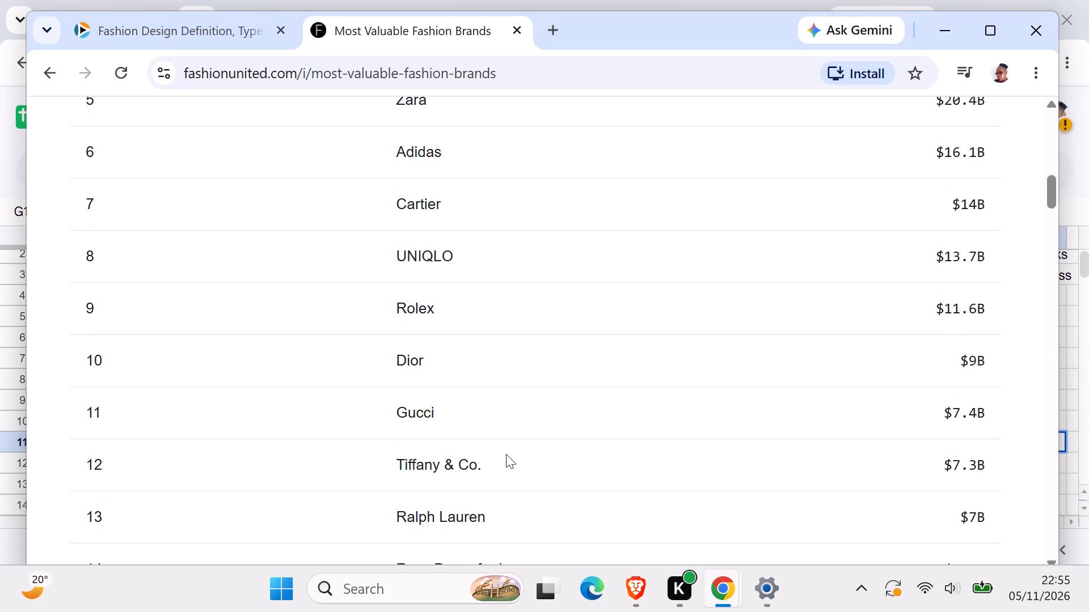
pyautogui.press('Down')
pyautogui.press('Down')
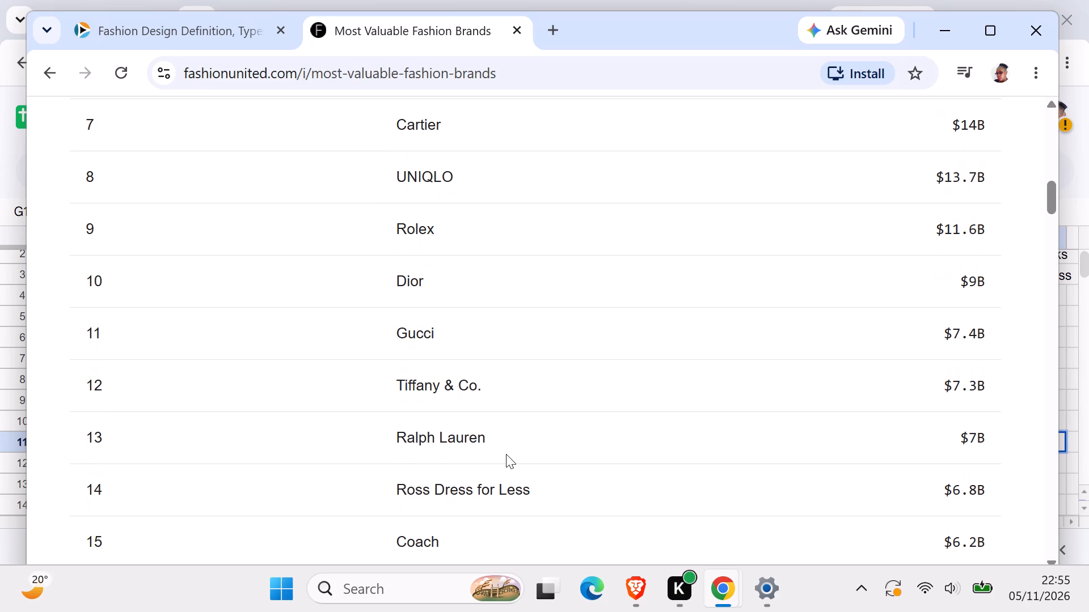
pyautogui.press('Down')
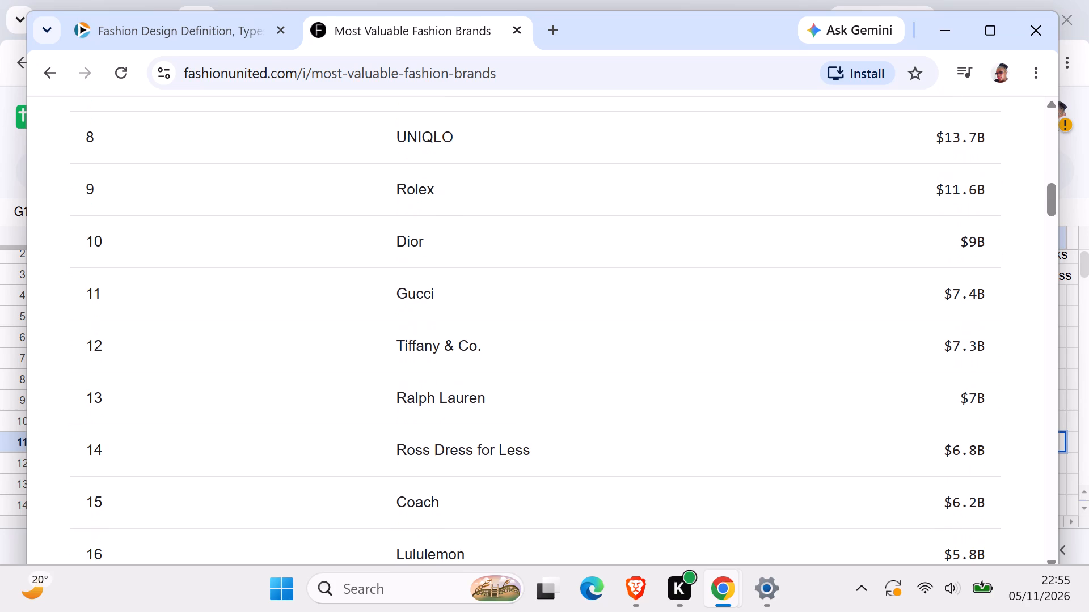
pyautogui.press('Down')
pyautogui.press('Down')
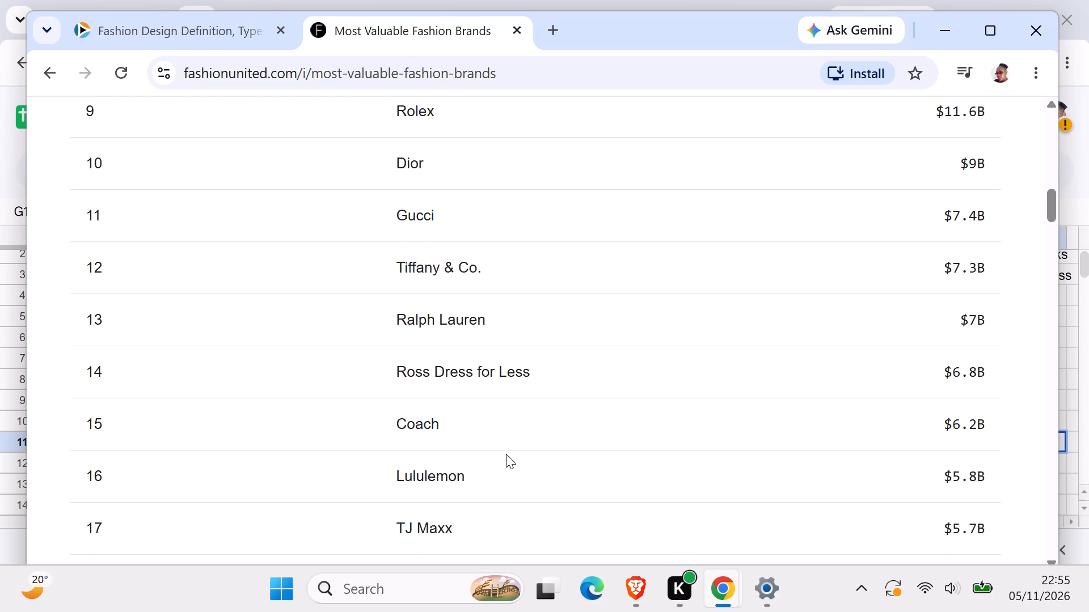
pyautogui.press('Down')
pyautogui.press('Down')
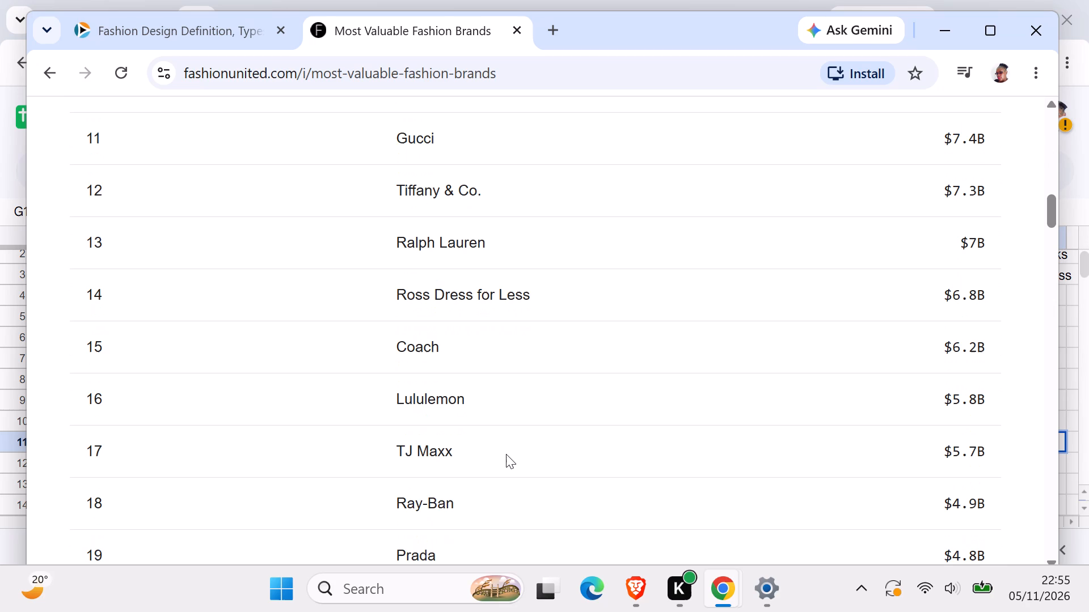
pyautogui.press('Down')
pyautogui.press('Down')
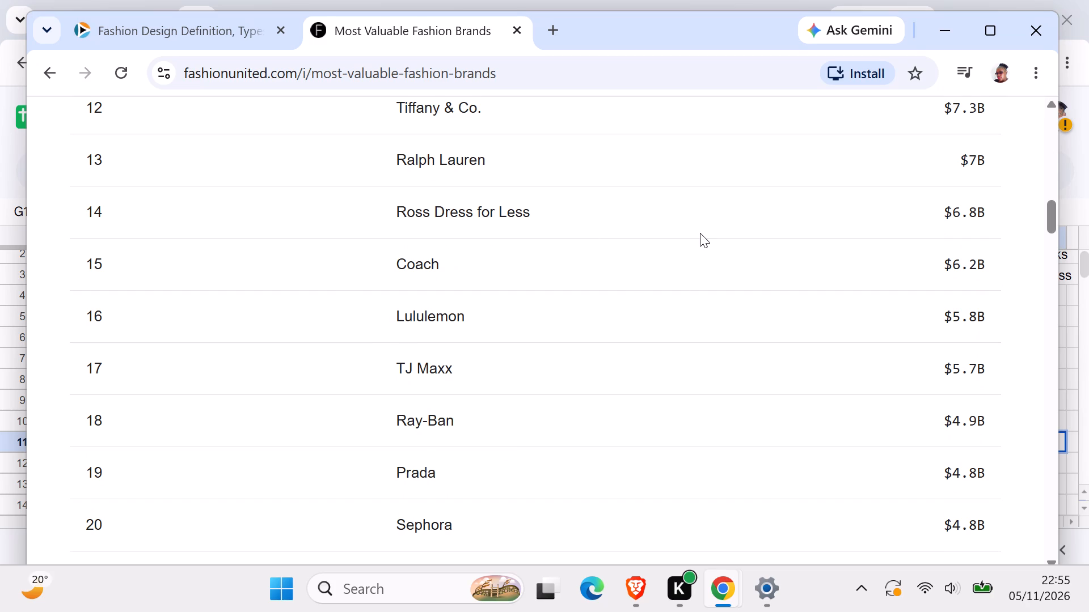
# Recheck the brands ranked from about 11th place and continue reading the brand values down to 23rd place.
pyautogui.press('Up')
pyautogui.press('Up')
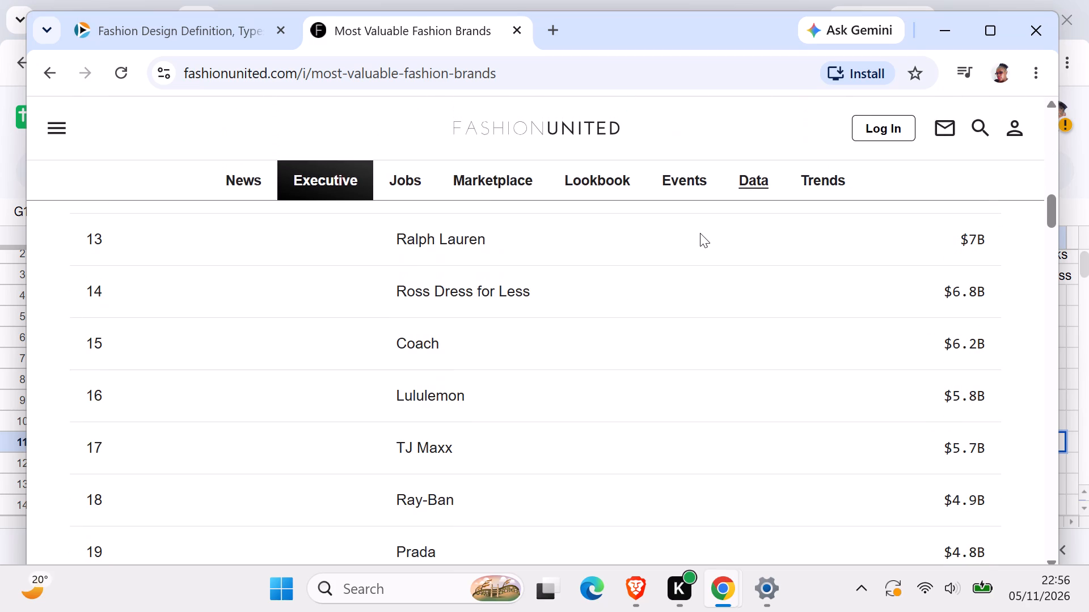
pyautogui.press('Up')
pyautogui.press('Up')
pyautogui.press('Up')
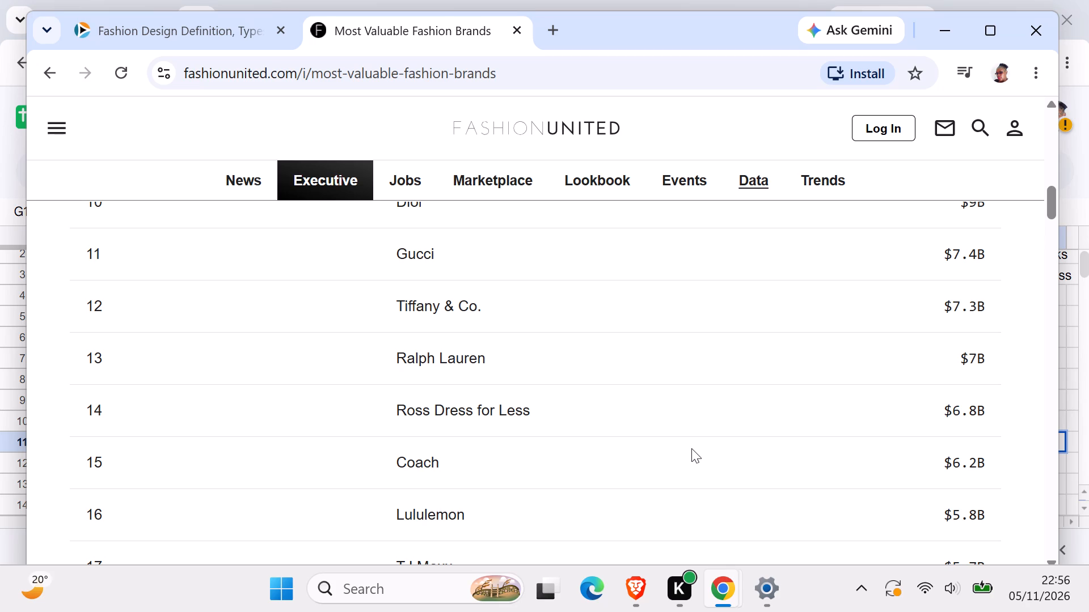
pyautogui.press('Down')
pyautogui.press('Down')
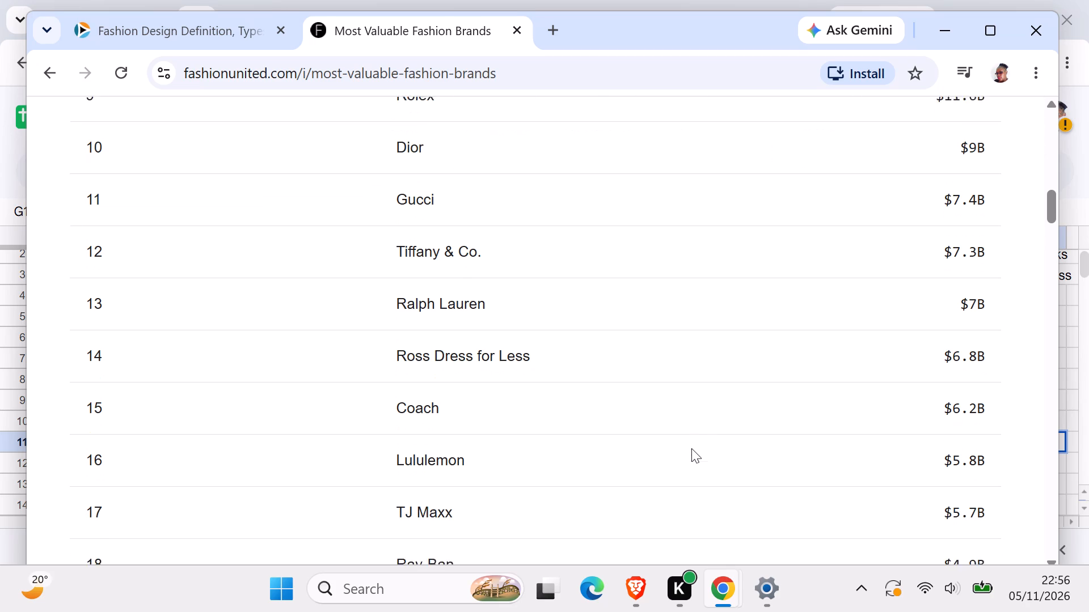
pyautogui.press('Down')
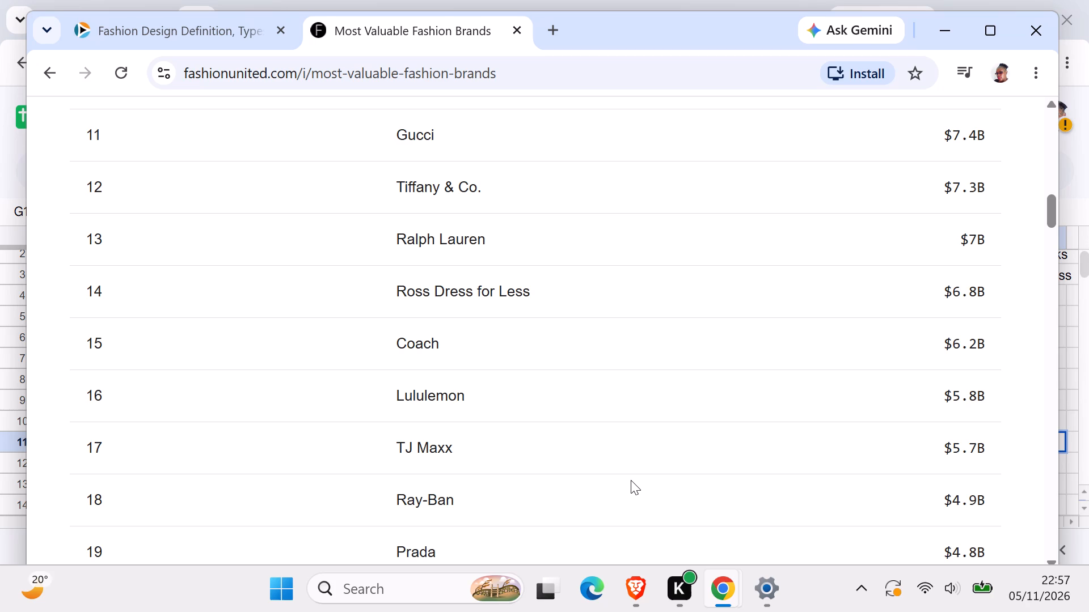
pyautogui.press('Down')
pyautogui.press('Down')
pyautogui.press('Down')
pyautogui.press('Down')
pyautogui.press('Down')
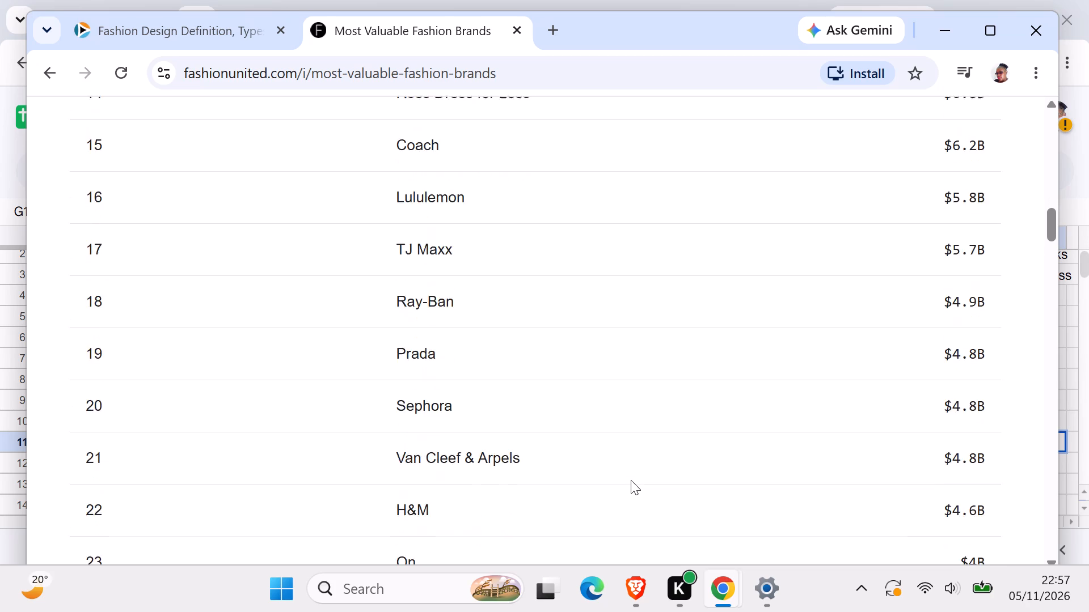
pyautogui.press('Down')
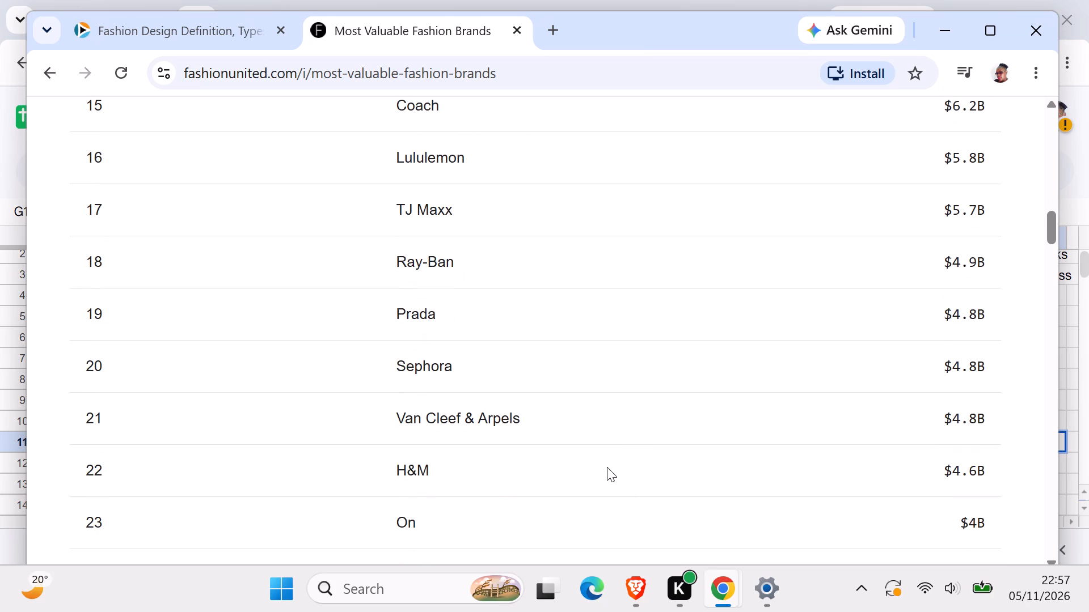
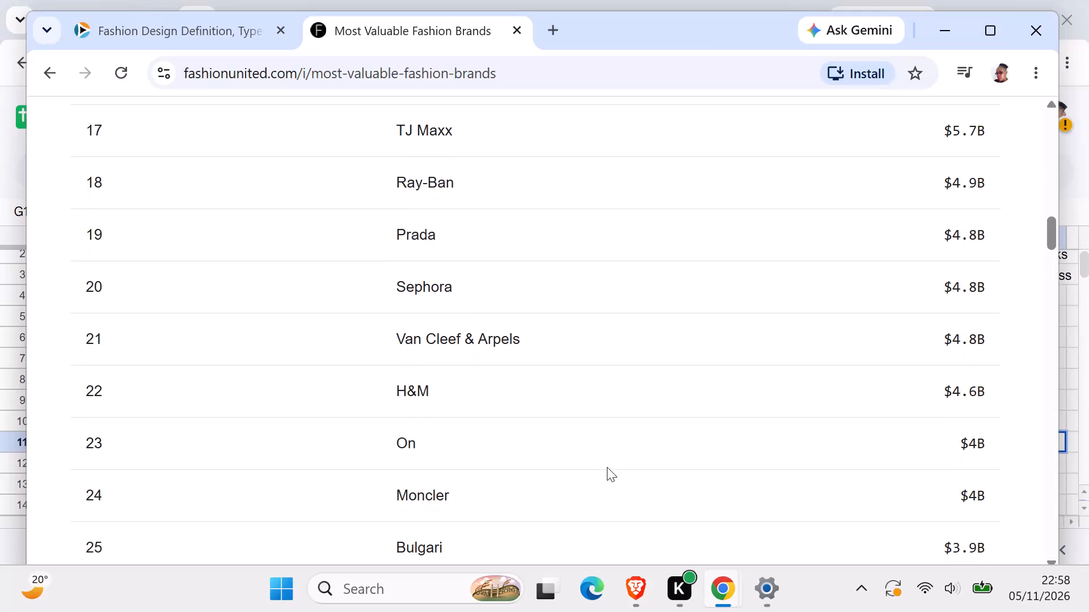
# Continue reading the brand values in the ranking table through about 25th place.
pyautogui.press('Down')
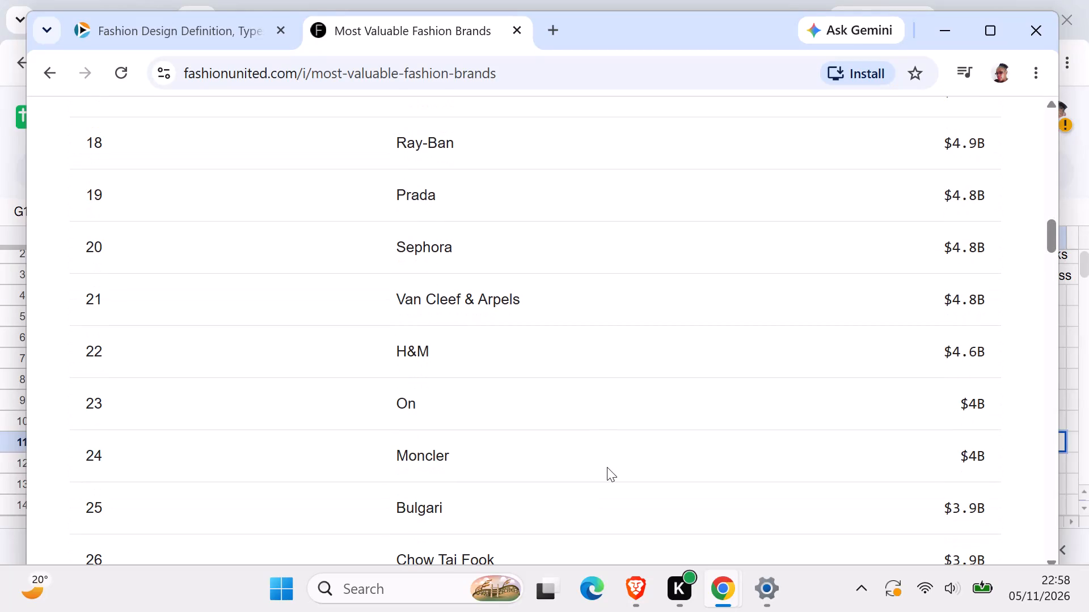
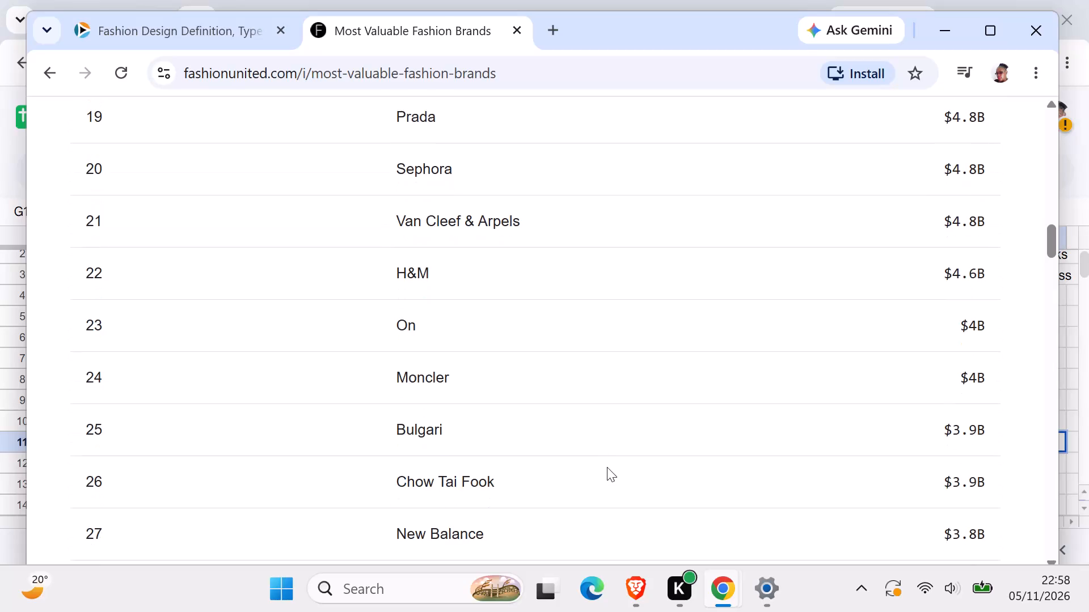
# Continue reading the brand values in the most valuable fashion brands ranking through about 30th place.
pyautogui.press('Down')
pyautogui.press('Down')
pyautogui.press('Down')
pyautogui.press('Down')
pyautogui.press('Down')
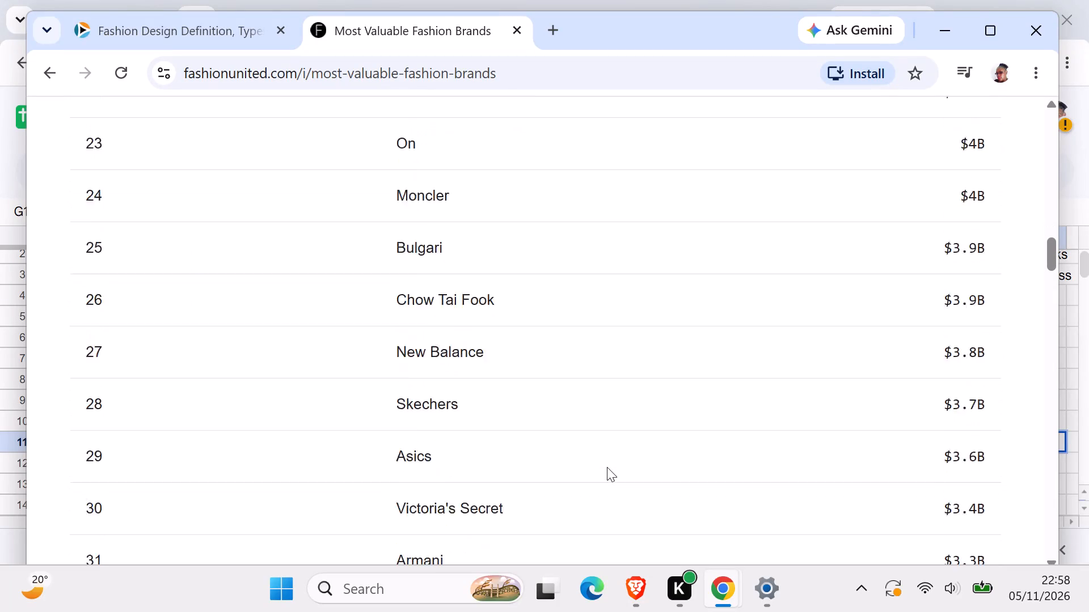
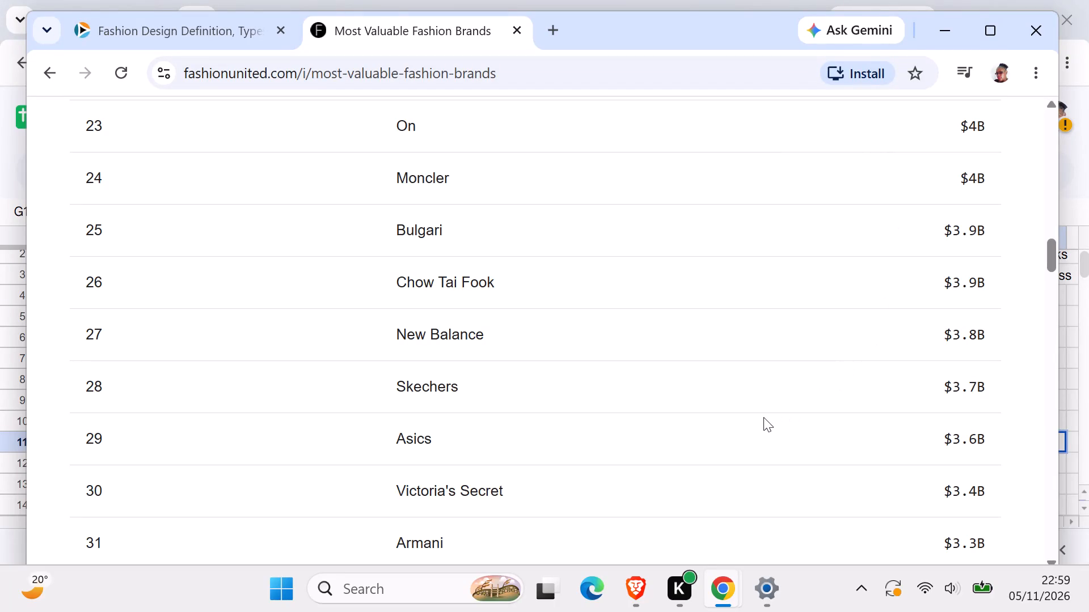
# Continue reading the brand values in the most valuable fashion brands ranking through about 35th place.
pyautogui.press('Down')
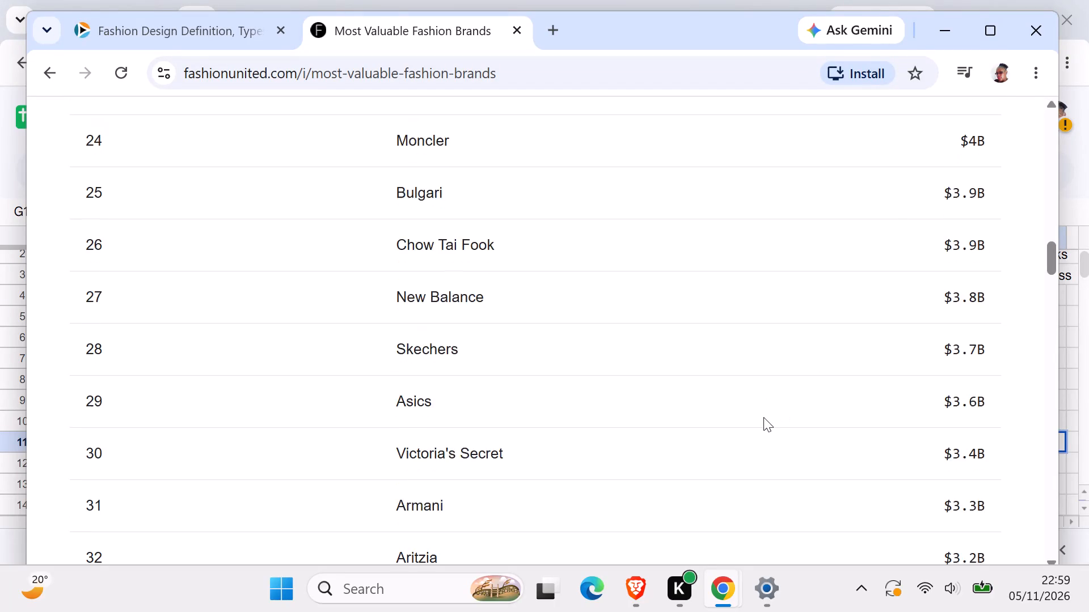
pyautogui.press('Down')
pyautogui.press('Down')
pyautogui.press('Down')
pyautogui.press('Down')
pyautogui.press('Down')
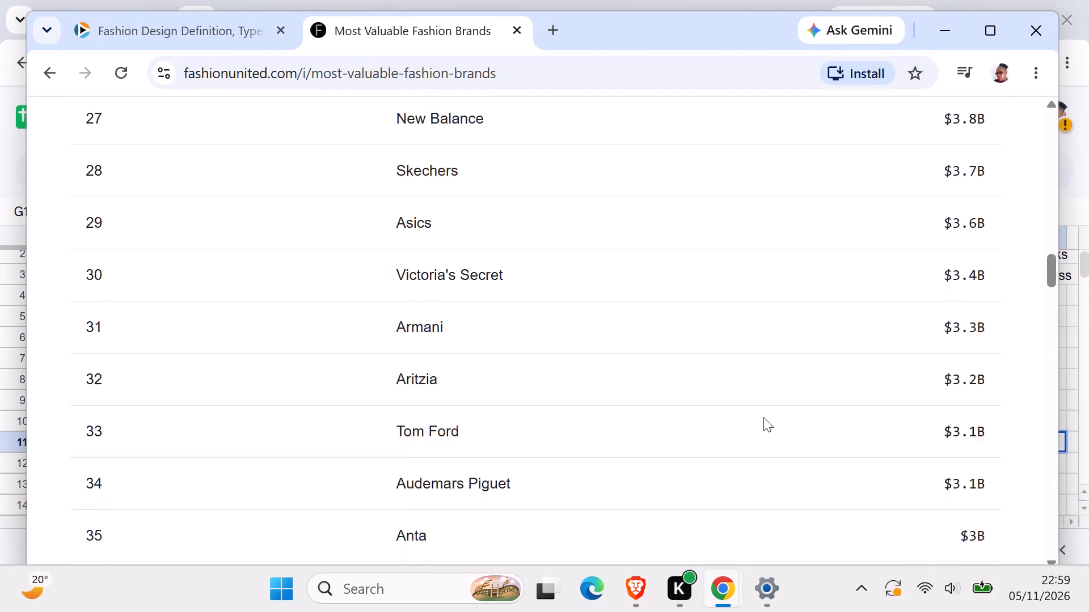
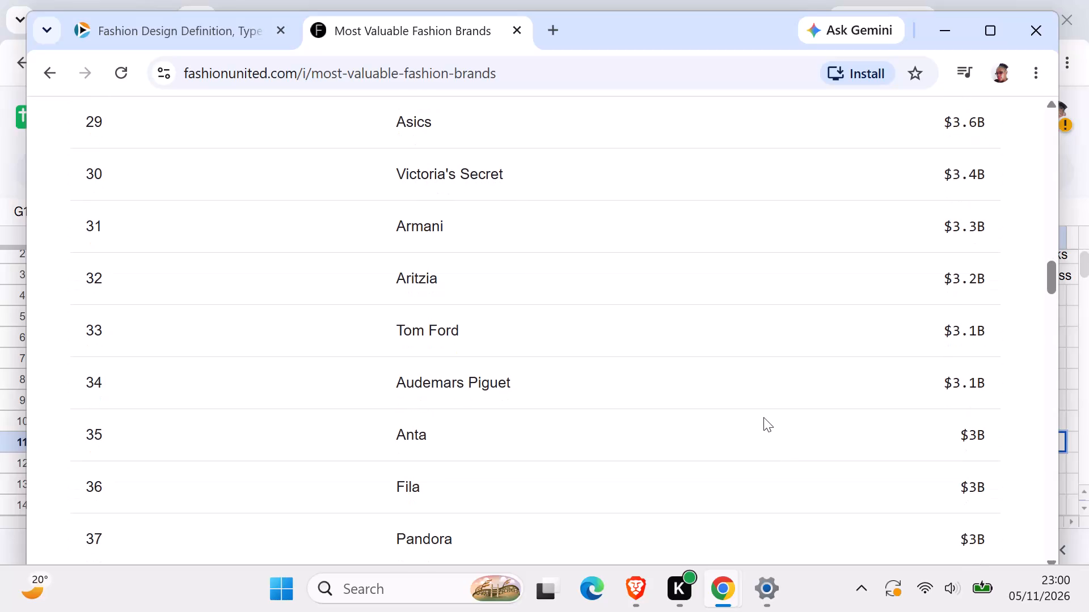
# Continue reading the brand values in the most valuable fashion brands ranking through about 39th place.
pyautogui.press('Down')
pyautogui.press('Down')
pyautogui.press('Down')
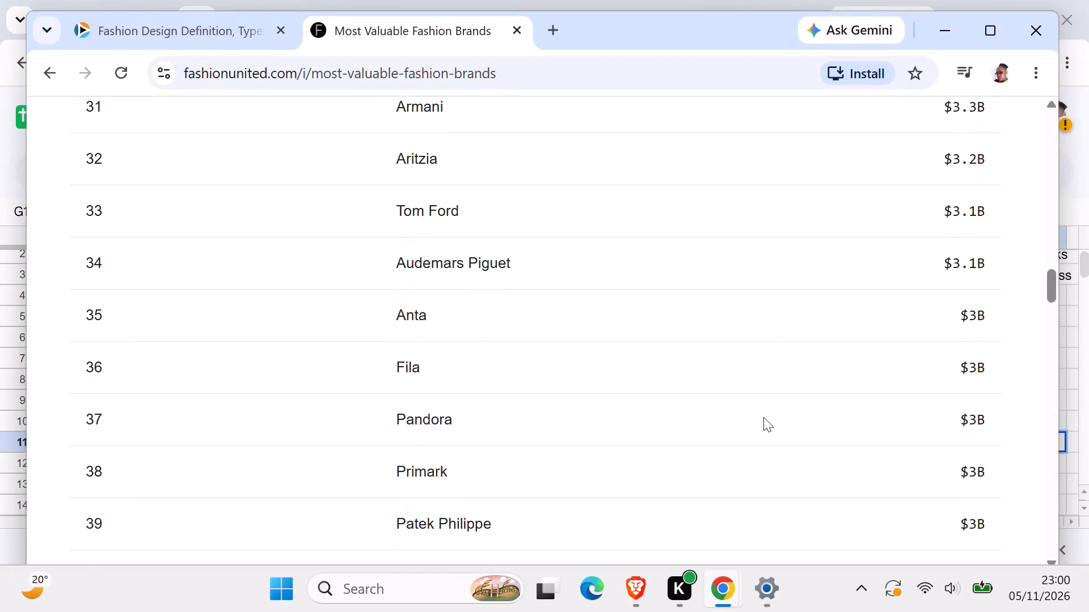
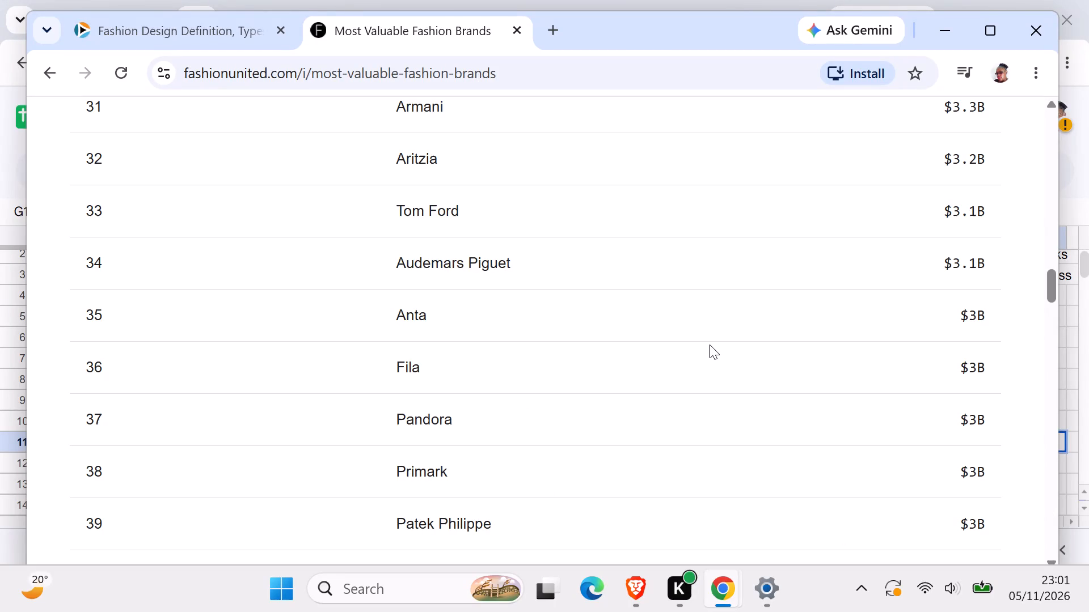
# Continue reading the brand values in the most valuable fashion brands ranking through about 42nd place.
pyautogui.press('Down')
pyautogui.press('Down')
pyautogui.press('Down')
pyautogui.press('Down')
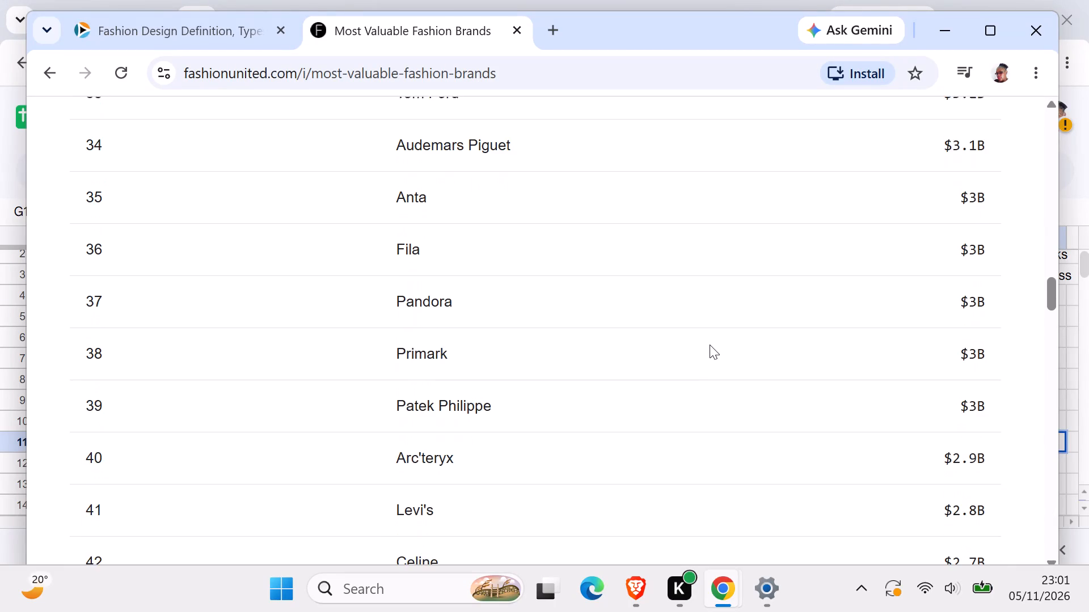
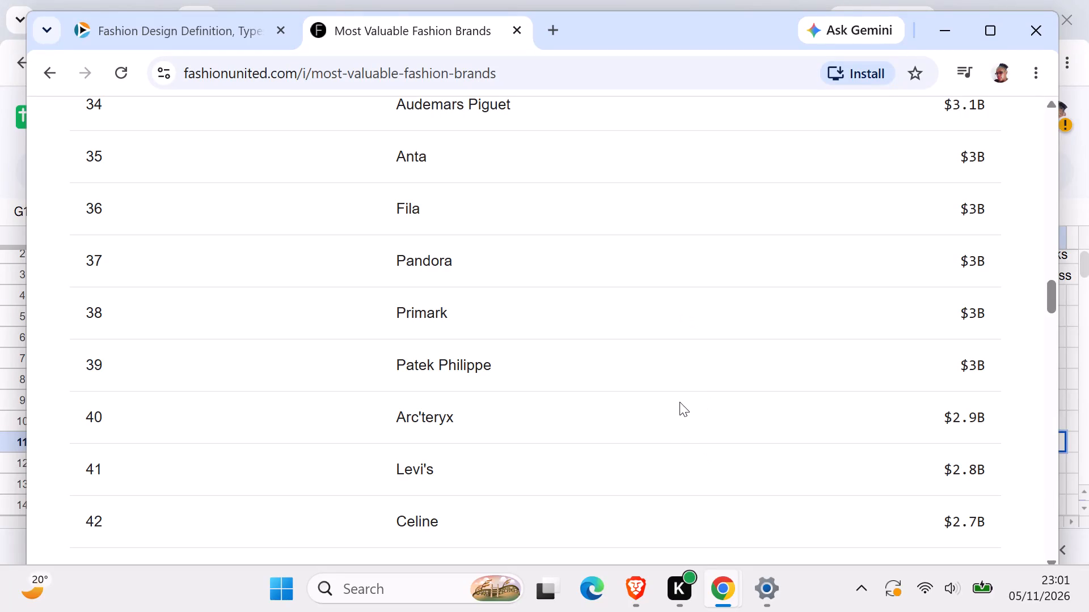
# Continue reading the brand values in the most valuable fashion brands ranking through about 46th place.
pyautogui.press('Down')
pyautogui.press('Down')
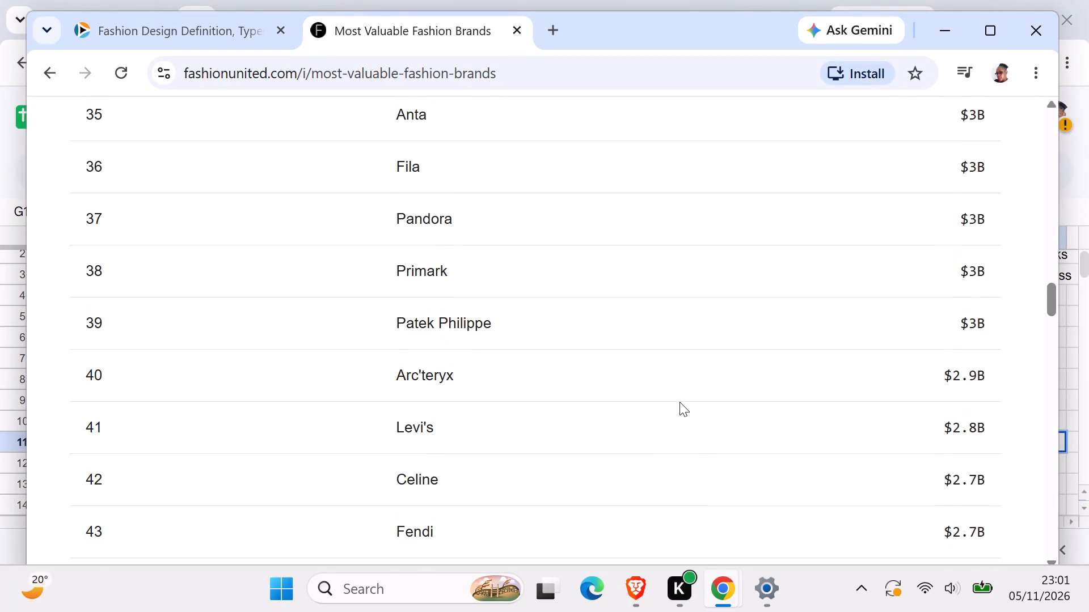
pyautogui.press('Down')
pyautogui.press('Down')
pyautogui.press('Down')
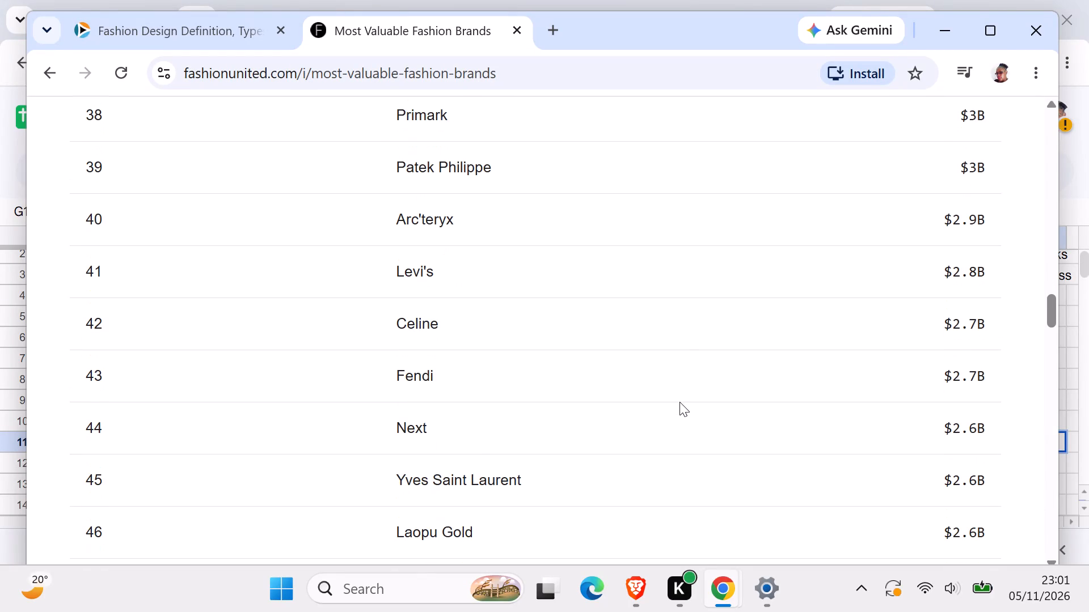
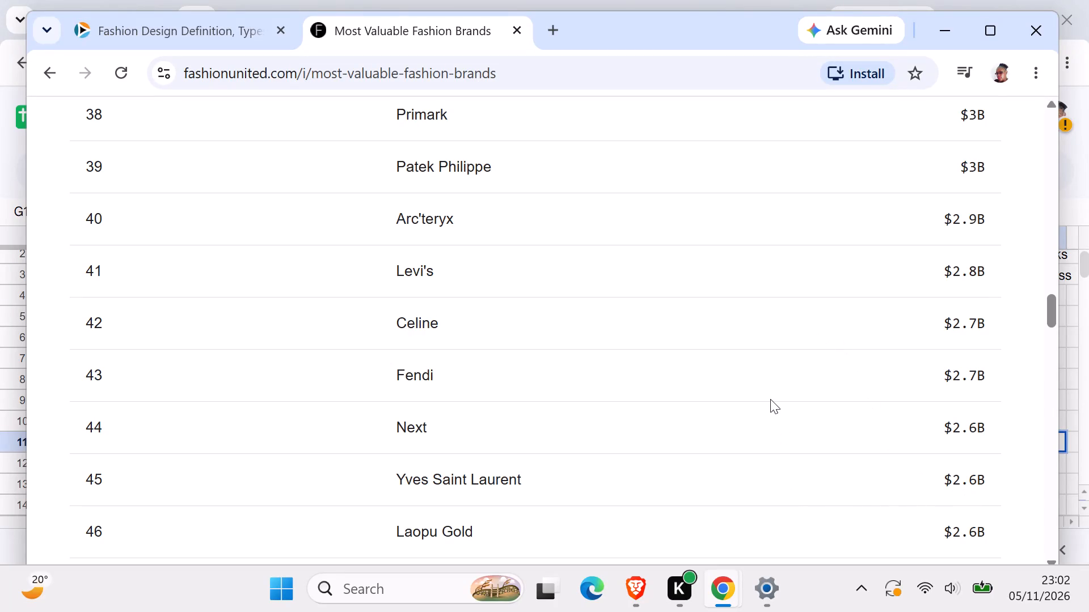
# Continue reading the brand values in the most valuable fashion brands ranking through about 51st place.
pyautogui.press('Down')
pyautogui.press('Down')
pyautogui.press('Down')
pyautogui.press('Down')
pyautogui.press('Down')
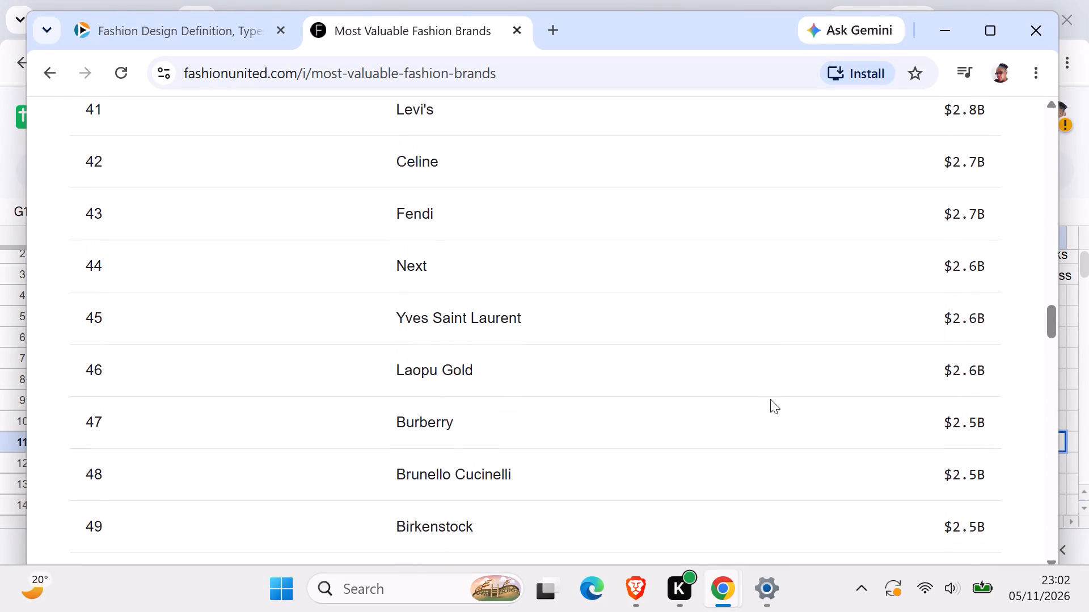
pyautogui.press('Down')
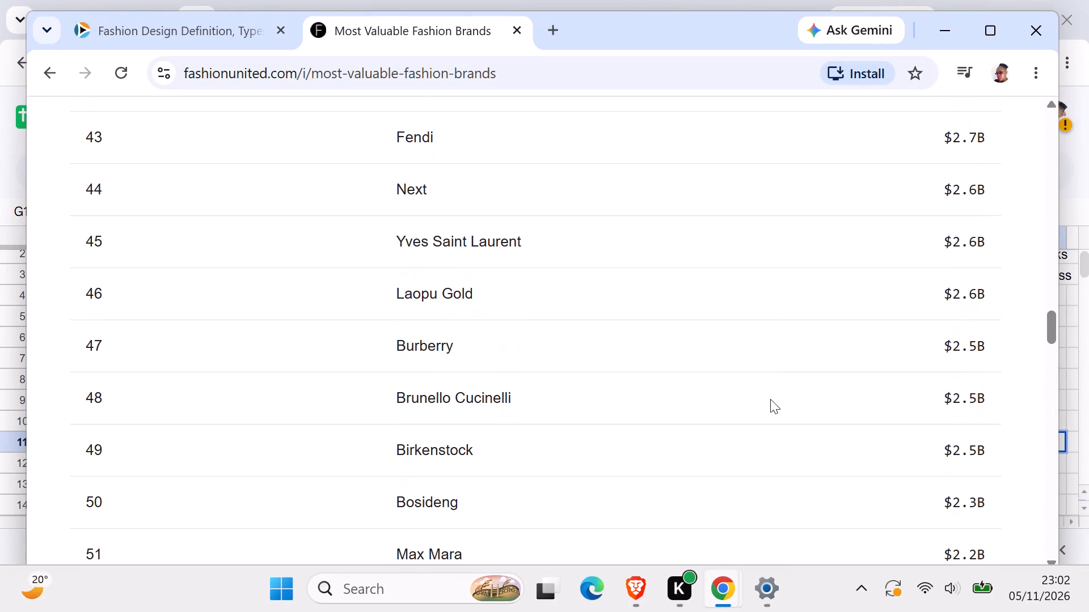
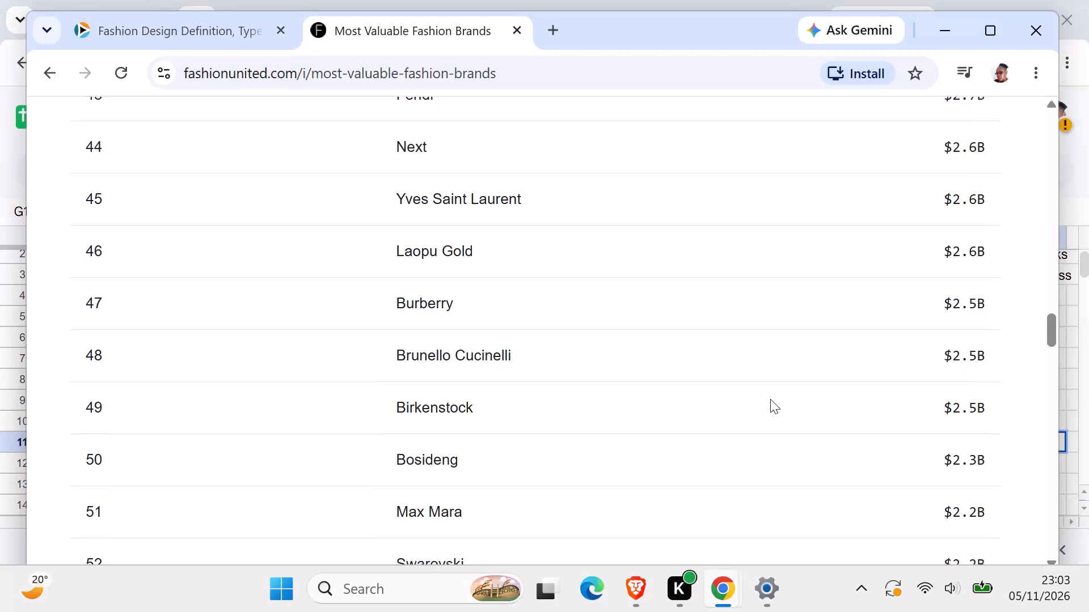
# Continue reading the brand values in the most valuable fashion brands ranking through about 58th place.
pyautogui.press('Down')
pyautogui.press('Down')
pyautogui.press('Down')
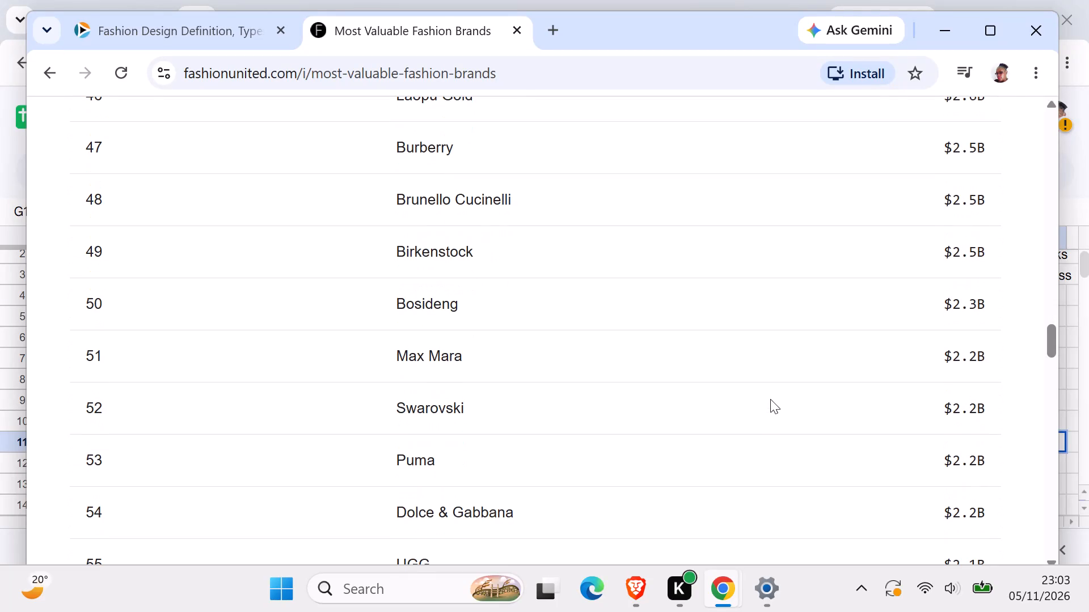
pyautogui.press('Down')
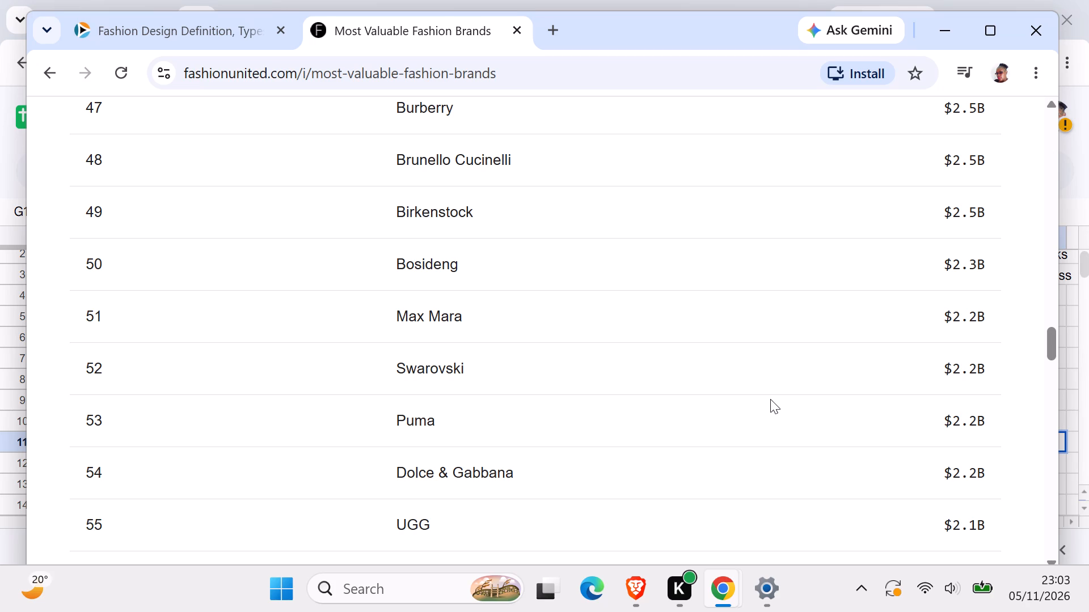
pyautogui.press('Down')
pyautogui.press('Down')
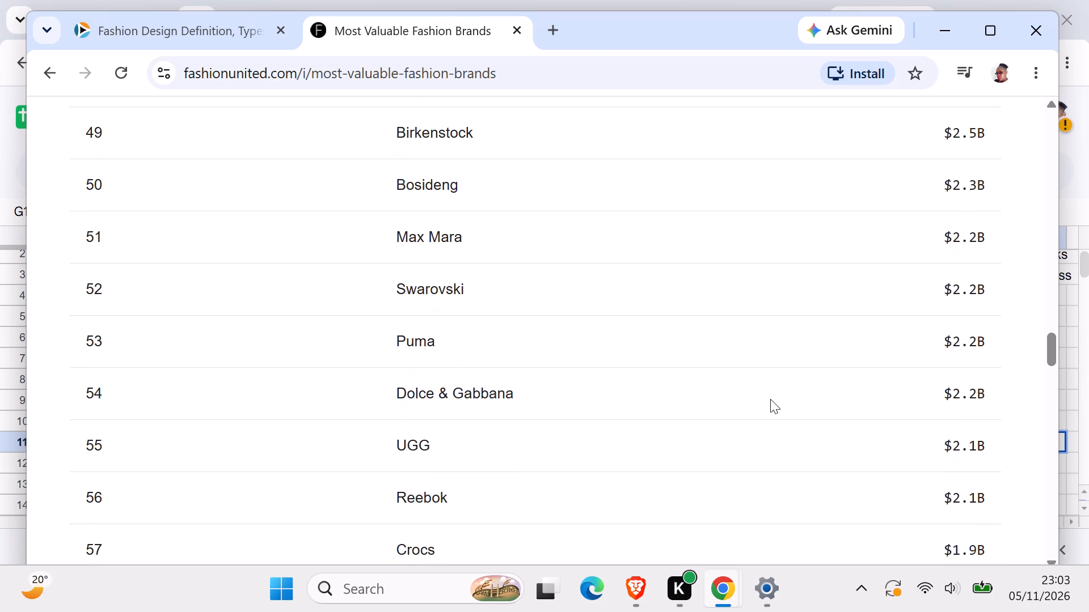
pyautogui.press('Down')
pyautogui.press('Down')
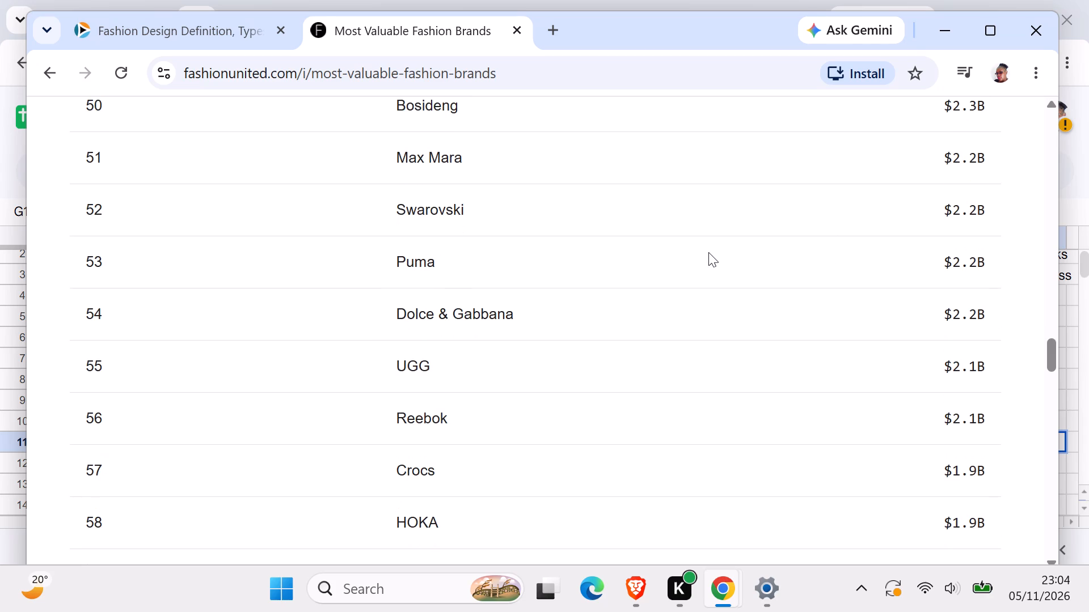
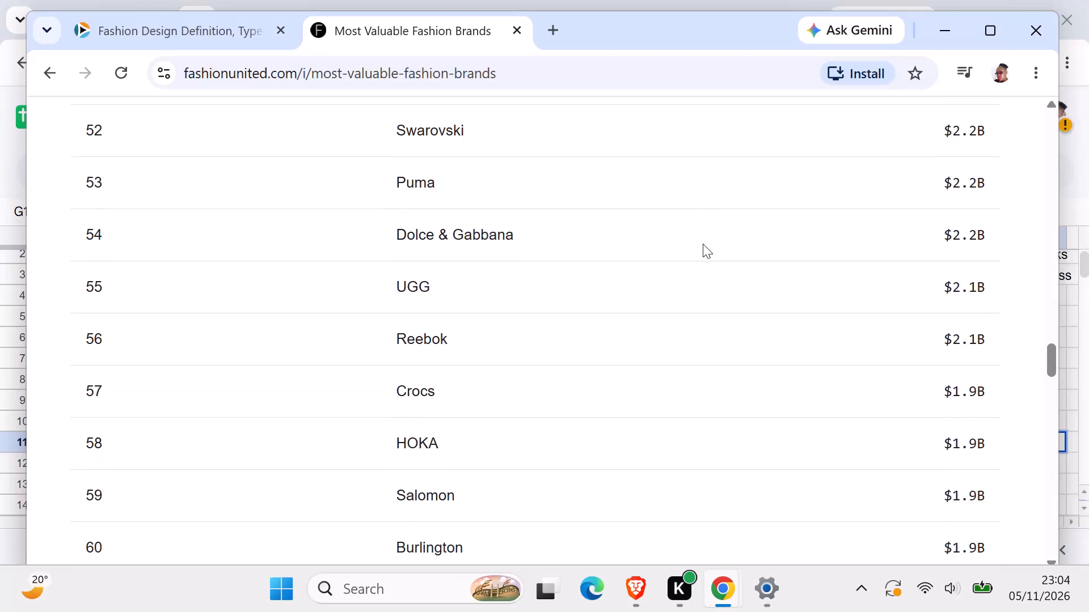
# Continue reading the brand values in the most valuable fashion brands ranking from about 58th place to the end of the list.
pyautogui.press('Down')
pyautogui.press('Down')
pyautogui.press('Down')
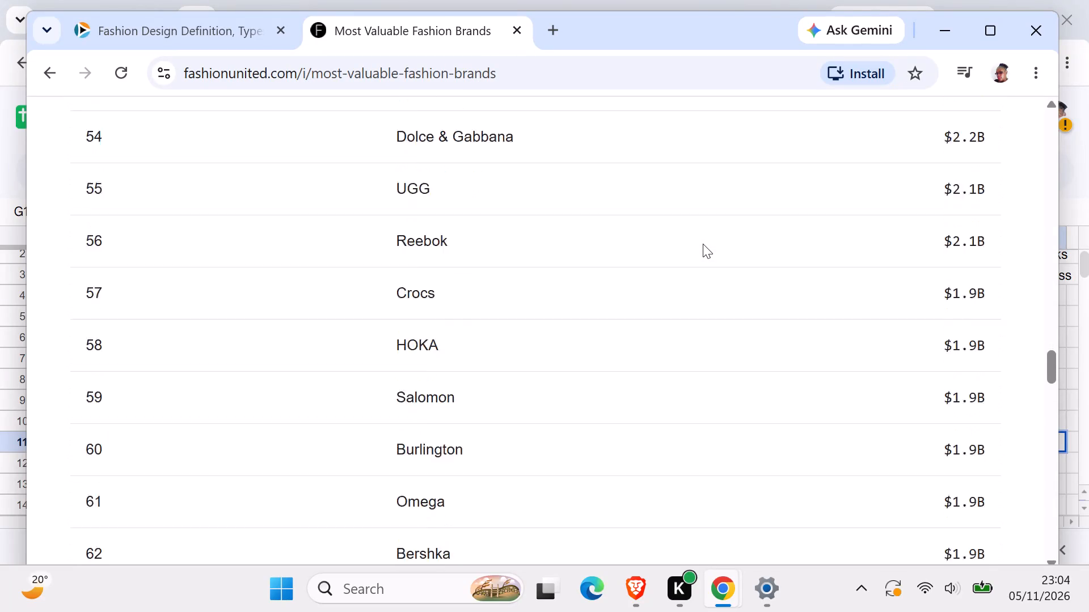
pyautogui.press('Down')
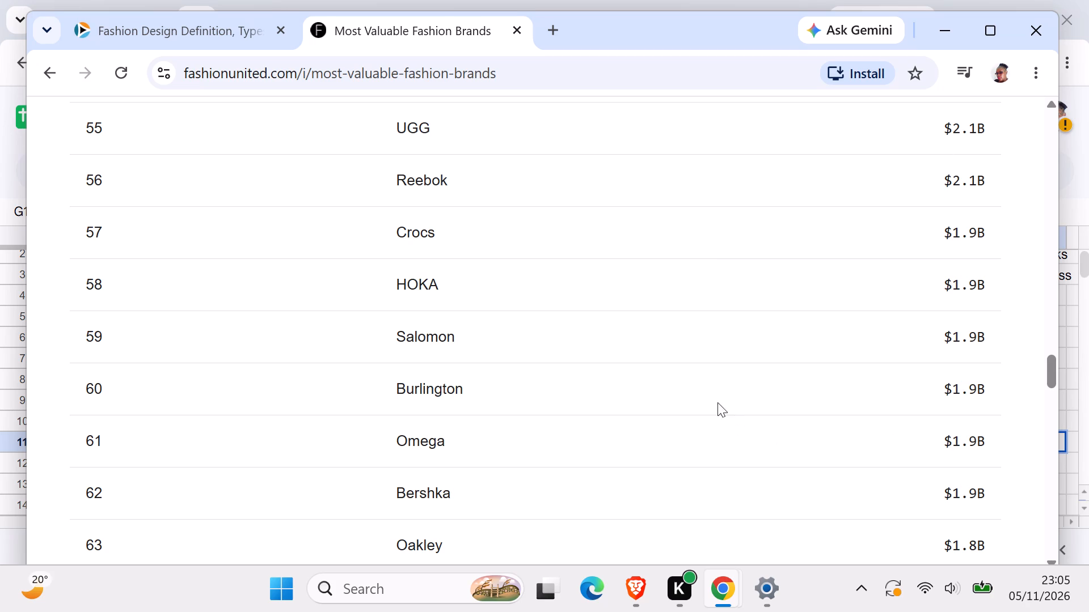
pyautogui.press('Down')
pyautogui.press('Down')
pyautogui.press('Down')
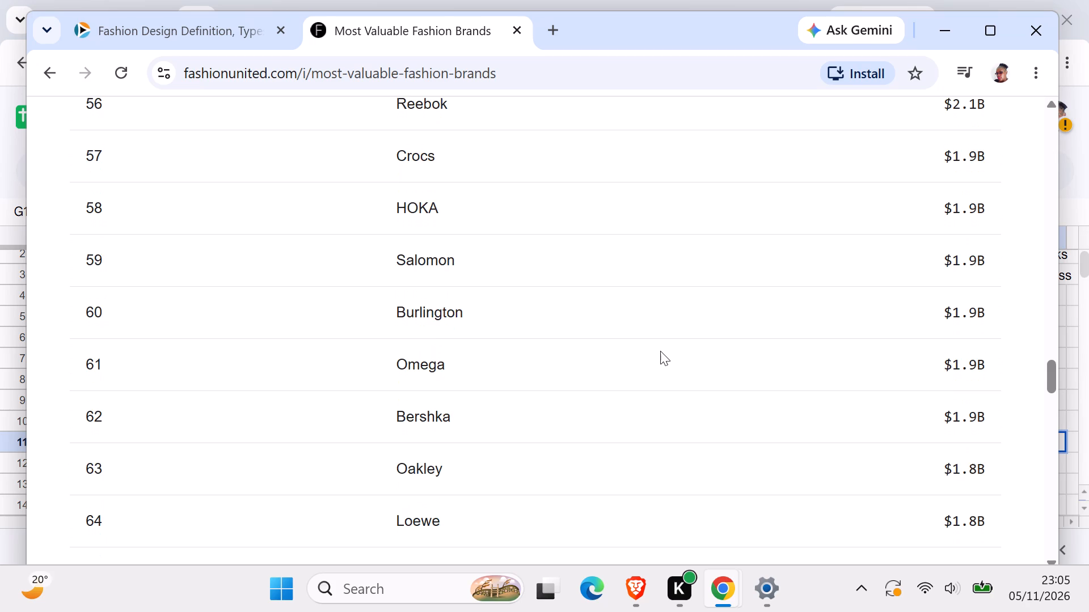
pyautogui.press('Down')
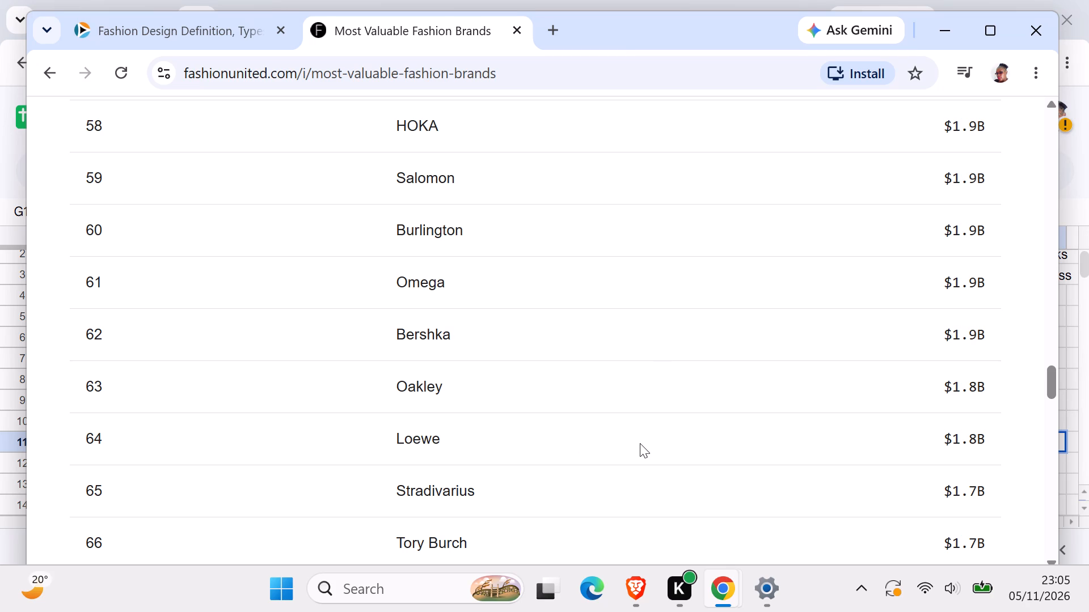
pyautogui.press('Down')
pyautogui.press('Down')
pyautogui.press('Down')
pyautogui.press('Down')
pyautogui.press('Down')
pyautogui.press('Down')
pyautogui.press('Down')
pyautogui.press('Down')
pyautogui.press('Down')
pyautogui.press('Down')
pyautogui.press('Down')
pyautogui.press('Down')
pyautogui.press('Down')
pyautogui.press('Down')
pyautogui.press('Down')
pyautogui.press('Down')
pyautogui.press('Down')
pyautogui.press('Down')
pyautogui.press('Down')
pyautogui.press('Down')
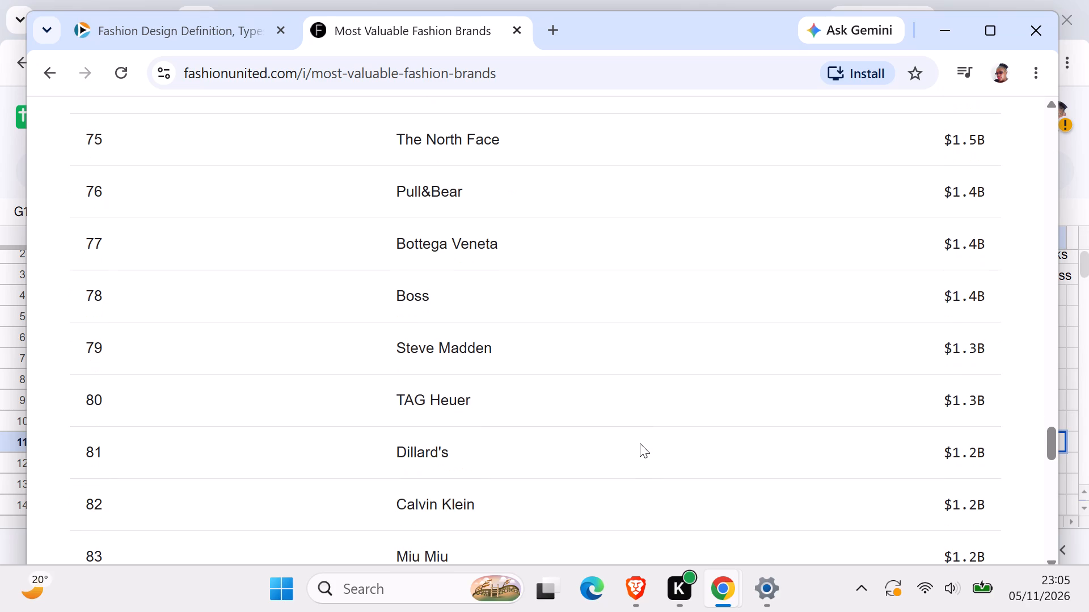
pyautogui.press('Down')
pyautogui.press('Down')
pyautogui.press('Down')
pyautogui.press('Down')
pyautogui.press('Down')
pyautogui.press('Down')
pyautogui.press('Down')
pyautogui.press('Down')
pyautogui.press('Down')
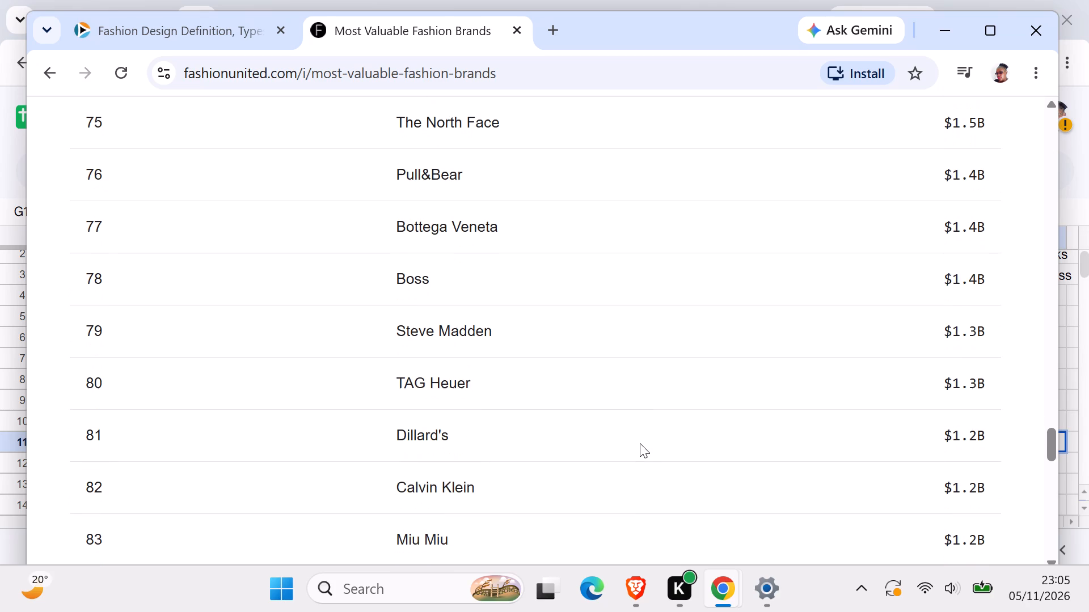
pyautogui.press('Down')
pyautogui.press('Down')
pyautogui.press('Down')
pyautogui.press('Down')
pyautogui.press('Down')
pyautogui.press('Down')
pyautogui.press('Down')
pyautogui.press('Down')
pyautogui.press('Down')
pyautogui.press('Down')
pyautogui.press('Down')
pyautogui.press('Down')
pyautogui.press('Down')
pyautogui.press('Down')
pyautogui.press('Down')
pyautogui.press('Down')
pyautogui.press('Down')
pyautogui.press('Down')
pyautogui.press('Down')
pyautogui.press('Down')
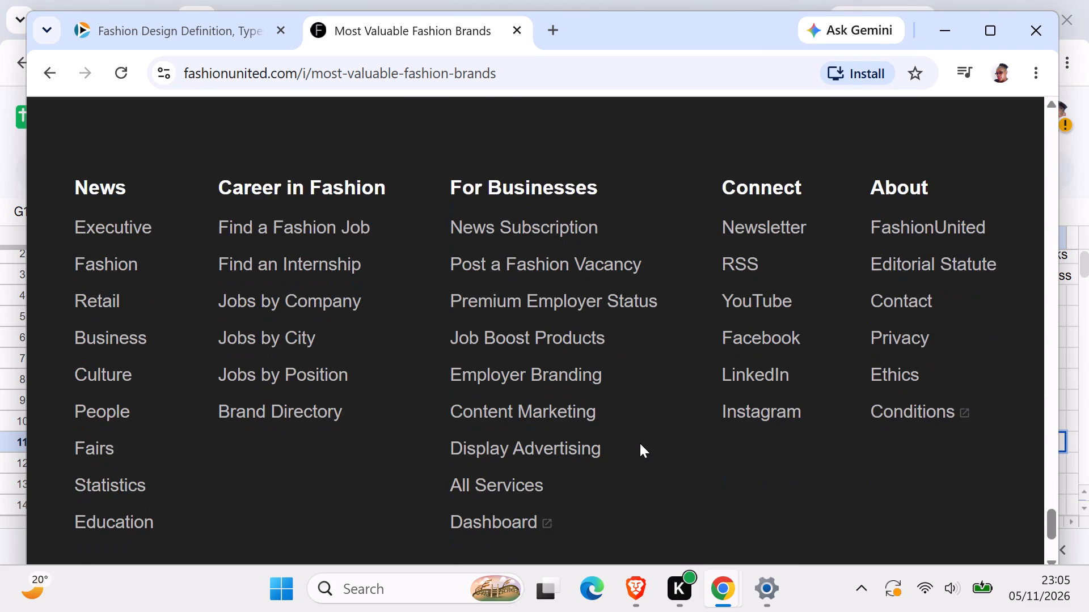
# Review the bottom of the brand ranking in reverse, from 100th place back to about 82nd.
pyautogui.press('Up')
pyautogui.press('Up')
pyautogui.press('Up')
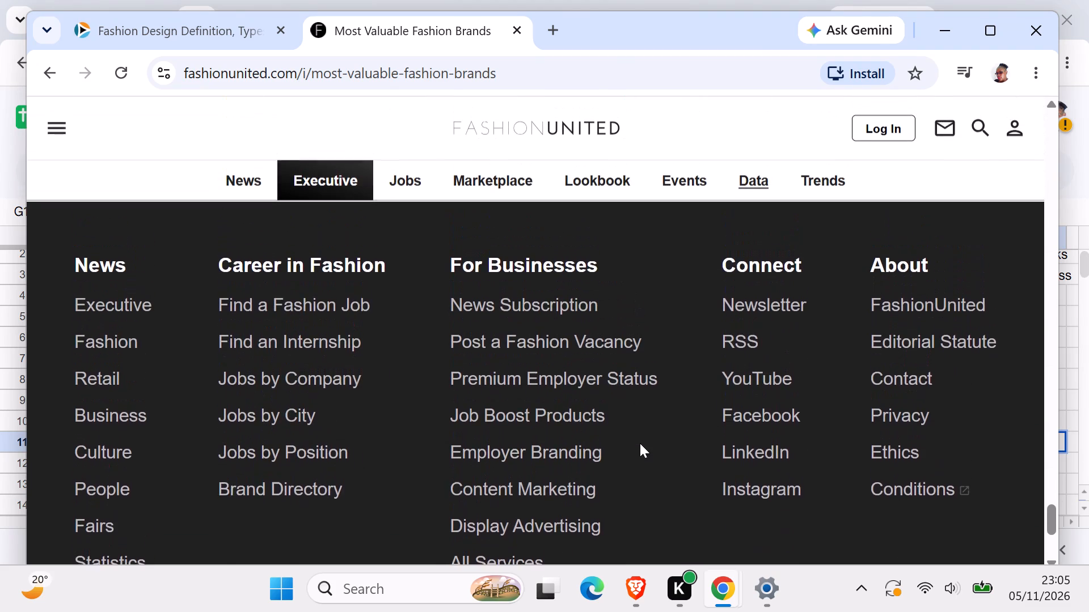
pyautogui.press('Up')
pyautogui.press('Up')
pyautogui.press('Up')
pyautogui.press('Up')
pyautogui.press('Up')
pyautogui.press('Up')
pyautogui.press('Up')
pyautogui.press('Up')
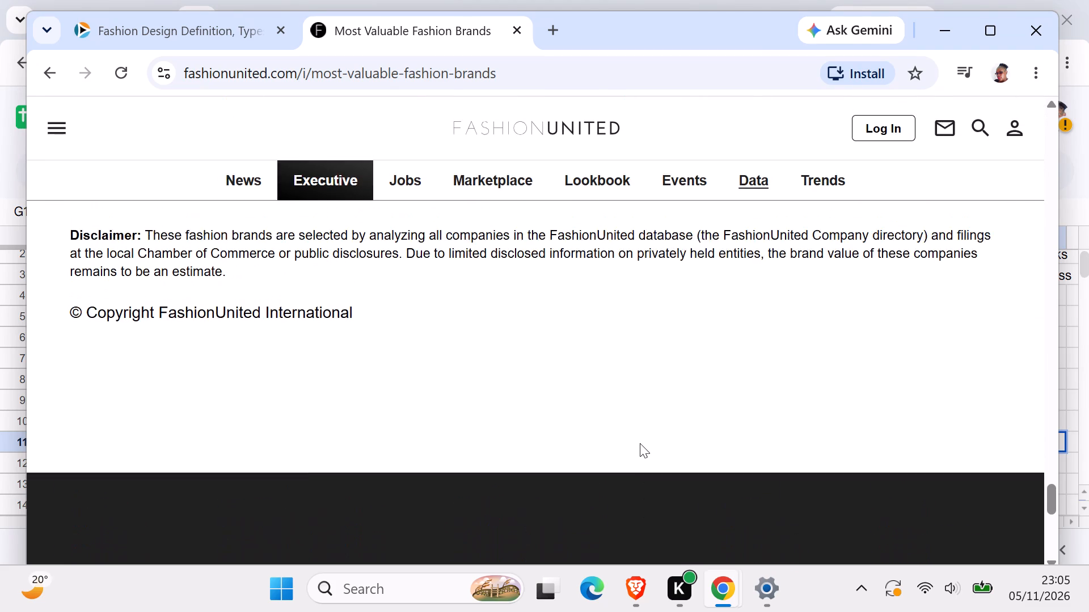
pyautogui.press('Up')
pyautogui.press('Up')
pyautogui.press('Up')
pyautogui.press('Up')
pyautogui.press('Up')
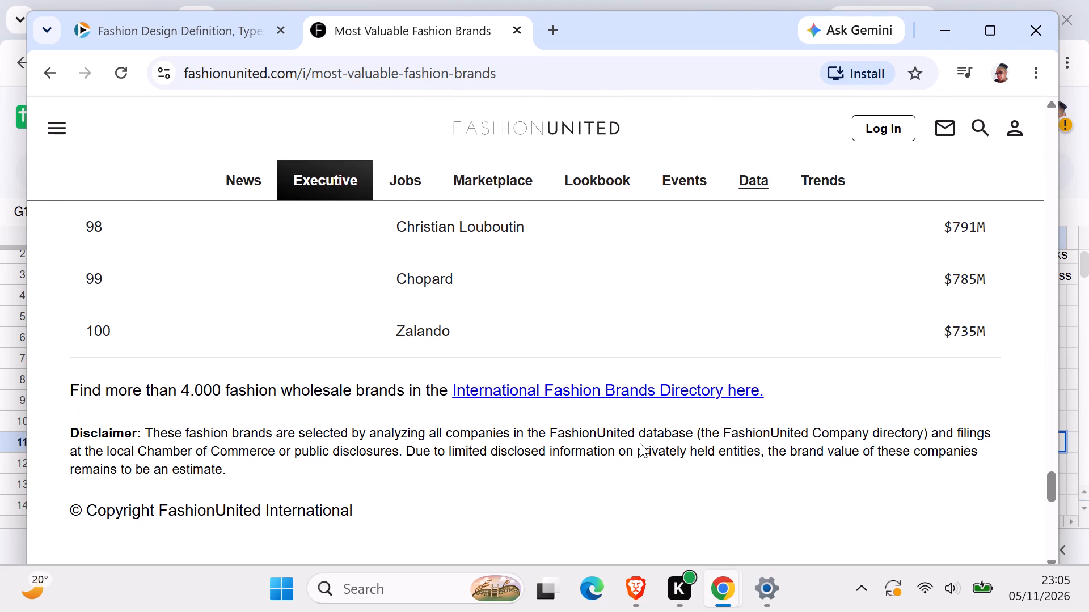
pyautogui.press('Up')
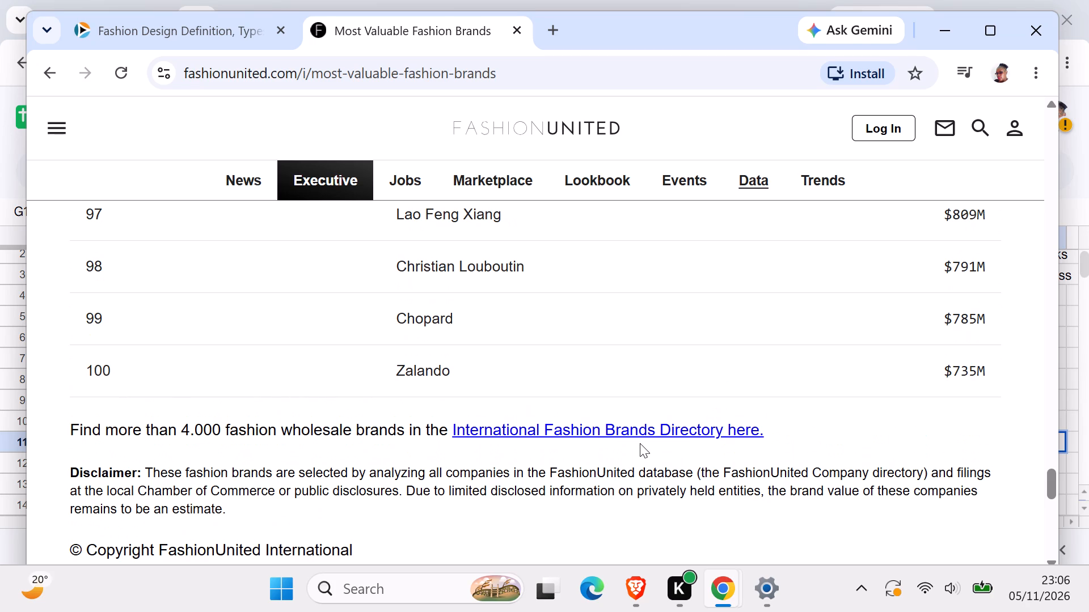
pyautogui.press('Up')
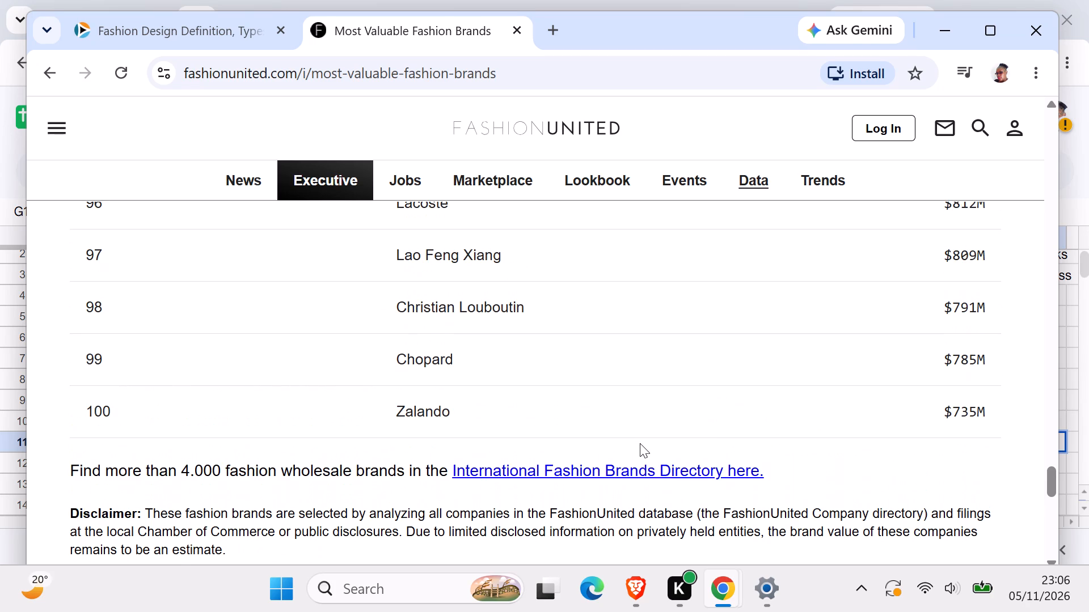
pyautogui.press('Up')
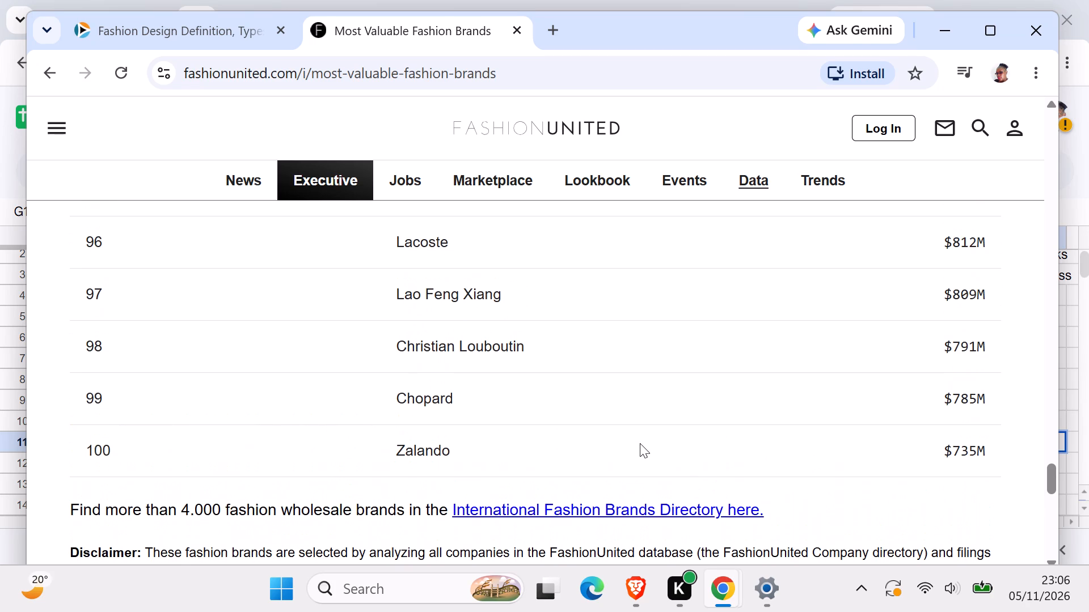
pyautogui.press('Up')
pyautogui.press('Up')
pyautogui.press('Up')
pyautogui.press('Up')
pyautogui.press('Up')
pyautogui.press('Up')
pyautogui.press('Up')
pyautogui.press('Up')
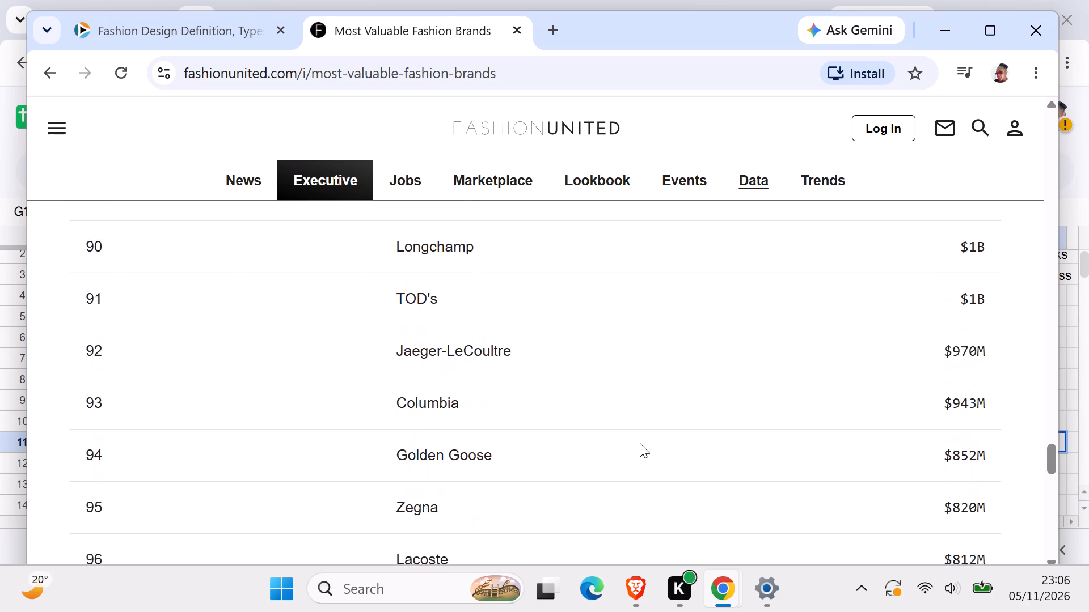
pyautogui.press('Up')
pyautogui.press('Up')
pyautogui.press('Up')
pyautogui.press('Up')
pyautogui.press('Up')
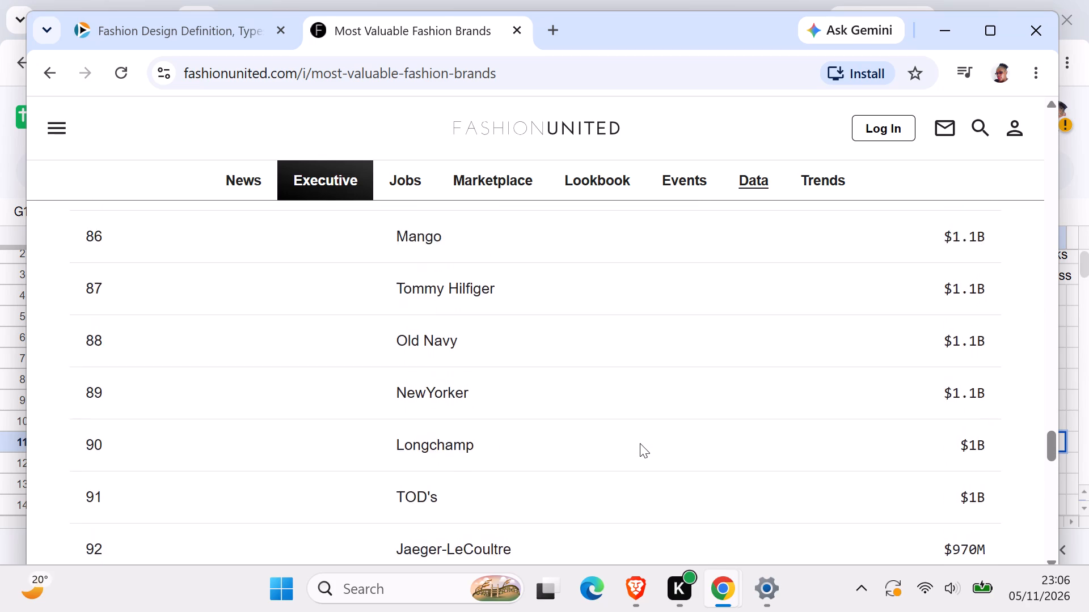
pyautogui.press('Up')
pyautogui.press('Up')
pyautogui.press('Up')
pyautogui.press('Up')
pyautogui.press('Up')
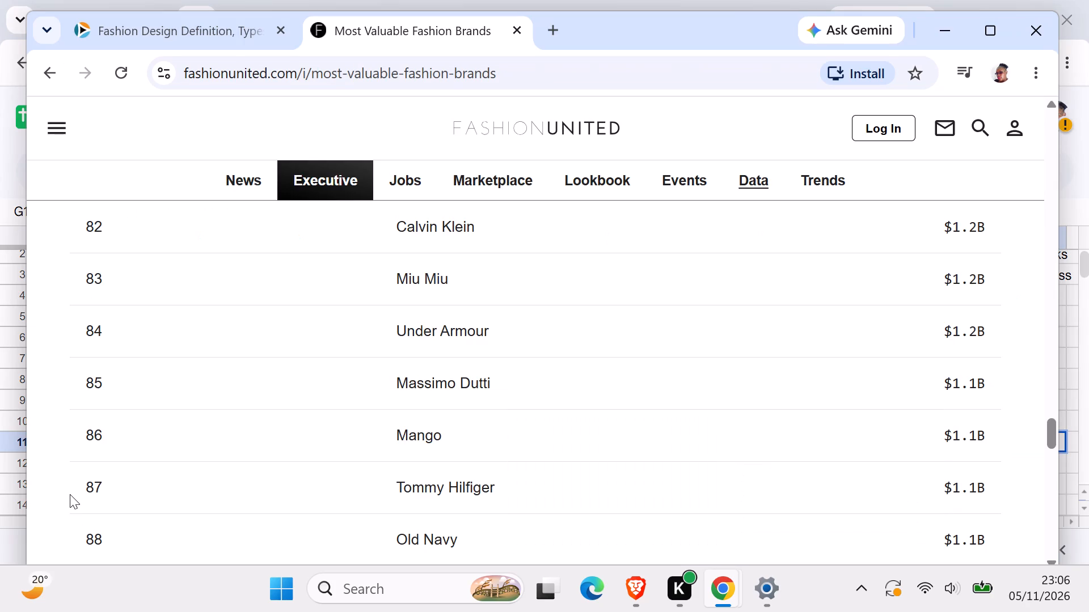
# Switch back to the fashion houses spreadsheet and enter Sephora as the house name in cell A12.
pyautogui.click(70, 494)
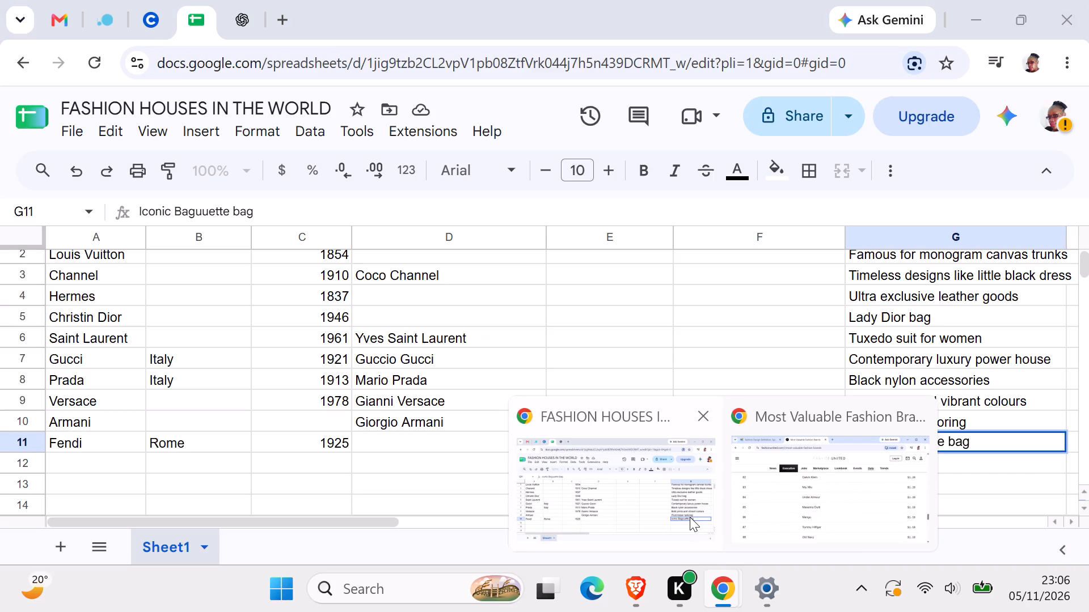
pyautogui.click(690, 517)
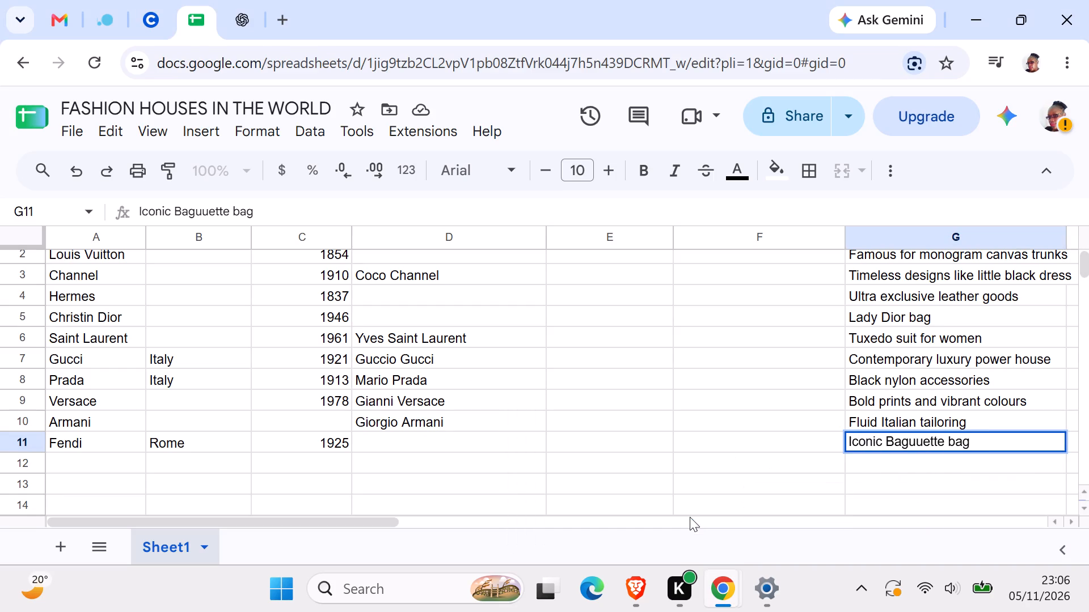
pyautogui.click(60, 461)
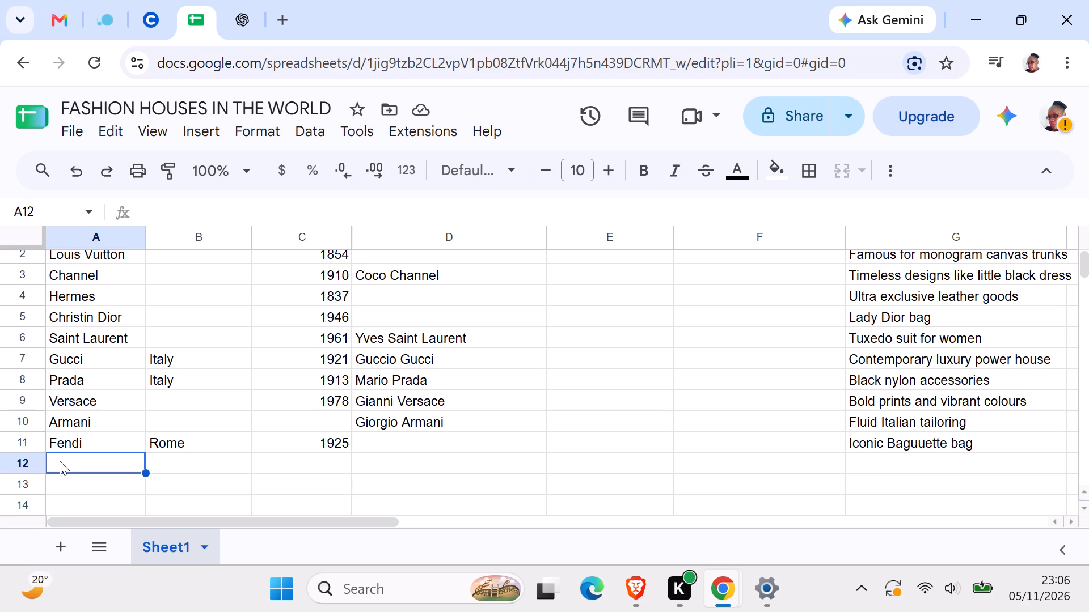
pyautogui.press('s')
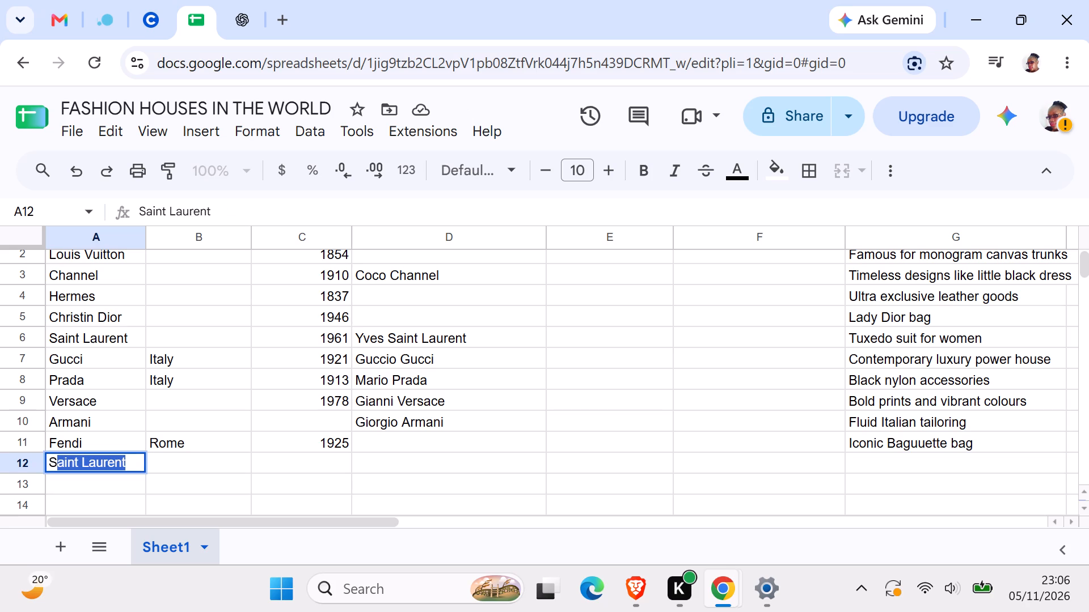
pyautogui.press('e')
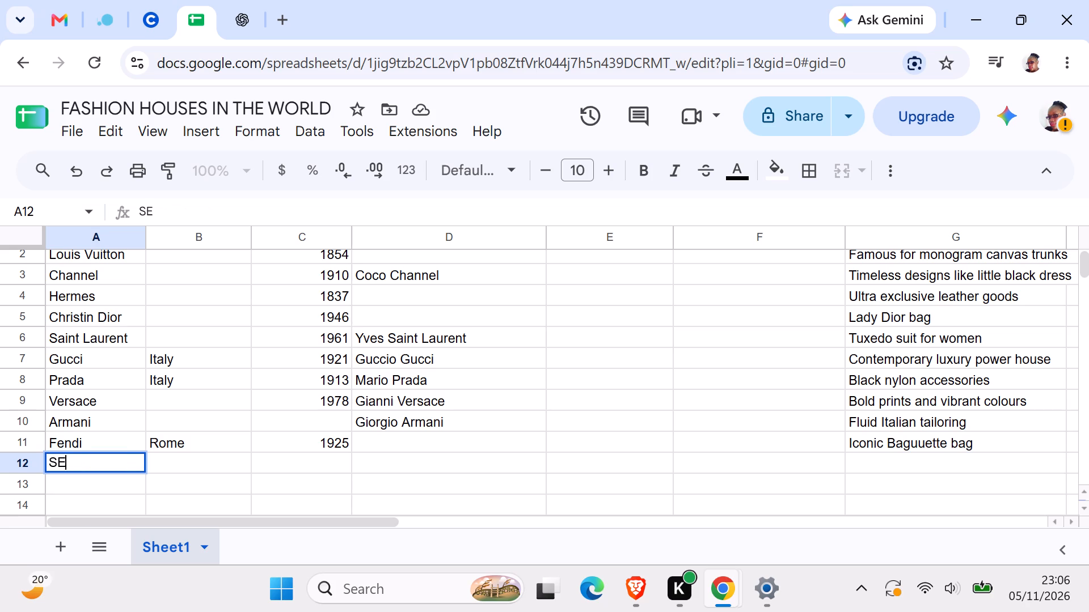
pyautogui.press('BackSpace')
pyautogui.press('e')
pyautogui.press('p')
pyautogui.write('ho')
pyautogui.write('ra')
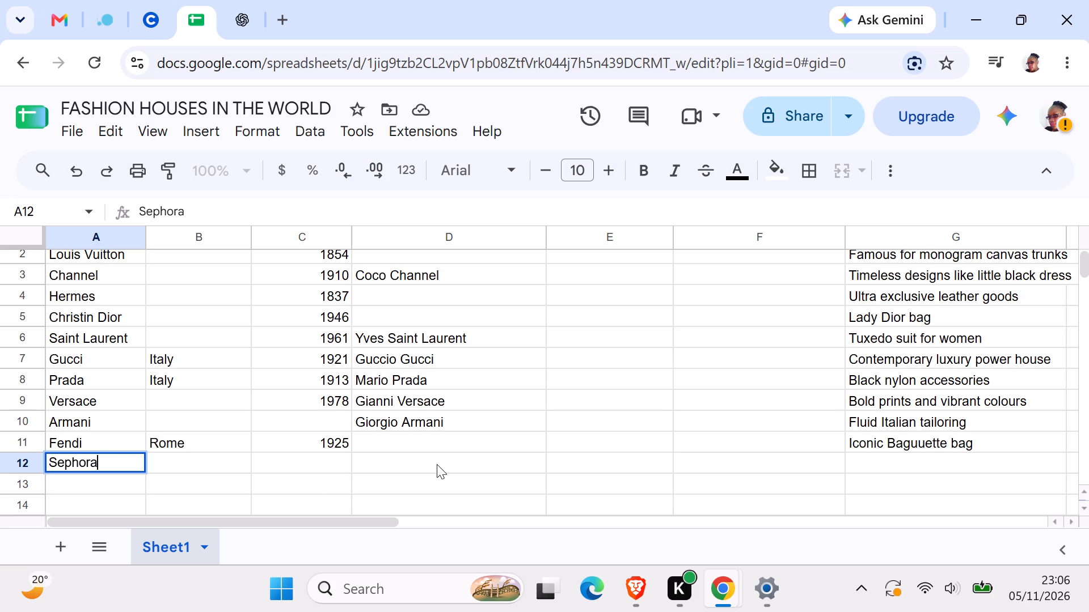
# Enter $4.8B as Sephora's brand value in cell E12.
pyautogui.click(579, 463)
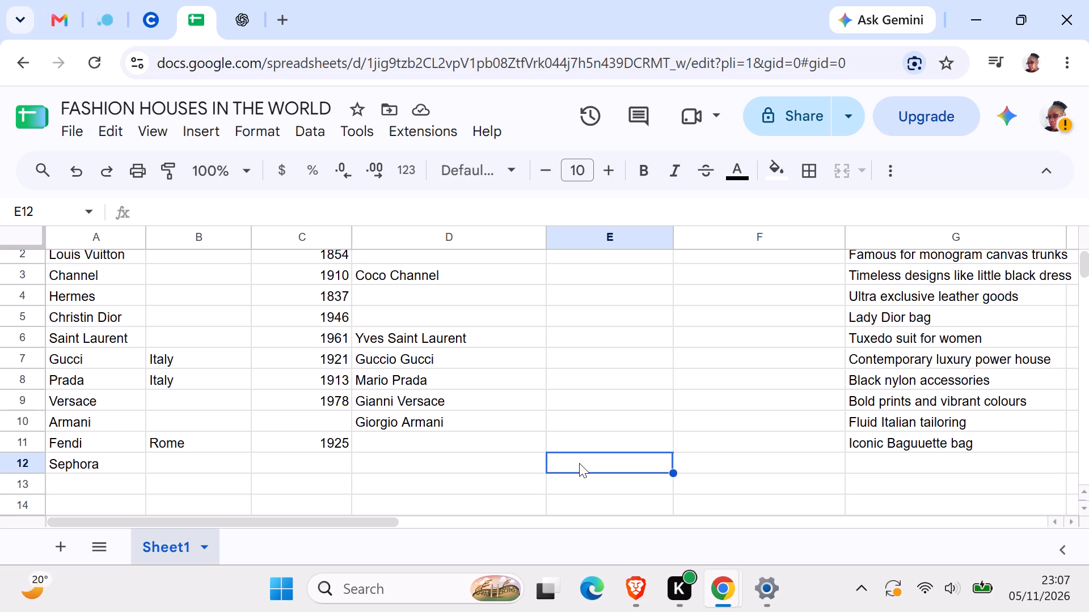
pyautogui.hotkey('shift', '$')
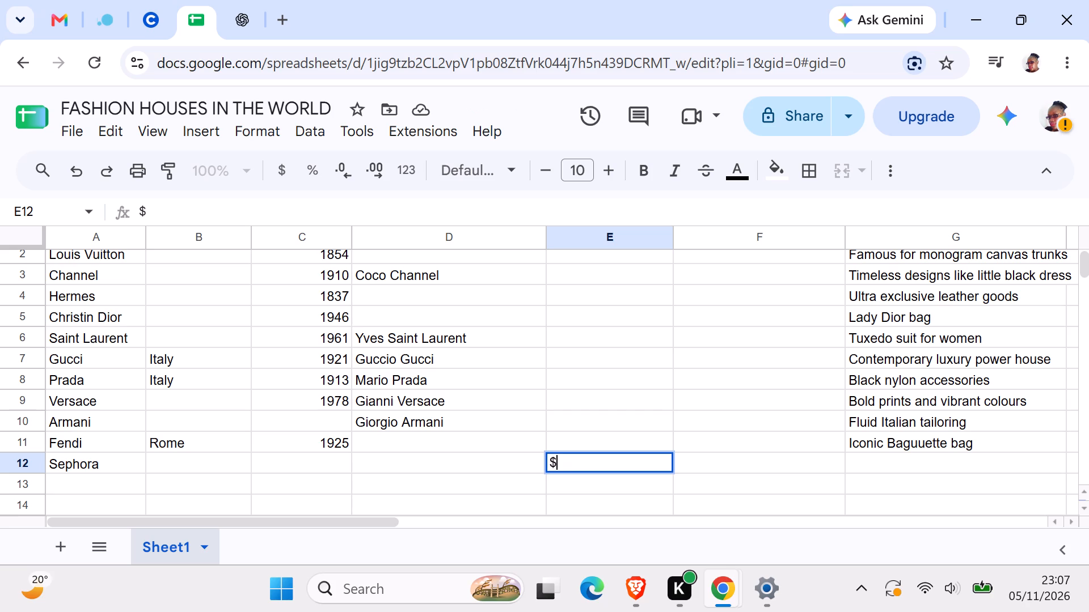
pyautogui.press('4')
pyautogui.press('.')
pyautogui.press('8')
pyautogui.press('b')
# Enter Van Cleef & Arpeles as the house name in cell A13.
pyautogui.click(61, 481)
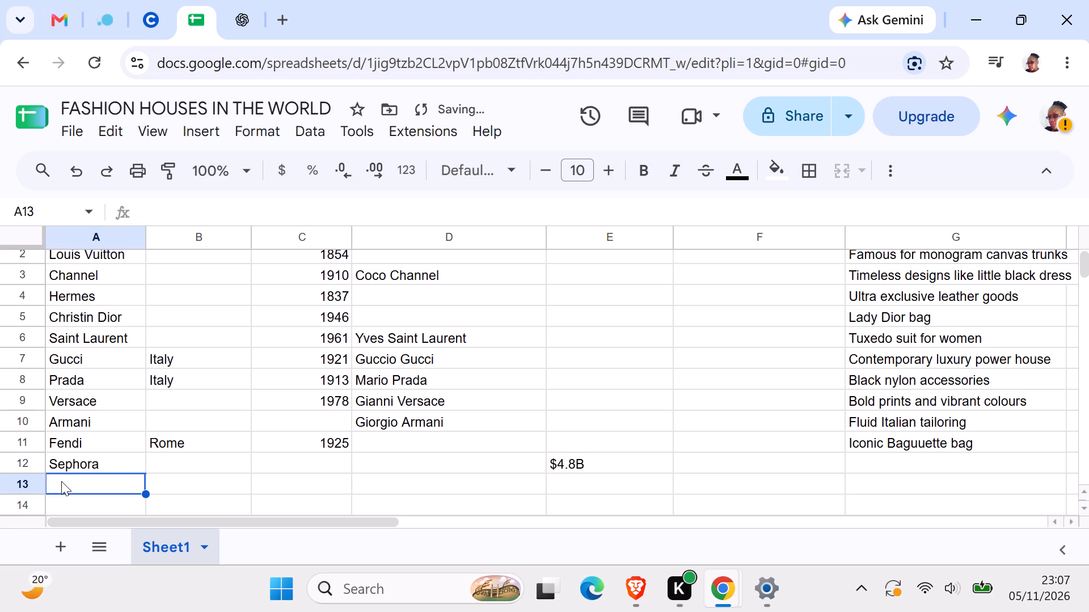
pyautogui.press('v')
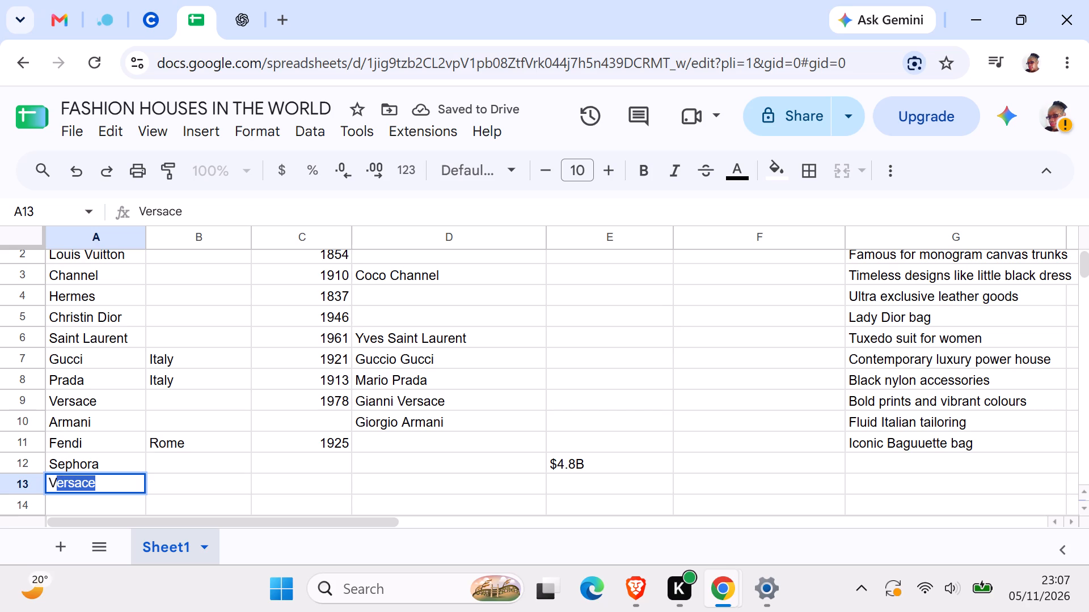
pyautogui.write('an')
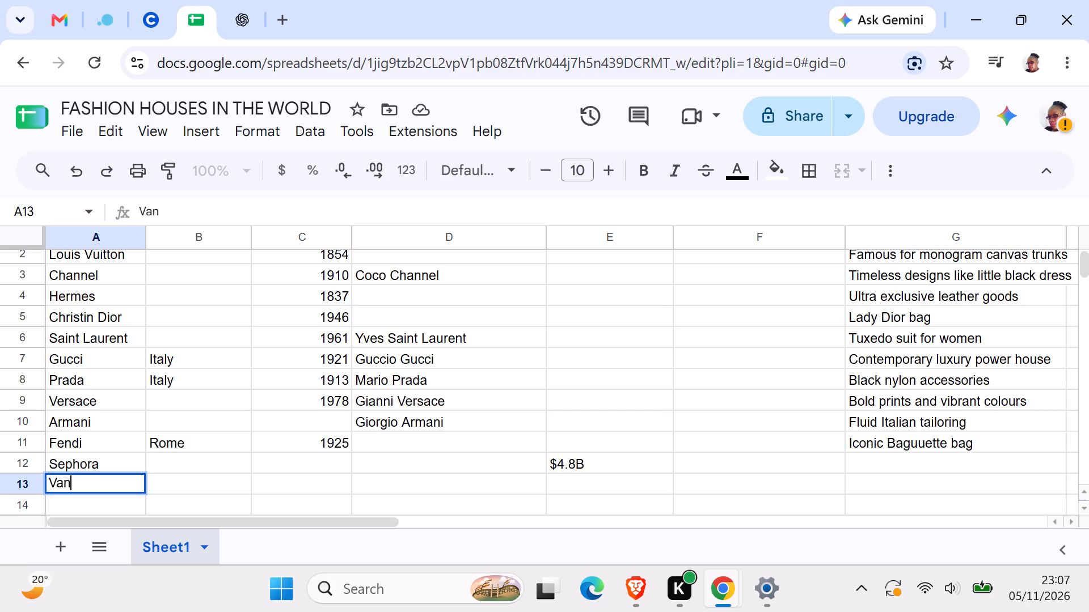
pyautogui.press('space')
pyautogui.press('c')
pyautogui.press('l')
pyautogui.write('ee')
pyautogui.press('f')
pyautogui.press('space')
pyautogui.hotkey('shift', '&')
pyautogui.press('space')
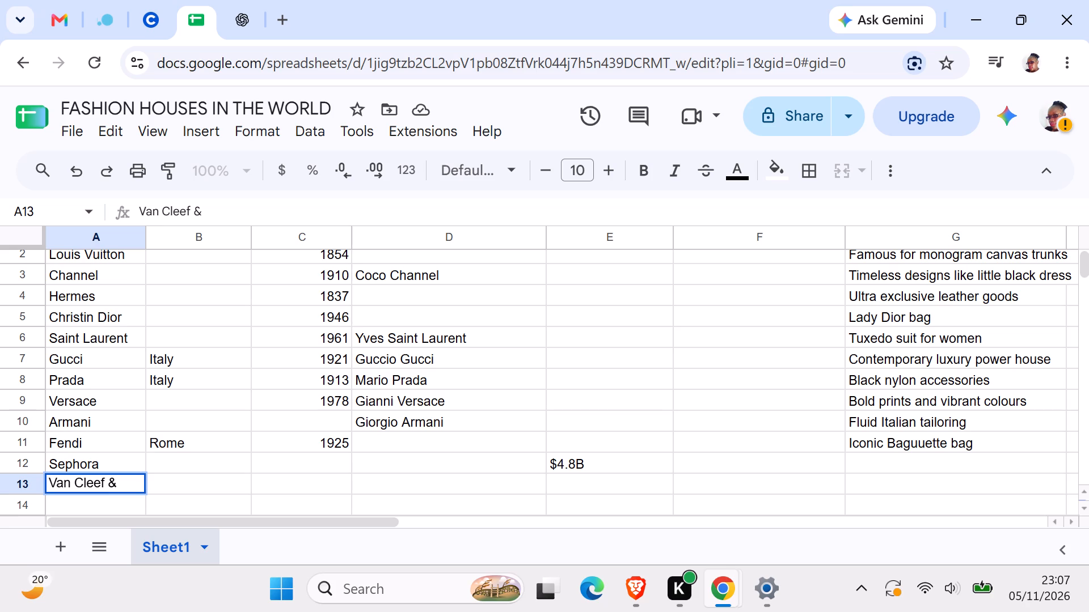
pyautogui.press('a')
pyautogui.press('r')
pyautogui.press('p')
pyautogui.write('eles')
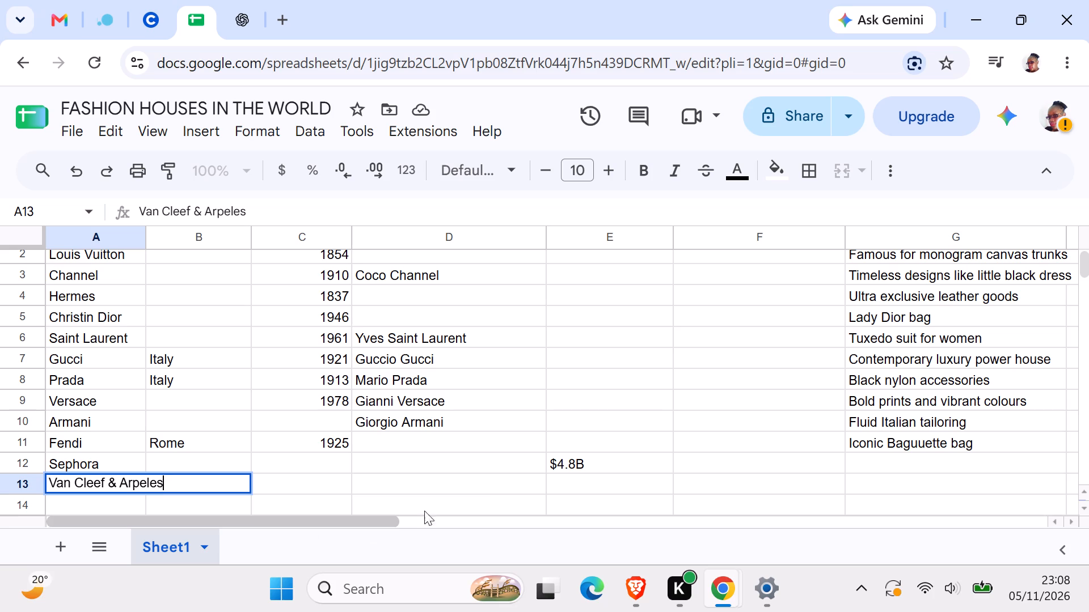
# Enter $4.8B as the brand value of Van Cleef & Arpeles in cell E13.
pyautogui.click(562, 487)
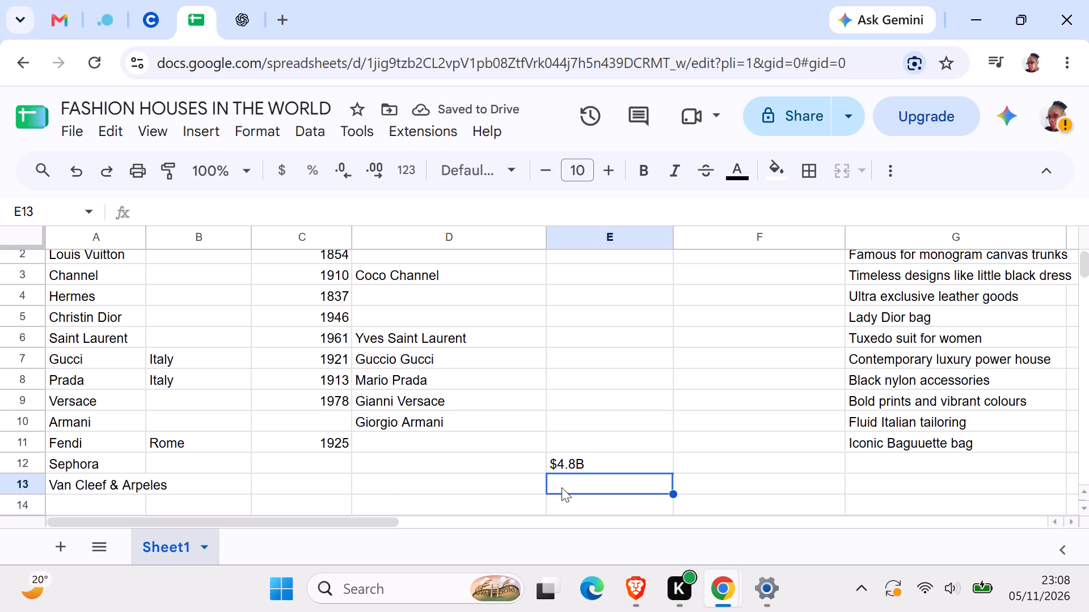
pyautogui.hotkey('shift', '$')
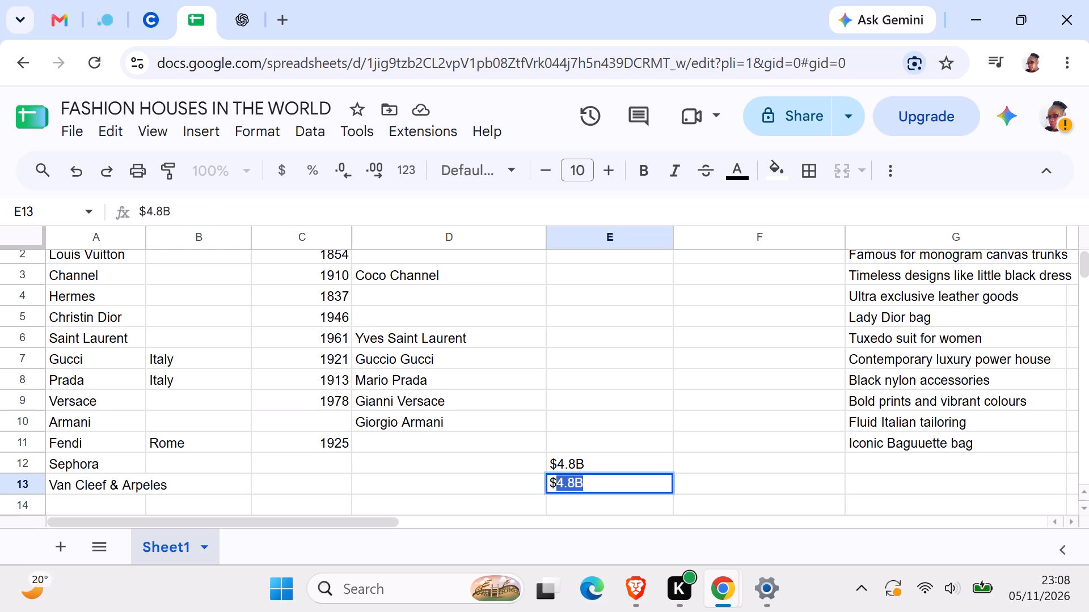
pyautogui.press('Return')
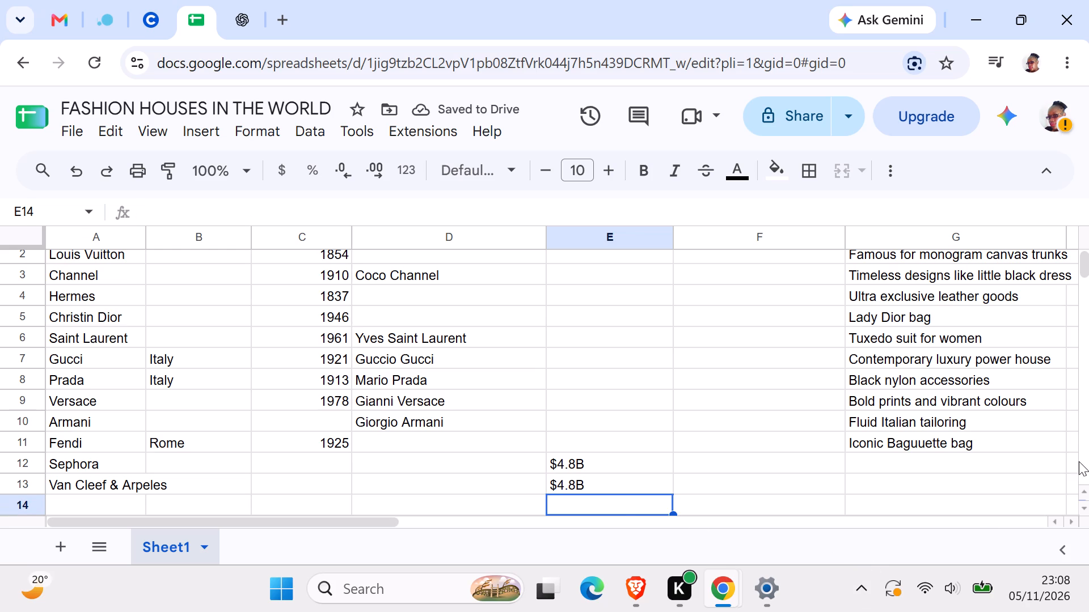
# Enter H & M as the house name in cell A14.
pyautogui.click(1083, 509)
pyautogui.doubleClick(1083, 509)
pyautogui.click(1083, 509)
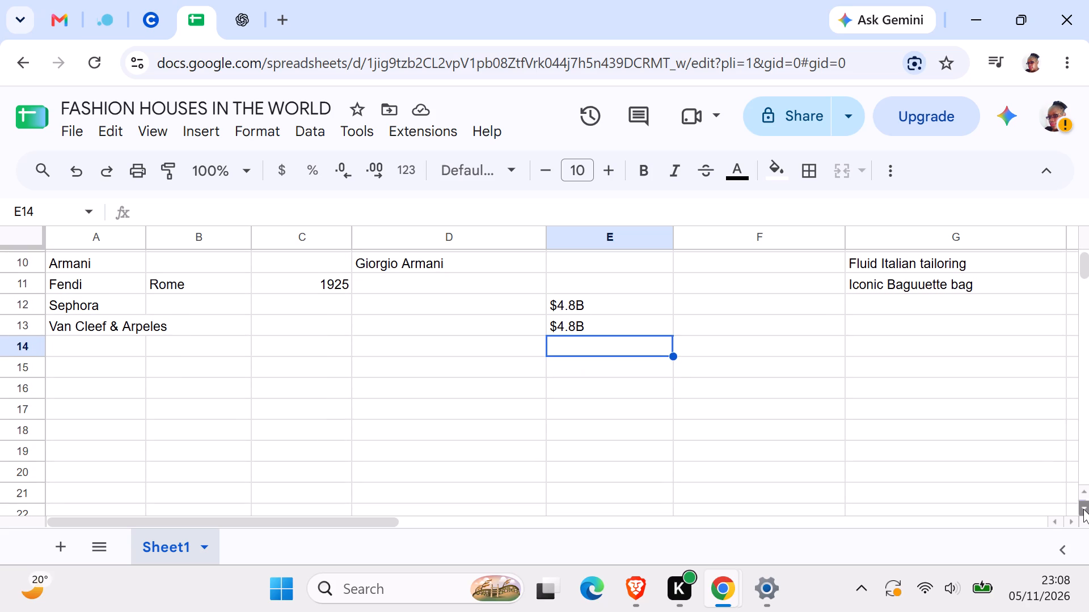
pyautogui.click(56, 343)
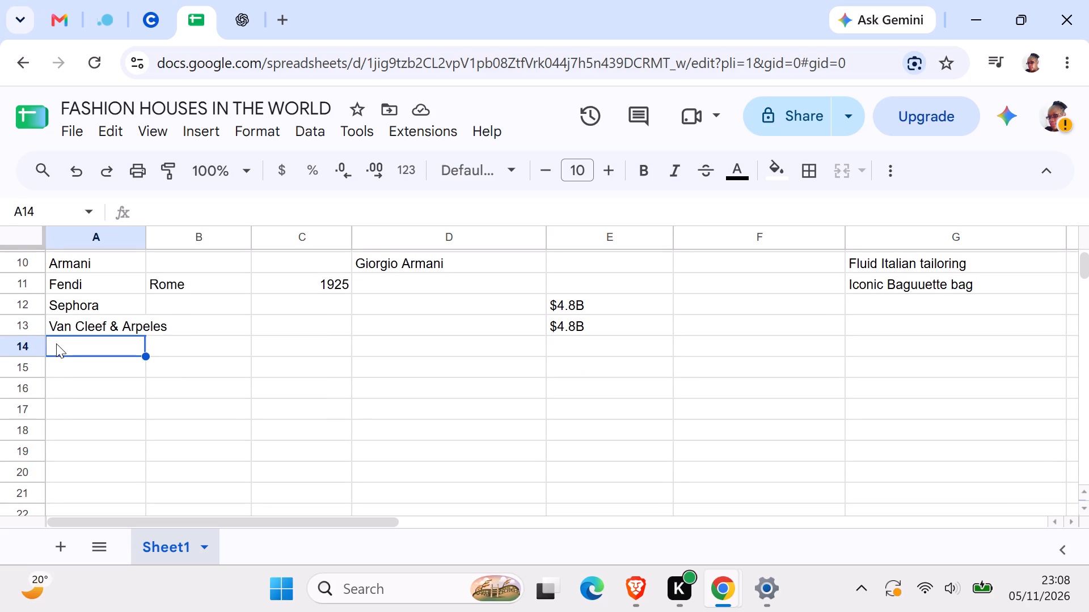
pyautogui.press('h')
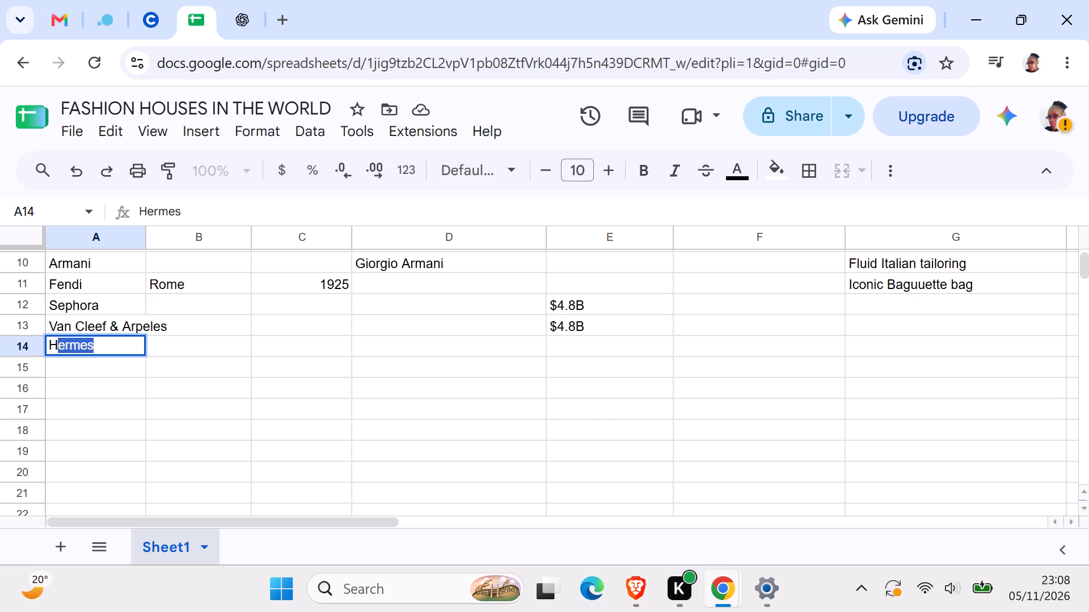
pyautogui.press('space')
pyautogui.hotkey('shift', '&')
pyautogui.press('space')
pyautogui.press('m')
# Enter $4,6B as the brand value of H & M in cell E14.
pyautogui.click(560, 345)
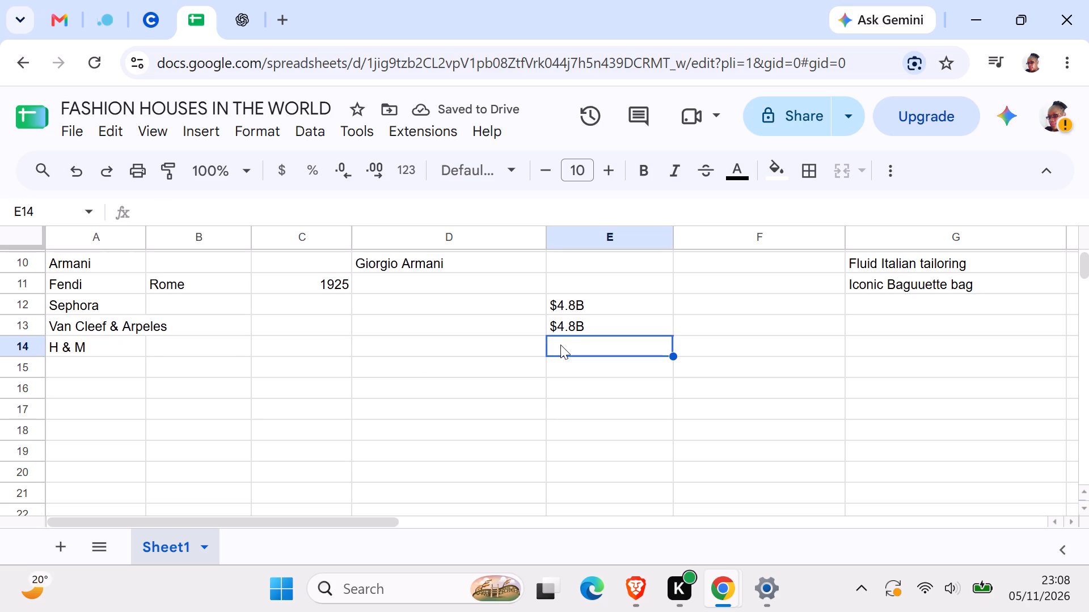
pyautogui.hotkey('shift', '$')
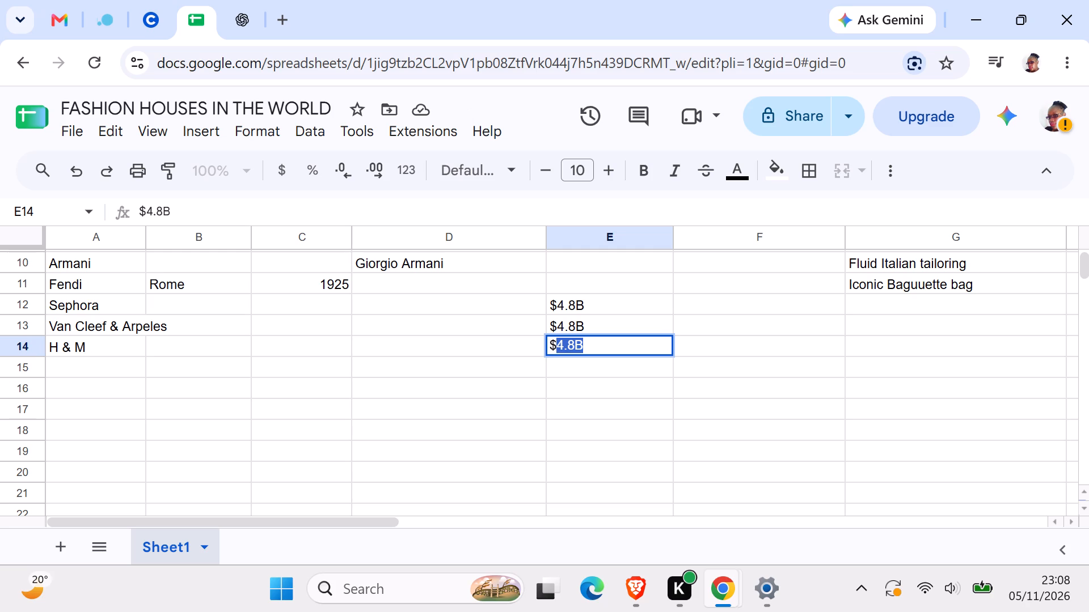
pyautogui.press('4')
pyautogui.press(',')
pyautogui.press('6')
pyautogui.press('b')
# Enter On as the house name in cell A15.
pyautogui.click(66, 361)
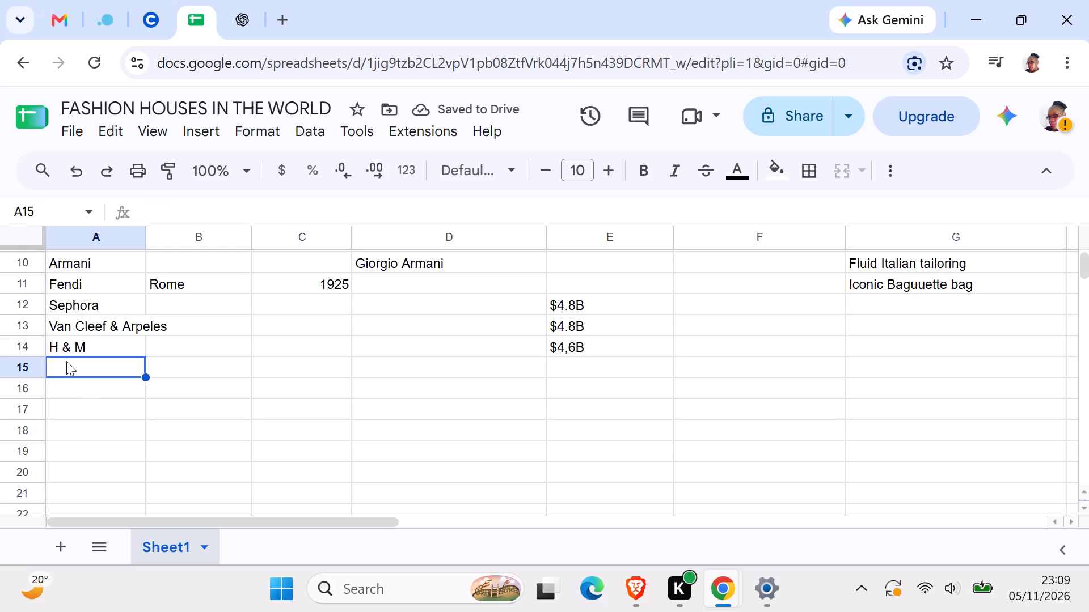
pyautogui.press('o')
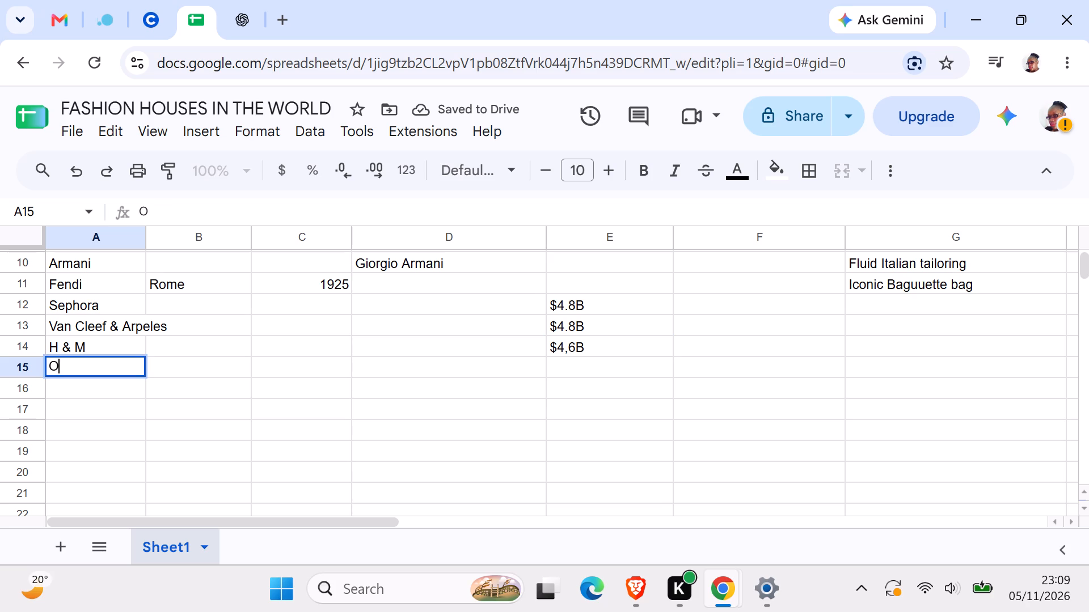
pyautogui.press('n')
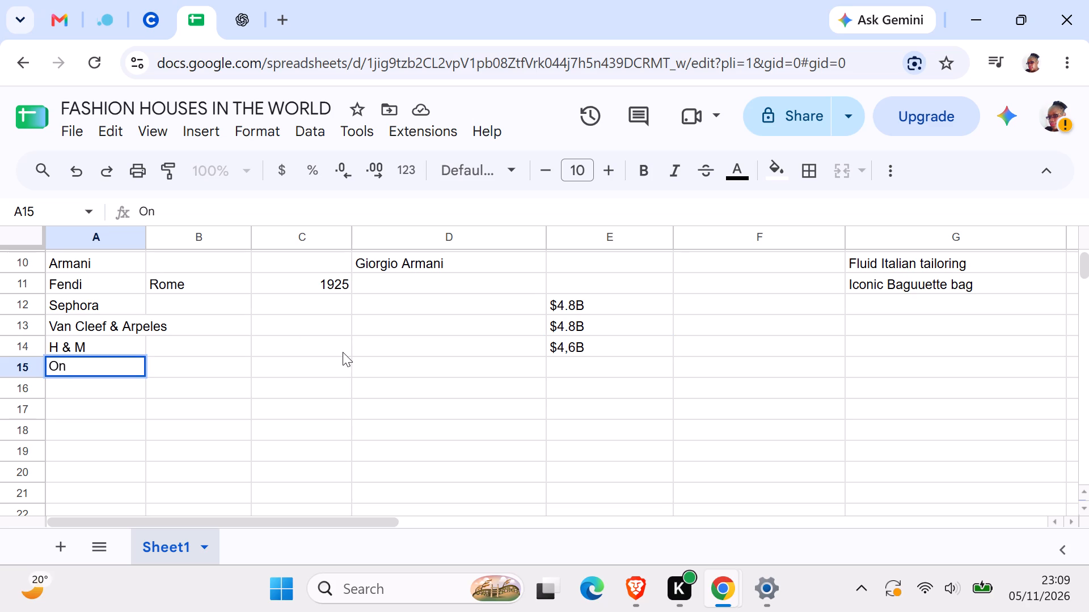
# Enter $4B as the brand value of On in cell E15.
pyautogui.click(555, 373)
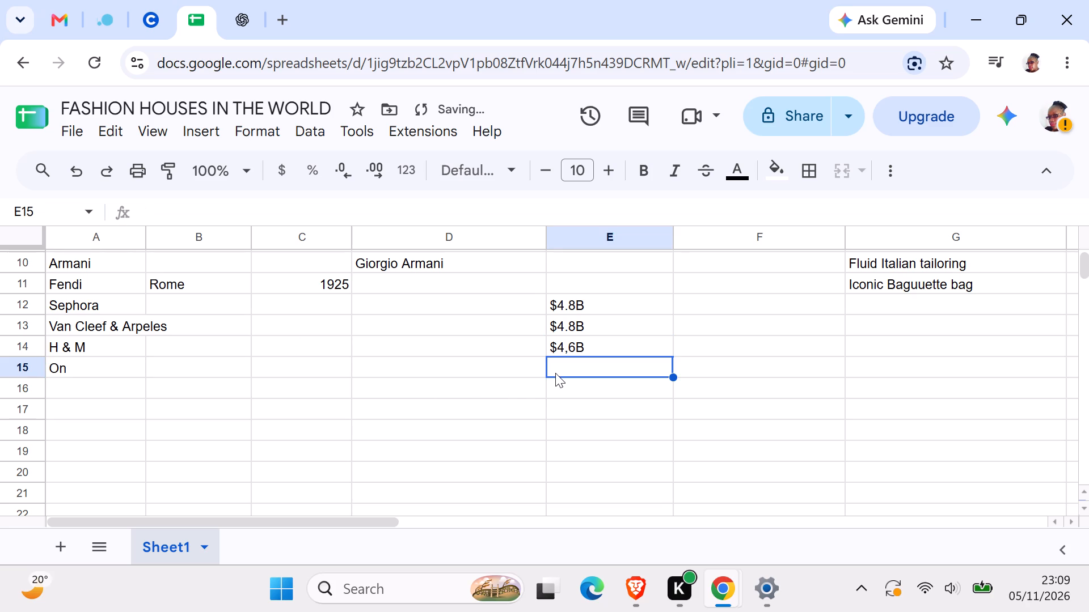
pyautogui.hotkey('shift', '$')
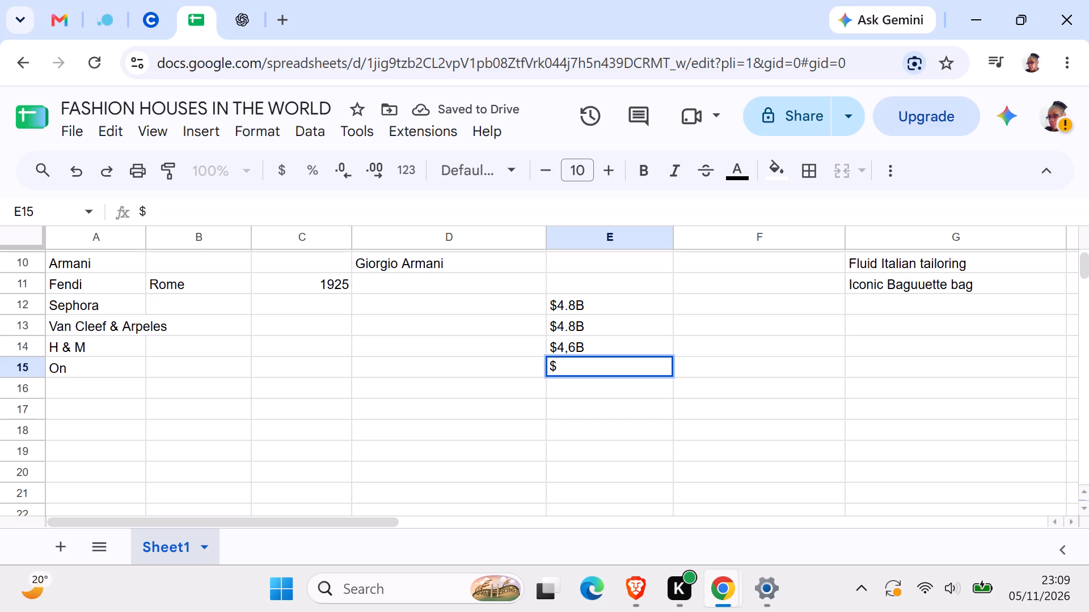
pyautogui.press('4')
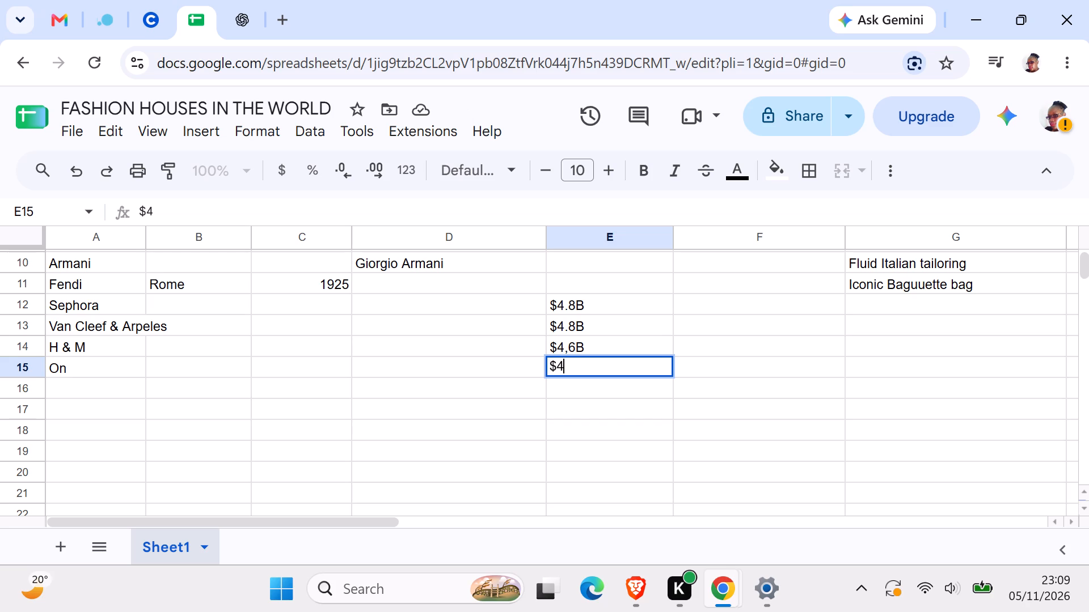
pyautogui.press('b')
# Enter Moncler as the house name in cell A16.
pyautogui.click(58, 390)
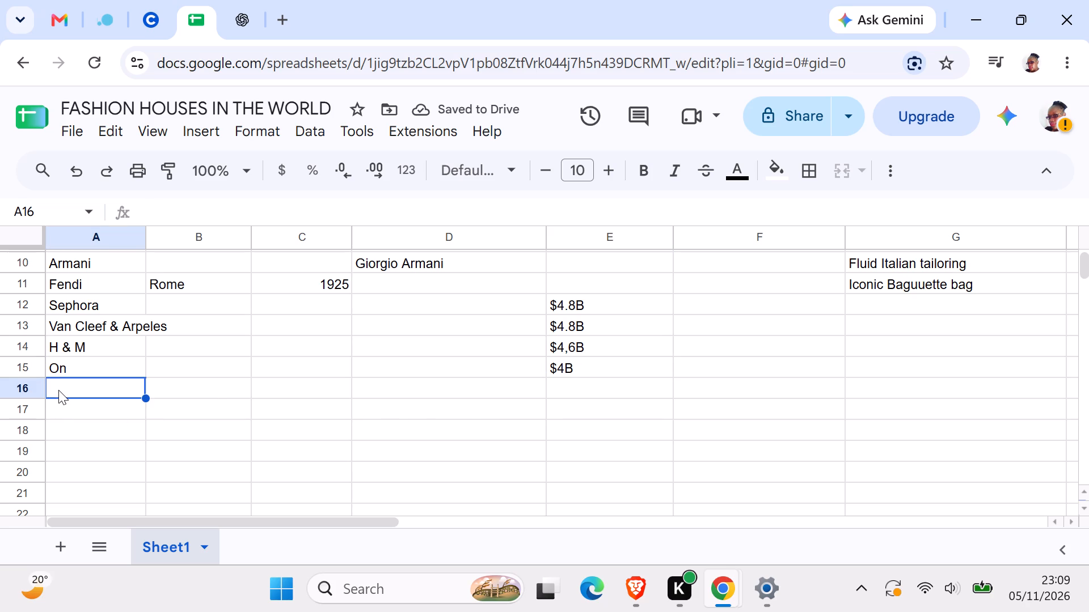
pyautogui.press('m')
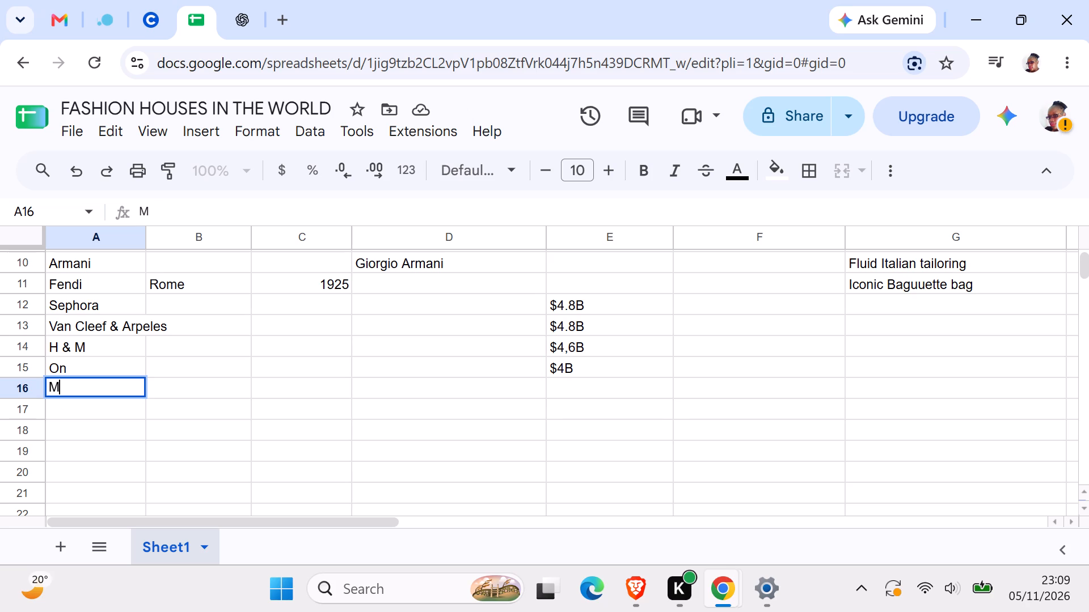
pyautogui.write('on')
pyautogui.write('cl')
pyautogui.write('er')
# Select cell E16 for the brand value of Moncler.
pyautogui.click(563, 381)
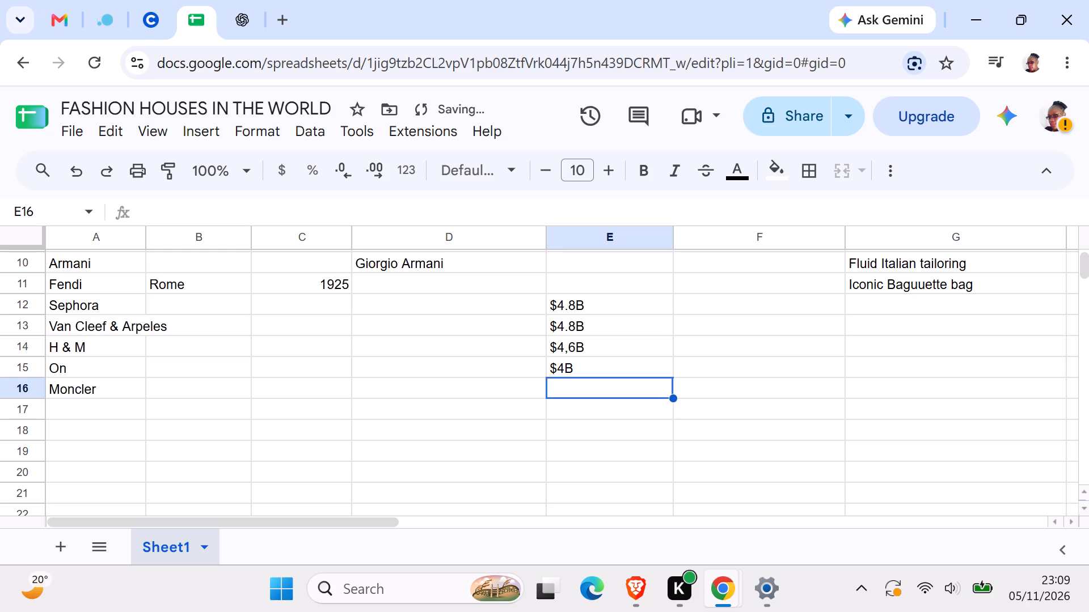
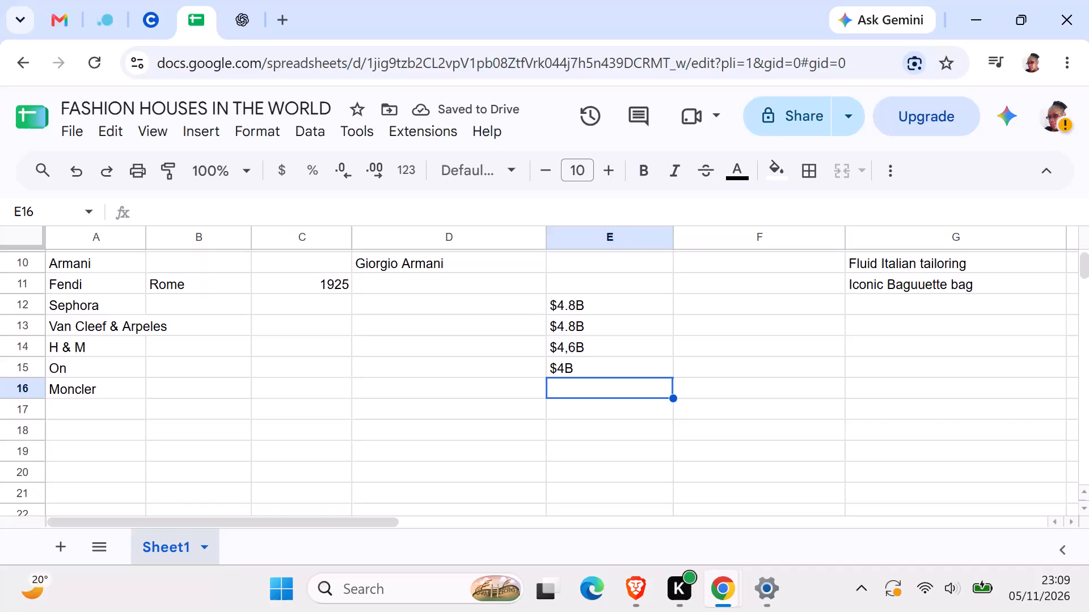
# Enter $4B as the net worth of Moncler in cell E16.
pyautogui.hotkey('shift', '$')
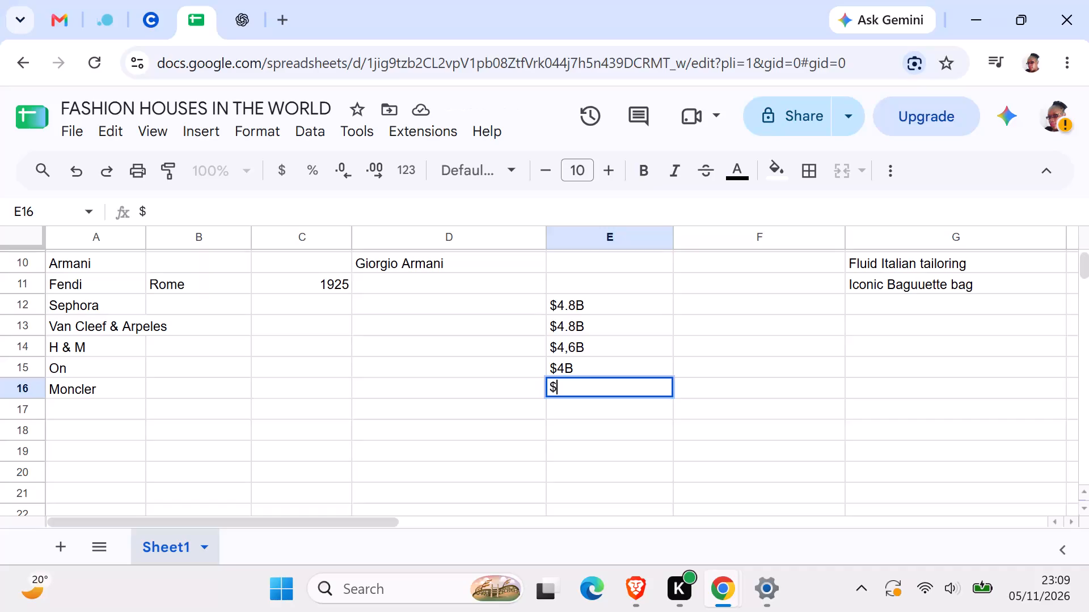
pyautogui.press('4')
pyautogui.press('b')
# Enter Bulgari as the house name in cell A17.
pyautogui.click(70, 402)
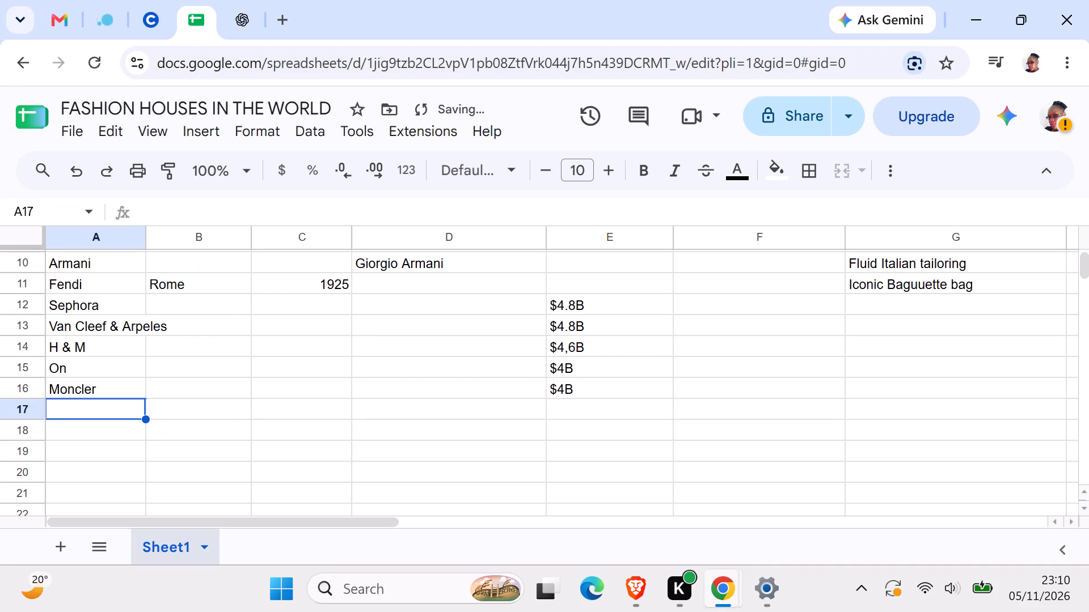
pyautogui.press('b')
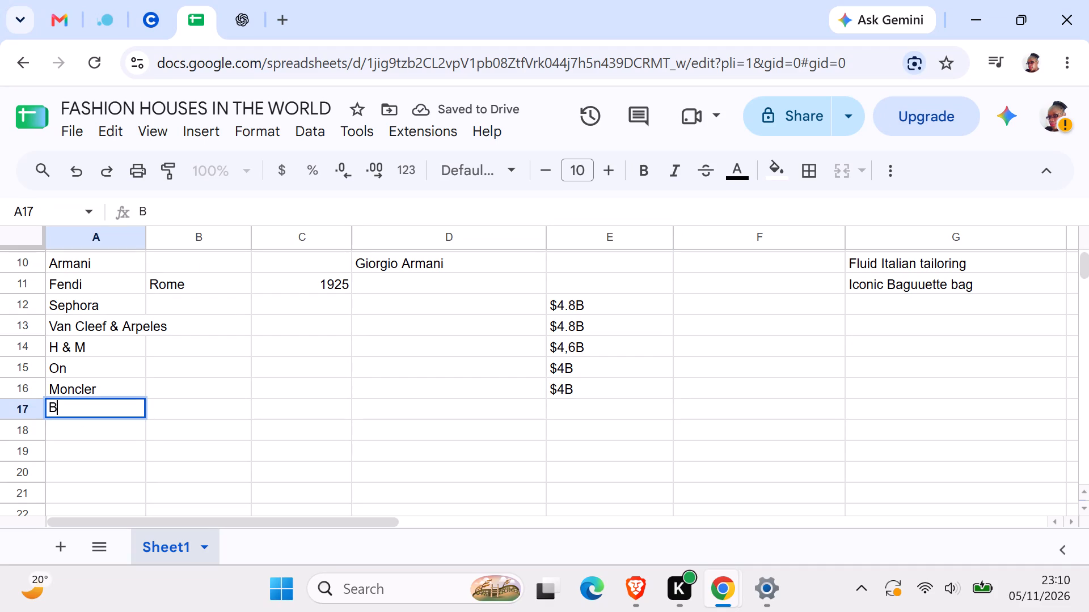
pyautogui.press('u')
pyautogui.press('l')
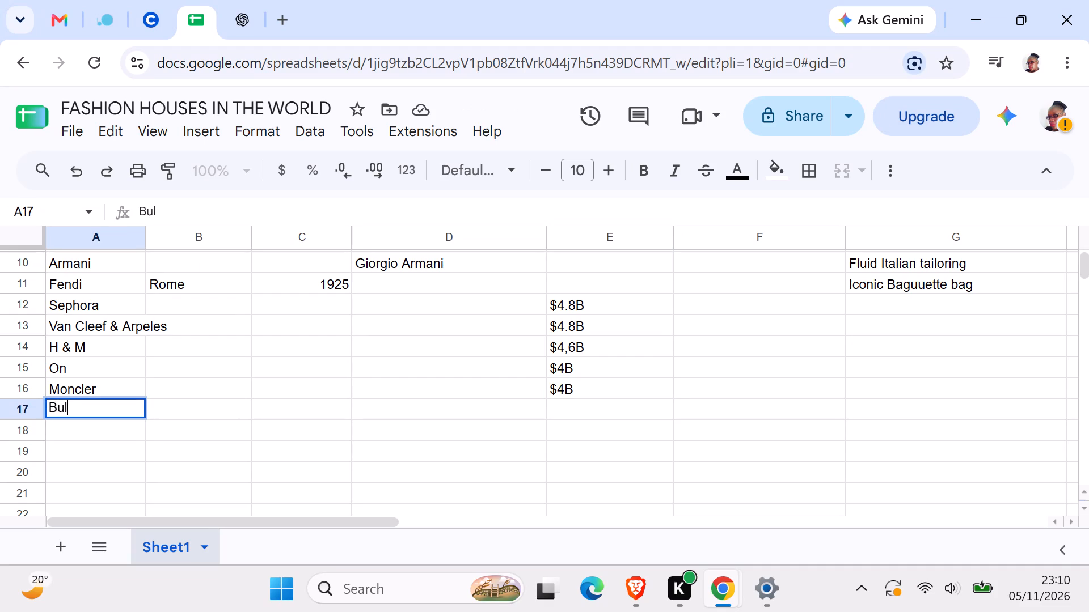
pyautogui.write('gar')
pyautogui.press('i')
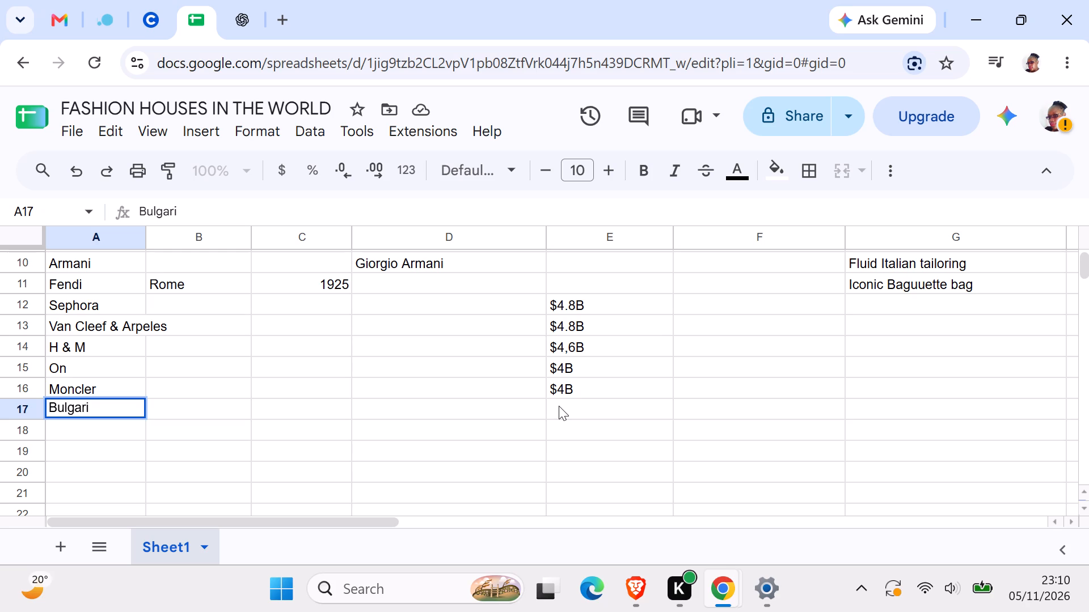
# Enter $3.9B as the net worth of Bulgari in cell E17.
pyautogui.click(559, 406)
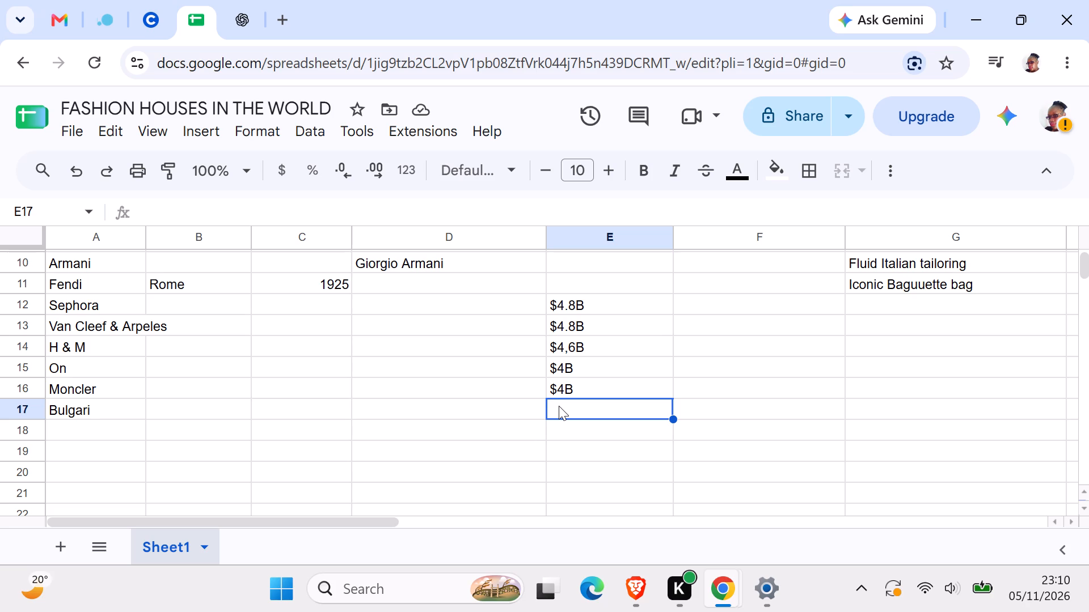
pyautogui.hotkey('shift', '$')
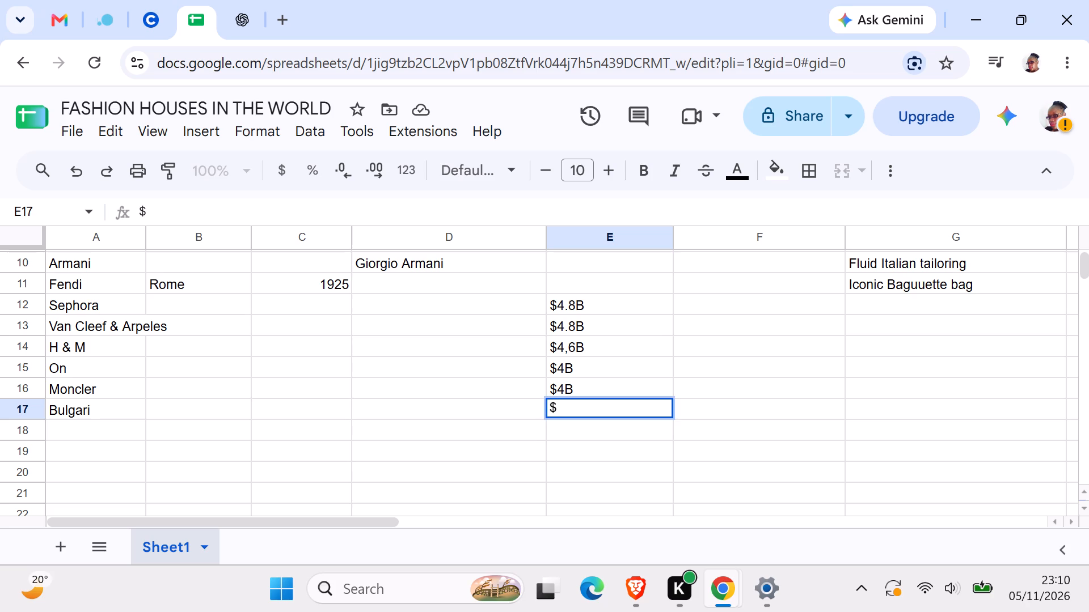
pyautogui.press('3')
pyautogui.press('.')
pyautogui.press('9')
pyautogui.press('b')
# Review the COUNTRY column across the listed fashion houses for entries that still need filling in.
pyautogui.click(159, 360)
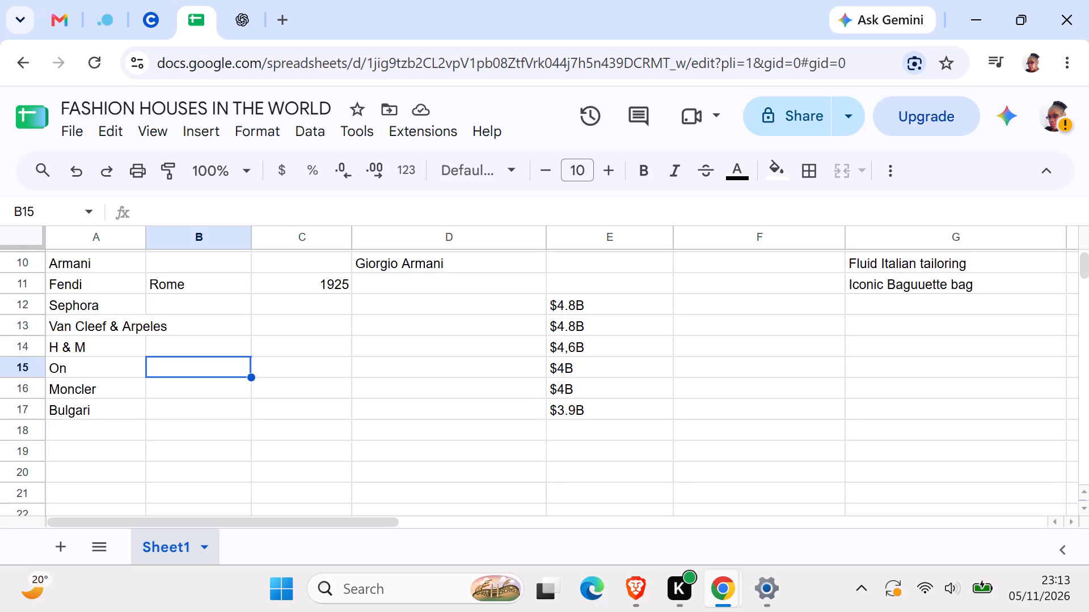
pyautogui.click(167, 407)
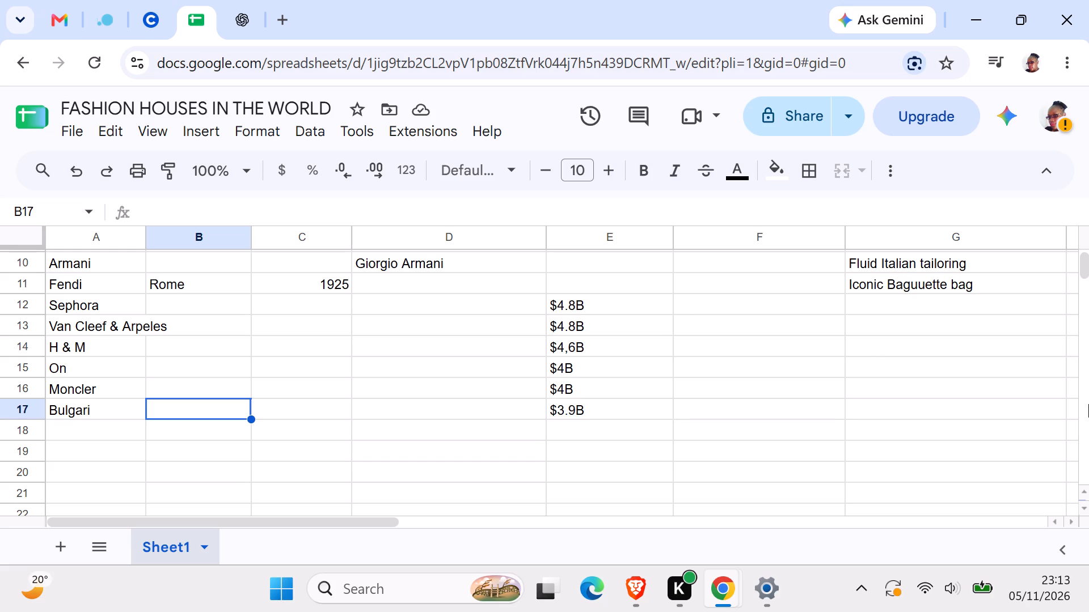
pyautogui.click(1079, 493)
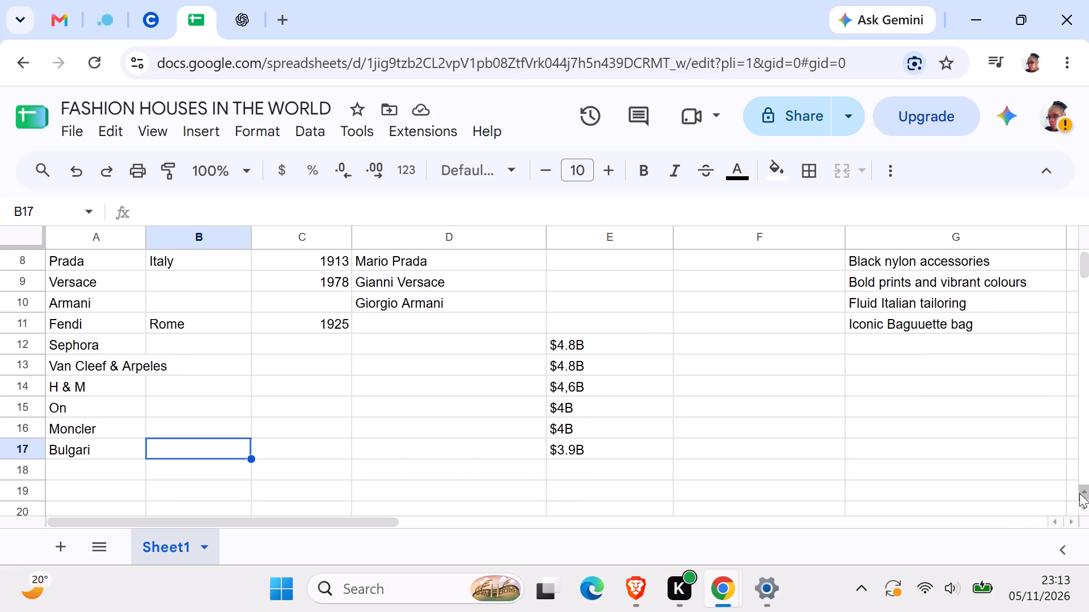
pyautogui.click(1079, 493)
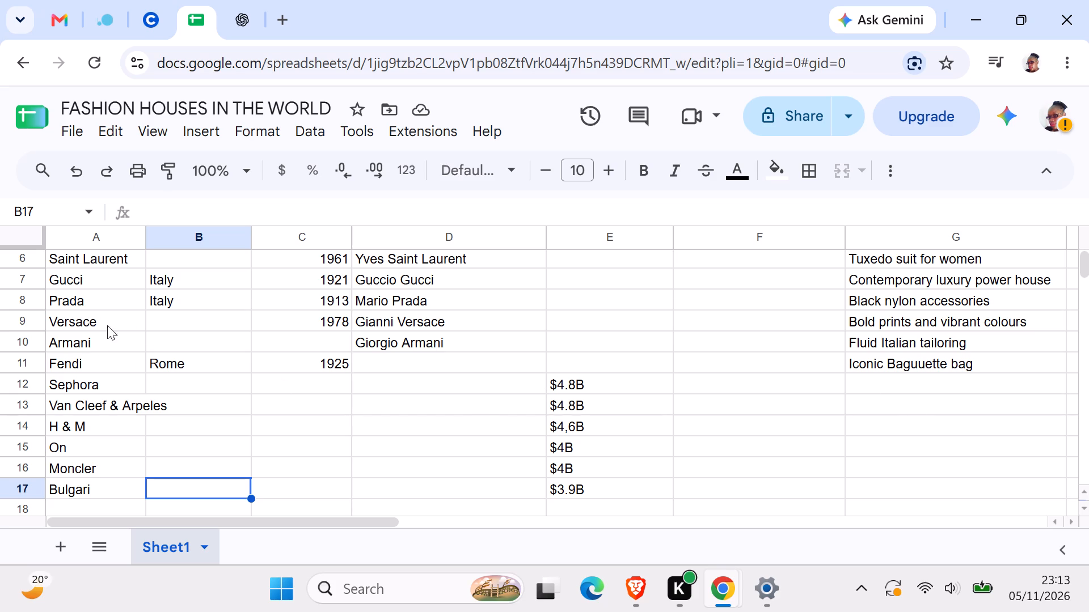
pyautogui.click(181, 310)
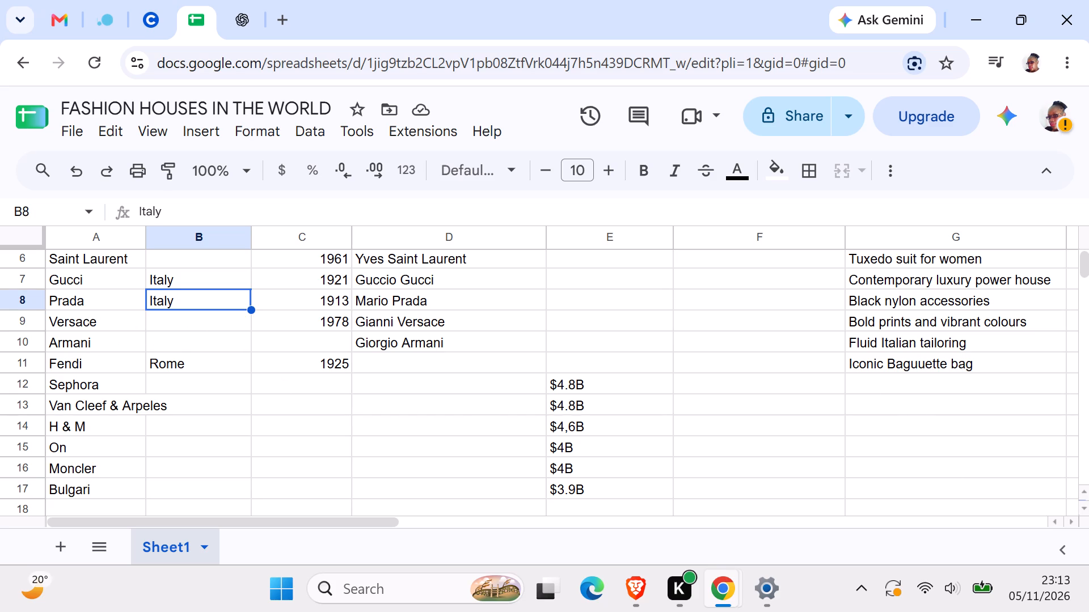
pyautogui.click(189, 326)
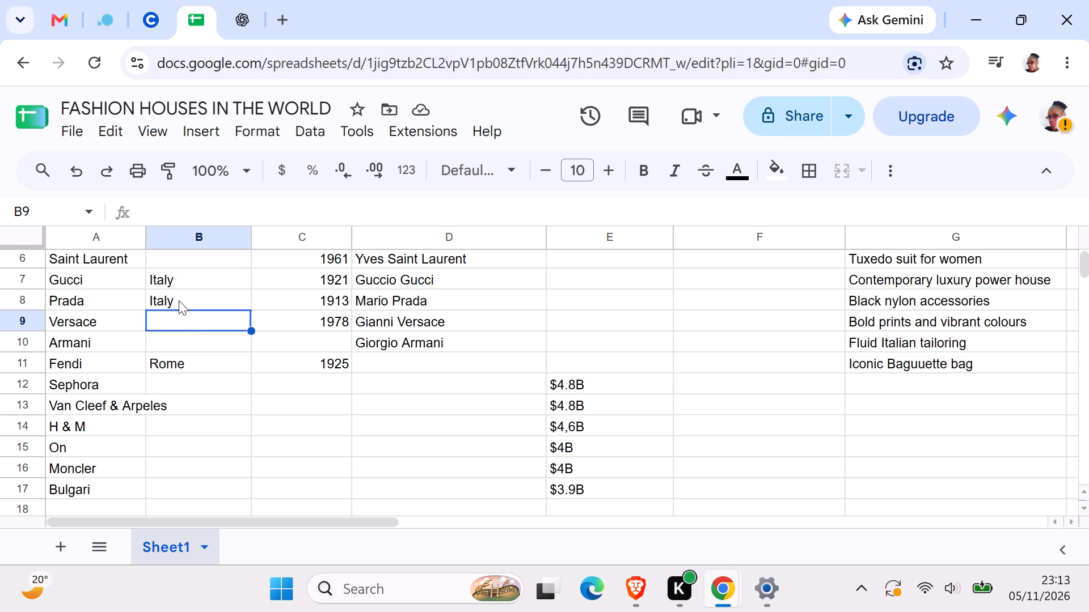
pyautogui.click(177, 258)
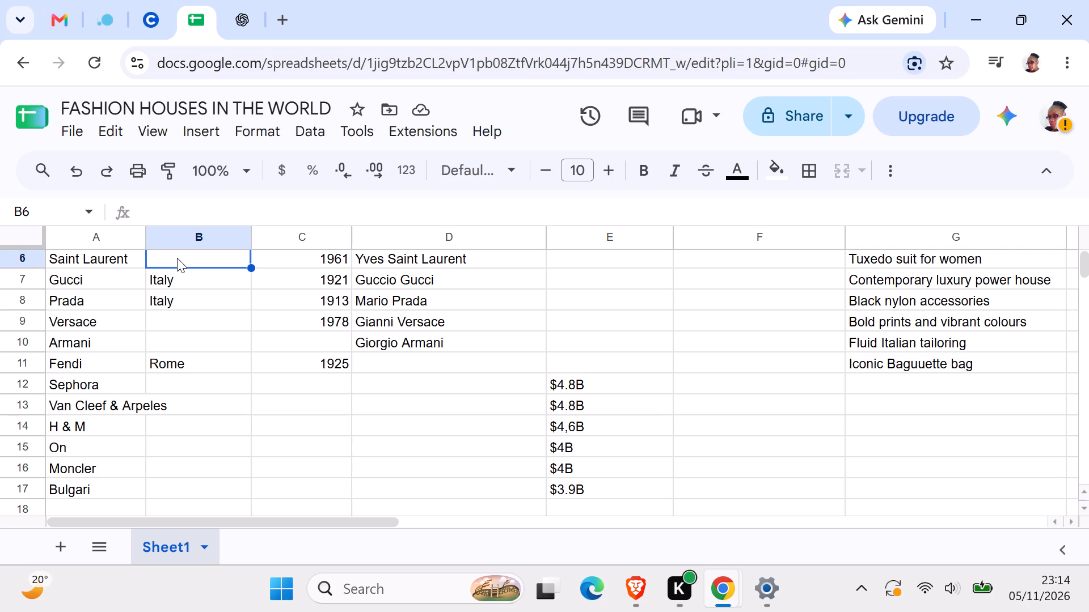
pyautogui.click(1088, 490)
pyautogui.click(1088, 490)
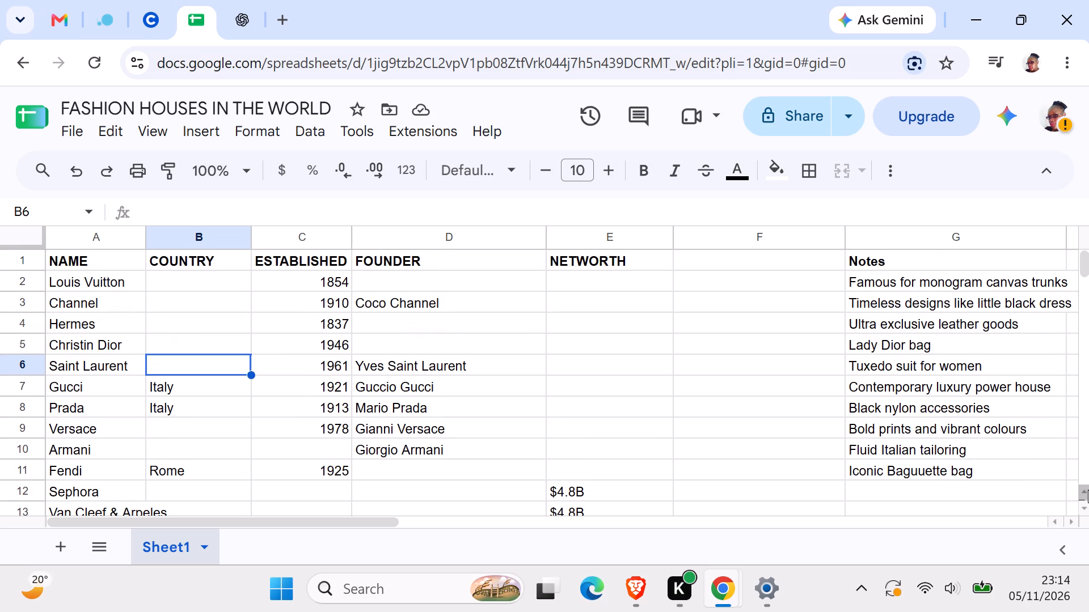
pyautogui.click(189, 285)
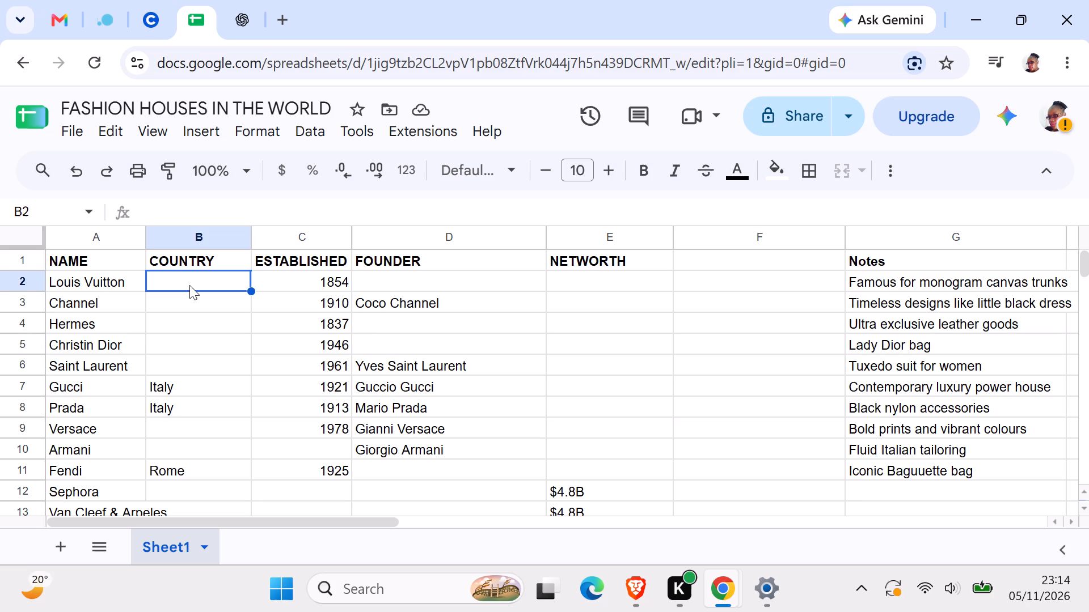
pyautogui.click(163, 299)
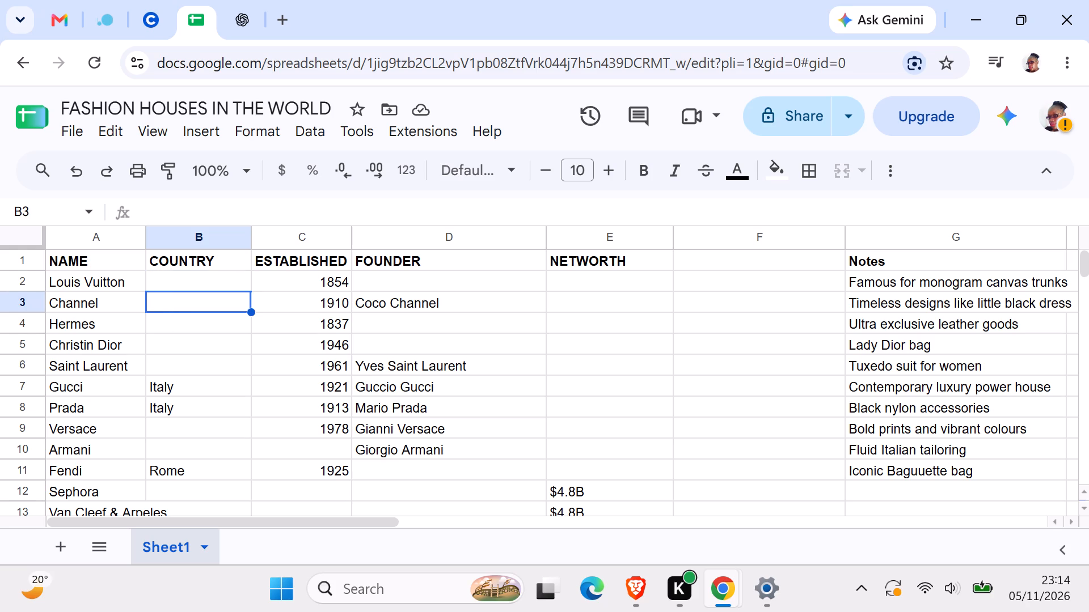
pyautogui.click(155, 324)
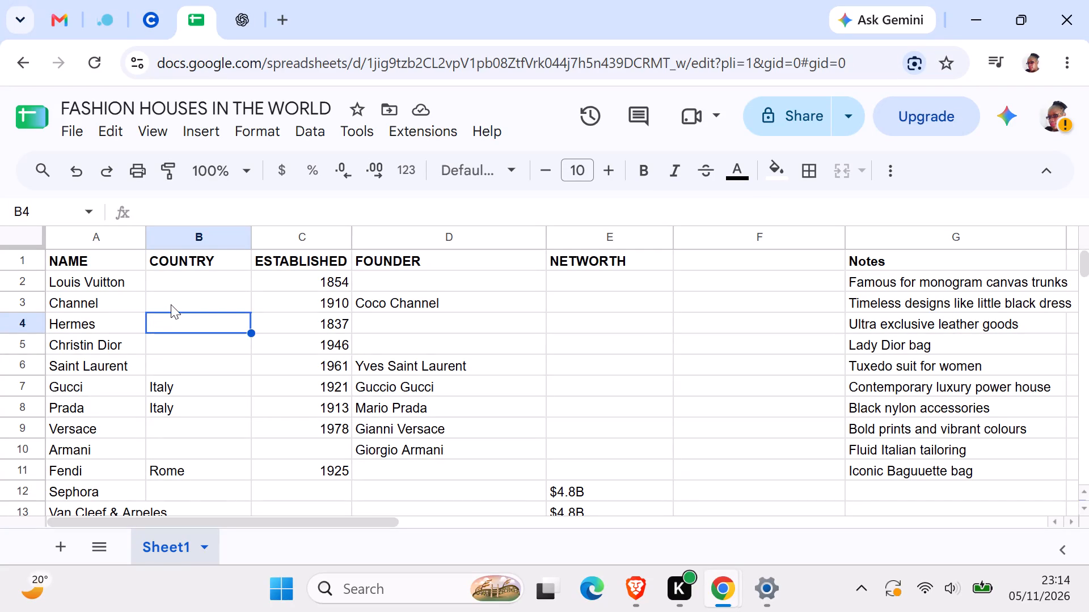
pyautogui.click(171, 304)
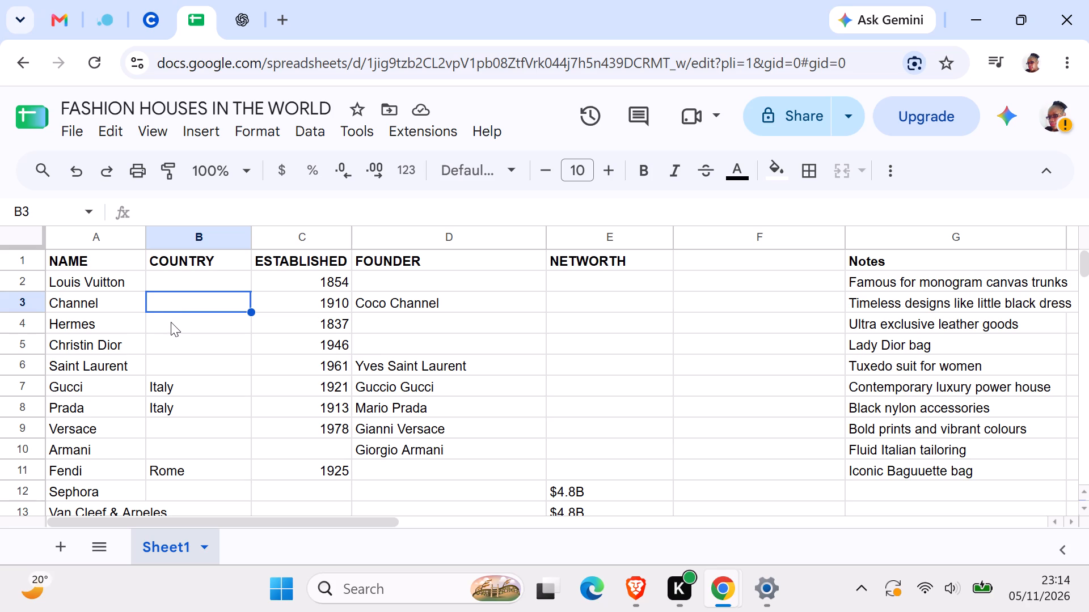
pyautogui.click(171, 322)
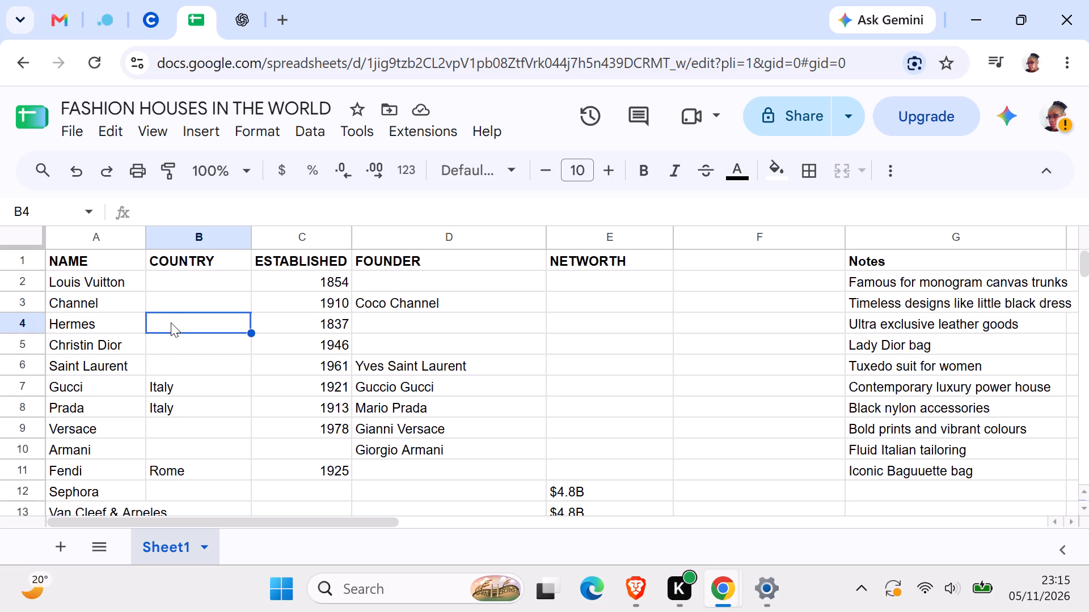
pyautogui.click(164, 351)
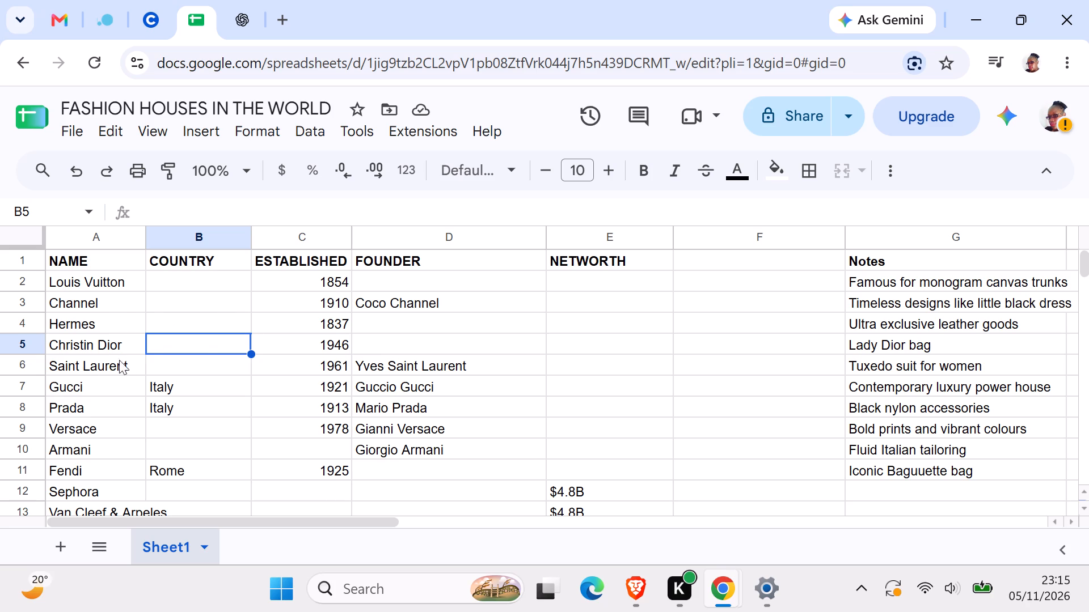
# Enter Italy as the country of Armani in cell B10.
pyautogui.click(166, 449)
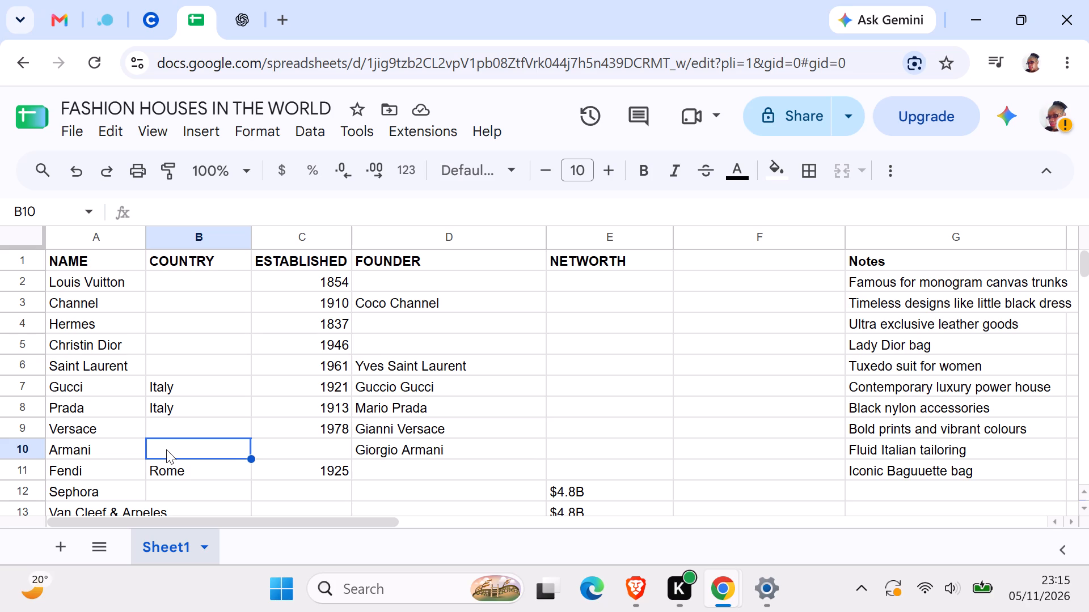
pyautogui.press('i')
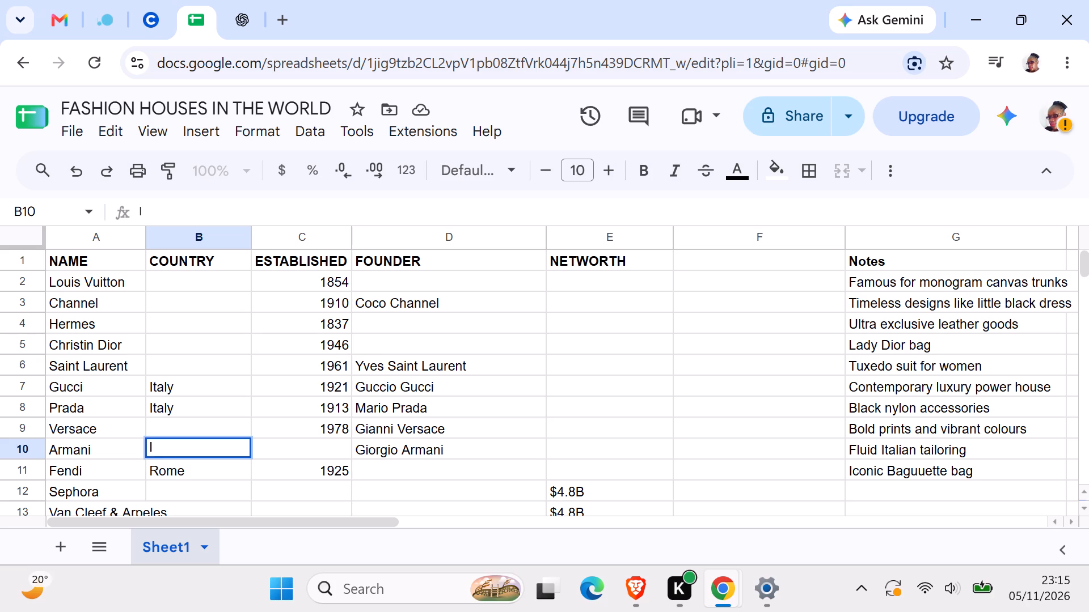
pyautogui.press('t')
pyautogui.press('a')
pyautogui.write('ly')
# Enter France as the country of Sephora in cell B12.
pyautogui.click(162, 491)
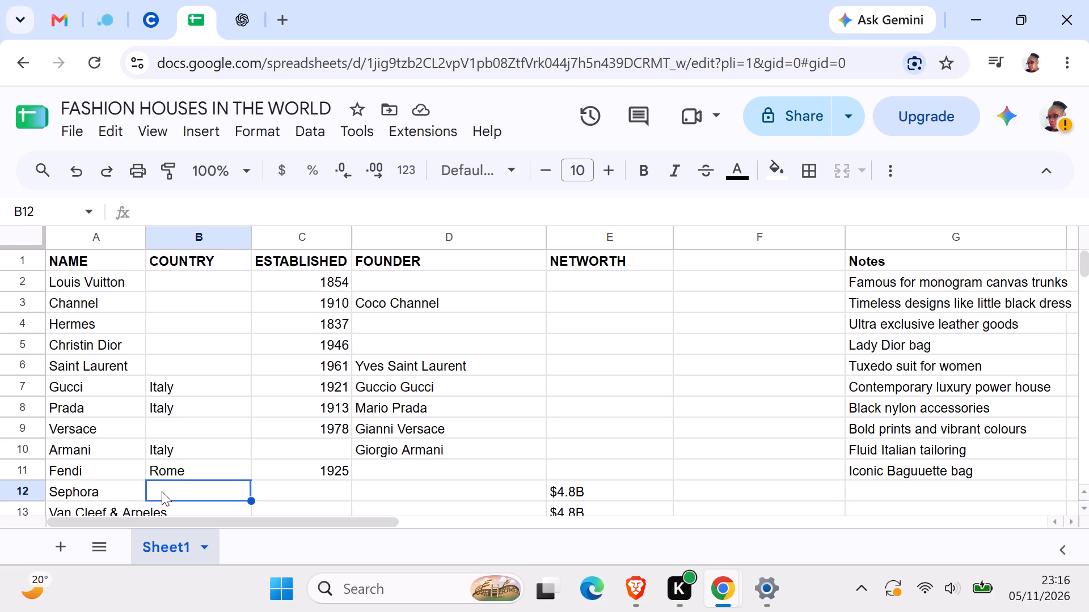
pyautogui.press('f')
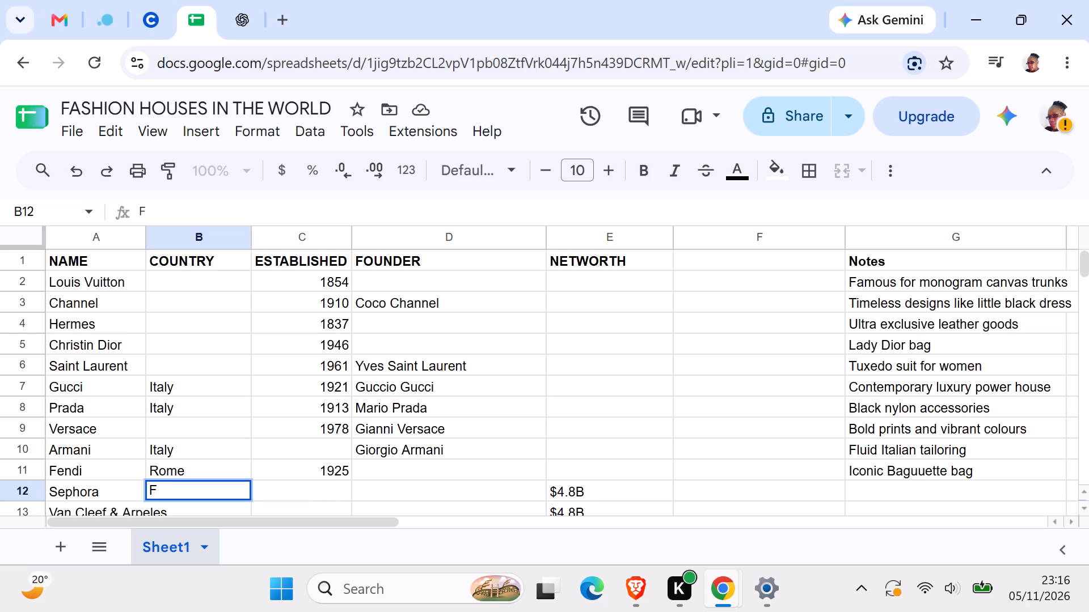
pyautogui.write('ra')
pyautogui.write('nce')
pyautogui.click(252, 476)
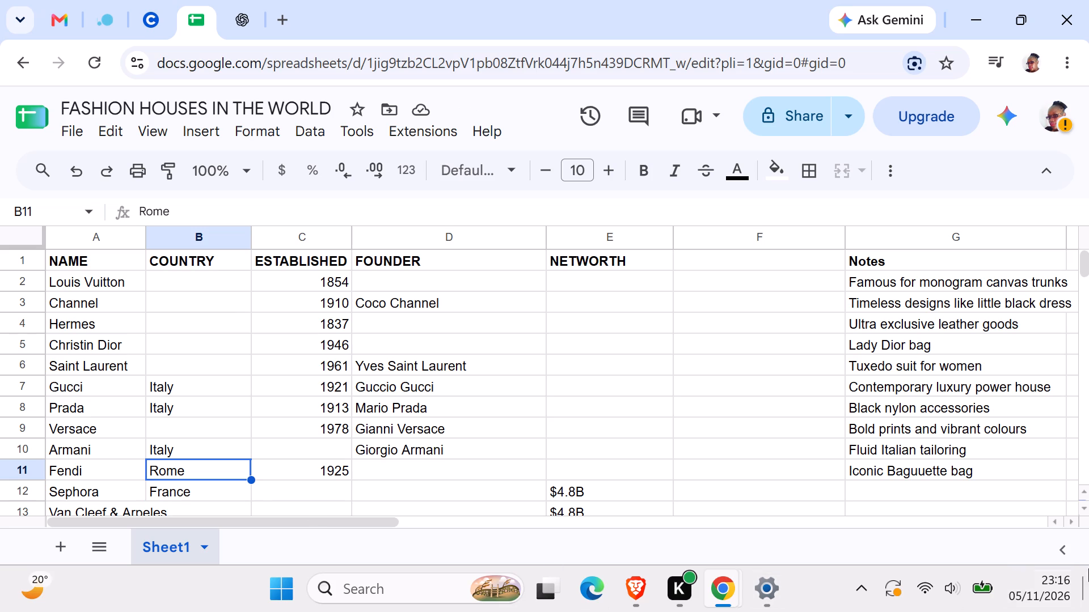
pyautogui.click(1088, 507)
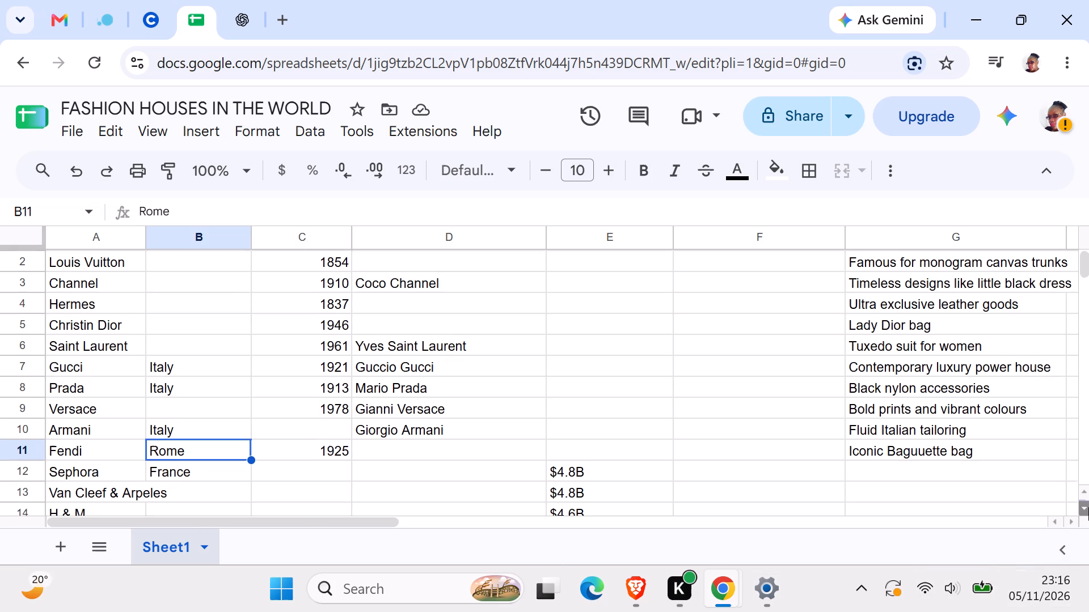
# Enter France as the country of Van Cleef & Arpeles in cell B13.
pyautogui.tripleClick(1088, 507)
pyautogui.doubleClick(1088, 507)
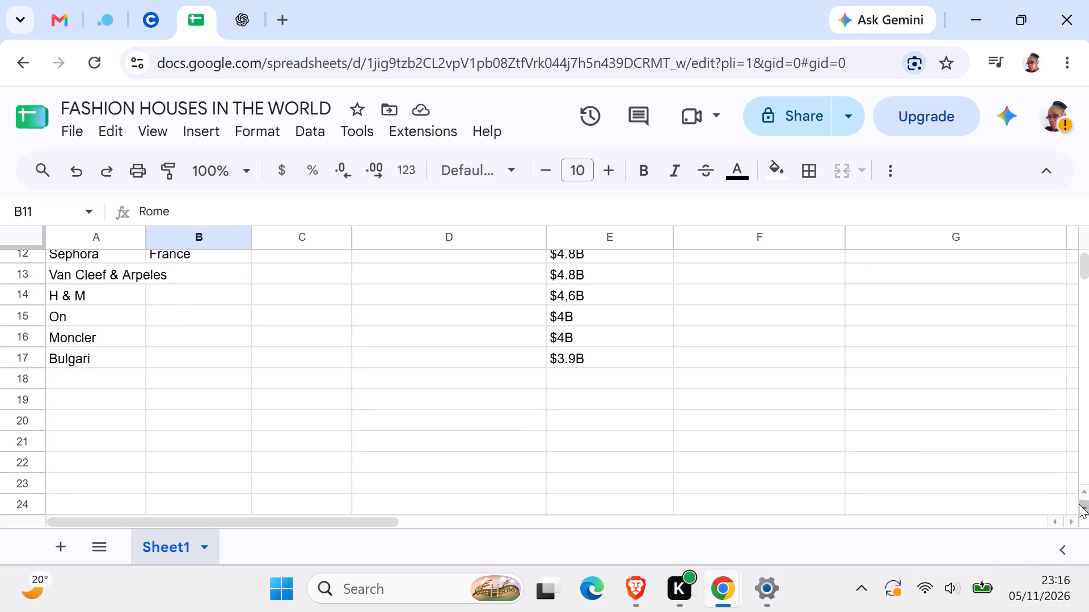
pyautogui.click(213, 271)
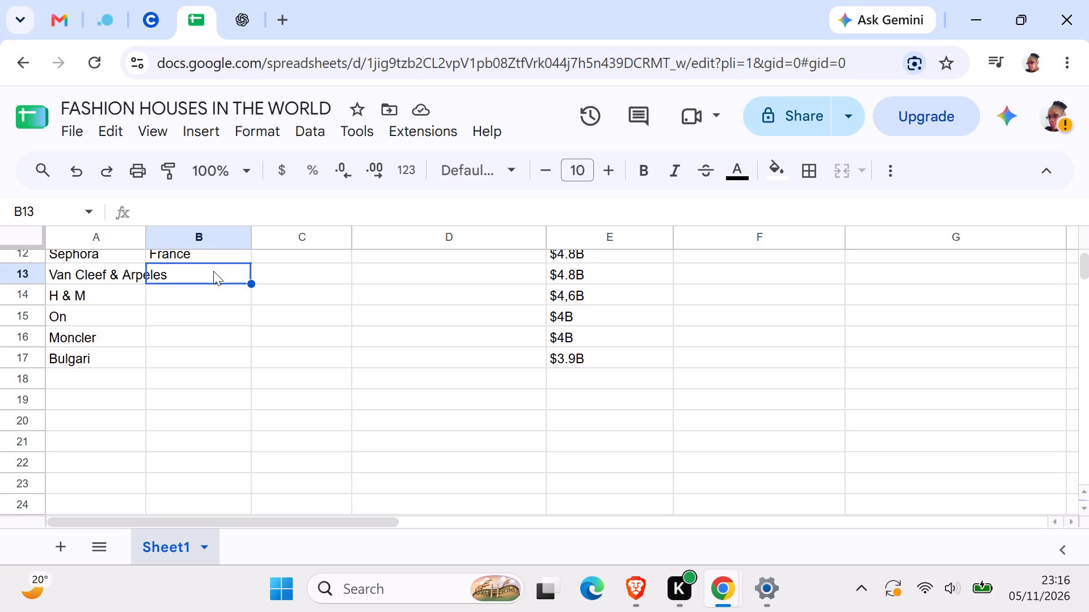
pyautogui.press('f')
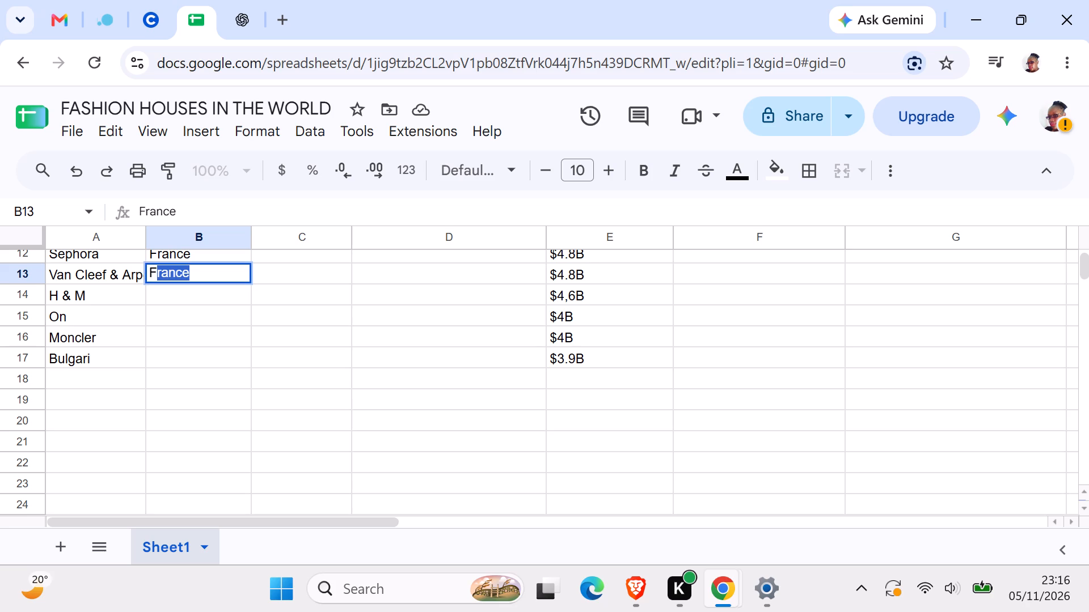
pyautogui.press('Return')
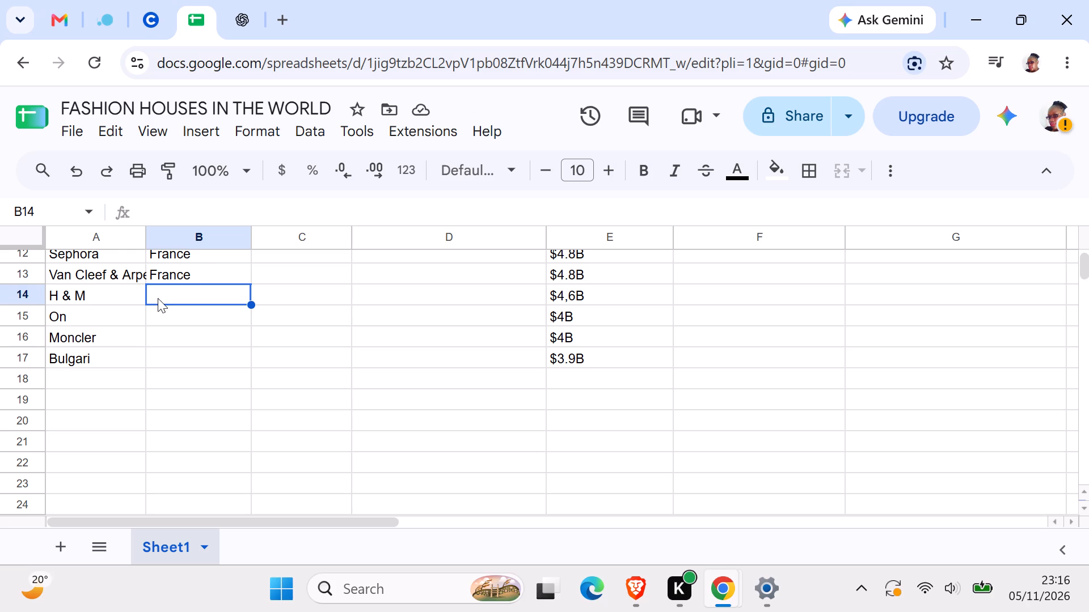
# Enter Sweden as the country of H & M in cell B14.
pyautogui.press('s')
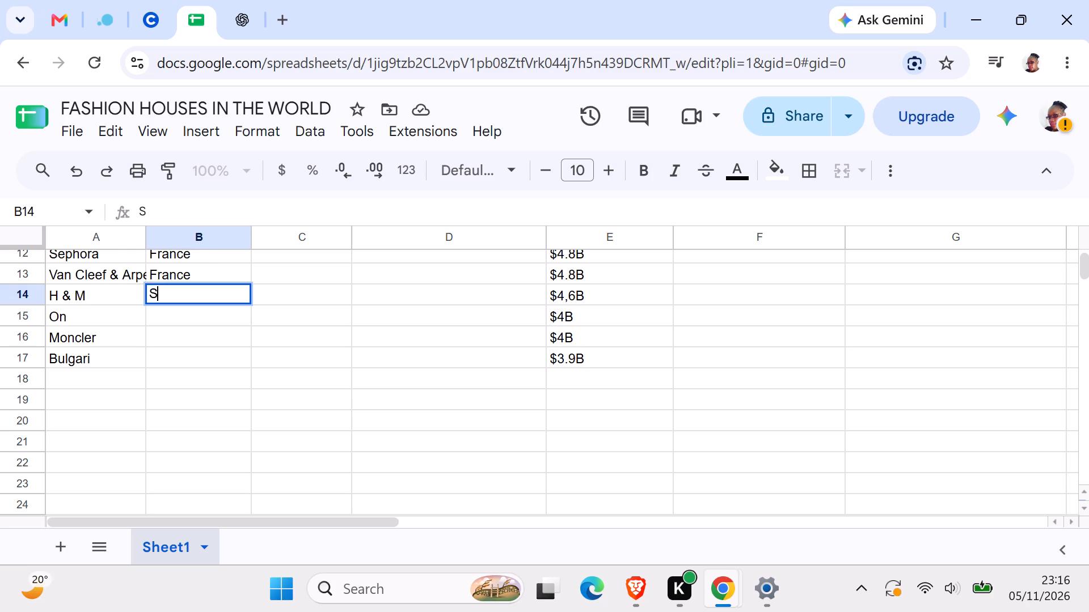
pyautogui.write('wede')
pyautogui.press('n')
# Enter Switzerland as the country of On in cell B15.
pyautogui.click(148, 313)
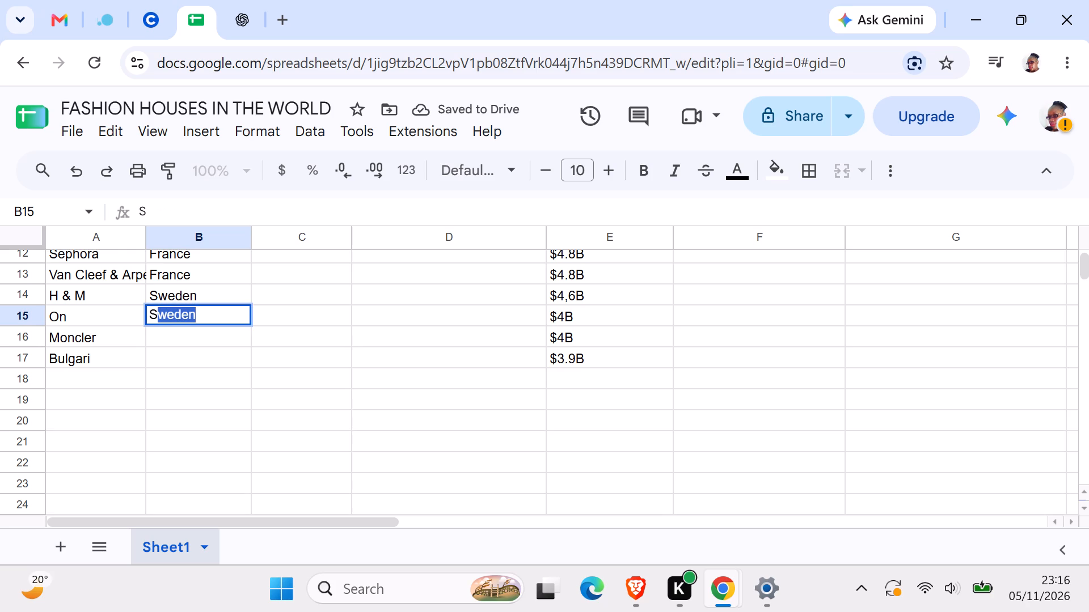
pyautogui.press('w')
pyautogui.press('i')
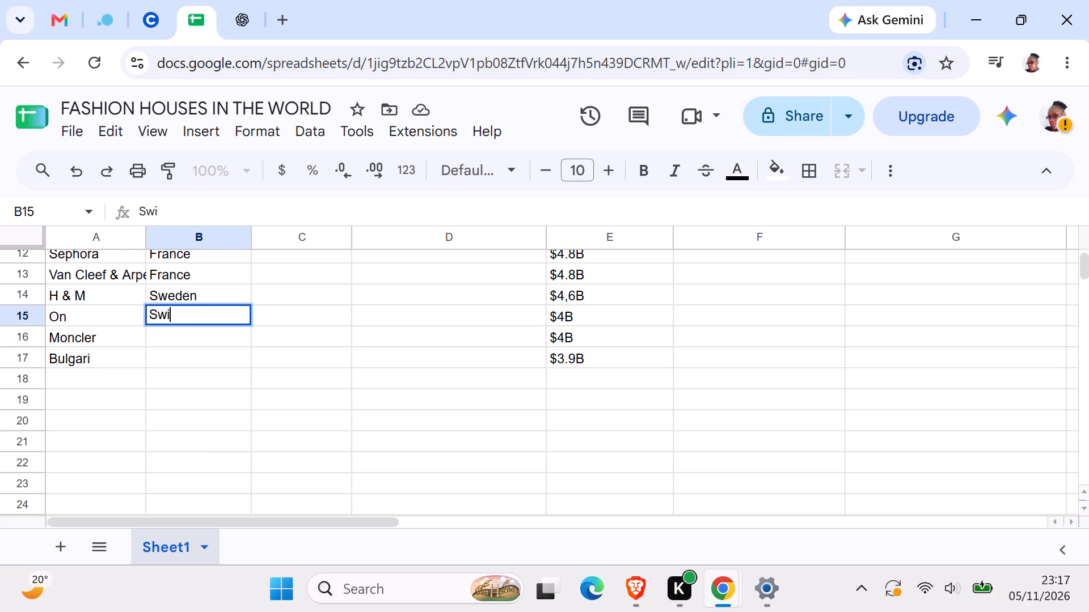
pyautogui.press('t')
pyautogui.write('ze')
pyautogui.press('r')
pyautogui.write('land')
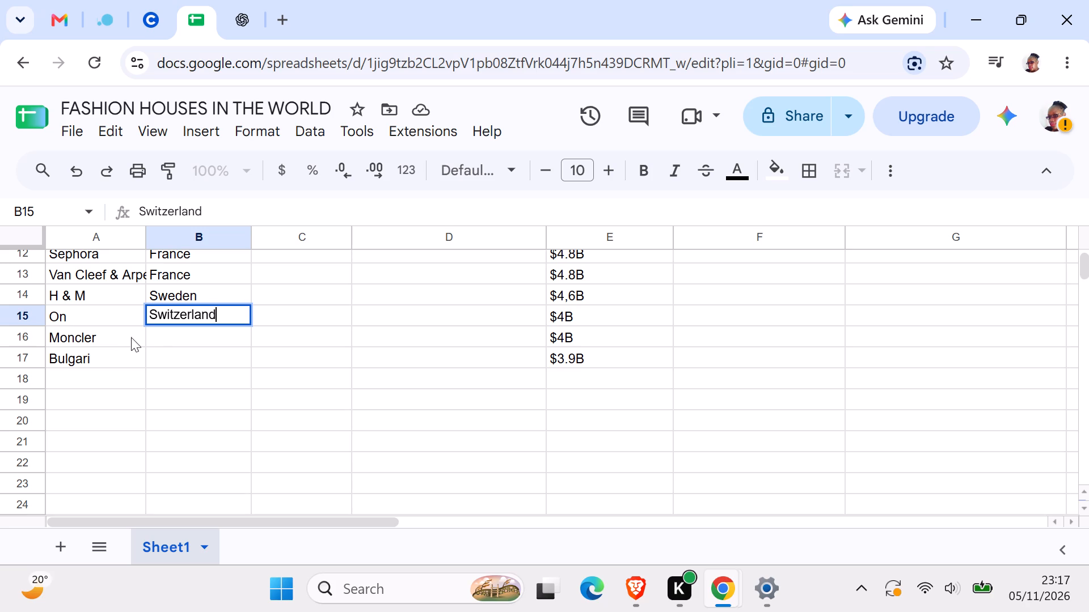
# Enter France as the country of Moncler in cell B16.
pyautogui.click(156, 338)
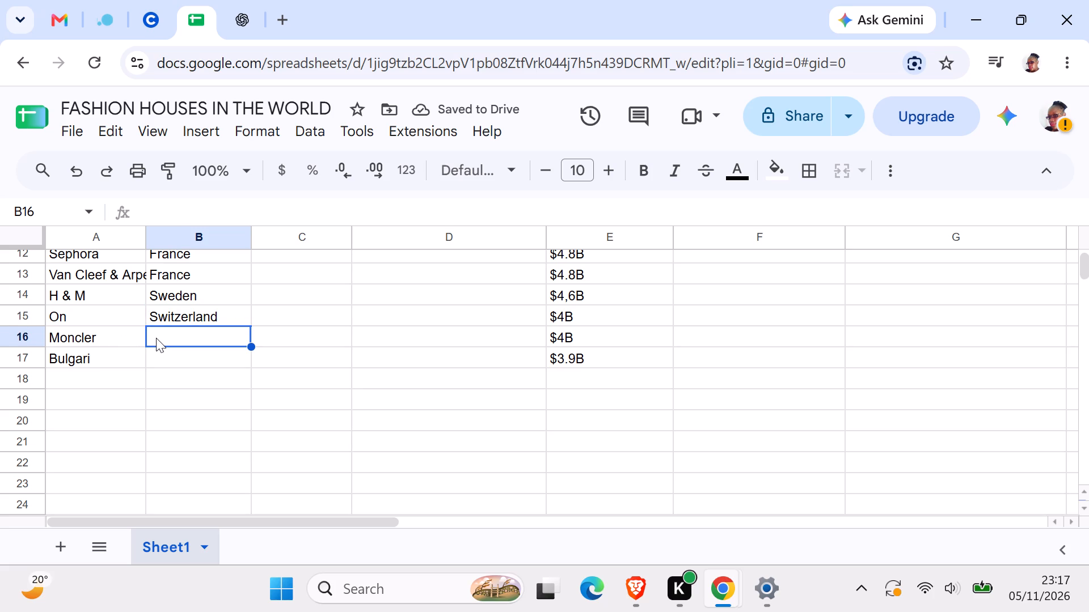
pyautogui.press('f')
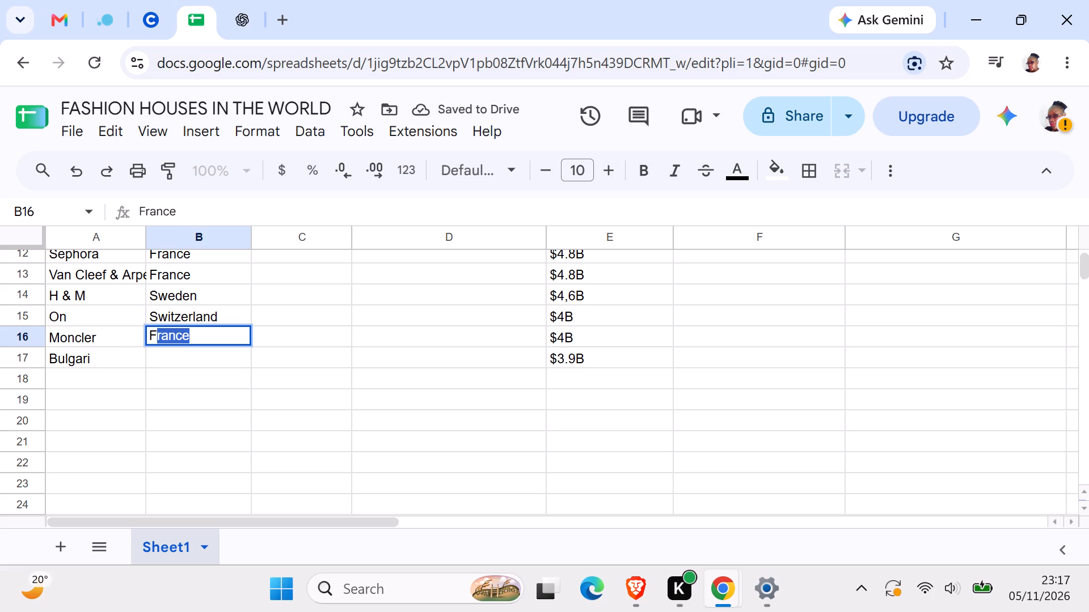
pyautogui.press('Return')
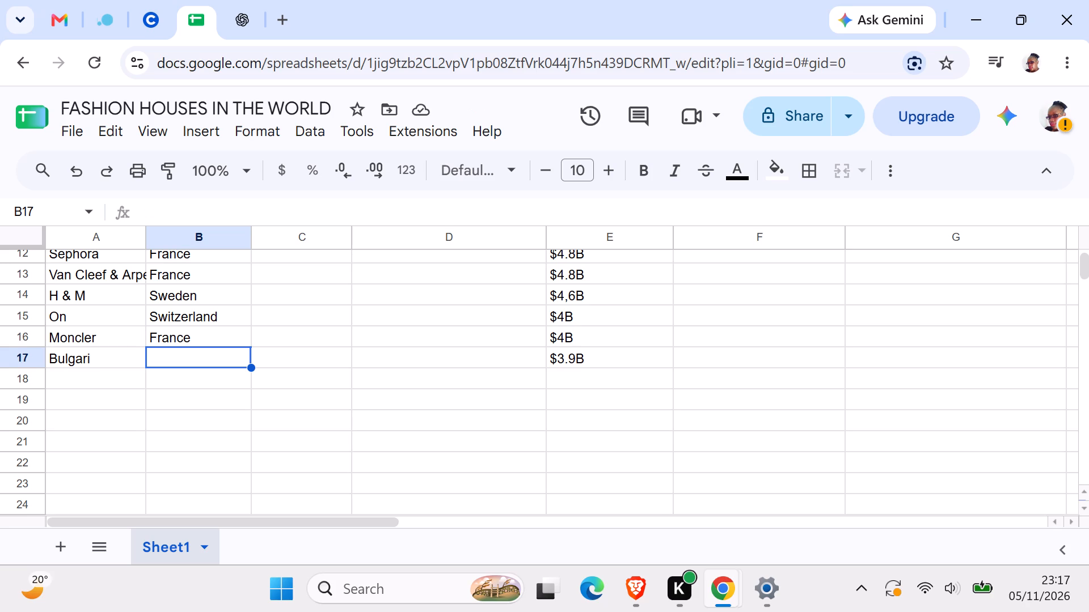
# Enter Italy as the country of Bulgari in cell B17.
pyautogui.press('i')
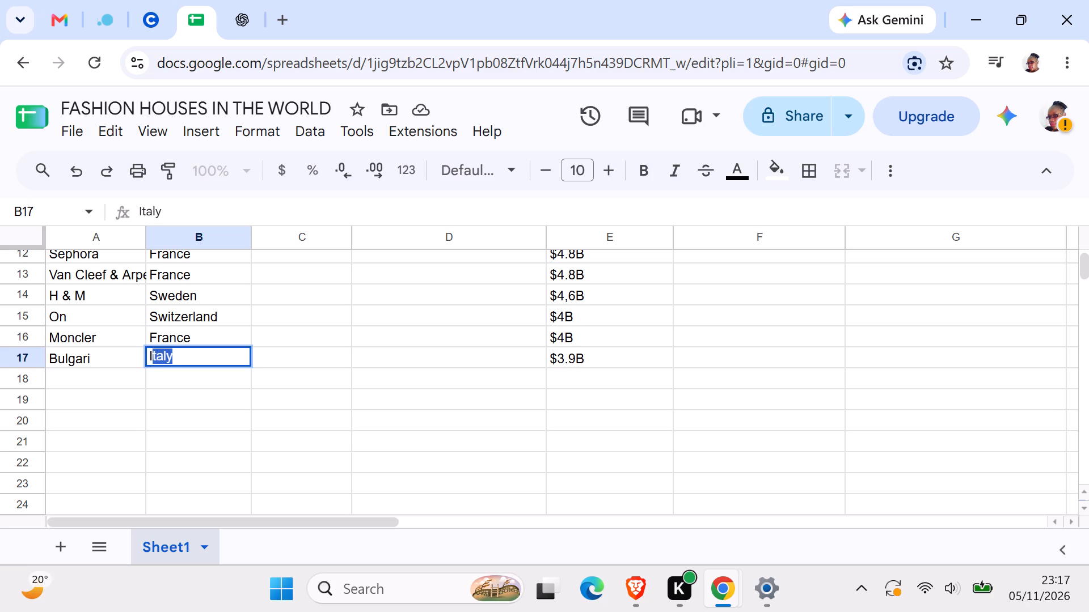
pyautogui.press('Return')
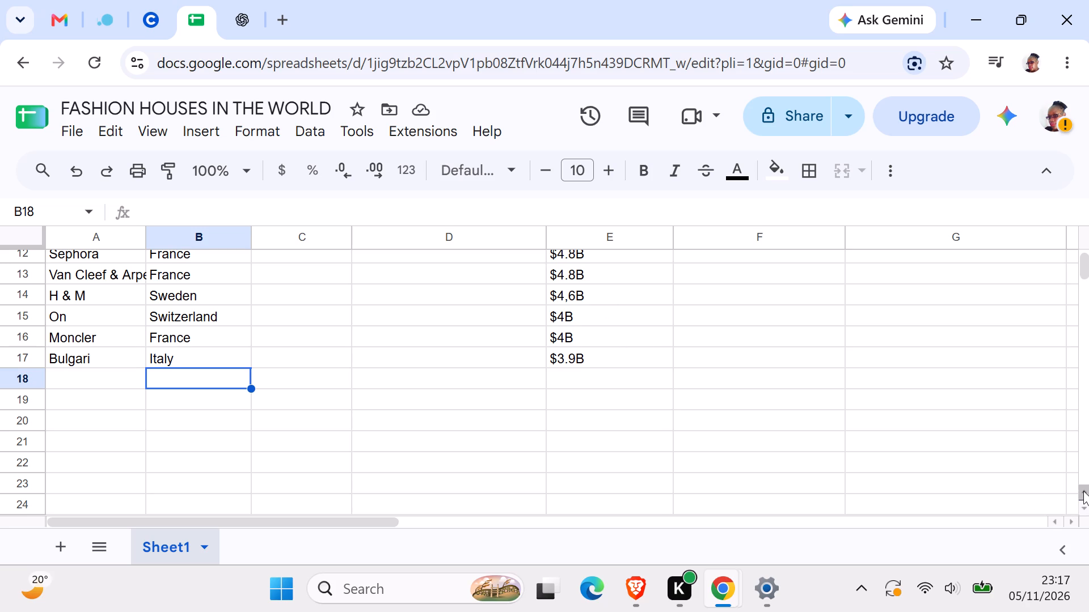
# Enter Italy as the country of Versace in cell B9.
pyautogui.tripleClick(1083, 491)
pyautogui.click(1083, 491)
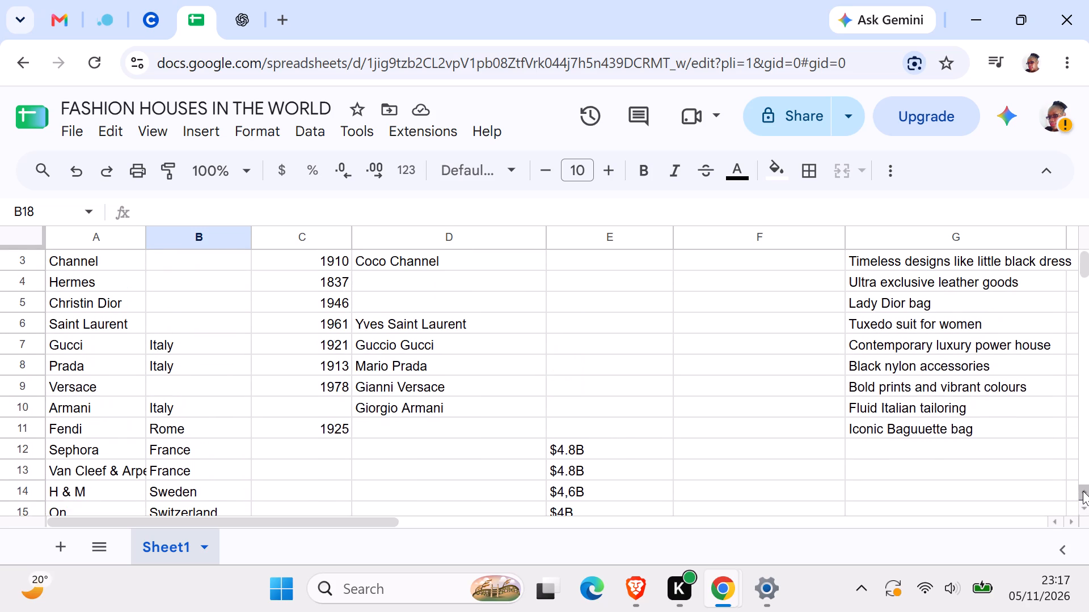
pyautogui.click(1083, 491)
pyautogui.click(1083, 491)
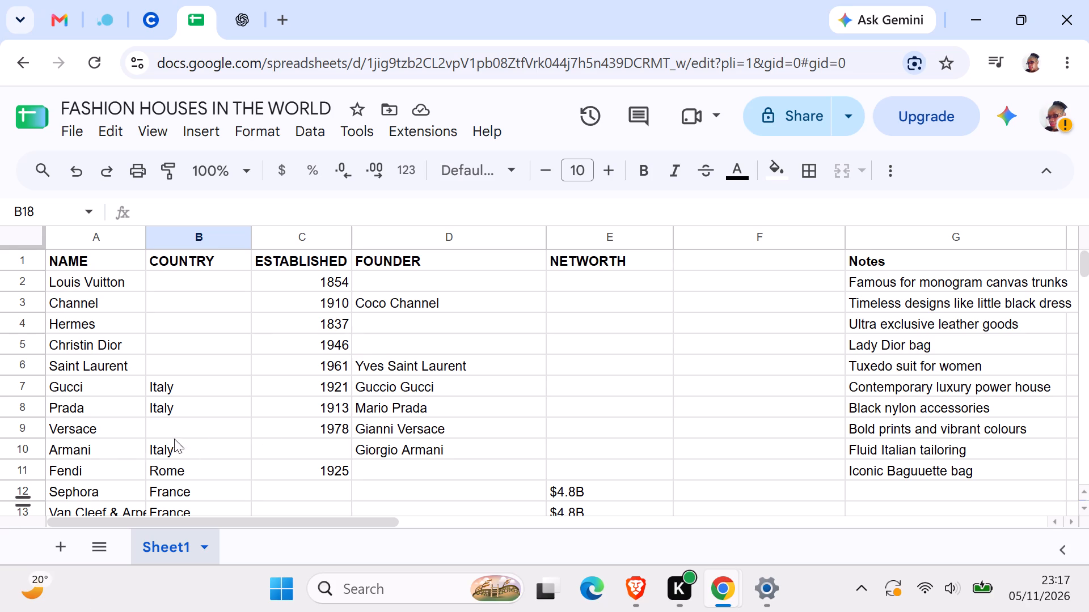
pyautogui.click(158, 423)
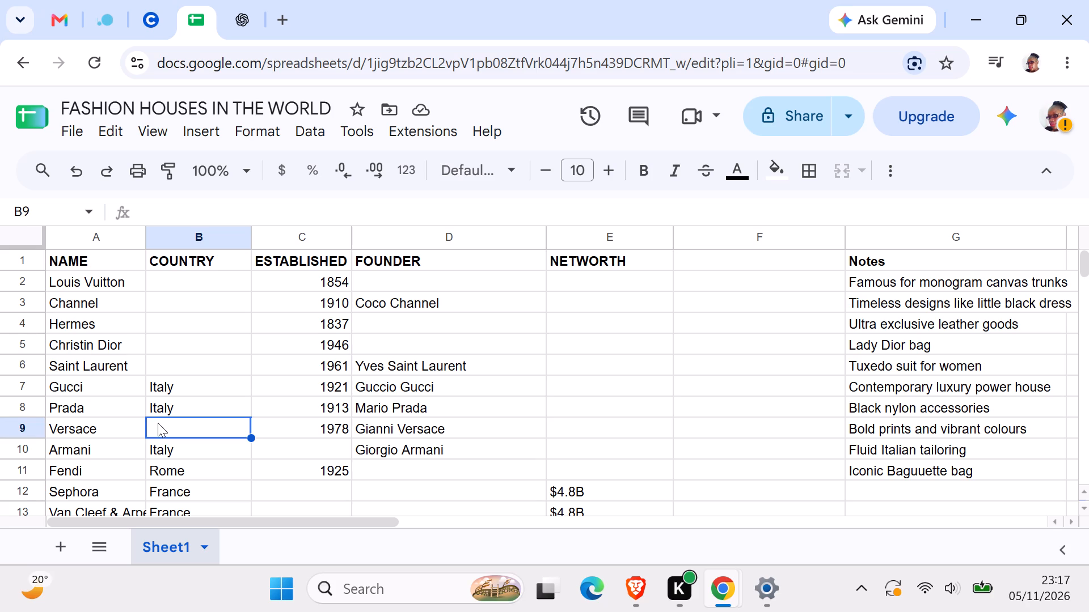
pyautogui.press('i')
pyautogui.press('Return')
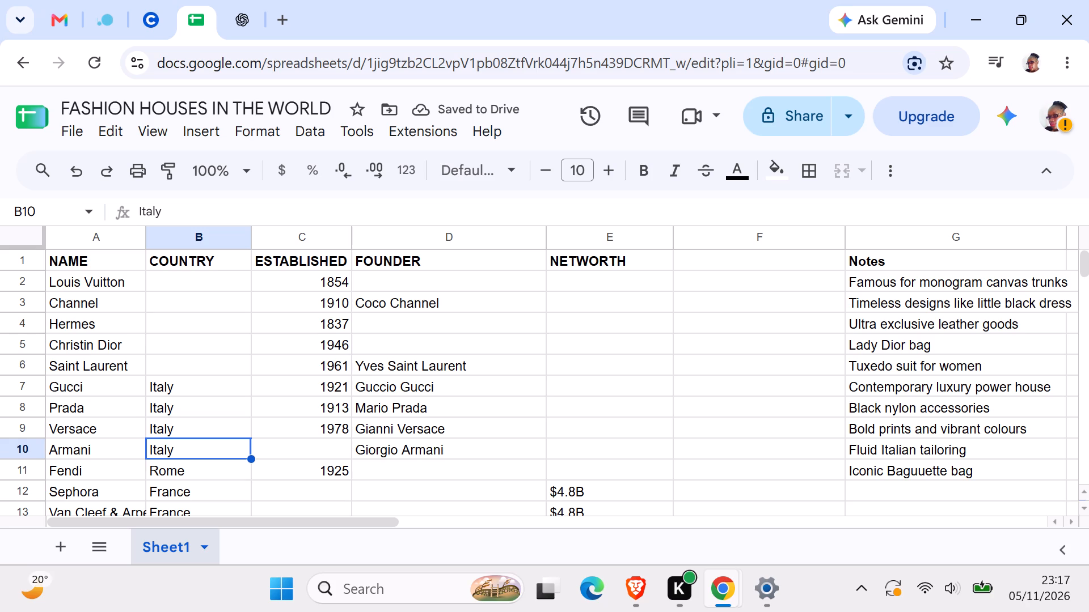
# Enter France as the country of Saint Laurent in cell B6.
pyautogui.click(166, 362)
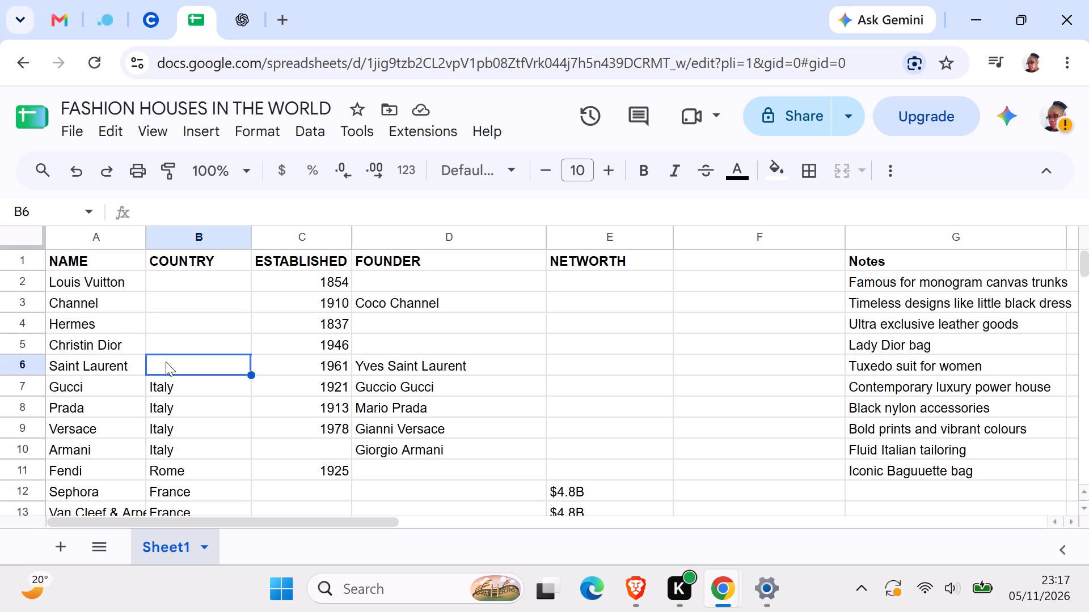
pyautogui.press('f')
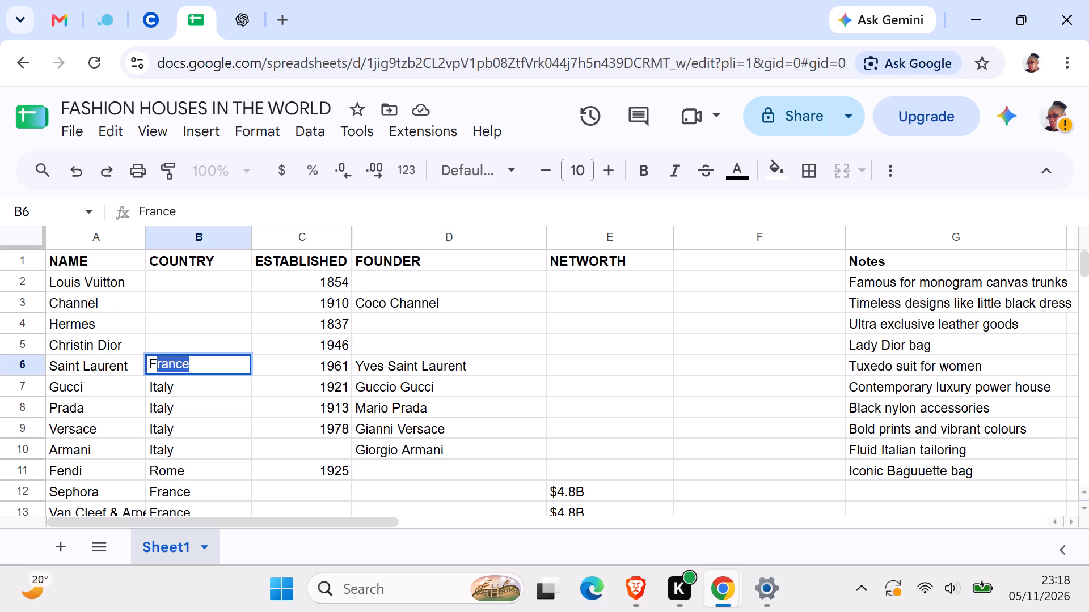
pyautogui.press('Return')
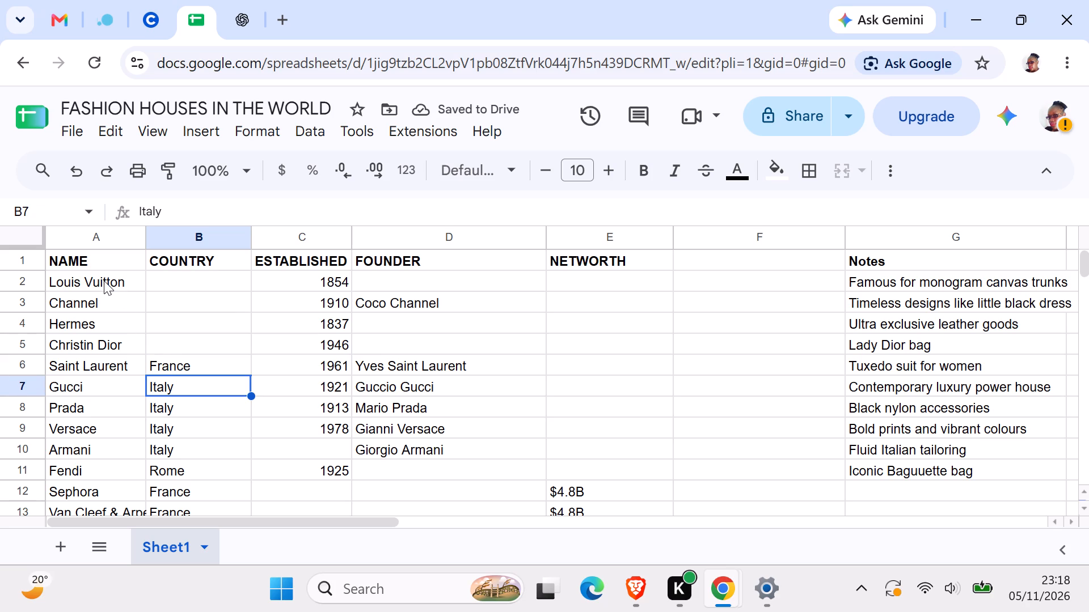
# Enter France as the country of Louis Vuitton in cell B2.
pyautogui.click(170, 273)
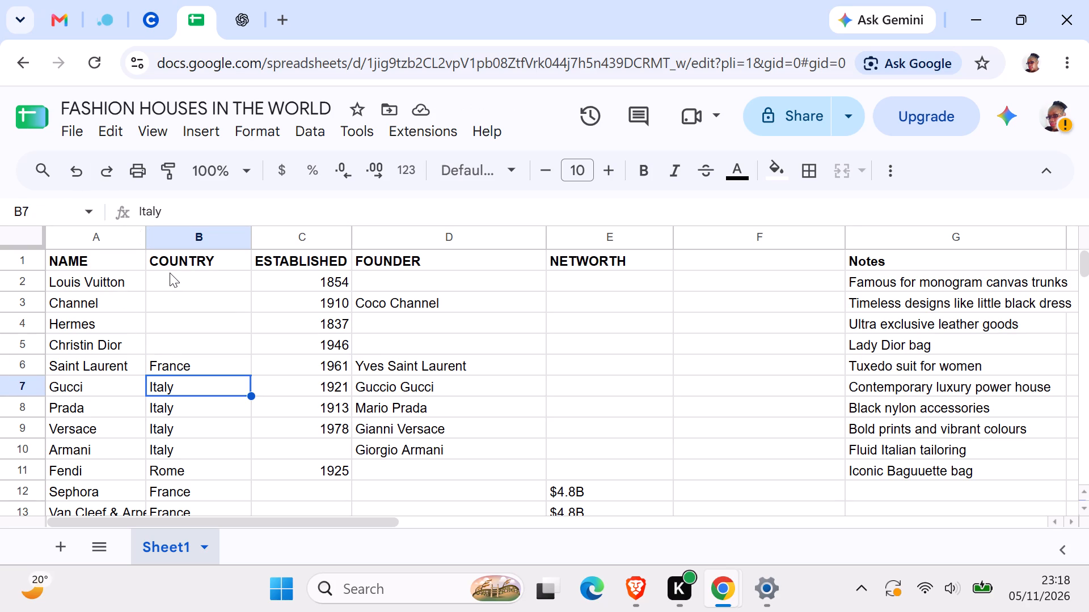
pyautogui.click(169, 282)
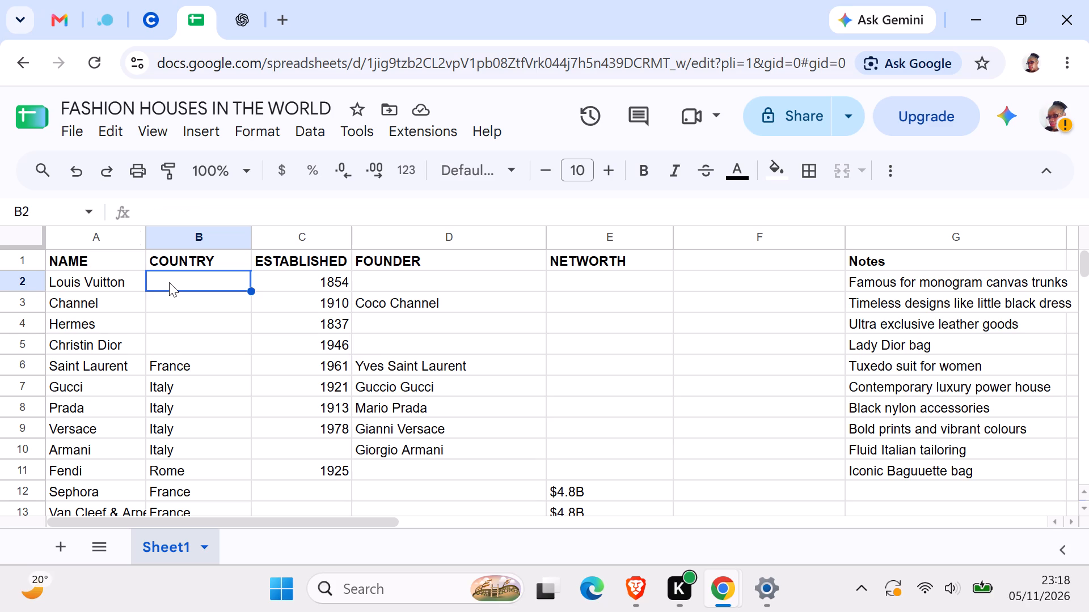
pyautogui.press('f')
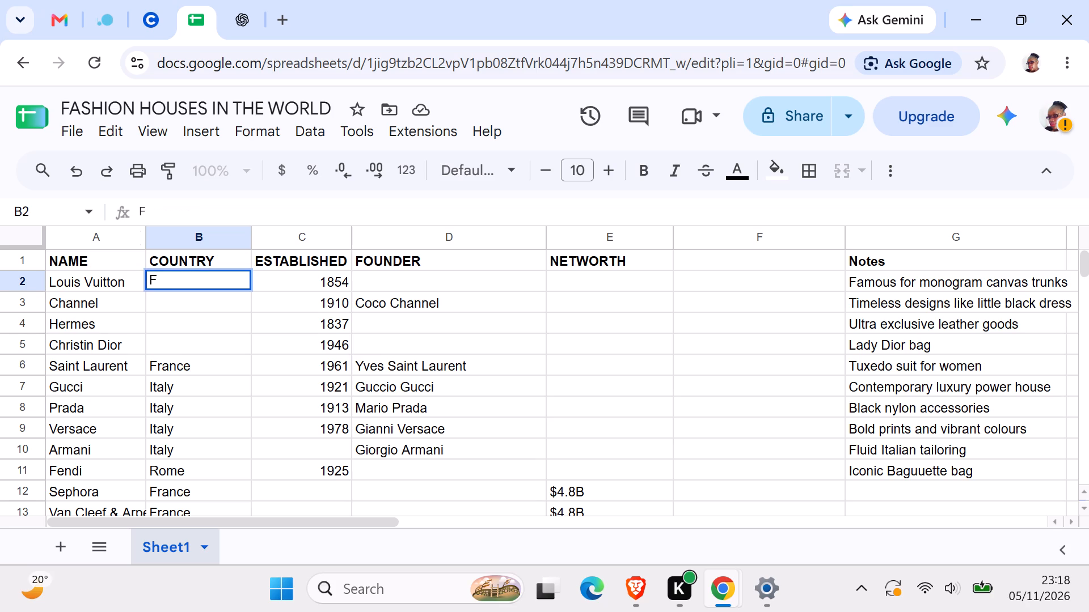
pyautogui.press('r')
pyautogui.press('a')
pyautogui.press('BackSpace')
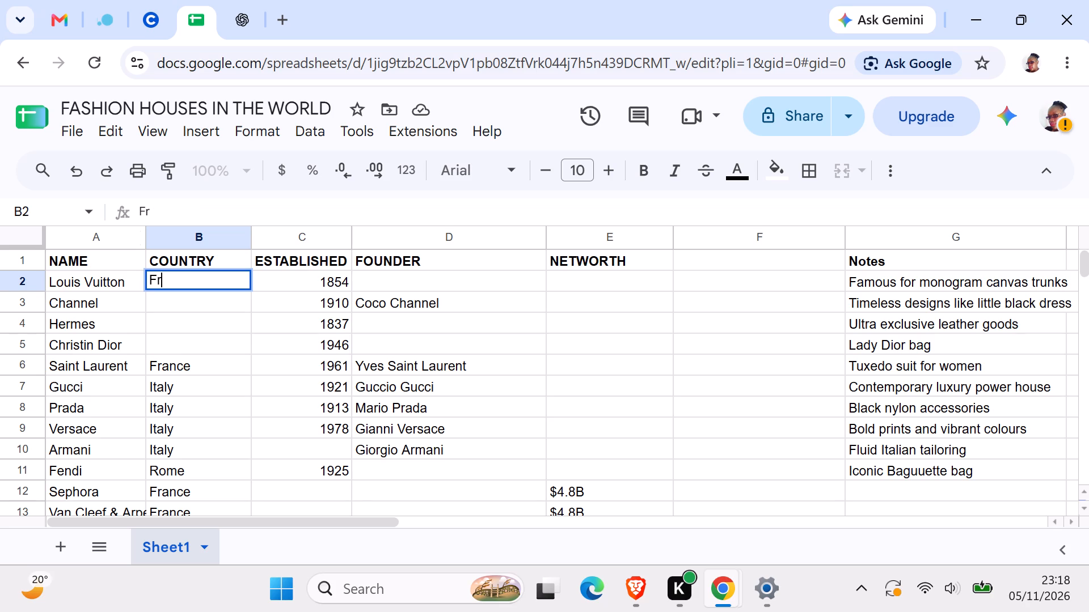
pyautogui.press('a')
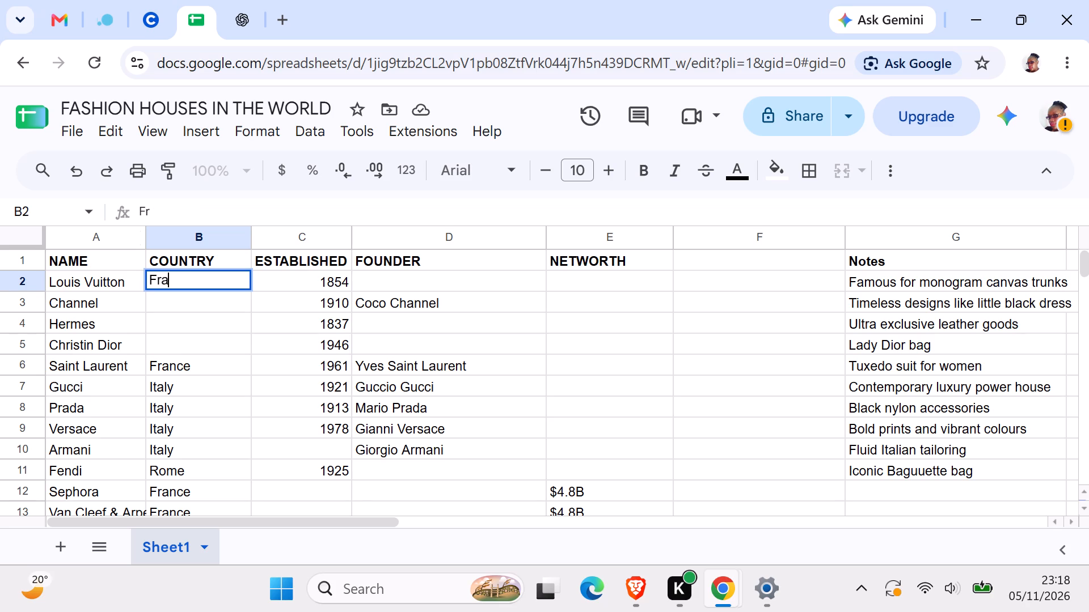
pyautogui.write('nce')
pyautogui.click(169, 282)
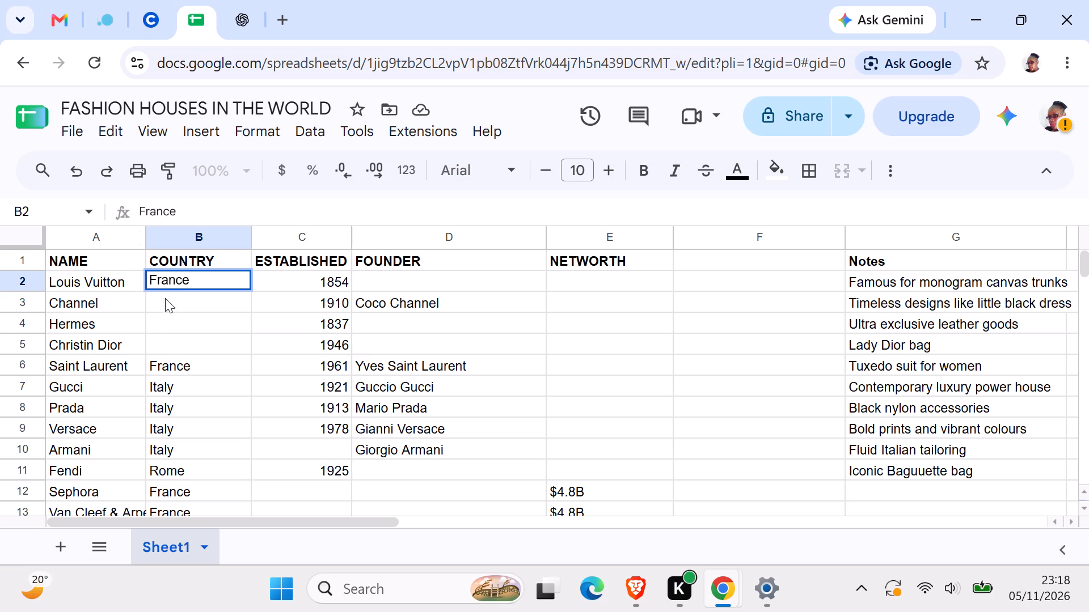
# Enter France as the country of Channel in cell B3.
pyautogui.click(165, 296)
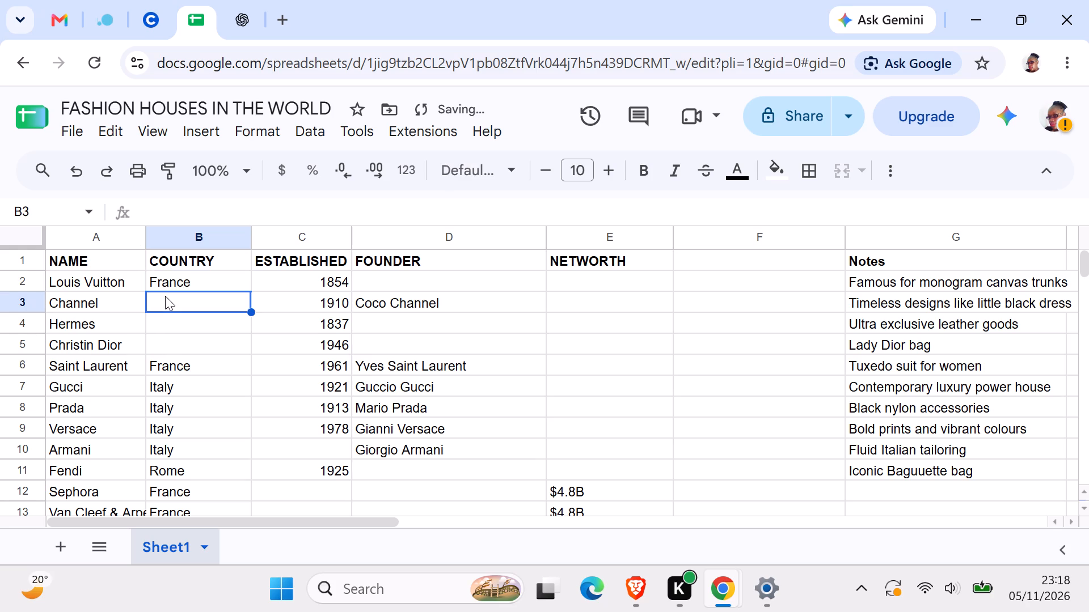
pyautogui.press('f')
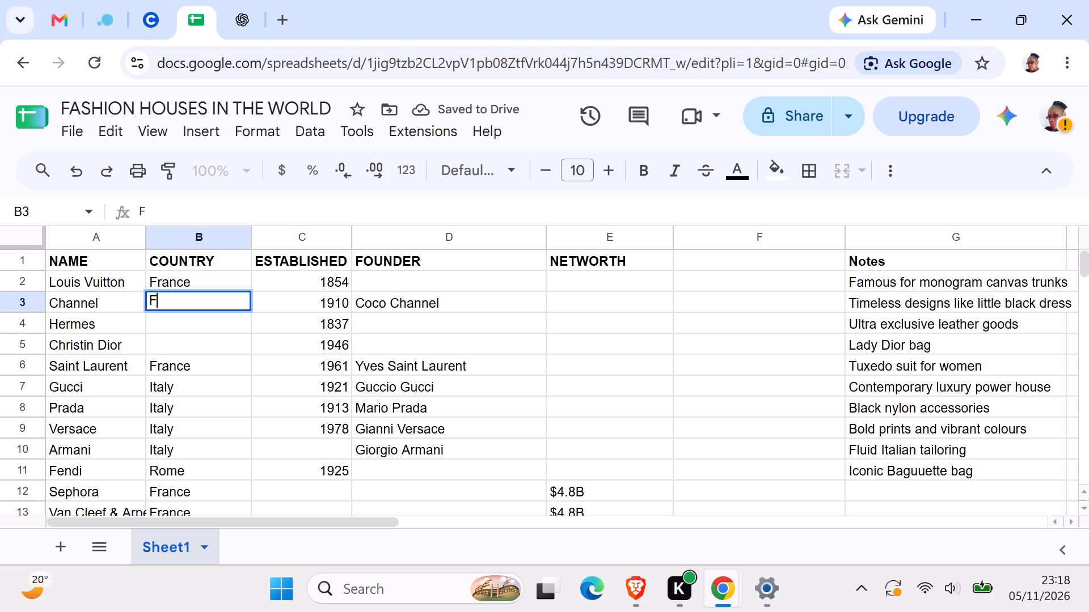
pyautogui.press('r')
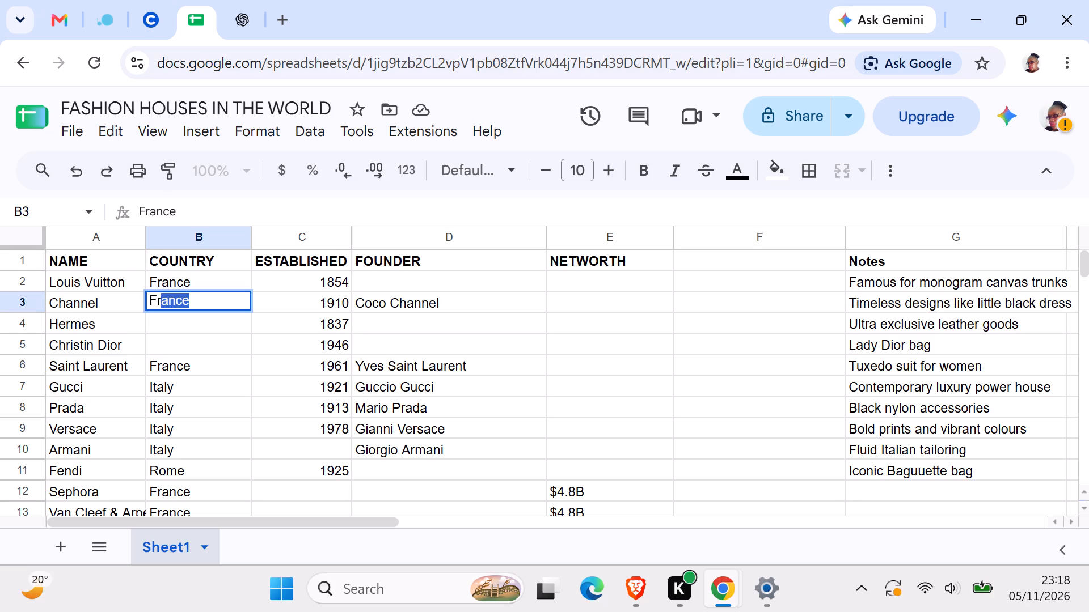
pyautogui.press('Return')
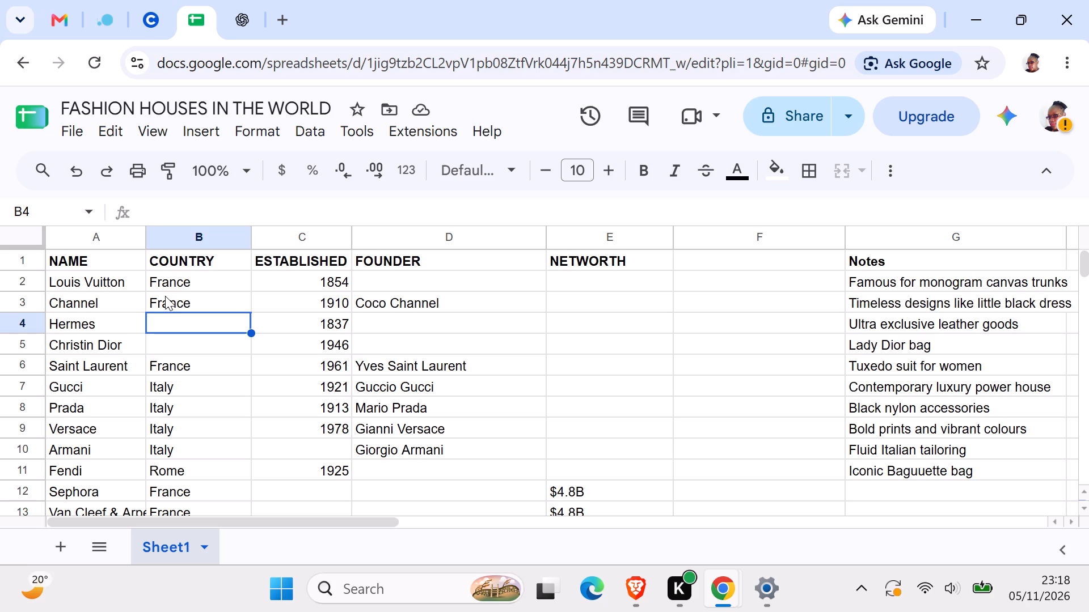
# Enter France as the country of Hermes in cell B4.
pyautogui.click(1082, 160)
pyautogui.click(170, 319)
pyautogui.press('f')
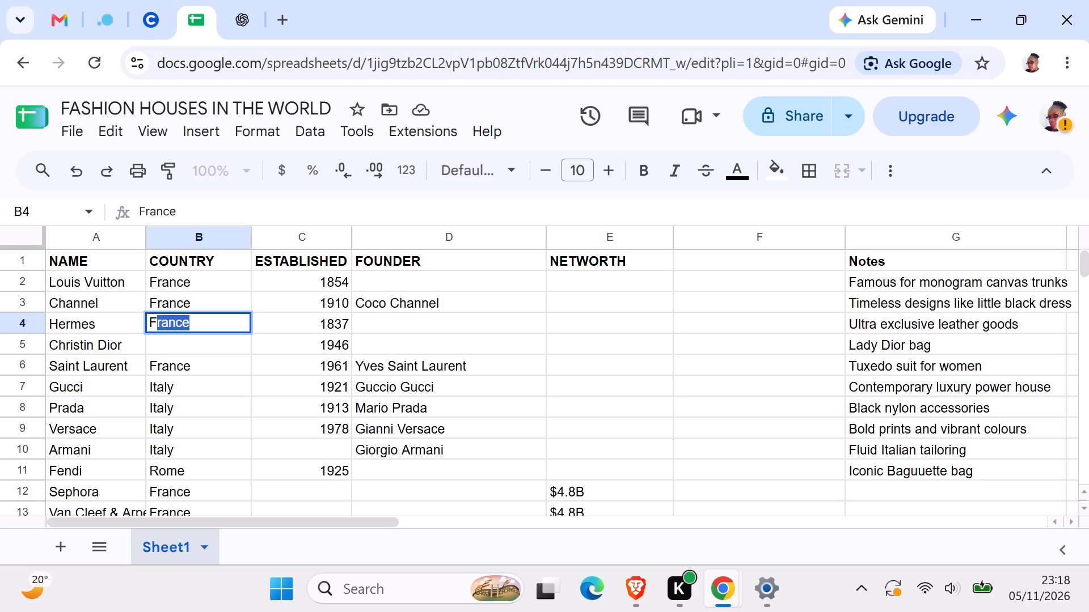
pyautogui.press('Return')
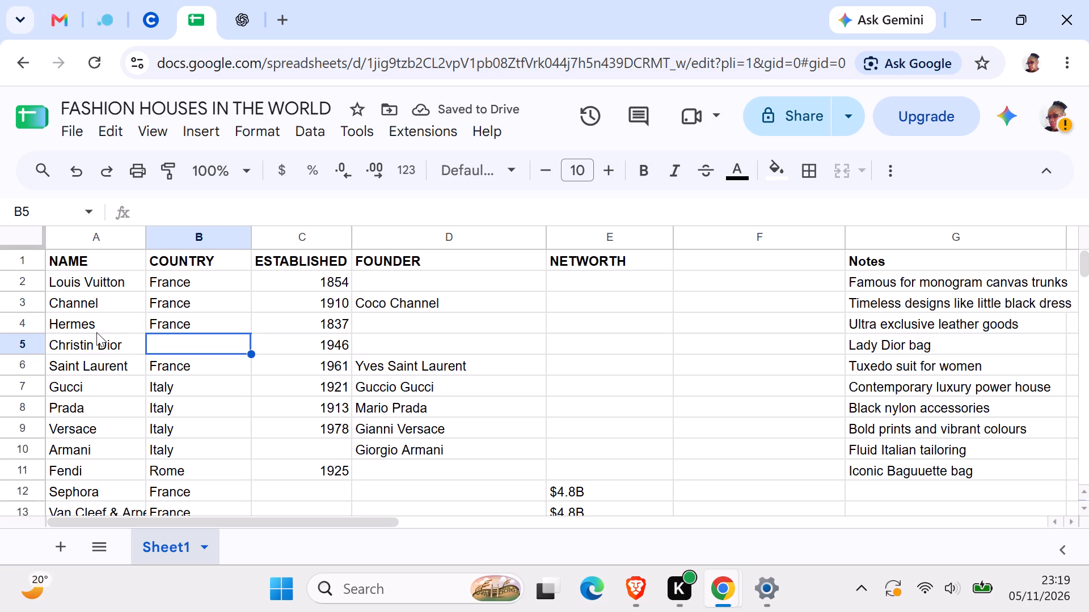
# Enter France as the country of Christin Dior in cell B5.
pyautogui.click(162, 351)
pyautogui.press('f')
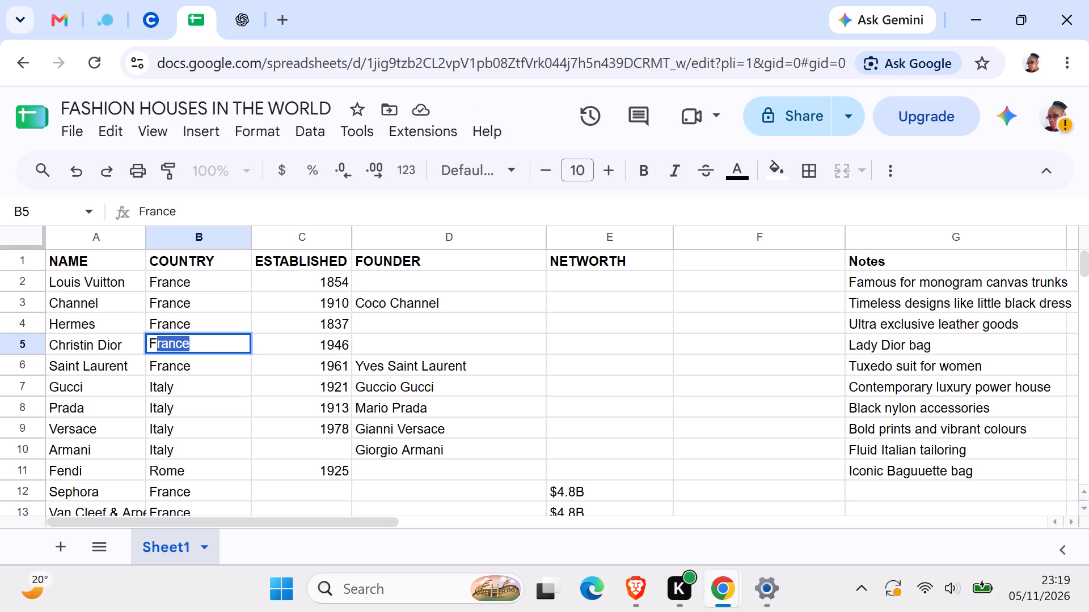
pyautogui.press('Return')
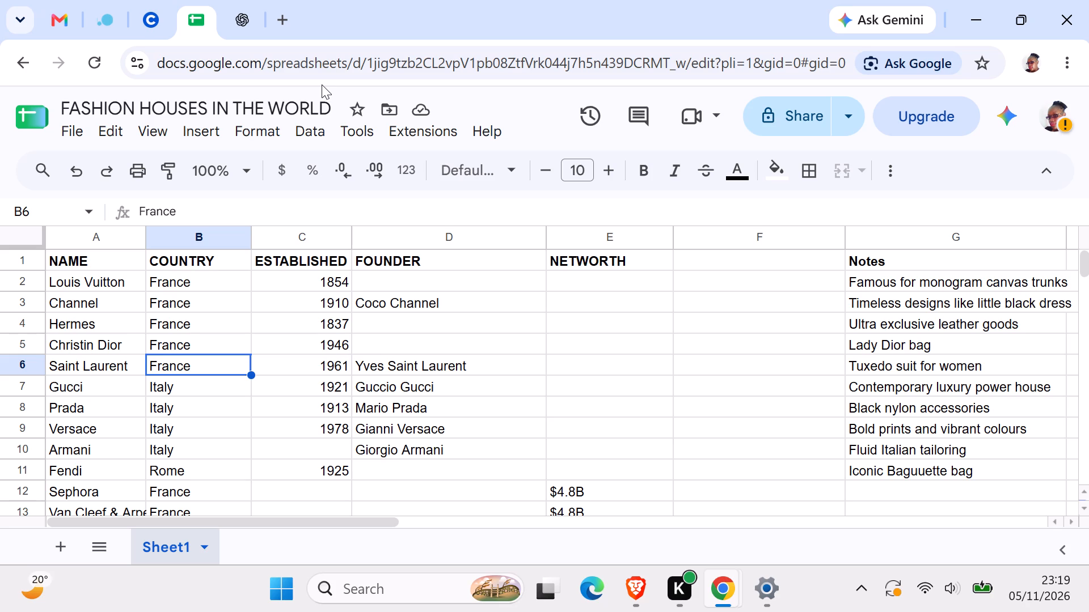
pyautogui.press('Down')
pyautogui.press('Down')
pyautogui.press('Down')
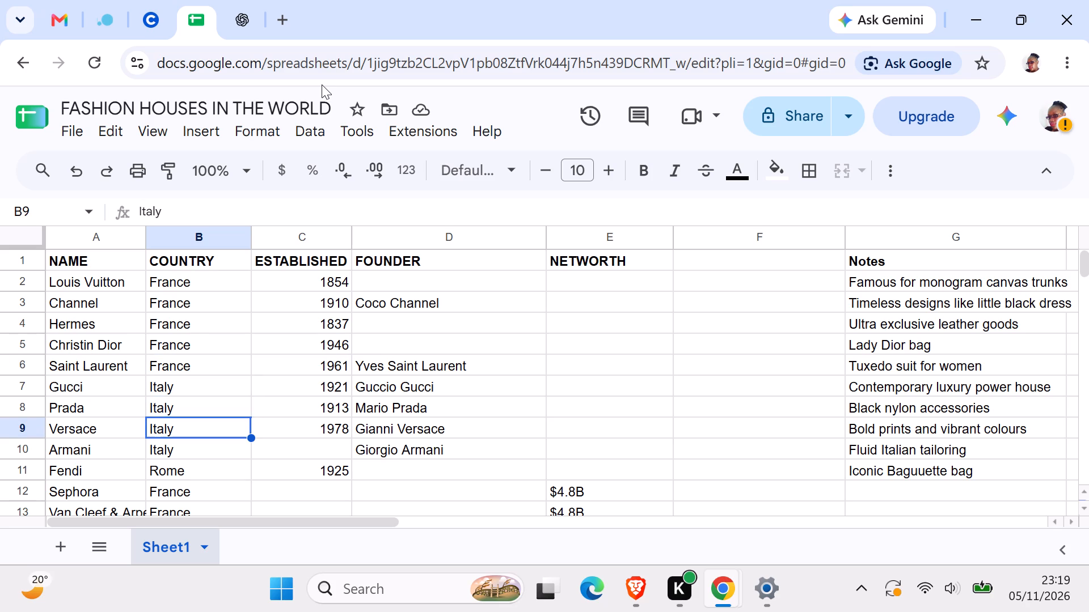
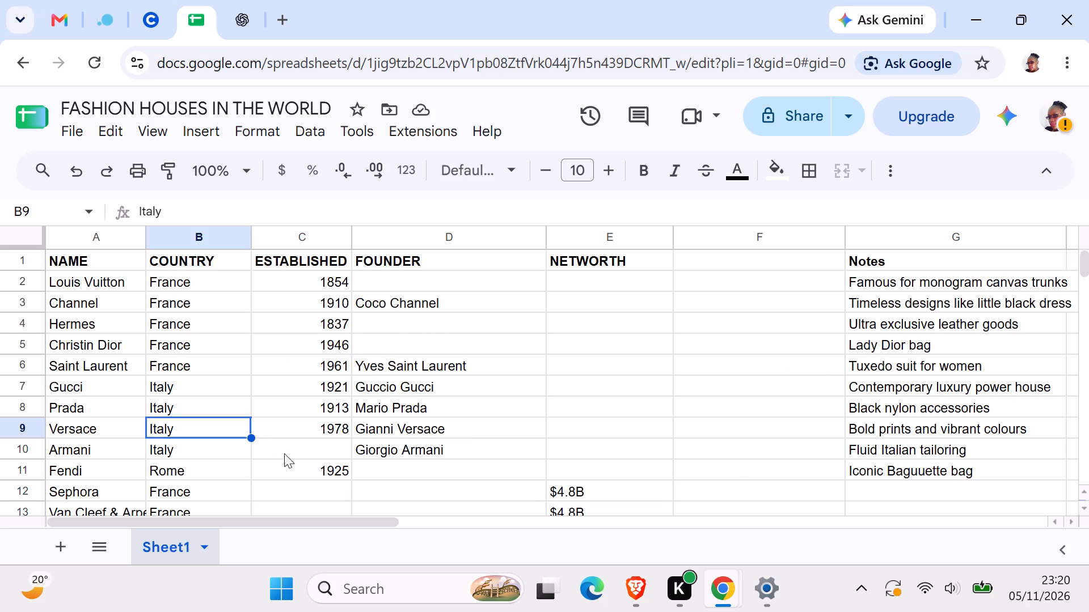
# Enter 1975 as the establishment year of Armani in cell C10.
pyautogui.click(337, 450)
pyautogui.press('1')
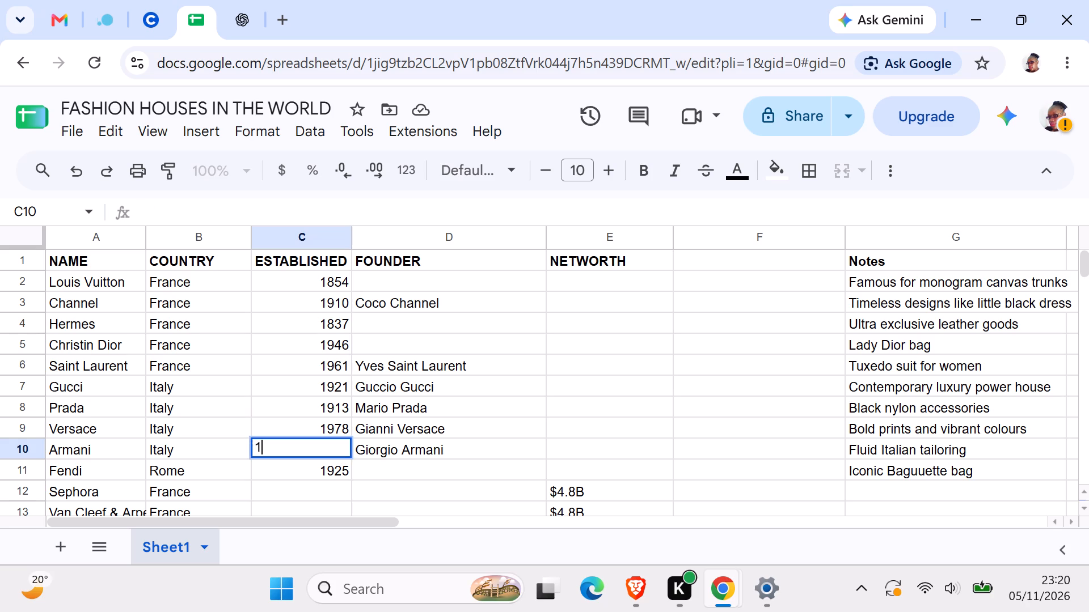
pyautogui.write('975')
pyautogui.press('Return')
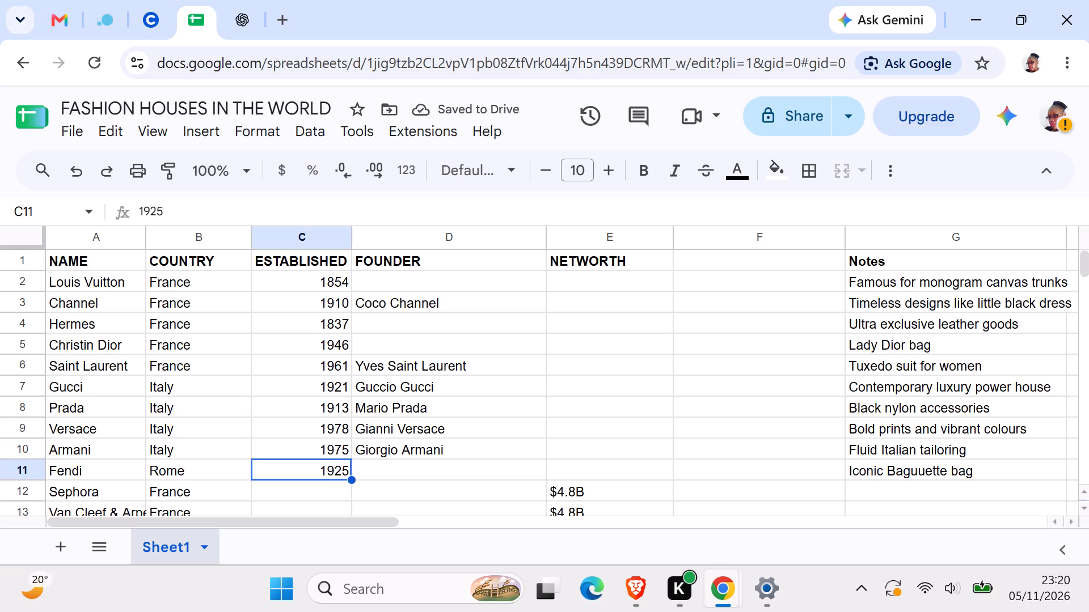
# Enter 1969 as the establishment year of Sephora in cell C12.
pyautogui.click(1083, 509)
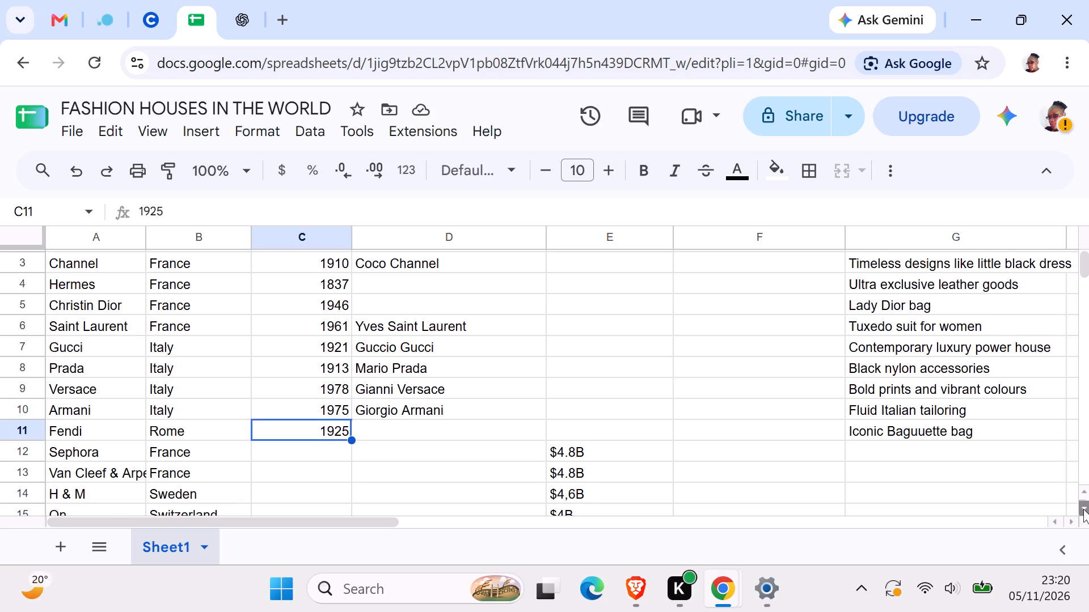
pyautogui.doubleClick(1083, 509)
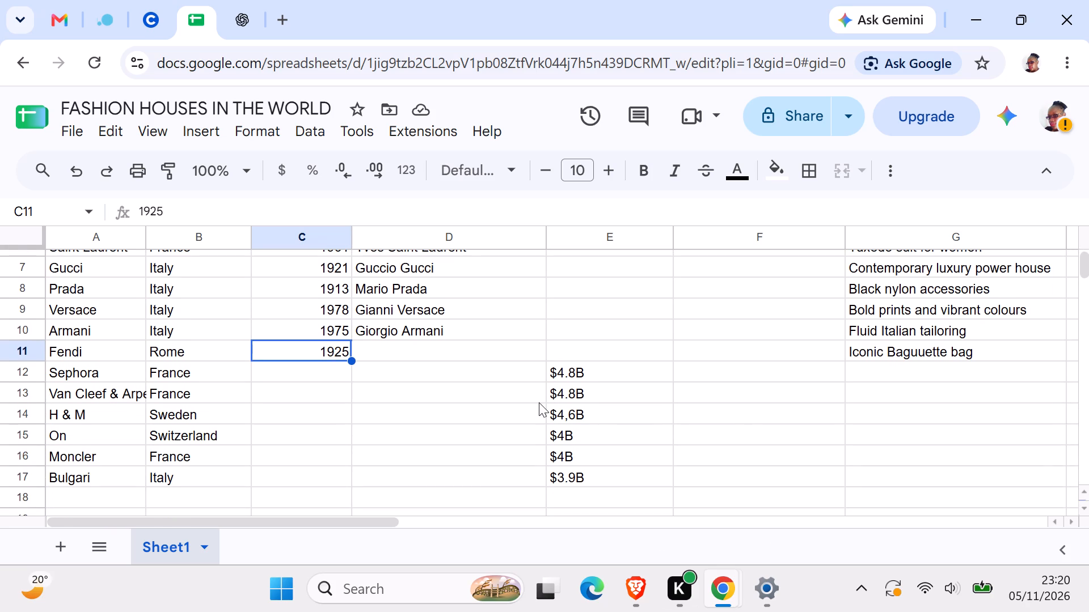
pyautogui.click(322, 371)
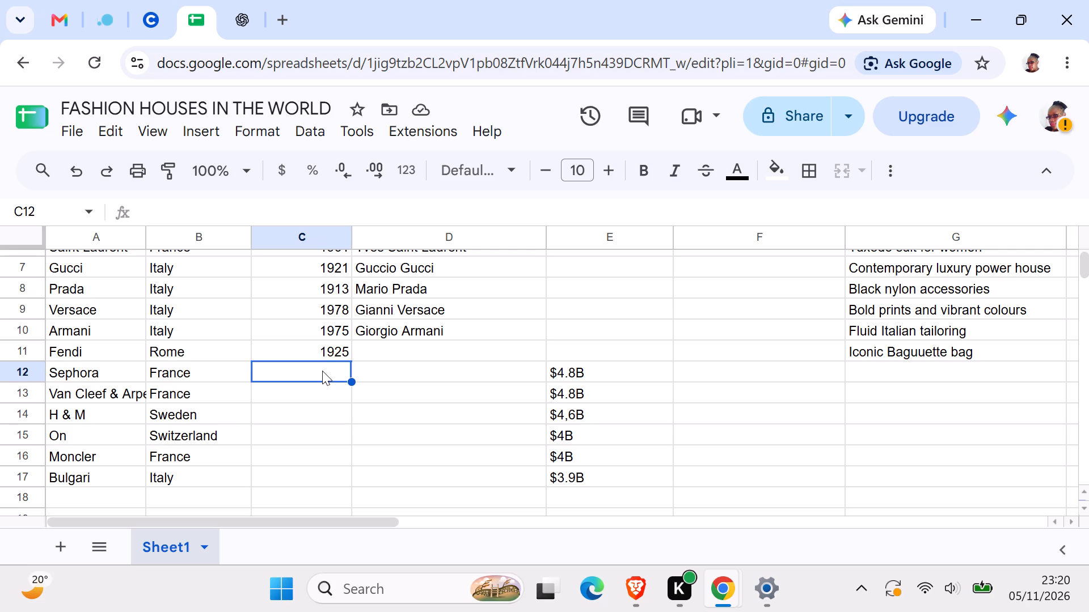
pyautogui.press('1')
pyautogui.press('9')
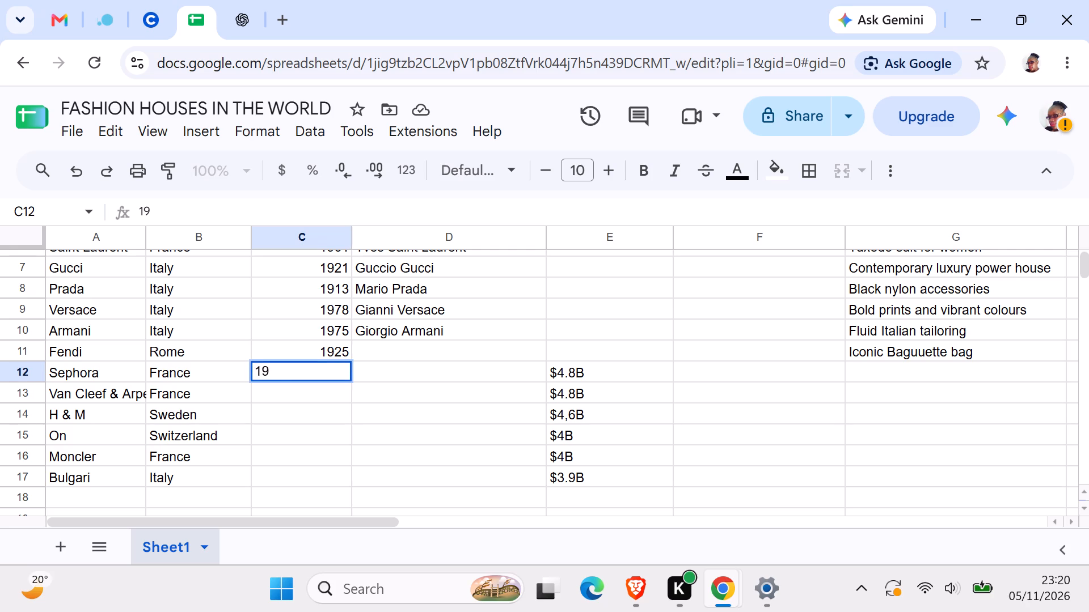
pyautogui.press('6')
pyautogui.press('9')
pyautogui.press('Return')
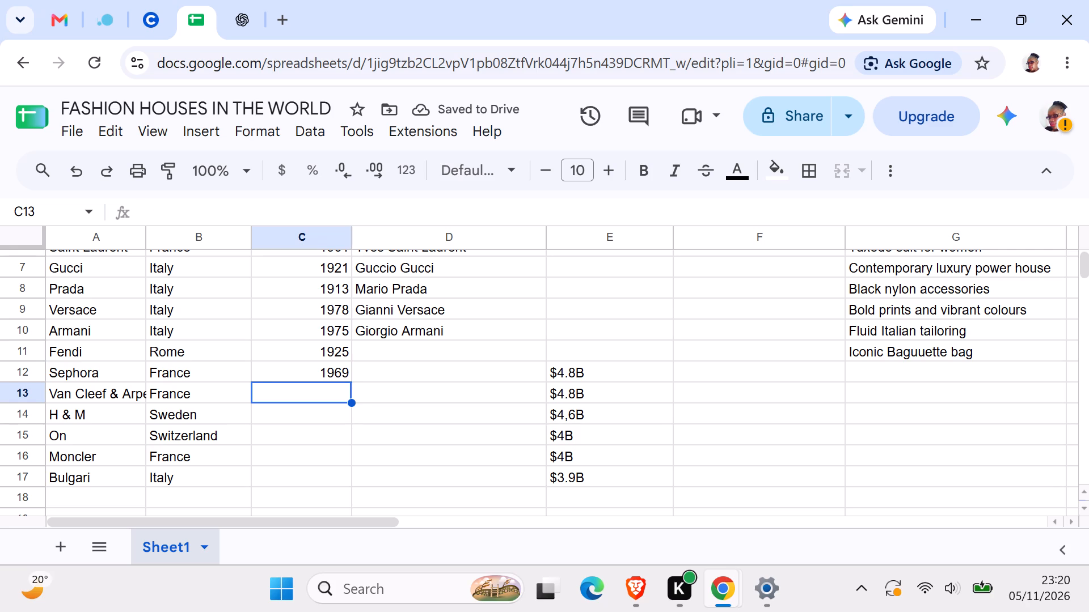
# Enter 1906 as the establishment year of Van Cleef & Arpels in cell C13.
pyautogui.press('1')
pyautogui.write('906')
pyautogui.press('Return')
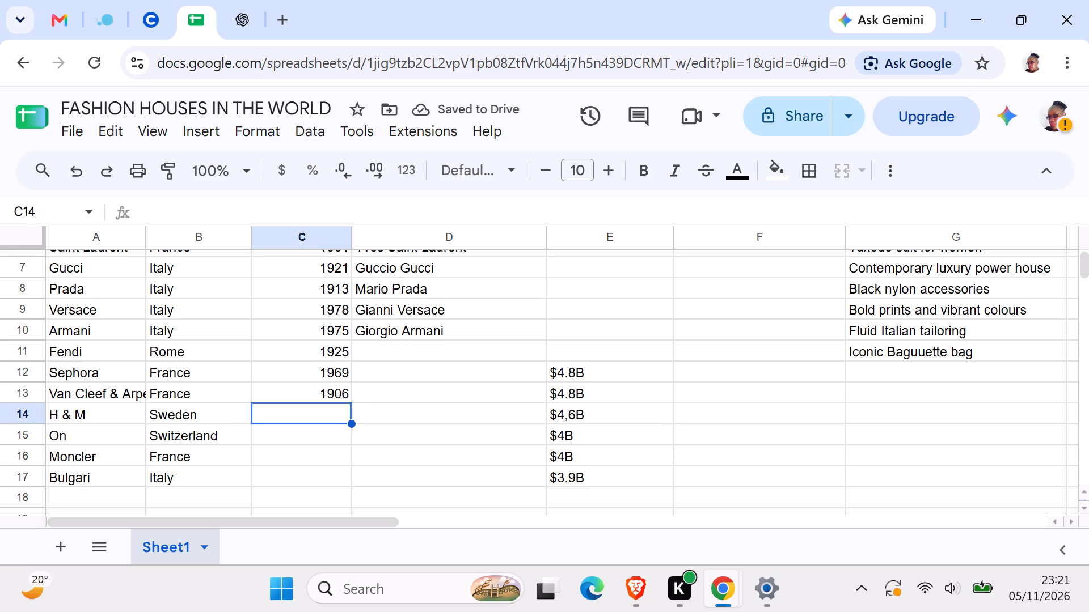
# Enter 1947 as the establishment year of H & M in cell C14.
pyautogui.press('1')
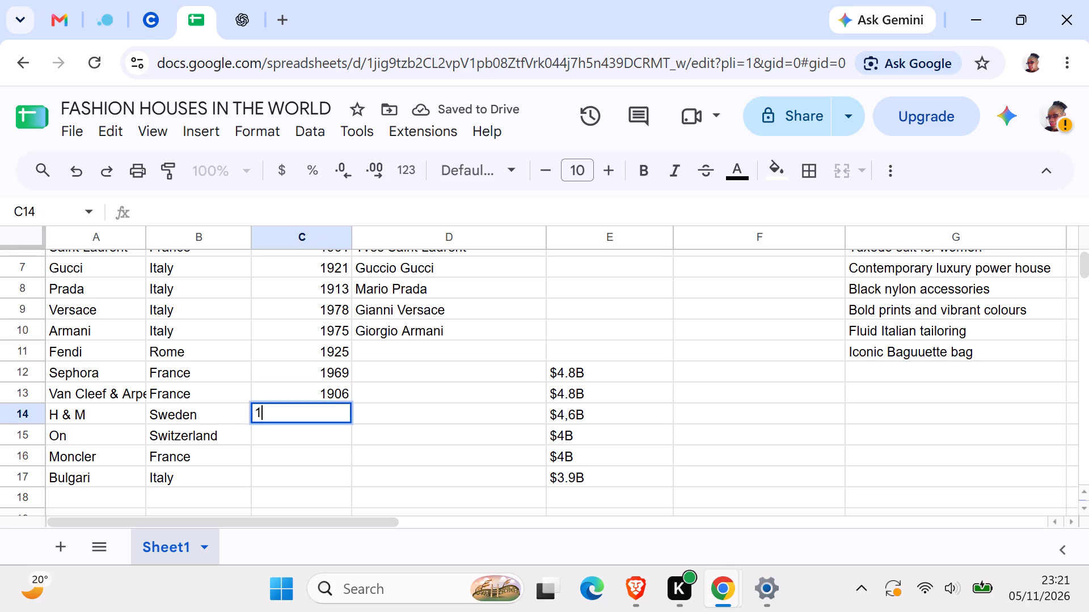
pyautogui.press('9')
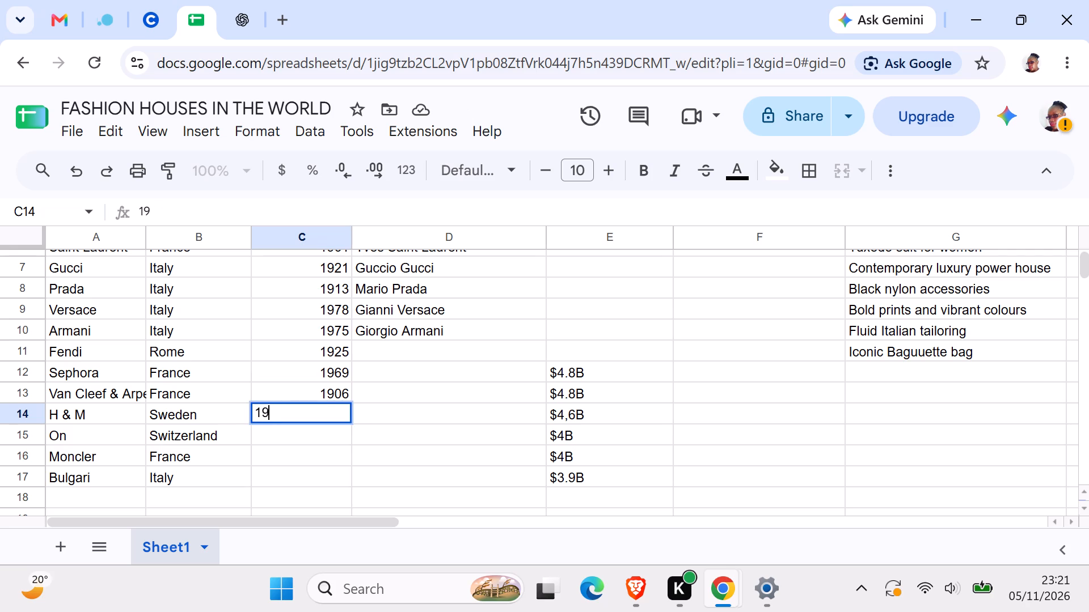
pyautogui.write('47')
pyautogui.press('Return')
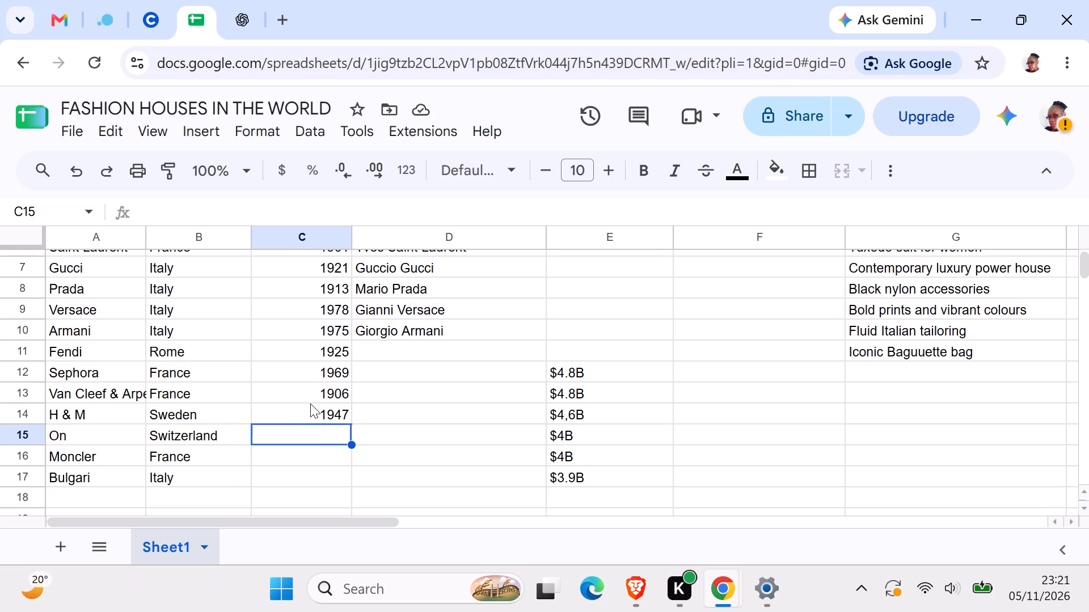
# Enter 2010 as the establishment year of On in cell C15.
pyautogui.press('2')
pyautogui.write('010')
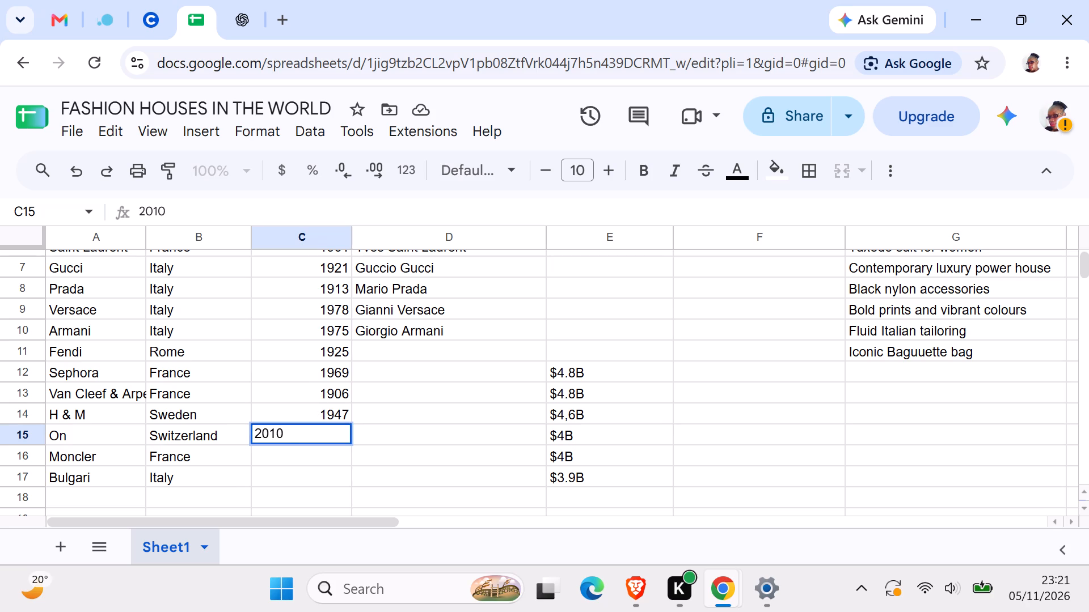
pyautogui.press('Return')
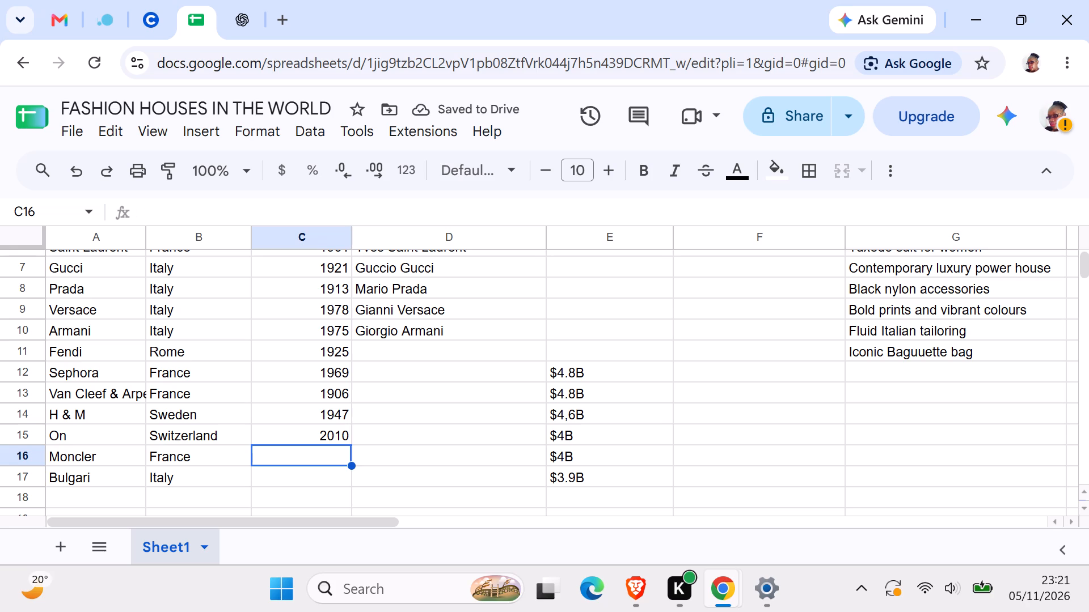
# Enter 1952 as the establishment year of Moncler in cell C16.
pyautogui.press('1')
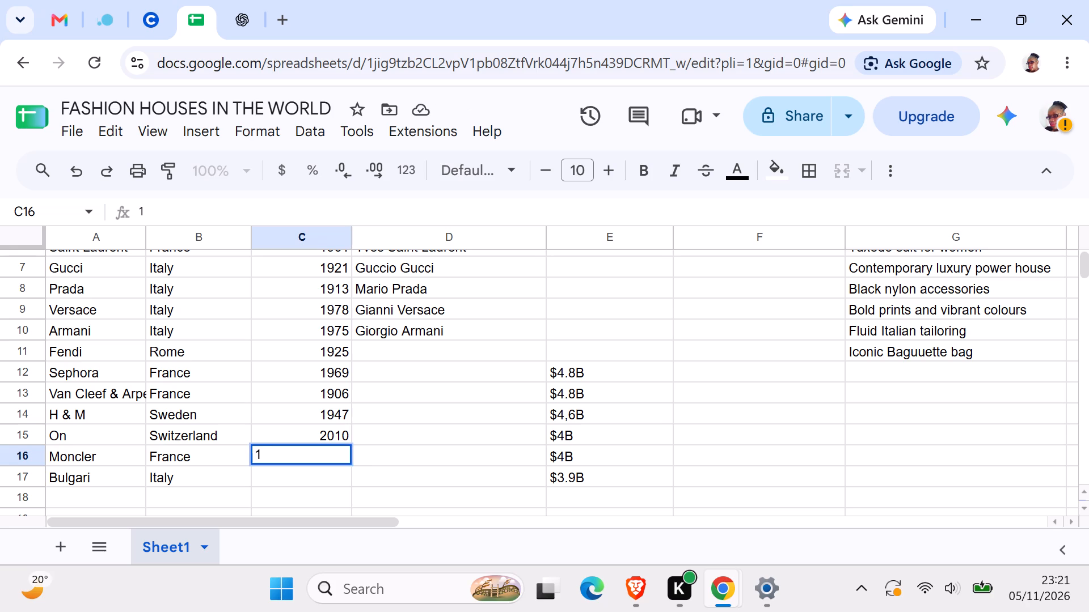
pyautogui.press('9')
pyautogui.write('52')
pyautogui.press('Return')
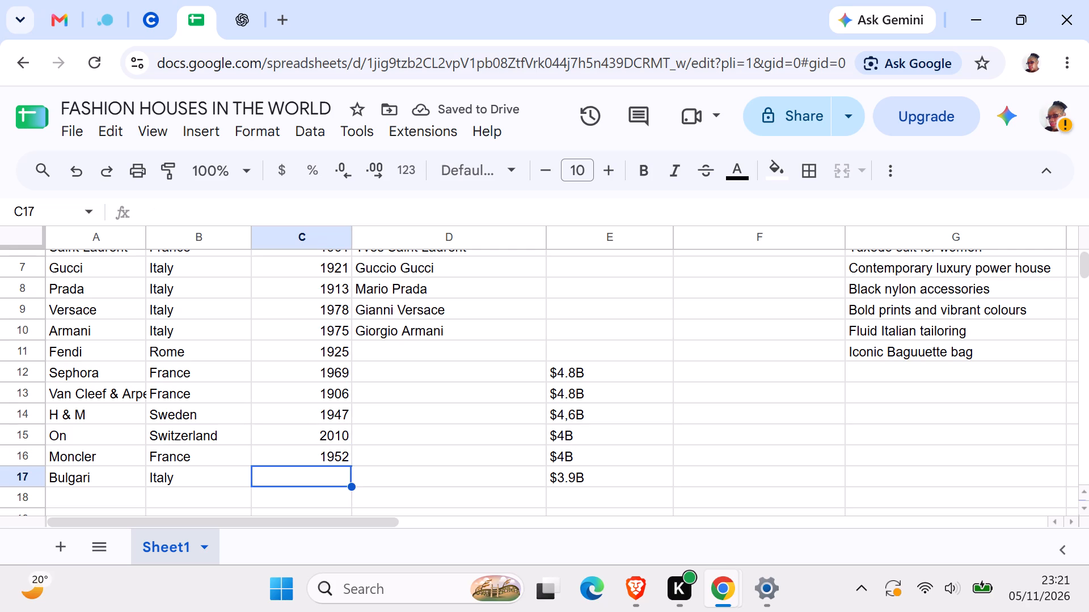
# Enter 1884 as the establishment year of Bulgari in cell C17.
pyautogui.press('1')
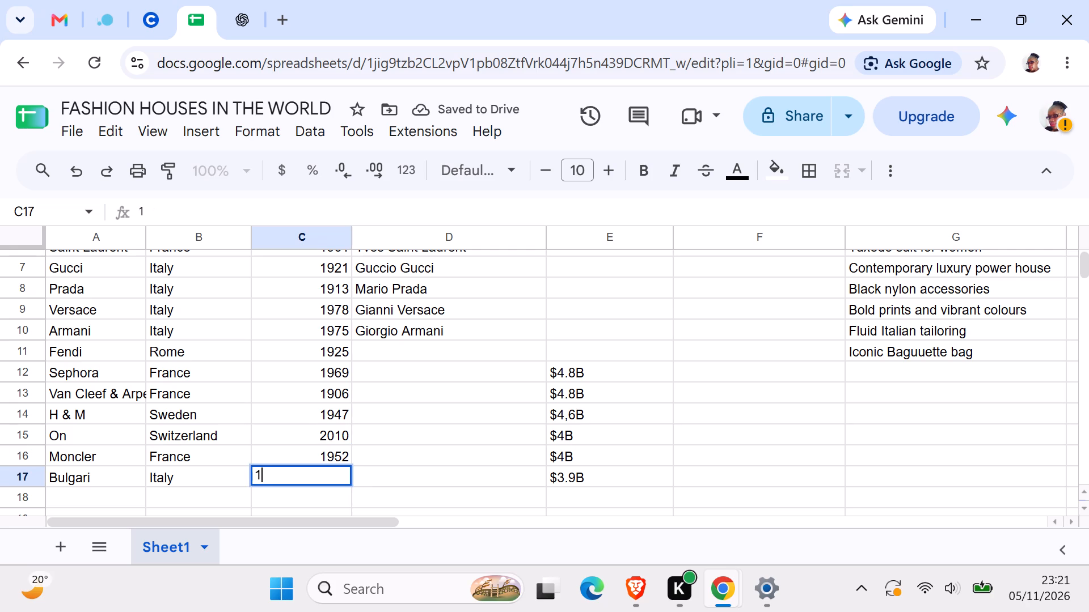
pyautogui.write('884')
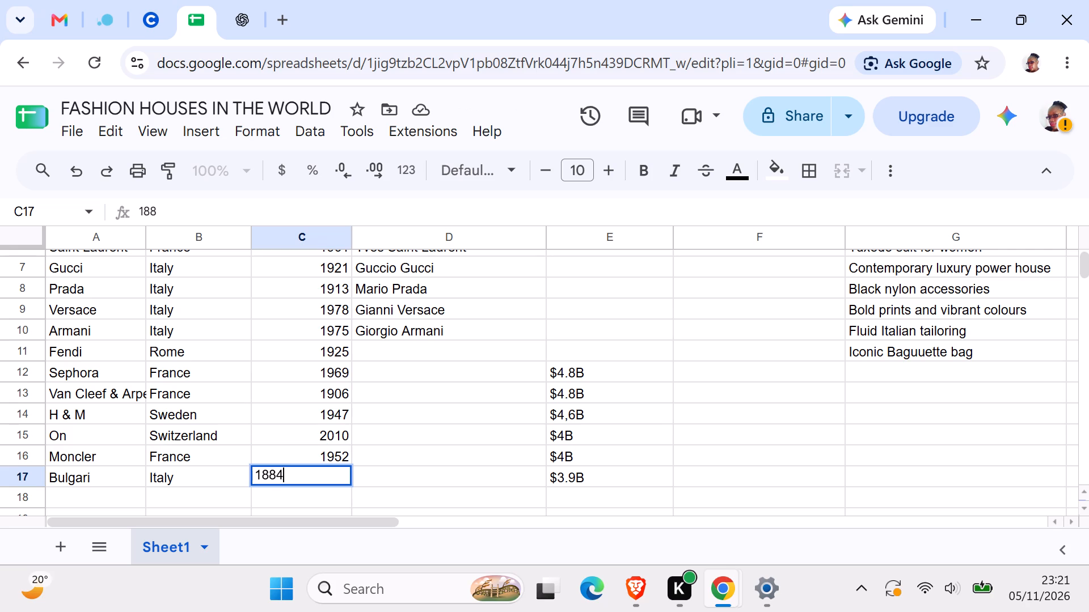
pyautogui.press('Return')
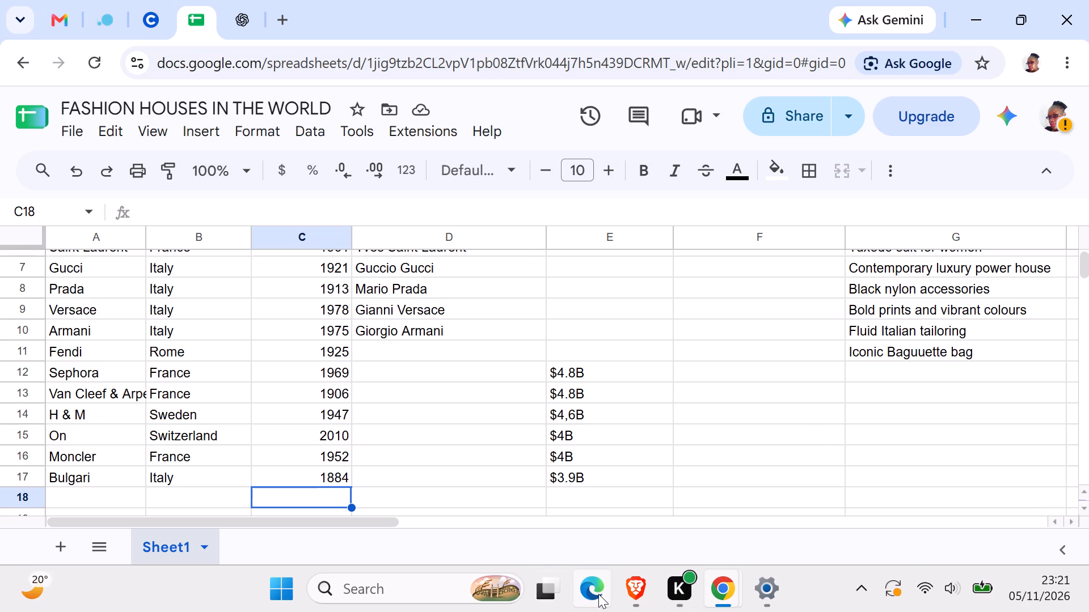
pyautogui.press('Up')
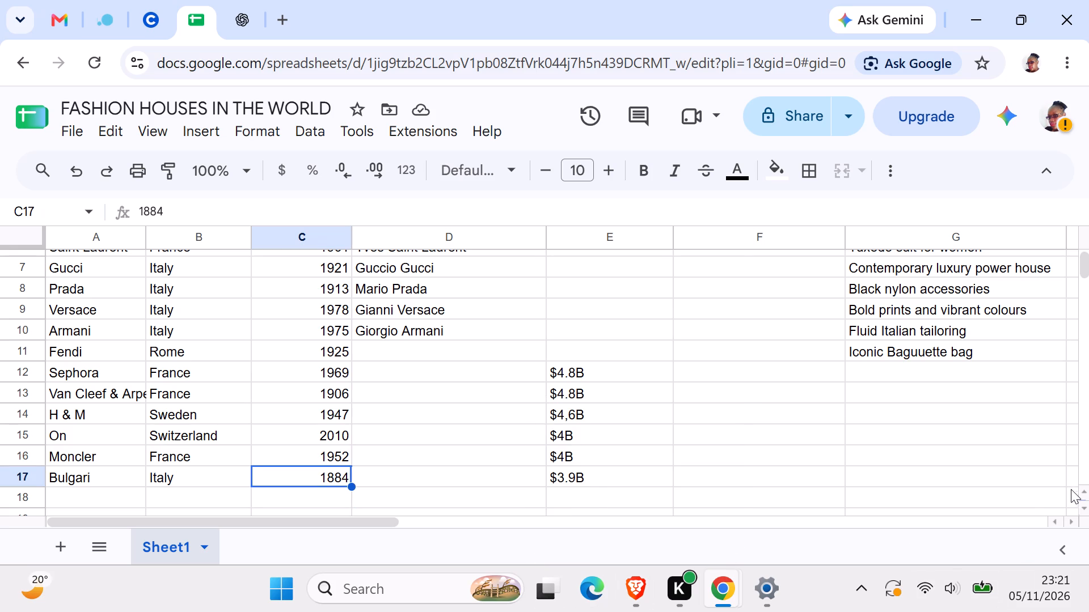
# Enter Dominique Mandonnaud as the founder of Sephora in cell D12.
pyautogui.tripleClick(1088, 491)
pyautogui.doubleClick(1088, 491)
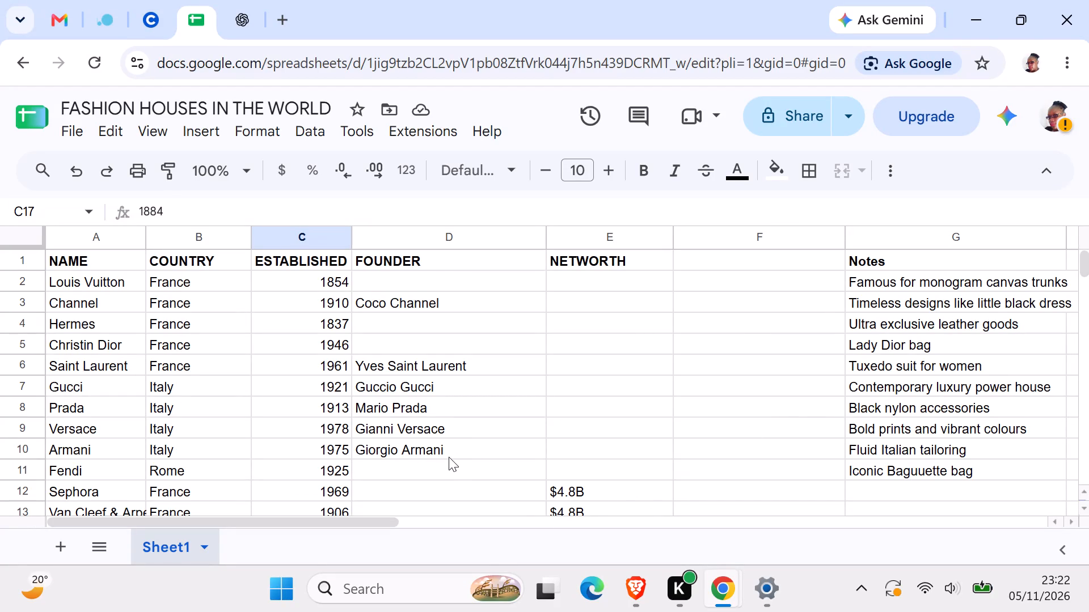
pyautogui.click(374, 492)
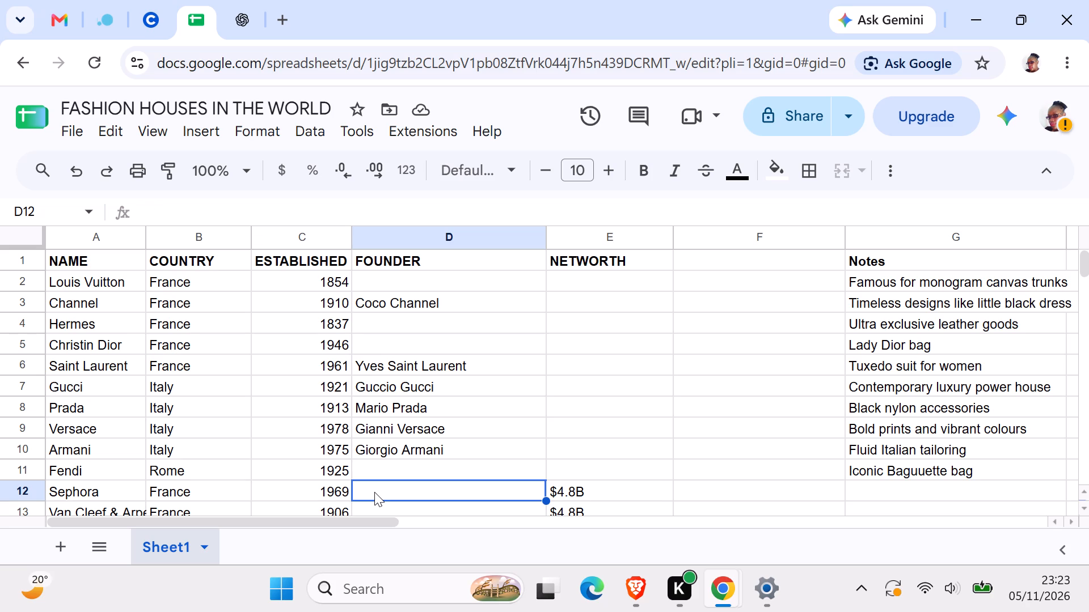
pyautogui.press('d')
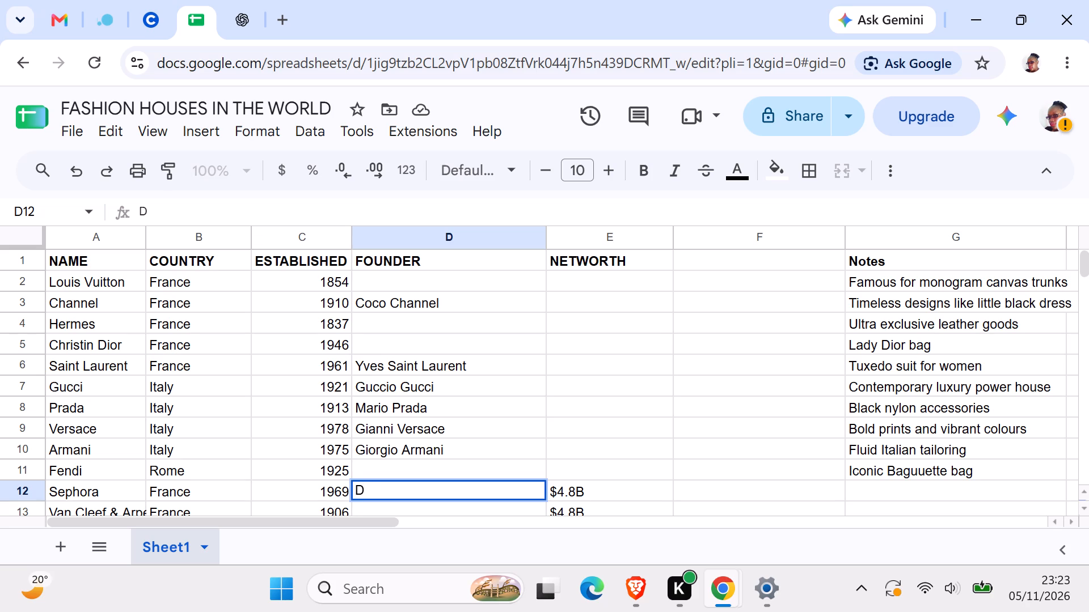
pyautogui.write('ominique')
pyautogui.press('space')
pyautogui.press('m')
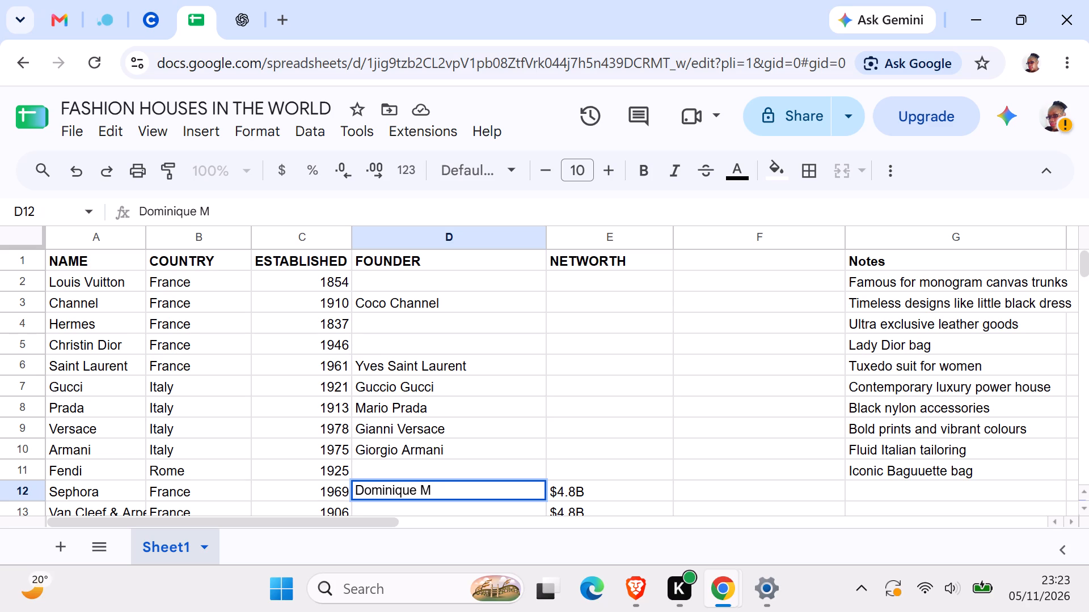
pyautogui.write('an')
pyautogui.press('d')
pyautogui.press('o')
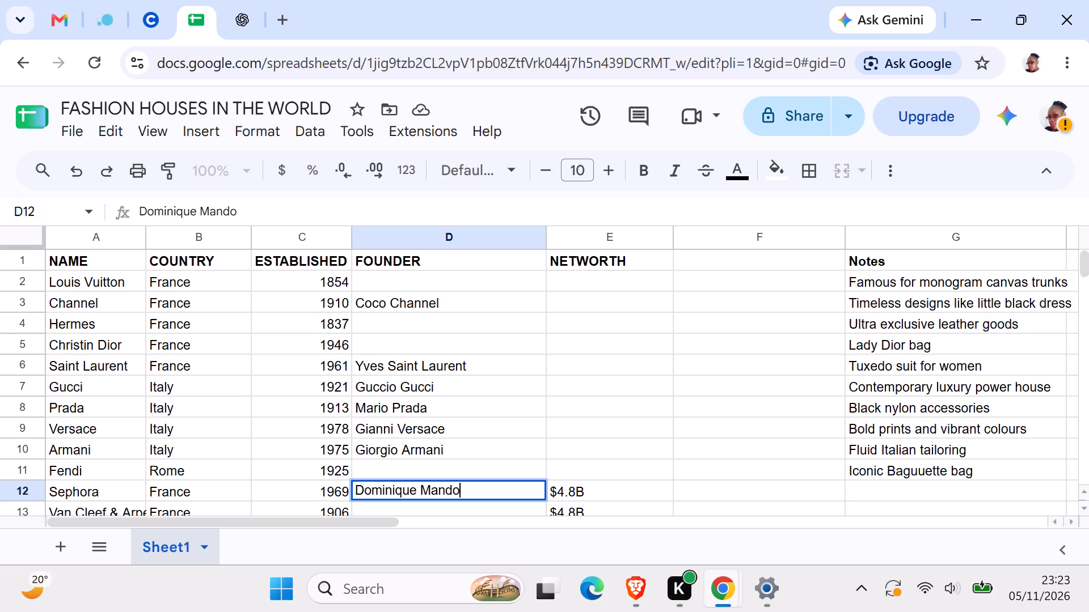
pyautogui.write('nnaud')
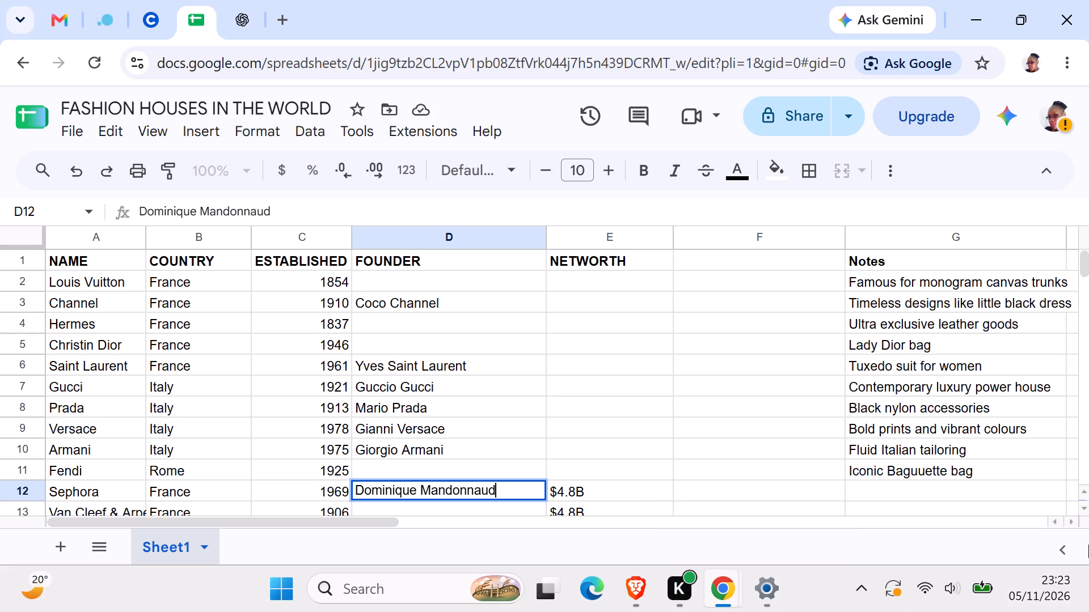
pyautogui.tripleClick(1084, 512)
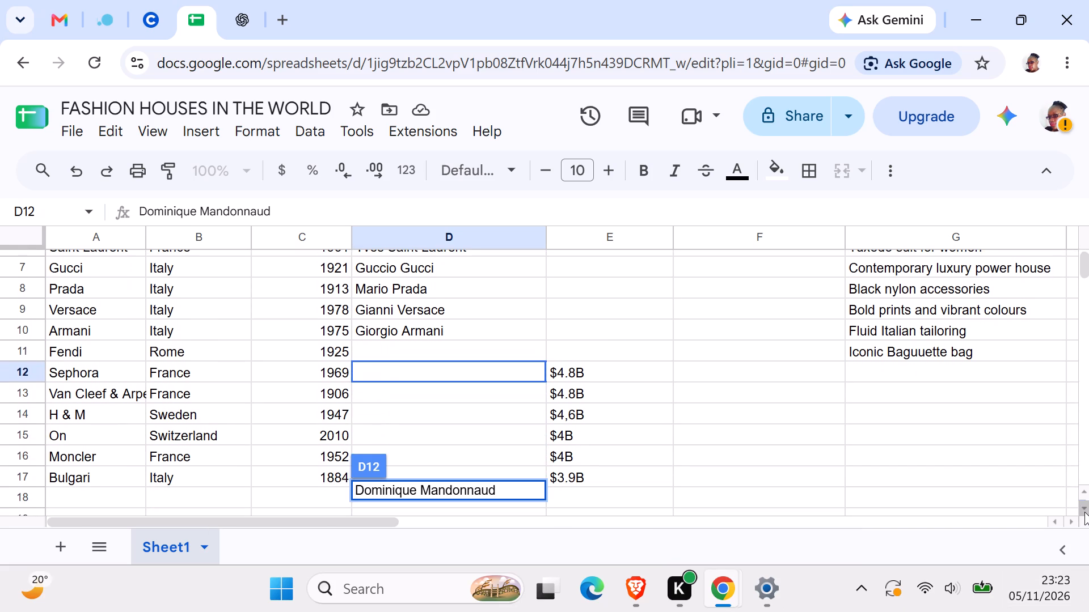
pyautogui.click(1084, 512)
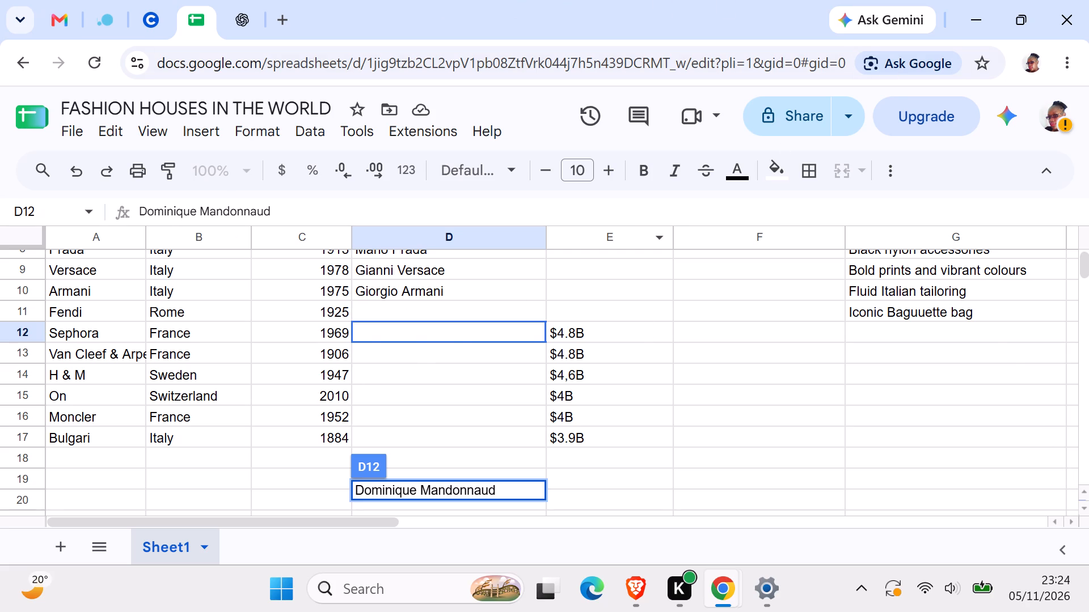
pyautogui.click(369, 339)
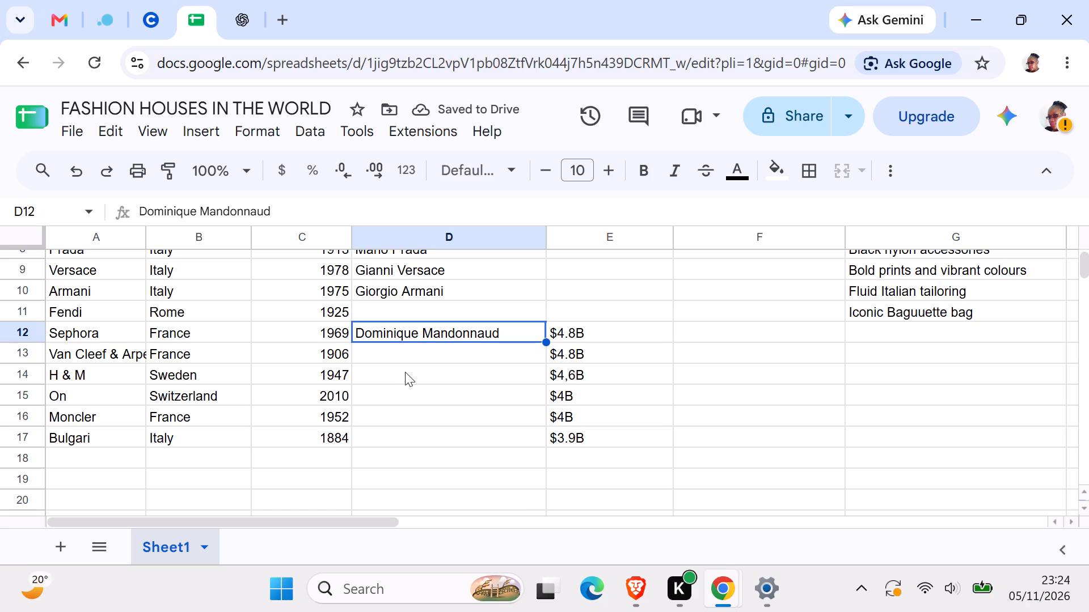
# Enter Alfred Van Cleef & Salomon Arpels as the founders of Van Cleef & Arpels in cell D13.
pyautogui.click(358, 351)
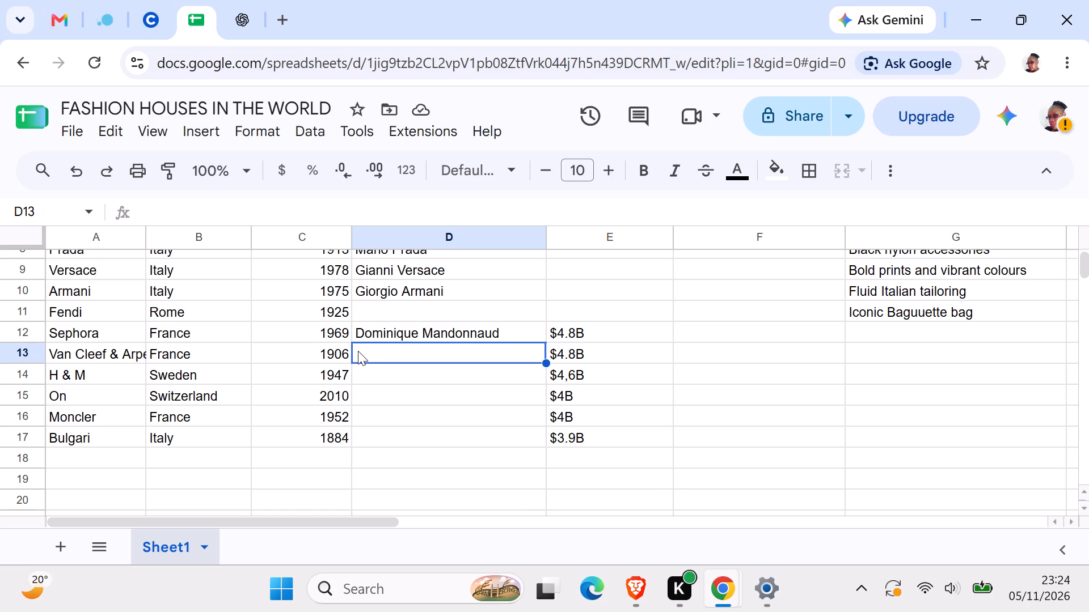
pyautogui.press('a')
pyautogui.press('l')
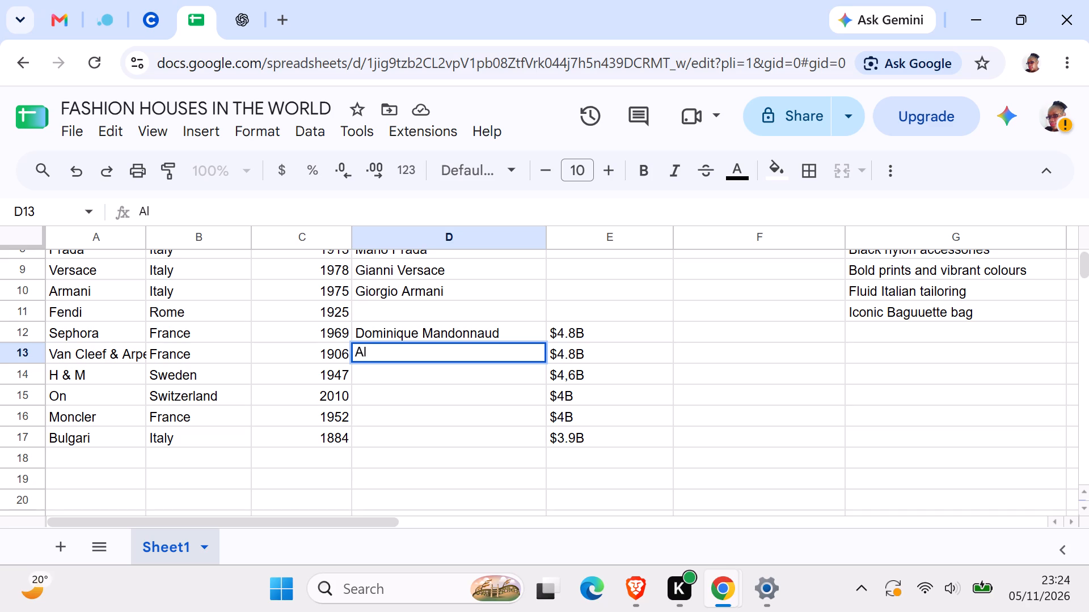
pyautogui.write('fred')
pyautogui.press('space')
pyautogui.press('v')
pyautogui.press('a')
pyautogui.write('n')
pyautogui.press('space')
pyautogui.press('c')
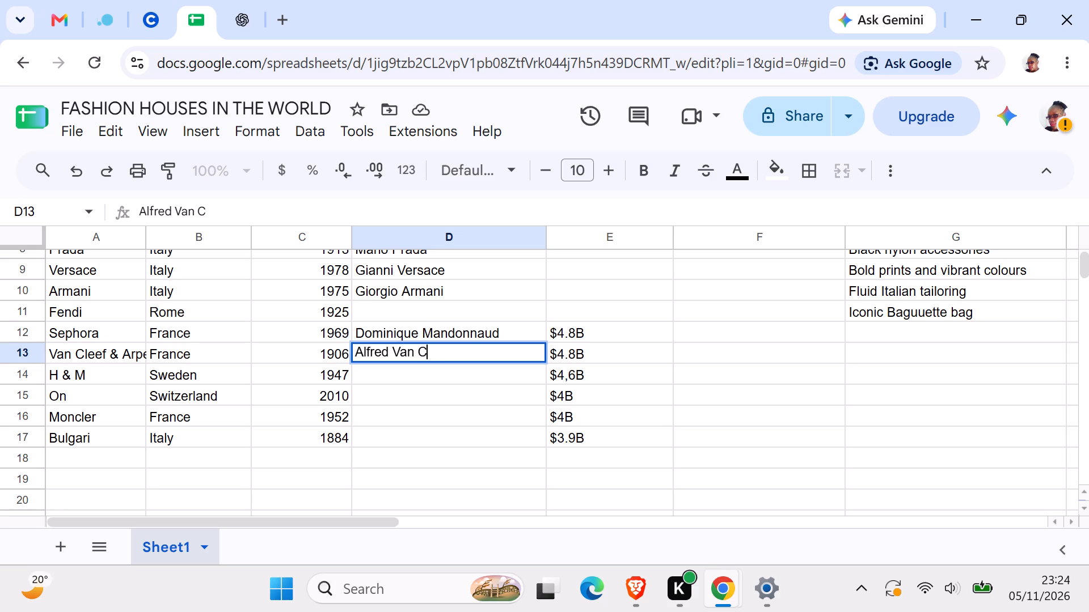
pyautogui.press('l')
pyautogui.write('eef')
pyautogui.press('space')
pyautogui.hotkey('shift', '&')
pyautogui.press('space')
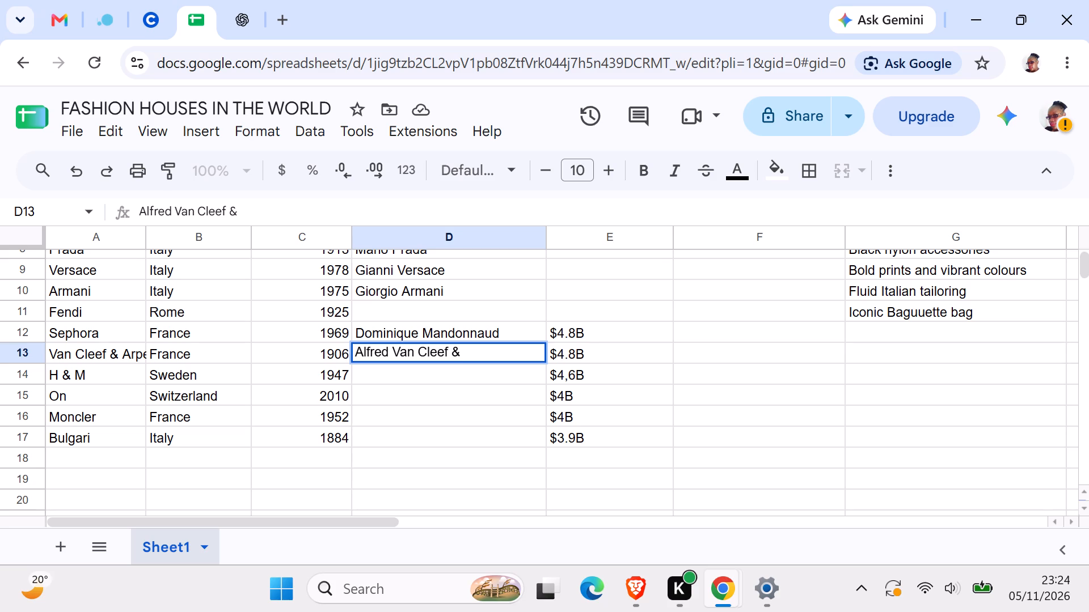
pyautogui.press('s')
pyautogui.write('alomon')
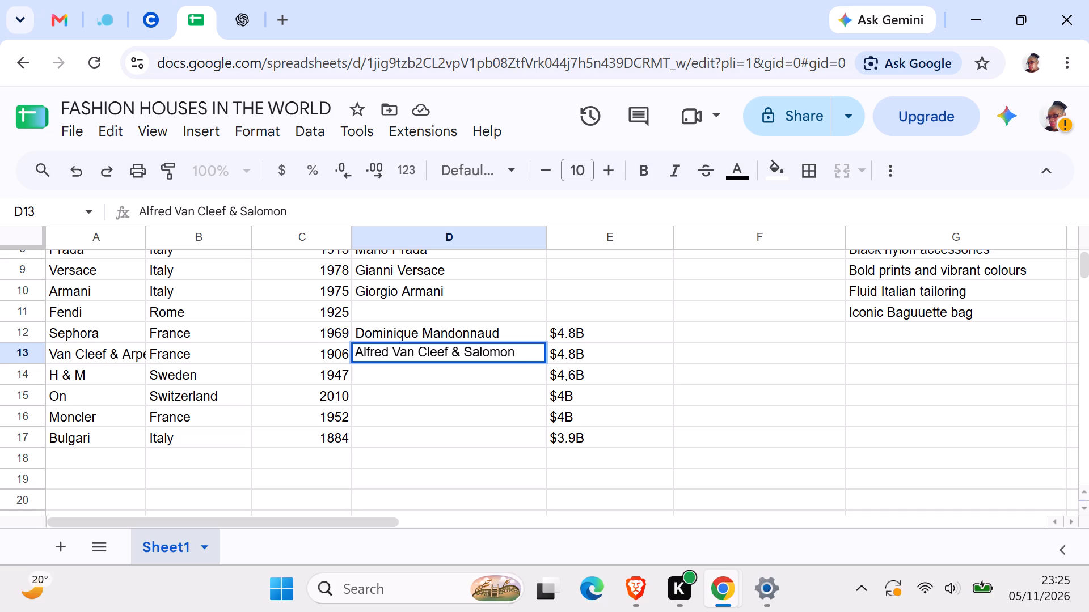
pyautogui.press('space')
pyautogui.press('a')
pyautogui.press('r')
pyautogui.write('pels')
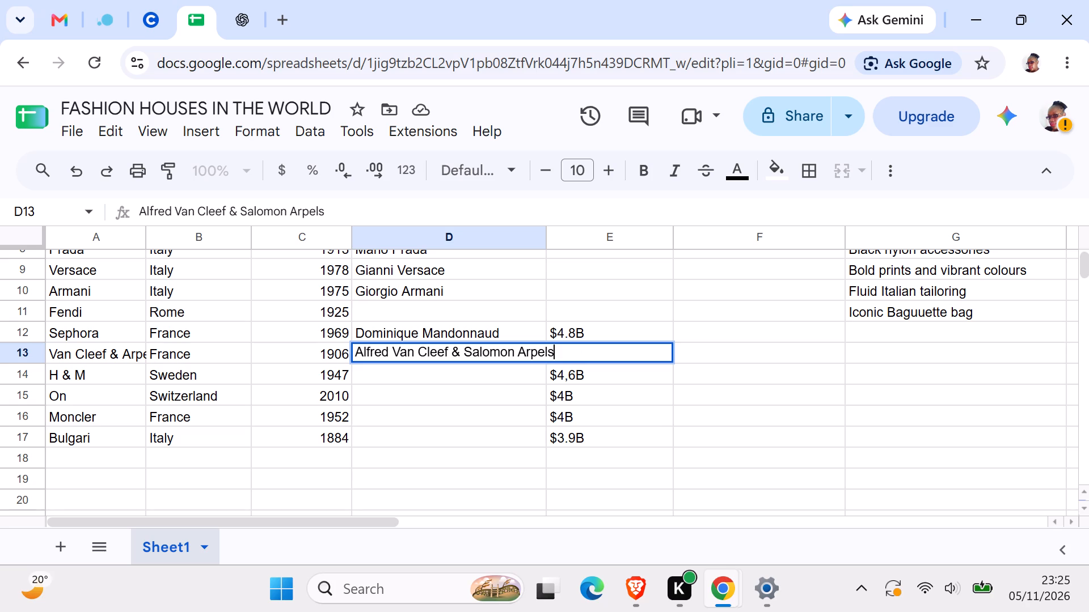
# Enter Erling Persson as the founder of H & M in cell D14.
pyautogui.click(364, 371)
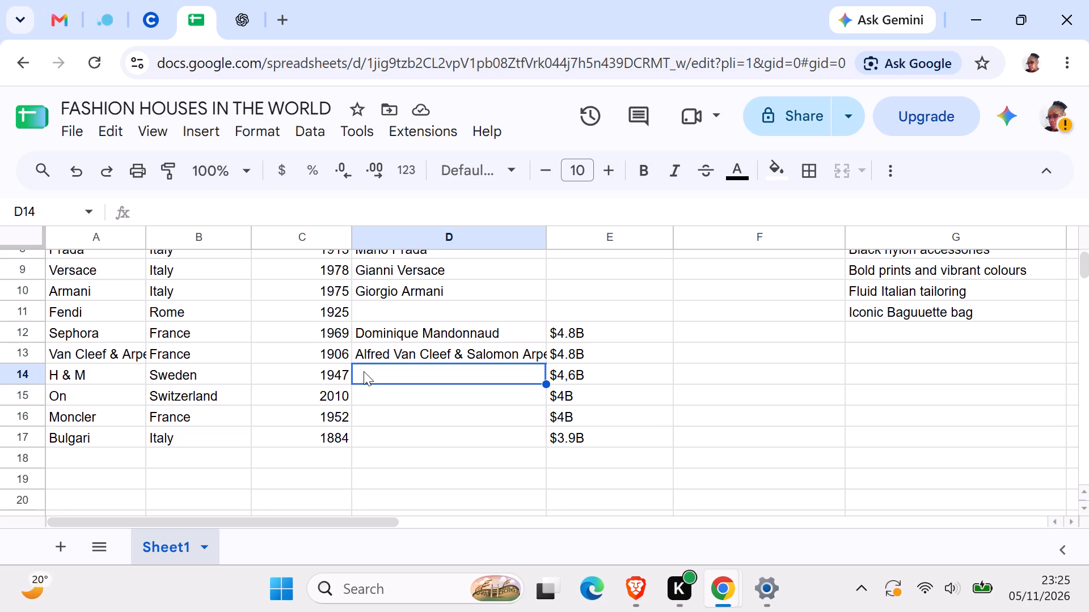
pyautogui.press('e')
pyautogui.press('r')
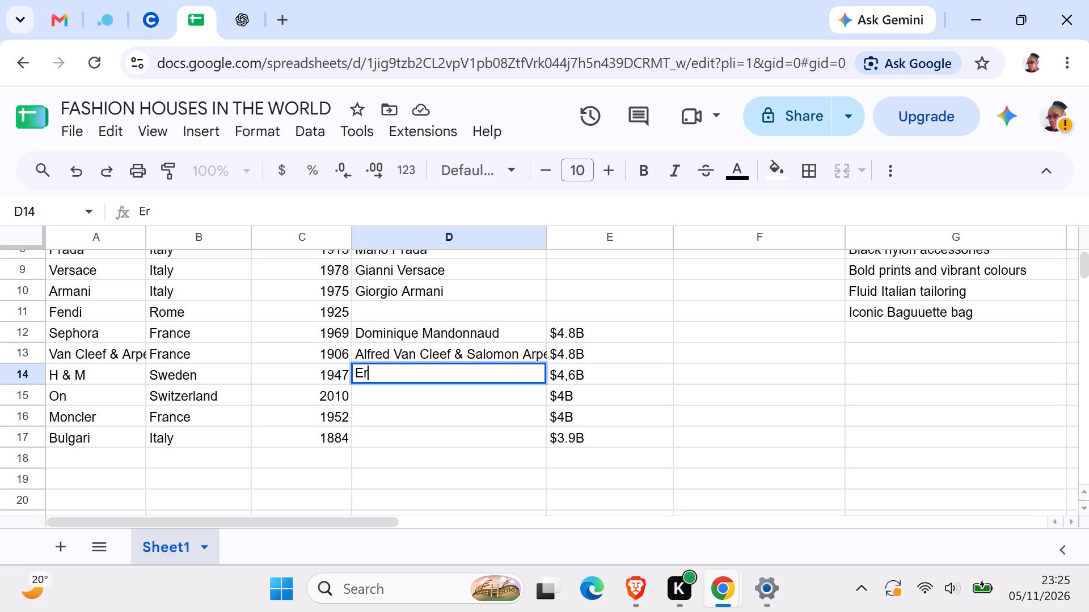
pyautogui.write('ling')
pyautogui.press('space')
pyautogui.press('p')
pyautogui.press('e')
pyautogui.write('rs')
pyautogui.write('son')
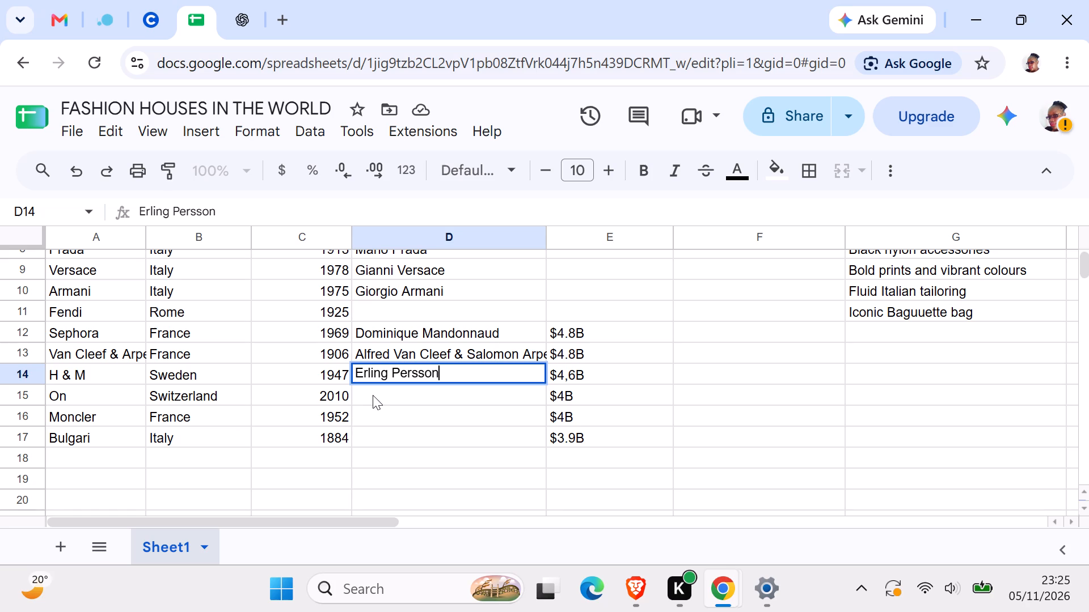
# Enter Oliver Bernhard,David Allemann &Caspar Coppetti as the founders of On in cell D15.
pyautogui.click(373, 395)
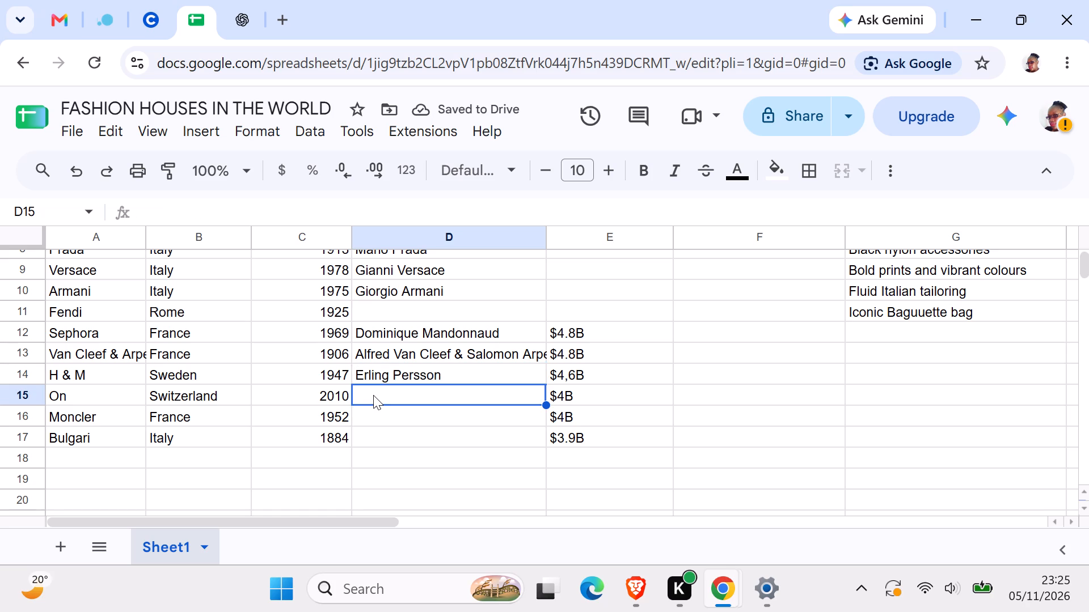
pyautogui.press('o')
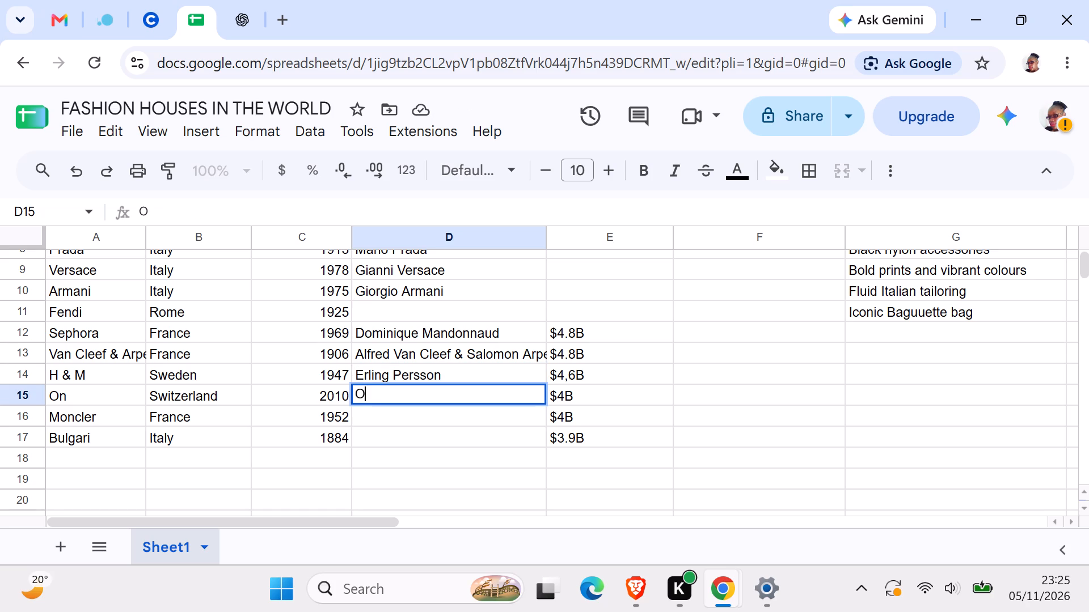
pyautogui.write('liver')
pyautogui.press('space')
pyautogui.press('e')
pyautogui.press('r')
pyautogui.press('n')
pyautogui.write('hard')
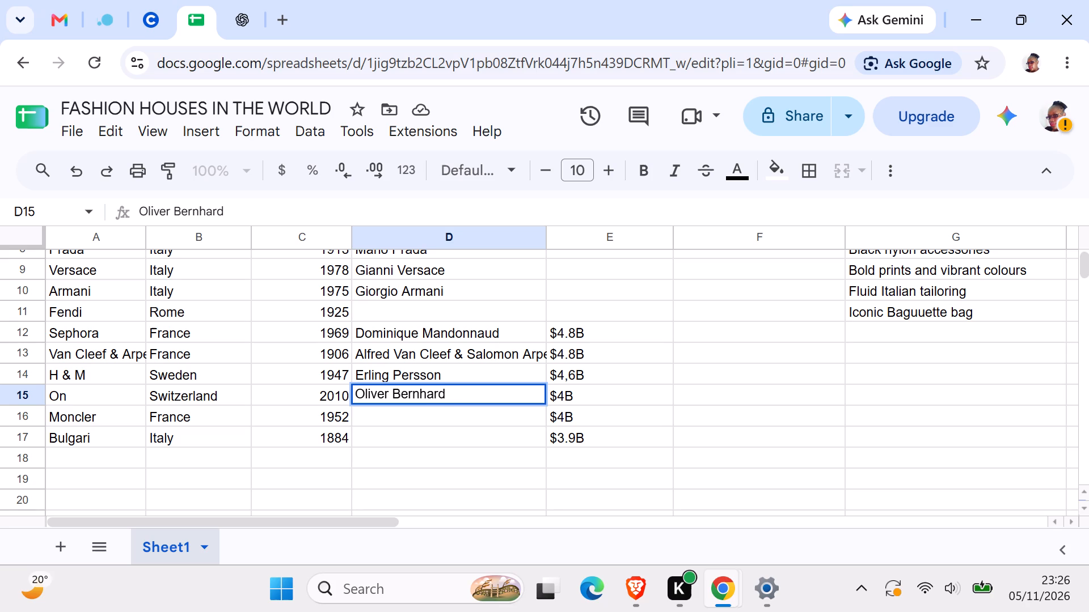
pyautogui.press(',')
pyautogui.press('d')
pyautogui.write('avid')
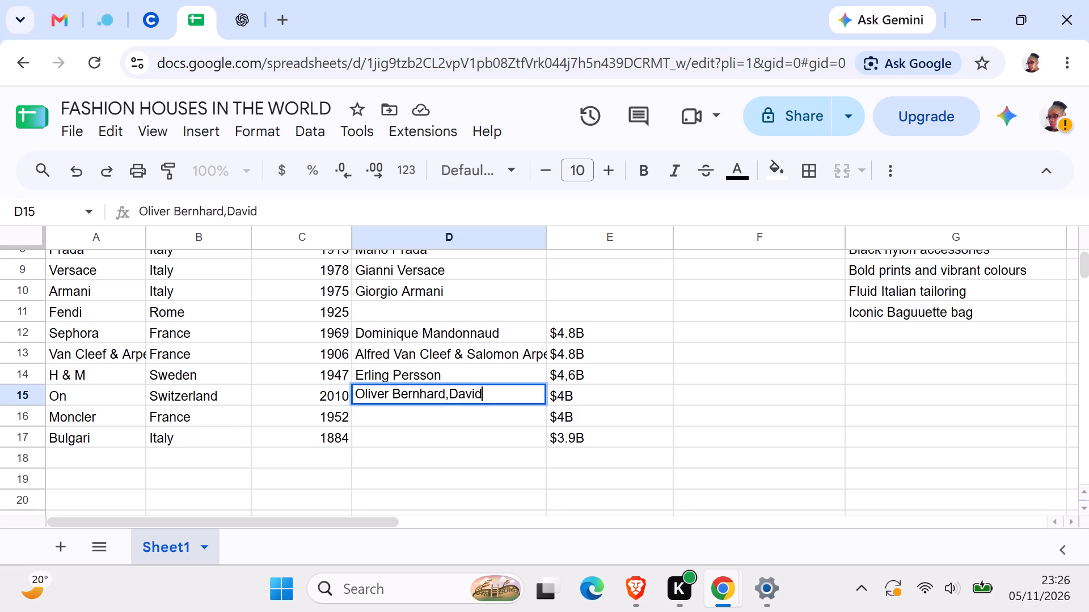
pyautogui.press('space')
pyautogui.press('a')
pyautogui.write('ll')
pyautogui.press('e')
pyautogui.write('mann')
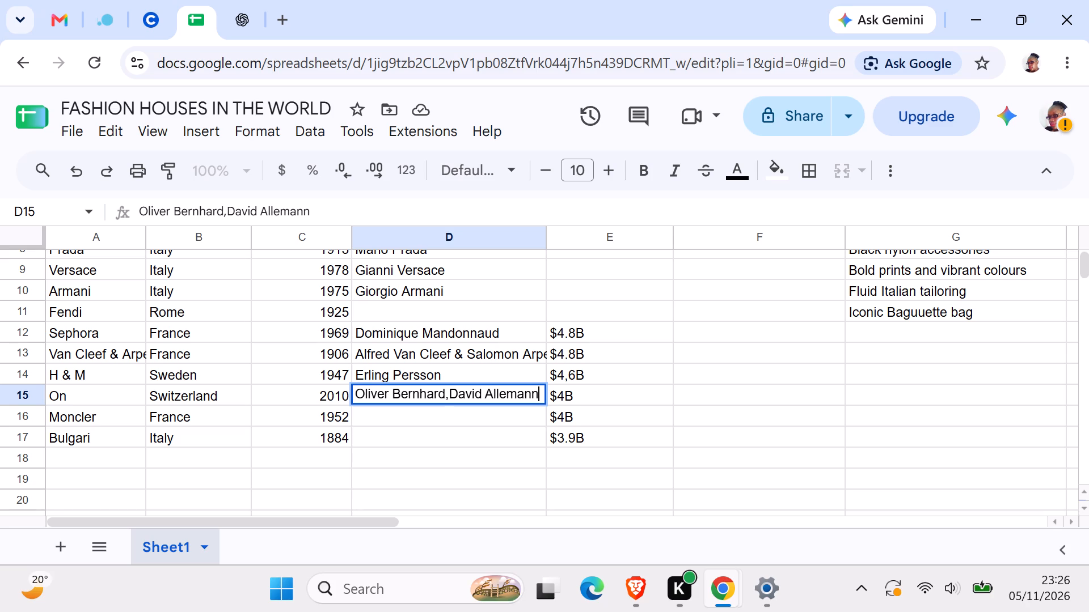
pyautogui.press('space')
pyautogui.hotkey('shift', '&')
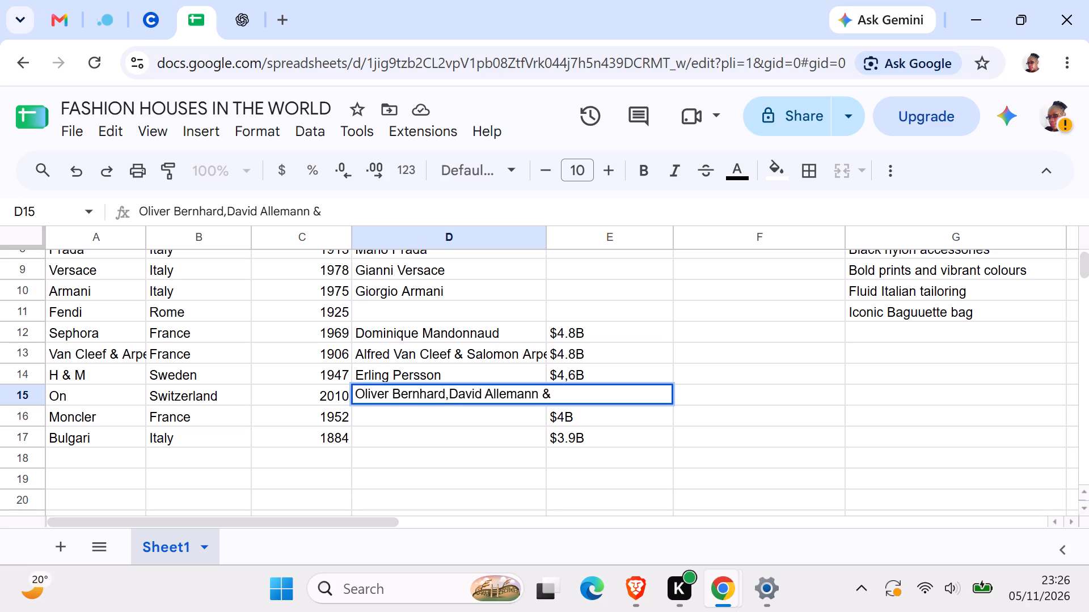
pyautogui.press('c')
pyautogui.write('as')
pyautogui.write('par')
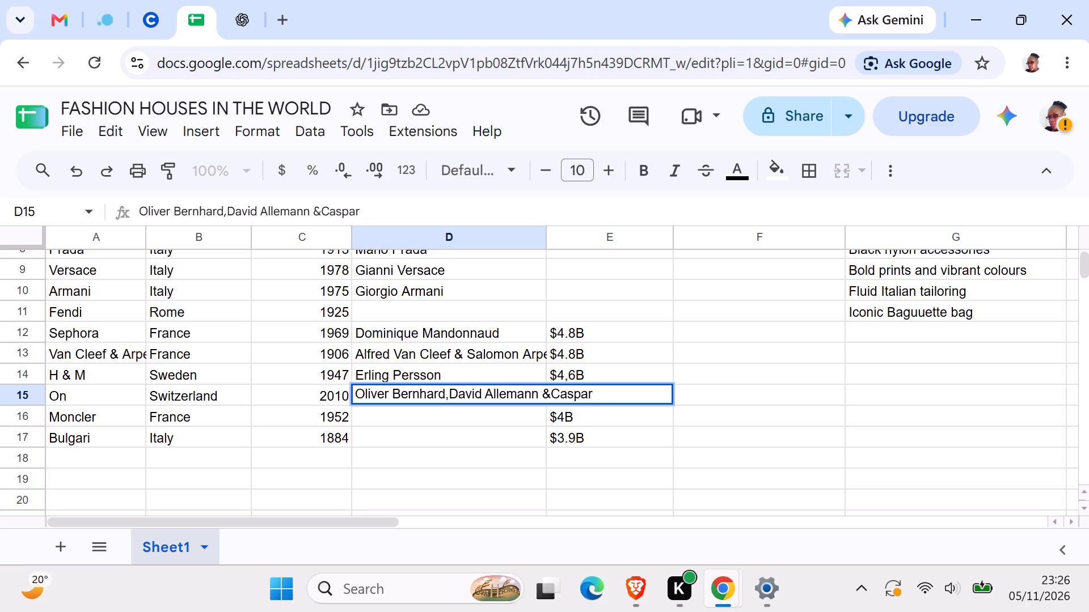
pyautogui.press('space')
pyautogui.press('c')
pyautogui.press('o')
pyautogui.press('p')
pyautogui.press('p')
pyautogui.press('e')
pyautogui.write('tt')
pyautogui.press('i')
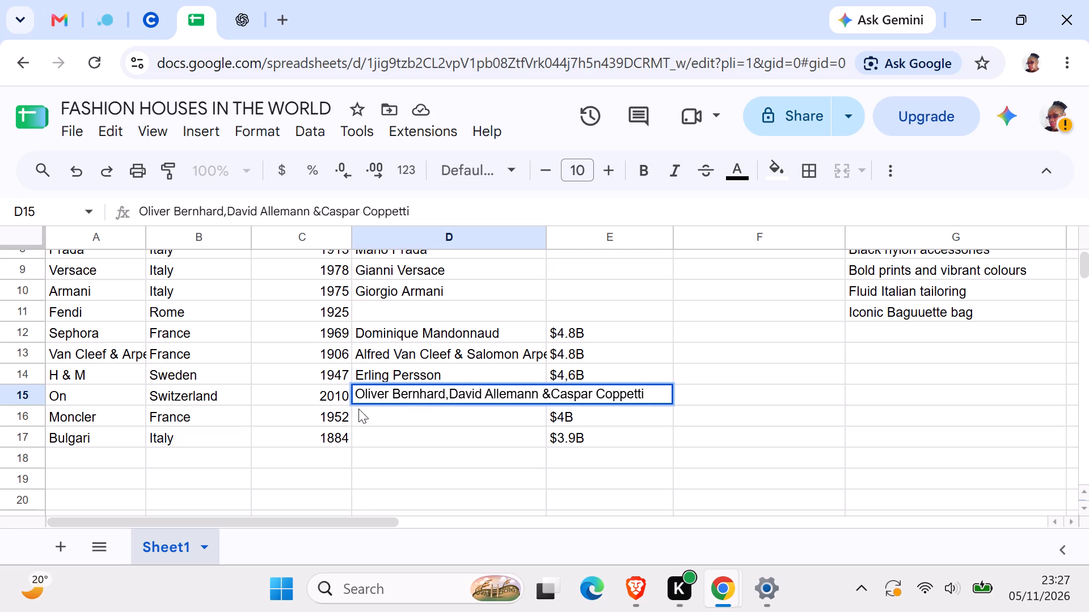
# Enter Rene Ramillion & Andre Vincent as the founders of Moncler in cell D16.
pyautogui.click(358, 409)
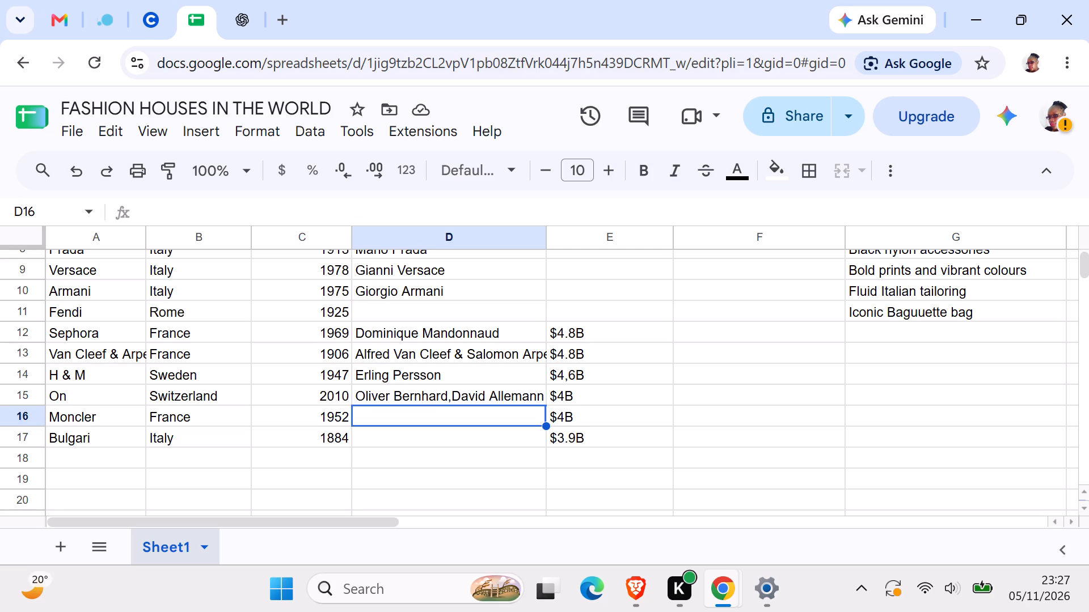
pyautogui.press('r')
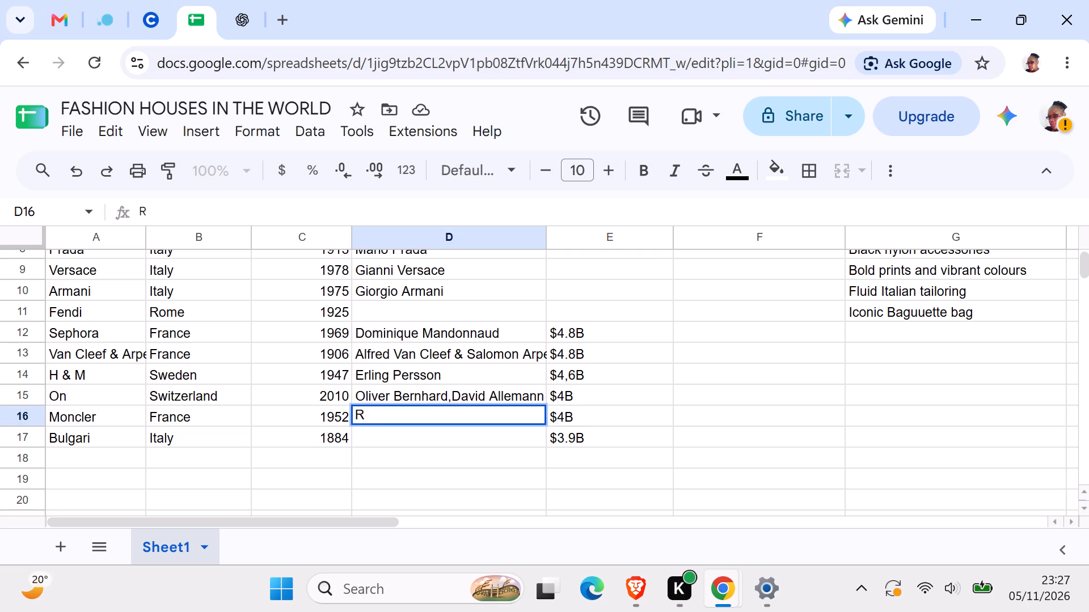
pyautogui.press('e')
pyautogui.write('ne')
pyautogui.press('space')
pyautogui.press('r')
pyautogui.press('a')
pyautogui.press('m')
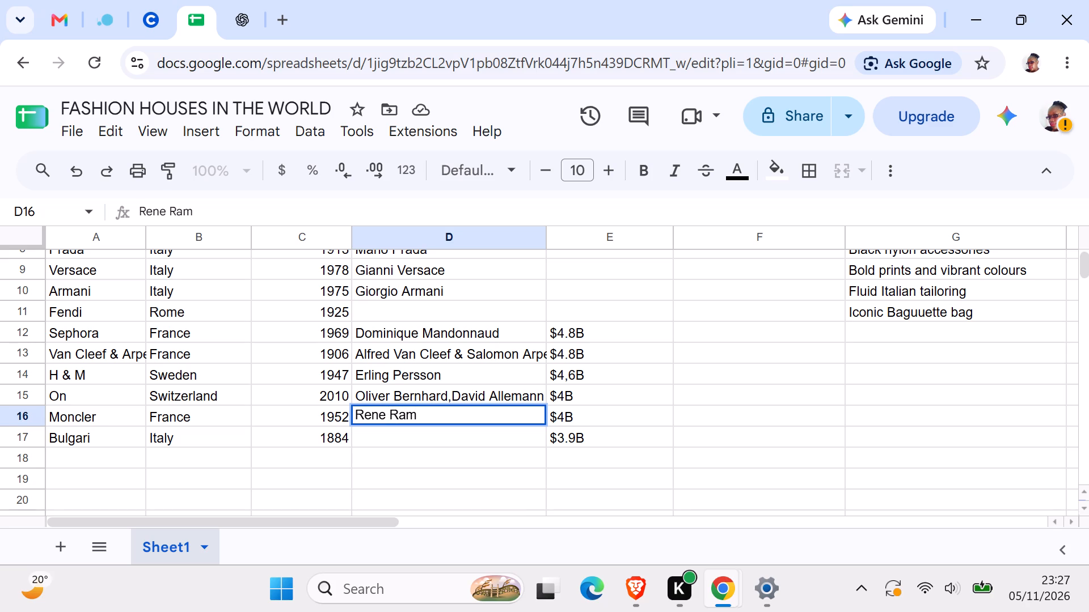
pyautogui.write('illion')
pyautogui.press('space')
pyautogui.hotkey('shift', '&')
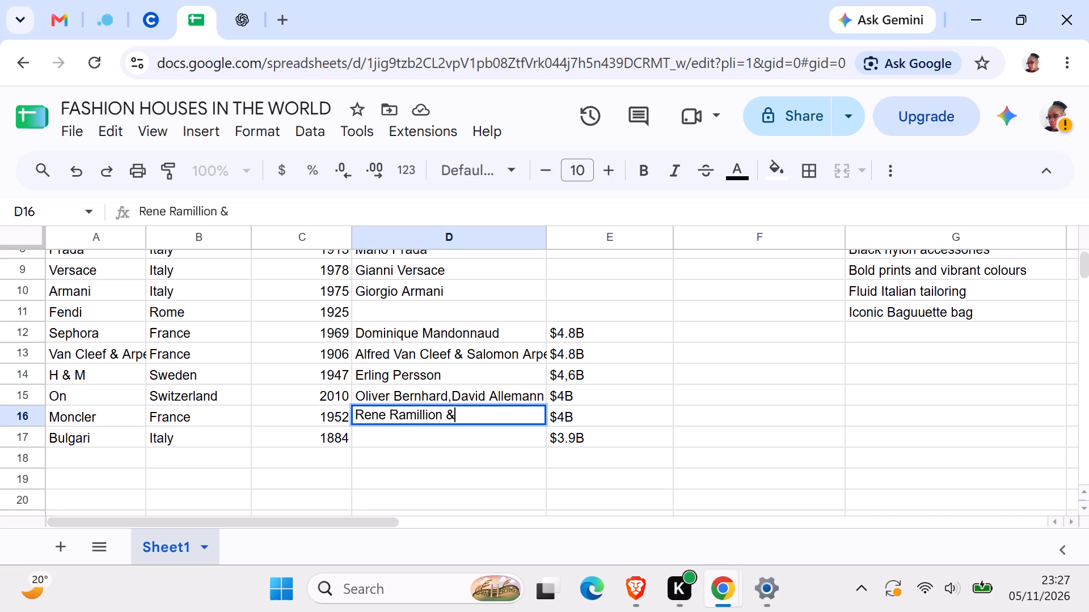
pyautogui.press('space')
pyautogui.press('a')
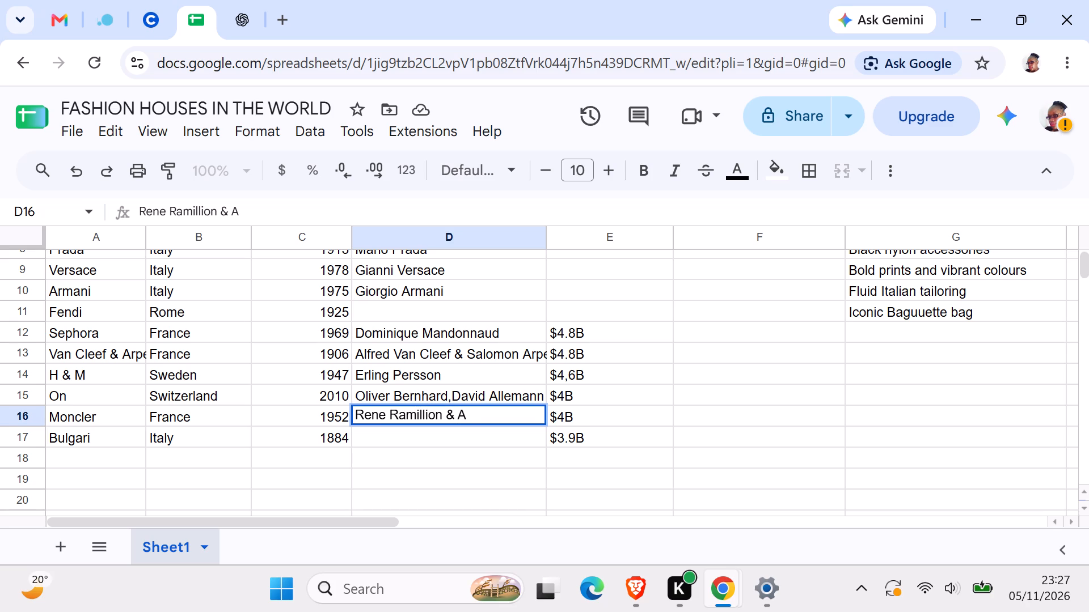
pyautogui.write('ndre')
pyautogui.press('space')
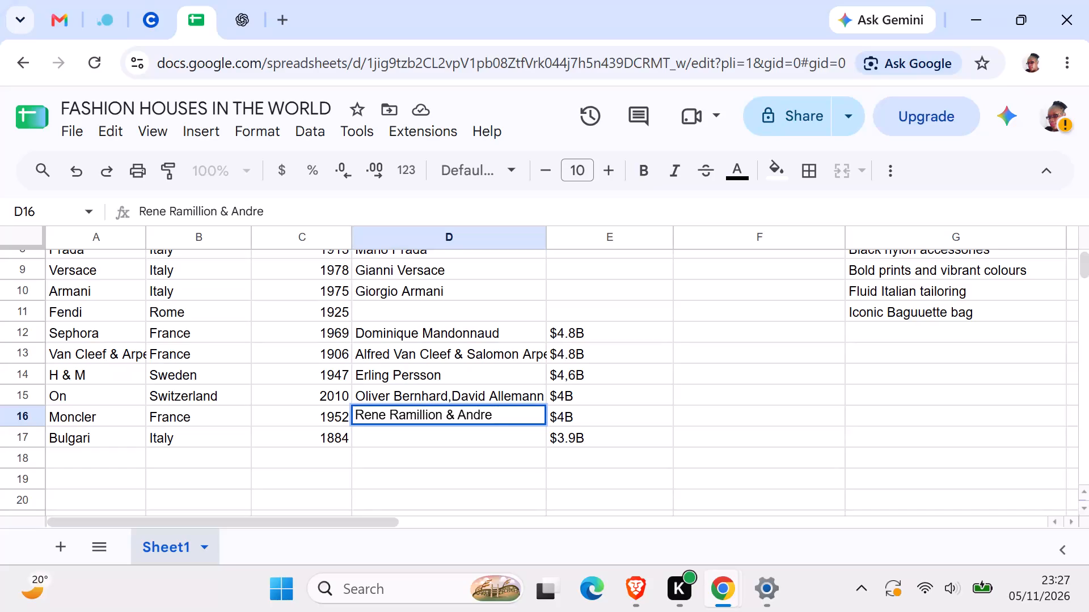
pyautogui.press('v')
pyautogui.press('i')
pyautogui.write('ncent')
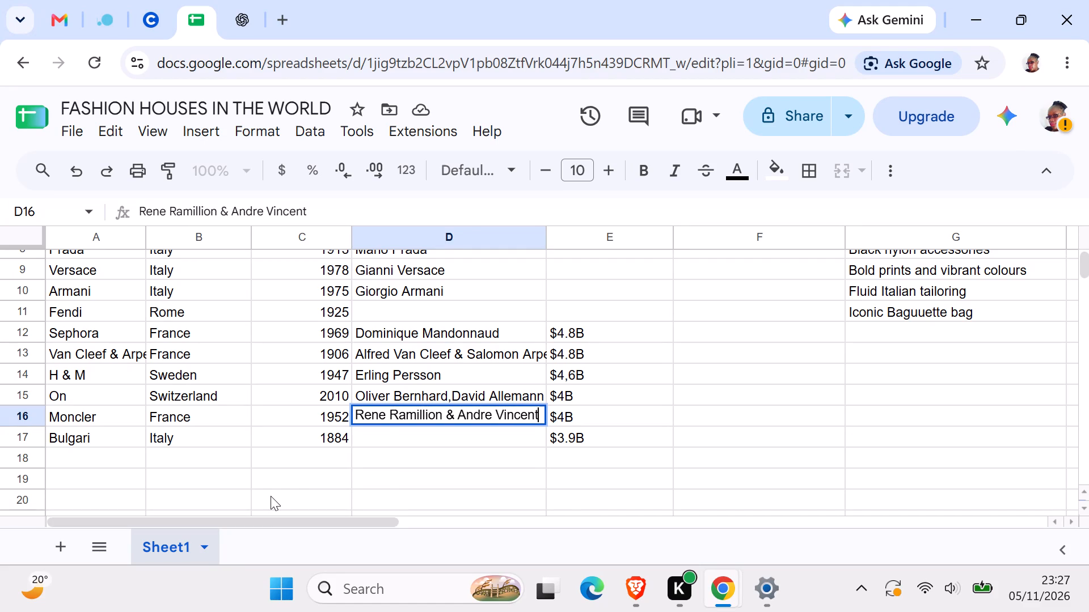
# Enter Sotirio Bulgari as the founder of Bulgari in cell D17.
pyautogui.click(373, 433)
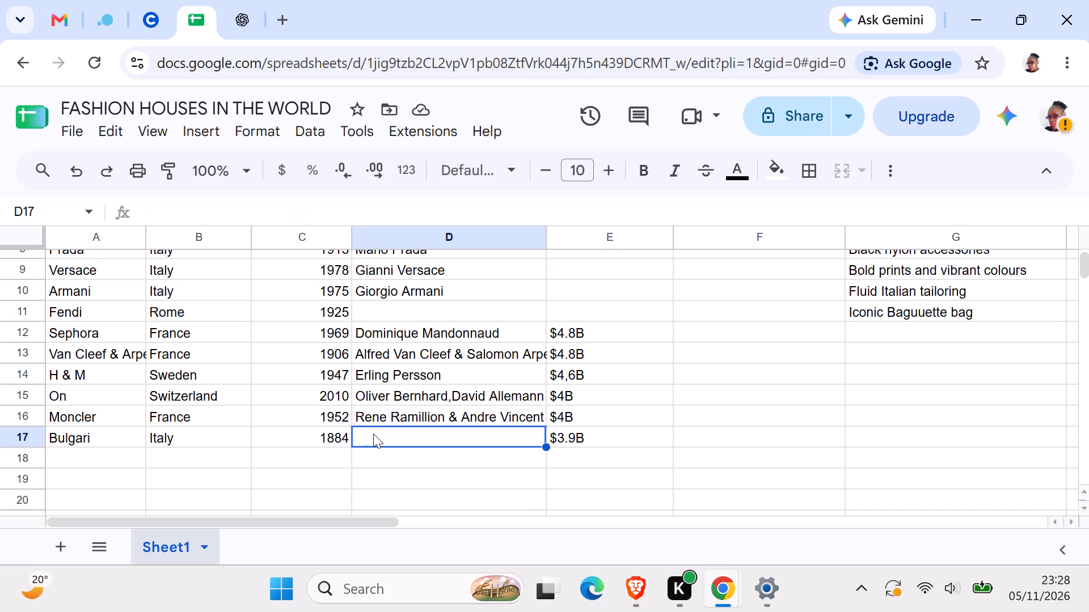
pyautogui.press('s')
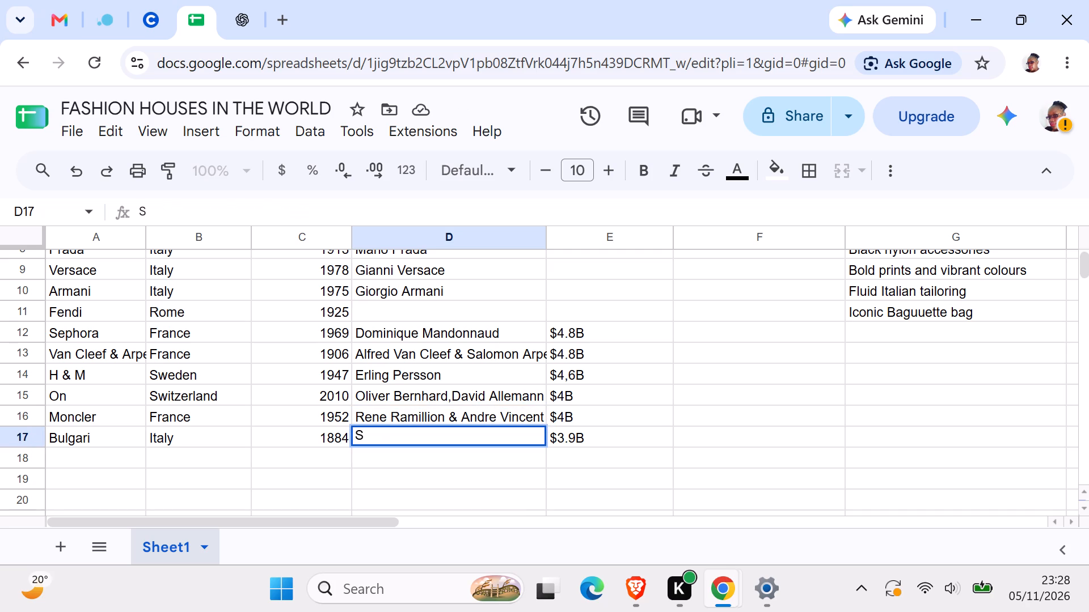
pyautogui.press('o')
pyautogui.press('t')
pyautogui.write('irio')
pyautogui.press('space')
pyautogui.press('b')
pyautogui.write('ulgar')
pyautogui.press('i')
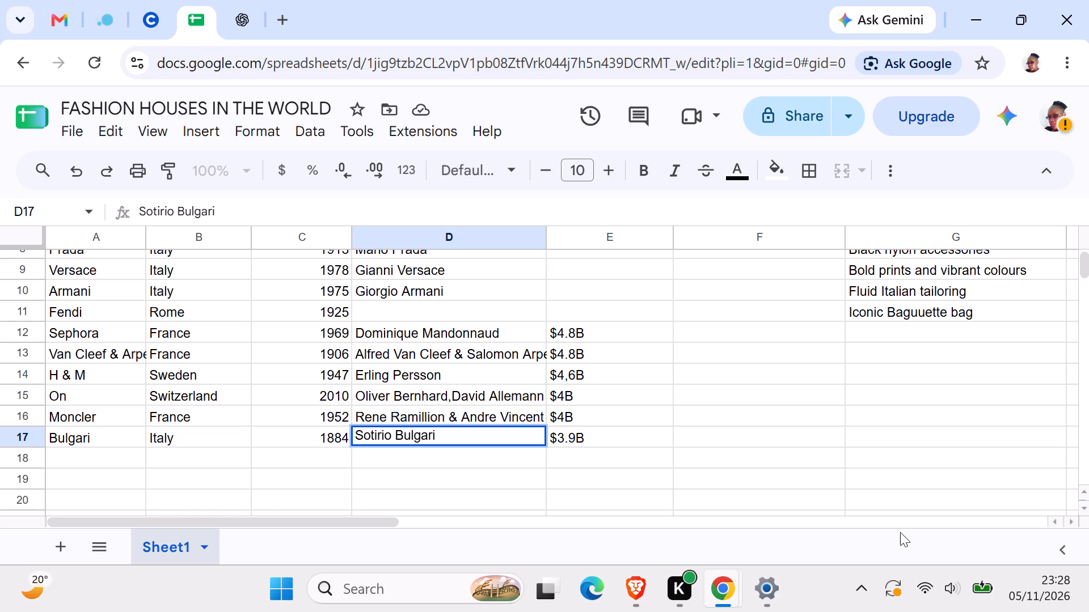
# Enter Louis Vuitton as the founder of Louis Vuitton in cell D2.
pyautogui.doubleClick(1087, 492)
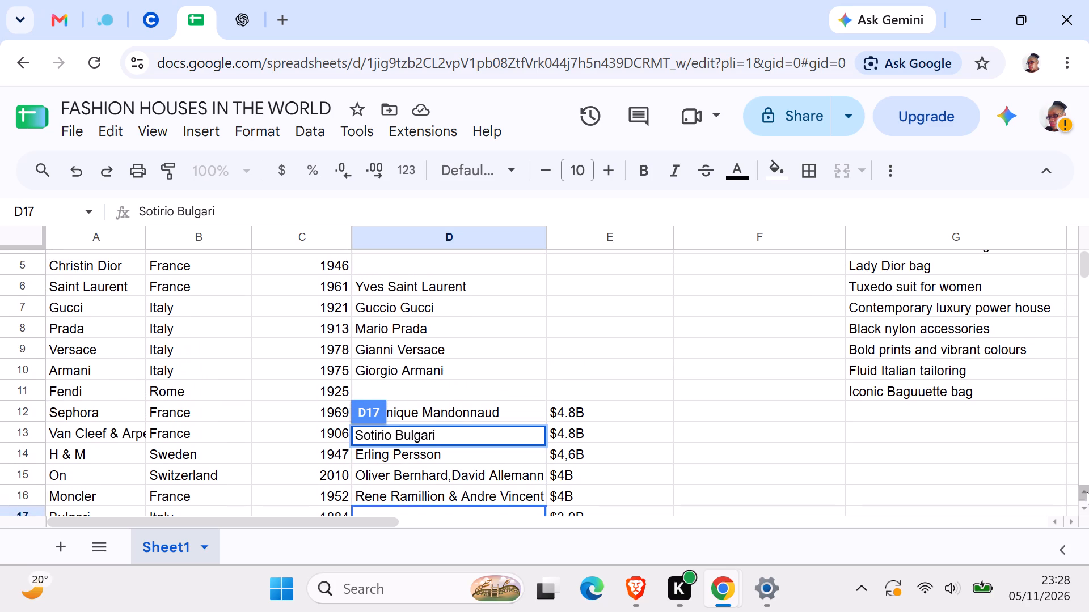
pyautogui.click(1087, 492)
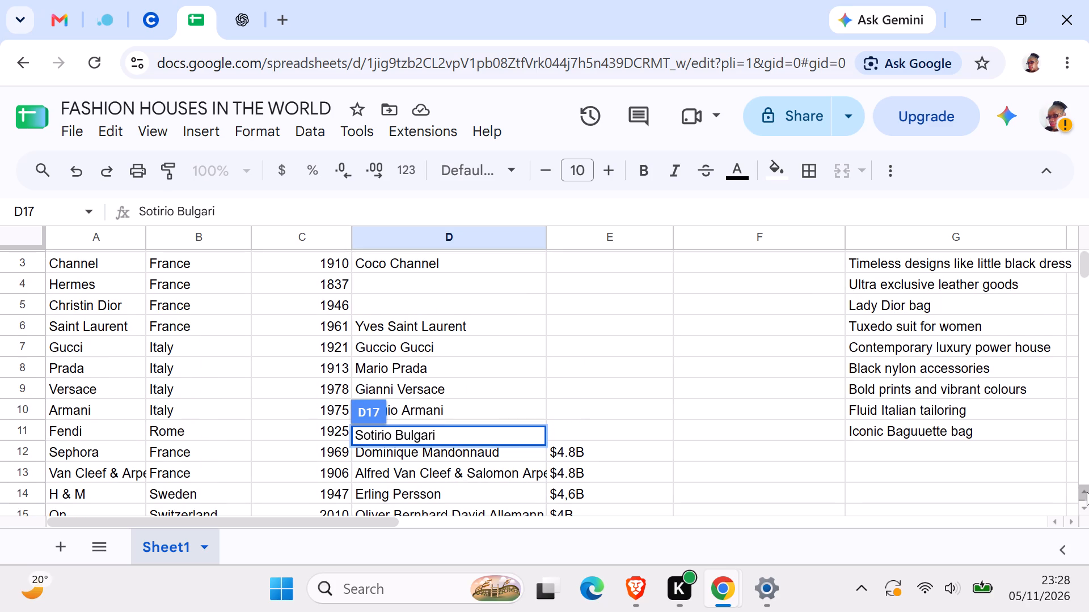
pyautogui.click(1087, 492)
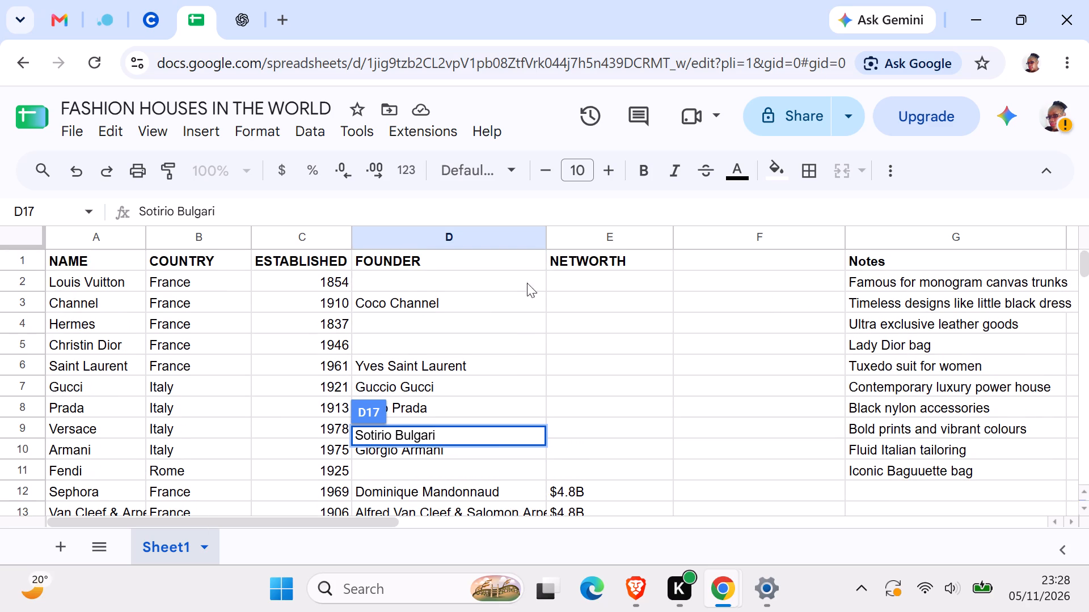
pyautogui.click(369, 272)
pyautogui.click(371, 282)
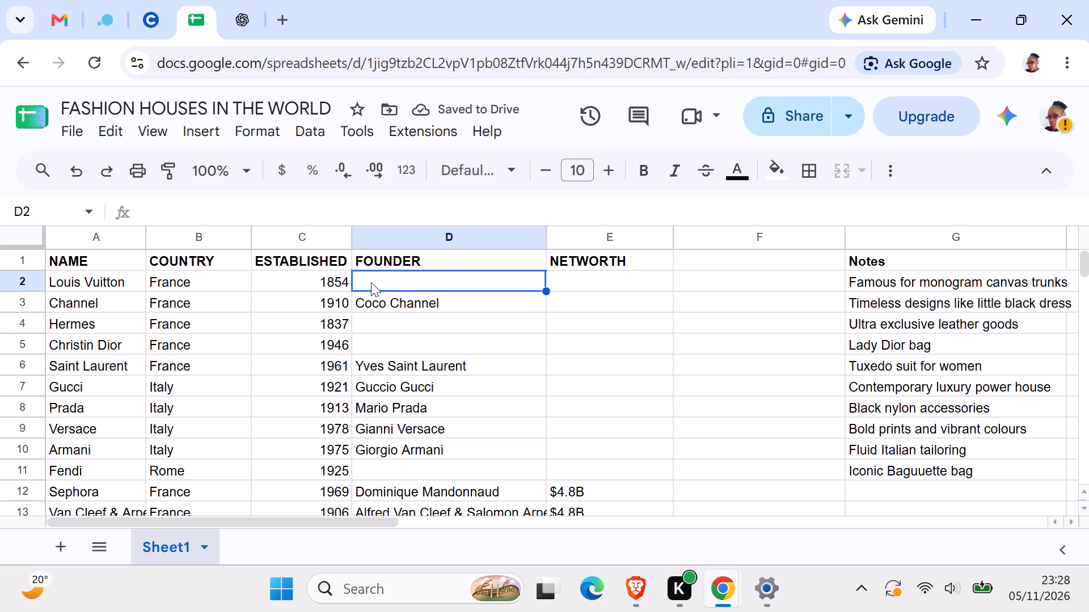
pyautogui.press('l')
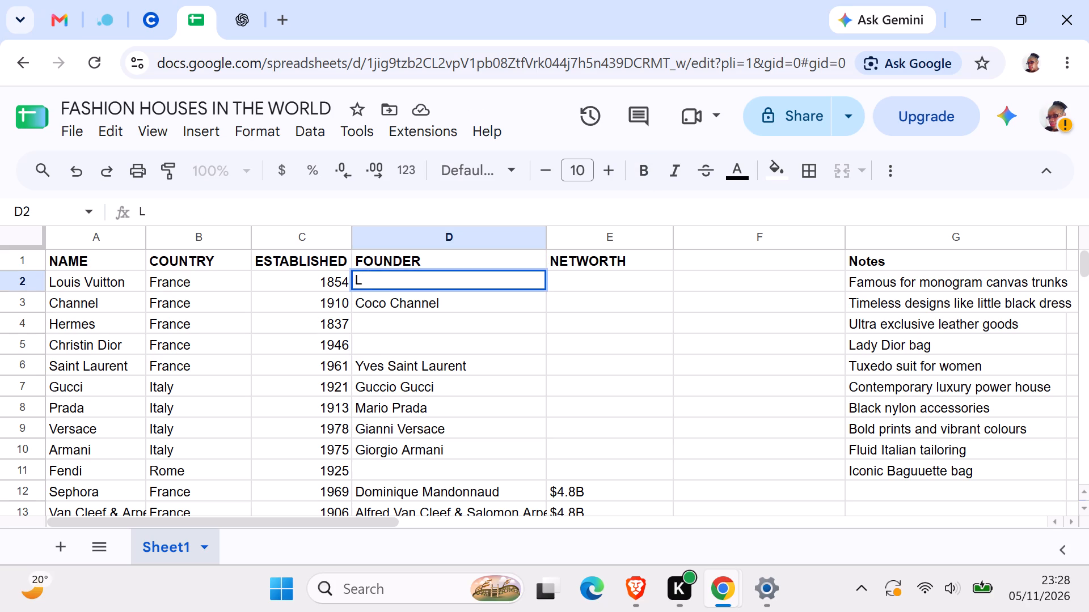
pyautogui.write('oui')
pyautogui.press('s')
pyautogui.press('space')
pyautogui.press('v')
pyautogui.write('uitton')
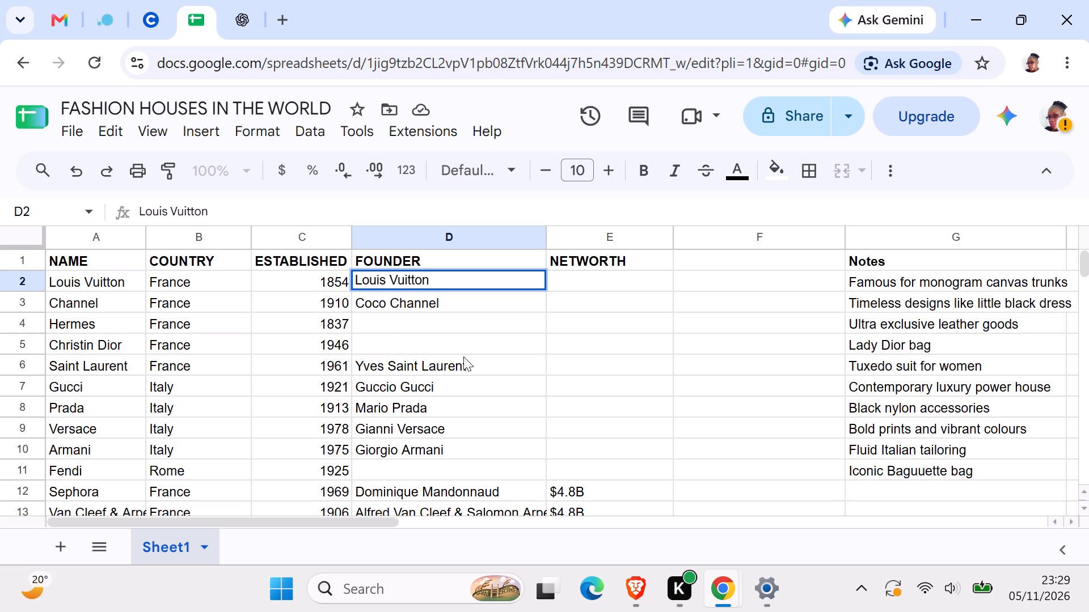
# Replace the founder of Saint Laurent in cell D6 with Yves Saint Laurent & Pierre Berge.
pyautogui.click(482, 366)
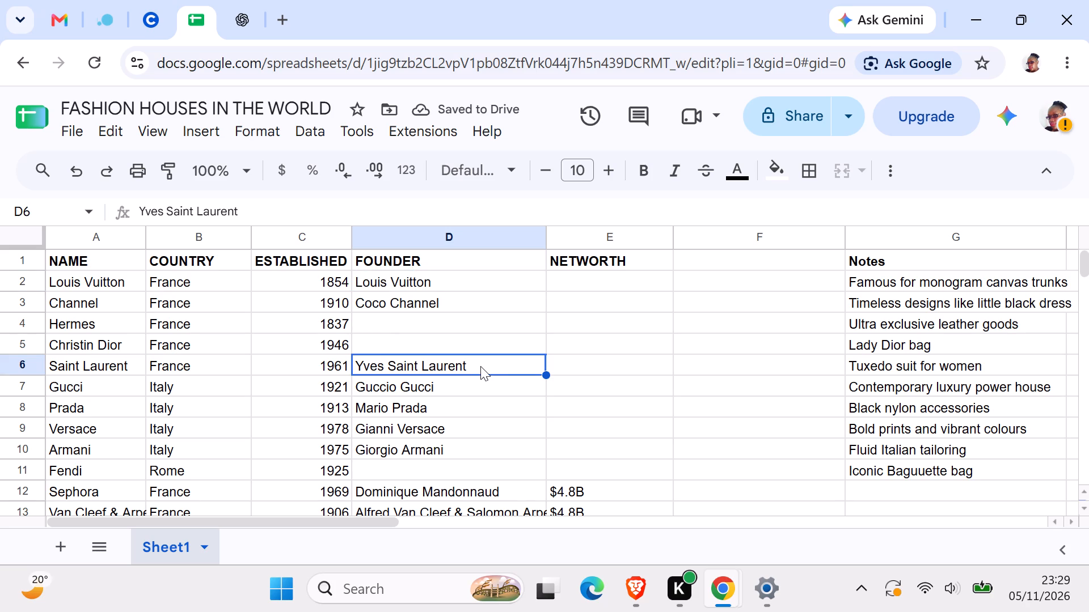
pyautogui.click(482, 366)
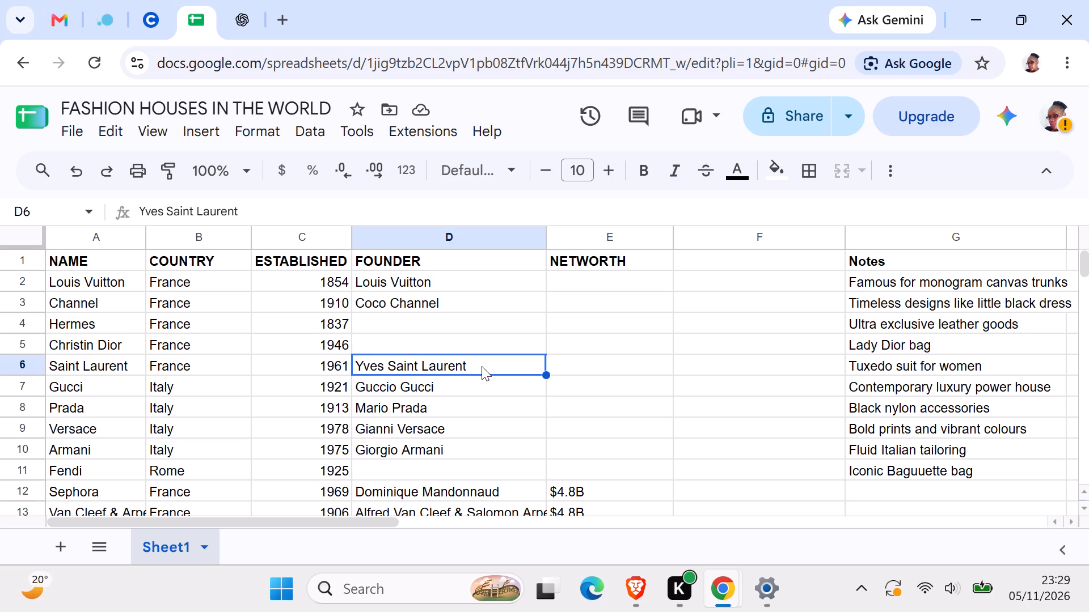
pyautogui.hotkey('shift', '&')
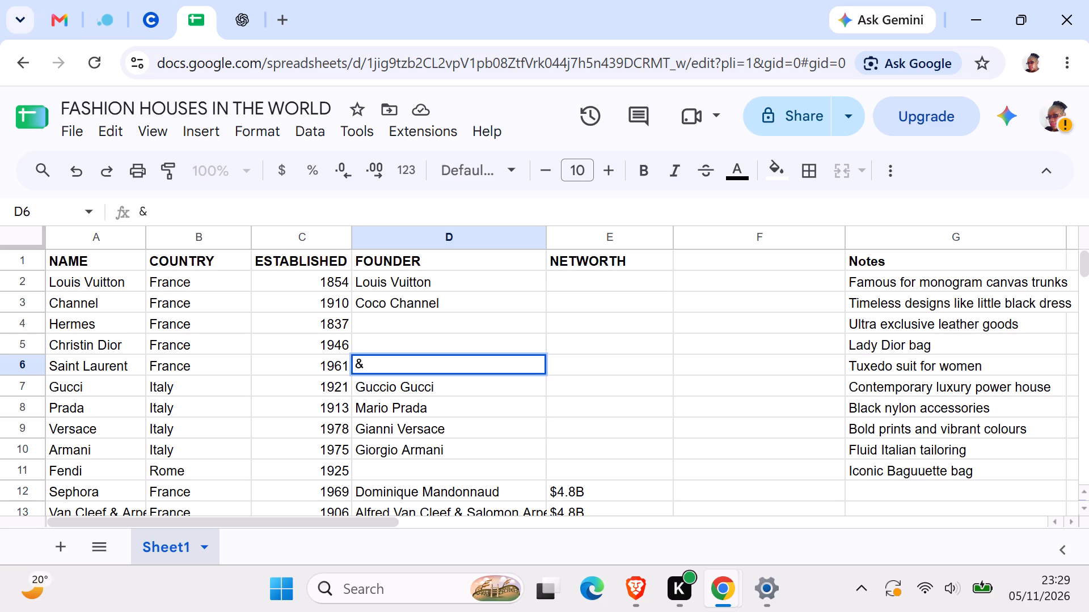
pyautogui.press('BackSpace')
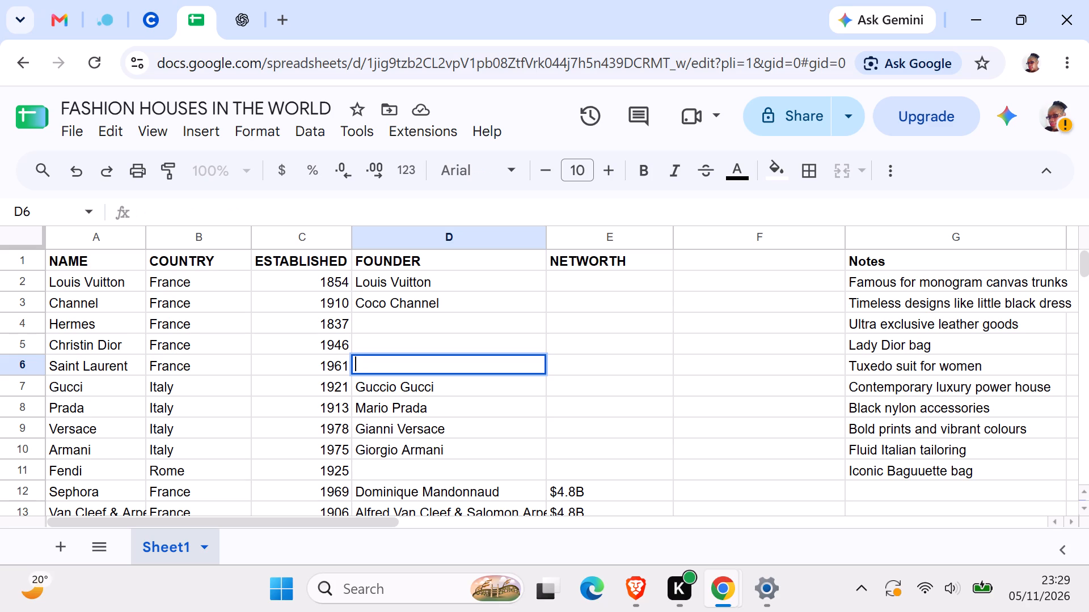
pyautogui.press('y')
pyautogui.write('VES')
pyautogui.press('BackSpace')
pyautogui.press('BackSpace')
pyautogui.press('BackSpace')
pyautogui.write('ves')
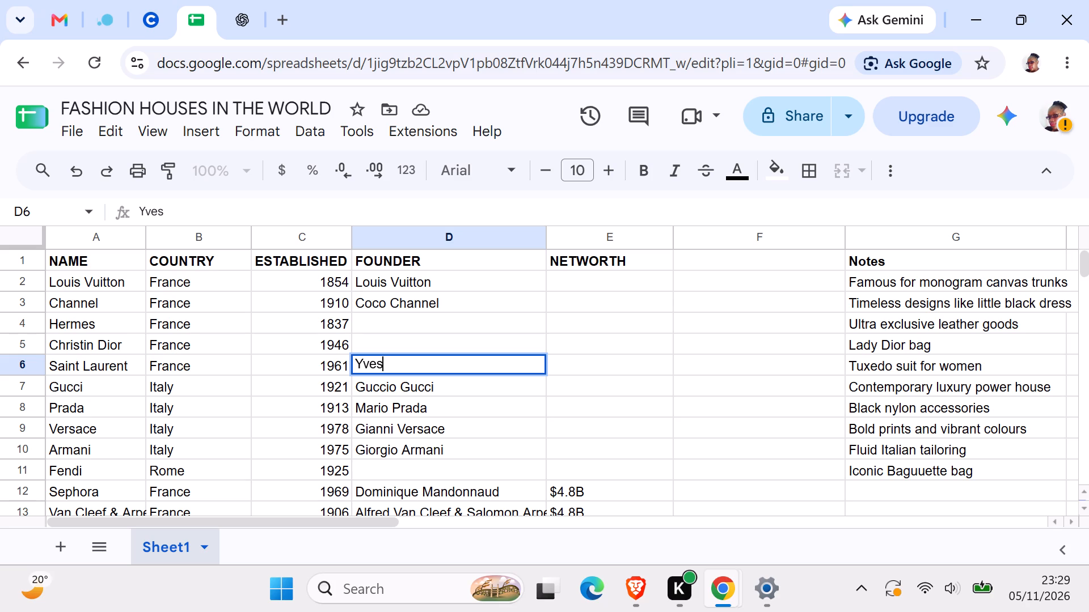
pyautogui.press('space')
pyautogui.press('s')
pyautogui.write('aint')
pyautogui.press('space')
pyautogui.press('l')
pyautogui.write('aure')
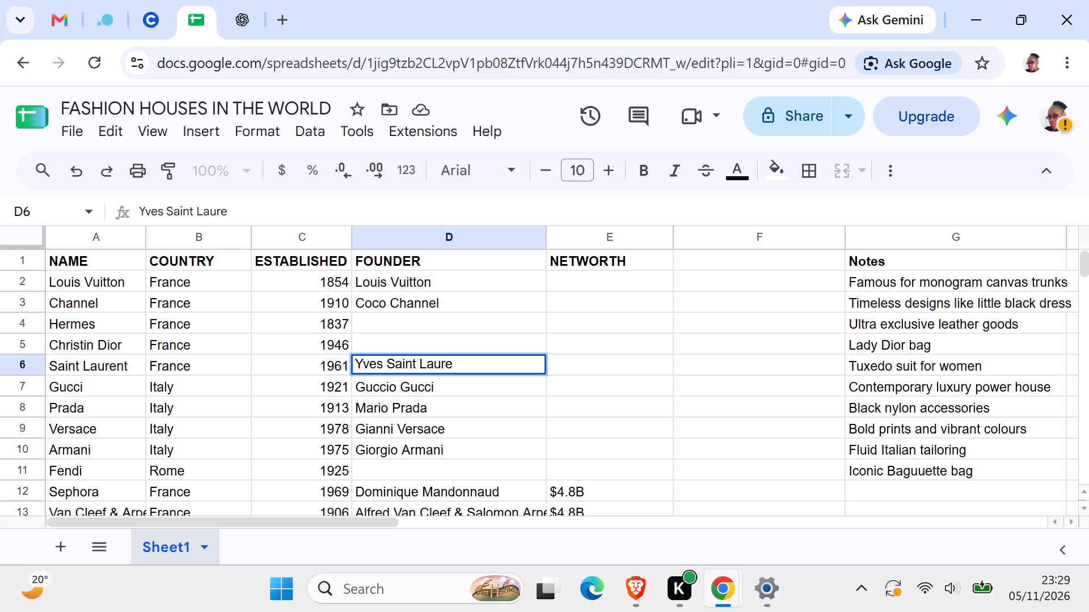
pyautogui.write('nt')
pyautogui.press('space')
pyautogui.hotkey('shift', '&')
pyautogui.press('space')
pyautogui.press('p')
pyautogui.write('ie')
pyautogui.write('rre')
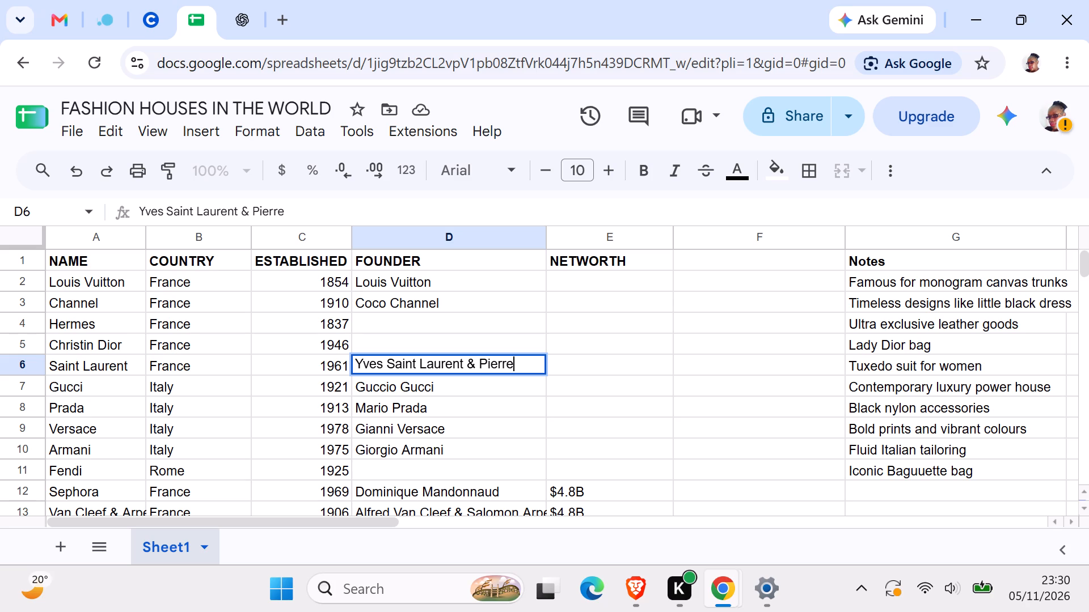
pyautogui.press('space')
pyautogui.press('b')
pyautogui.write('erge')
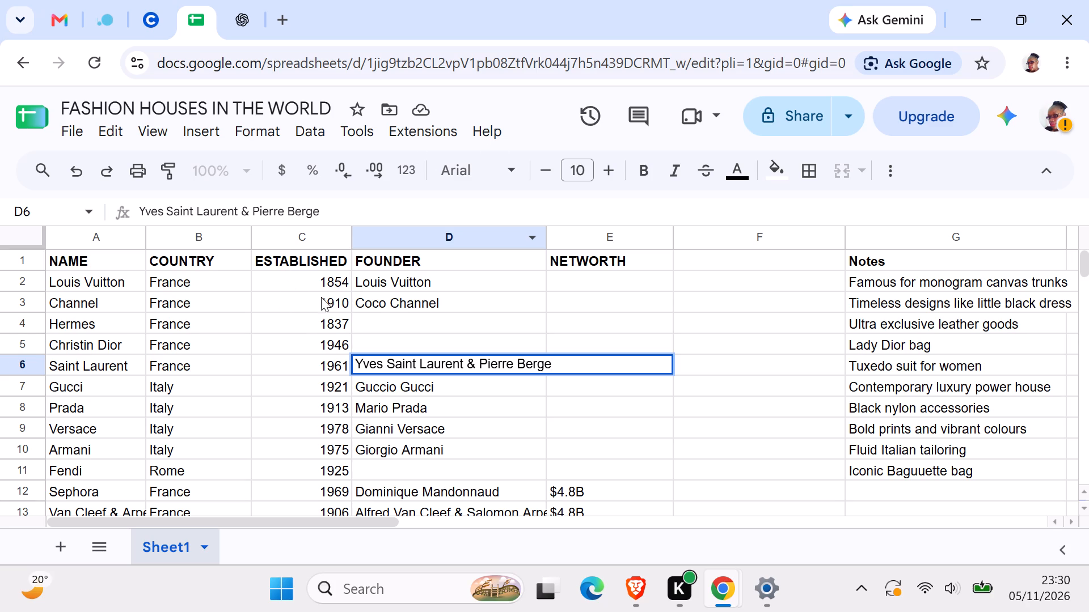
# Enter Thierry Hermes as the founder of Hermes in cell D4.
pyautogui.click(374, 326)
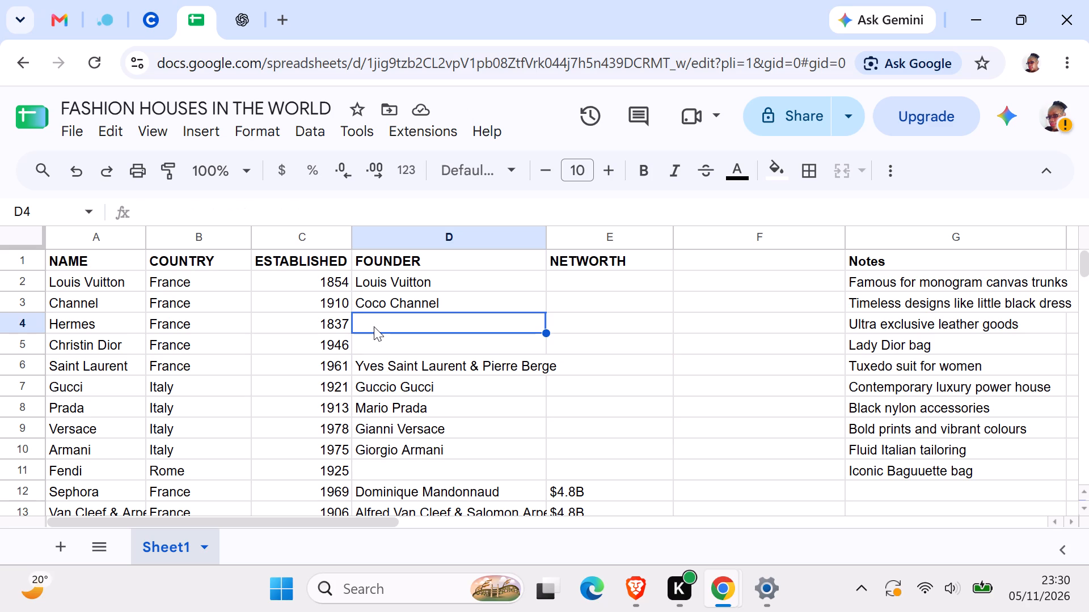
pyautogui.hotkey('shift', 't')
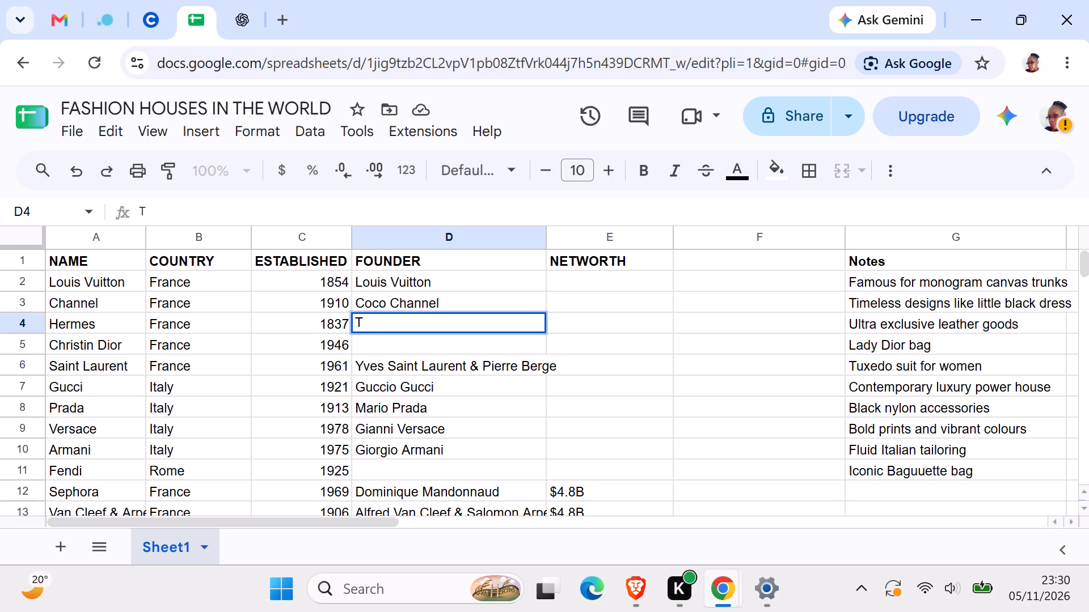
pyautogui.write('hierr')
pyautogui.press('y')
pyautogui.press('space')
pyautogui.press('h')
pyautogui.write('er')
pyautogui.write('me')
pyautogui.press('s')
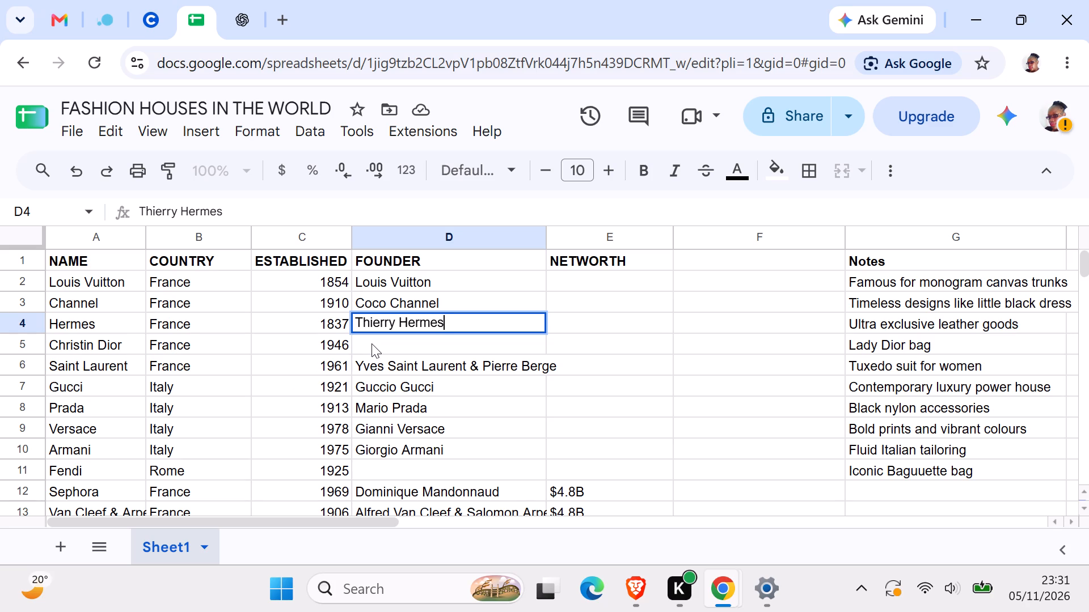
# Enter Christian Dior as the founder of Christin Dior in cell D5.
pyautogui.click(372, 343)
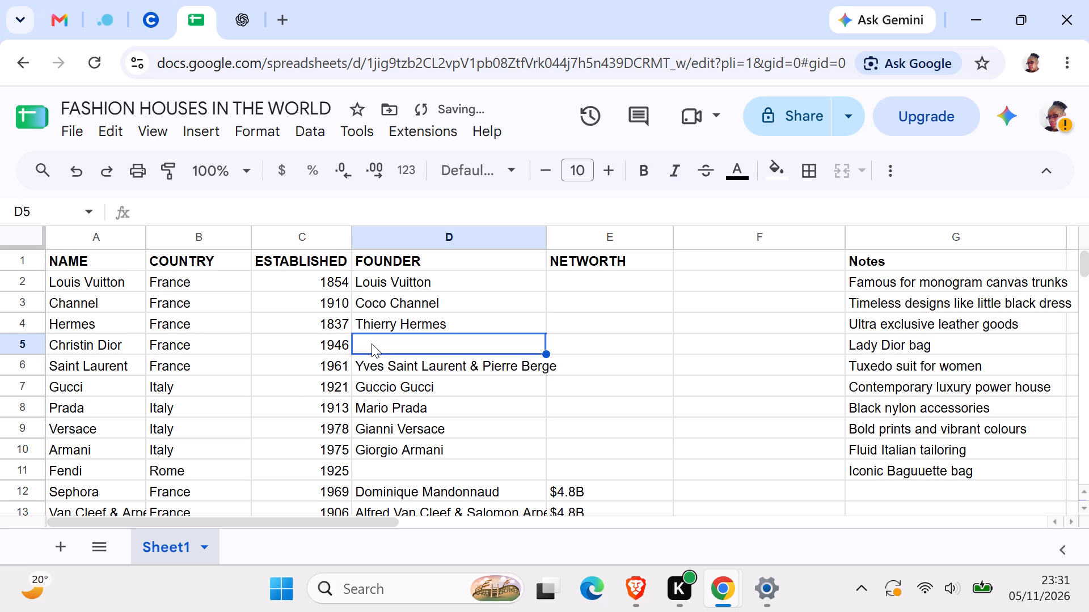
pyautogui.press('c')
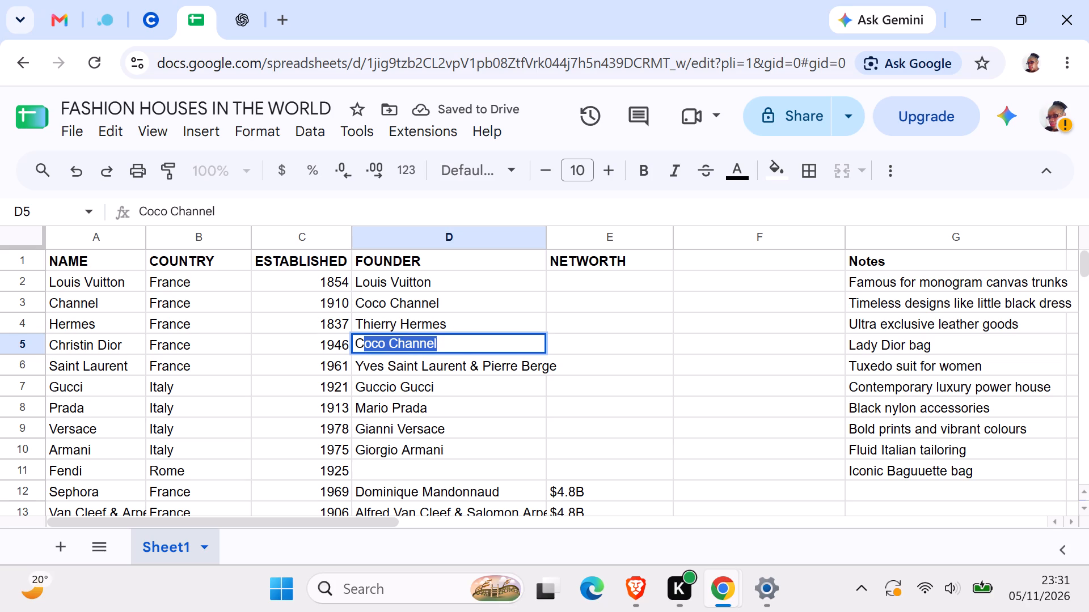
pyautogui.write('hr')
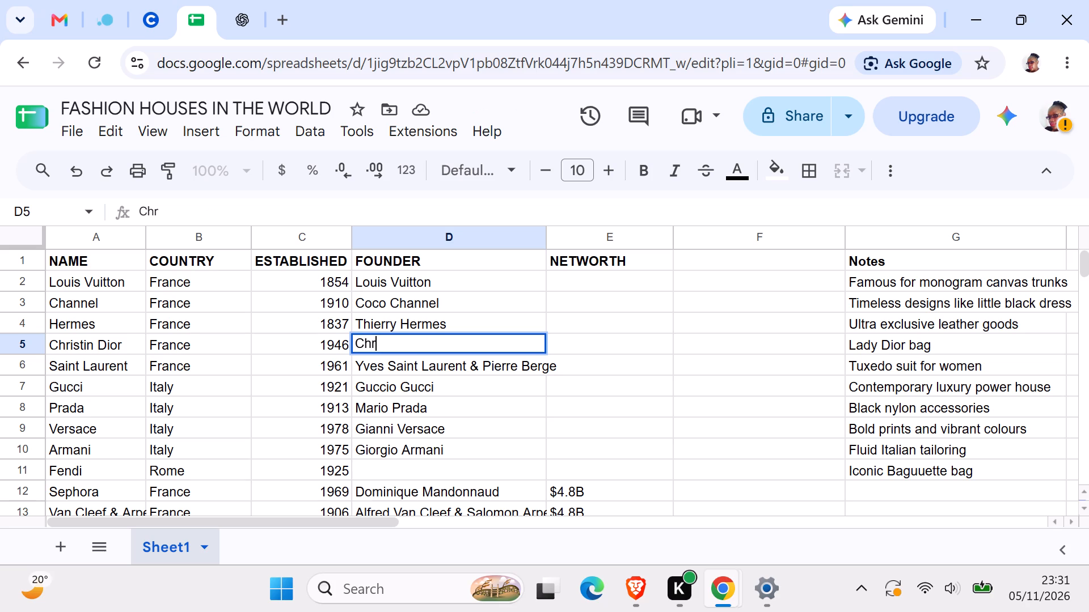
pyautogui.press('i')
pyautogui.write('st')
pyautogui.write('ian')
pyautogui.press('space')
pyautogui.write('ior')
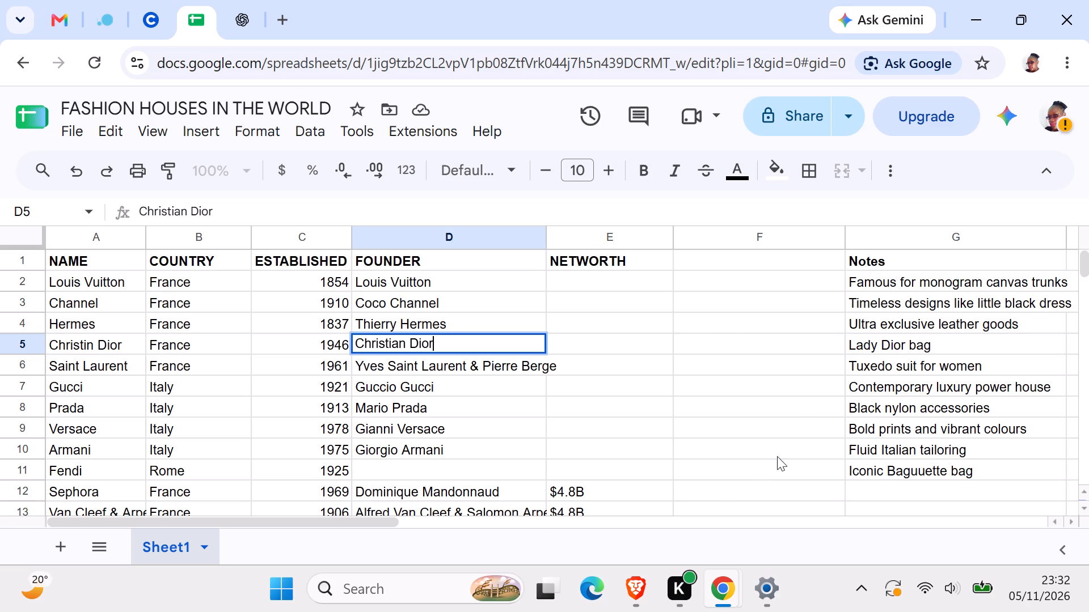
pyautogui.tripleClick(1088, 508)
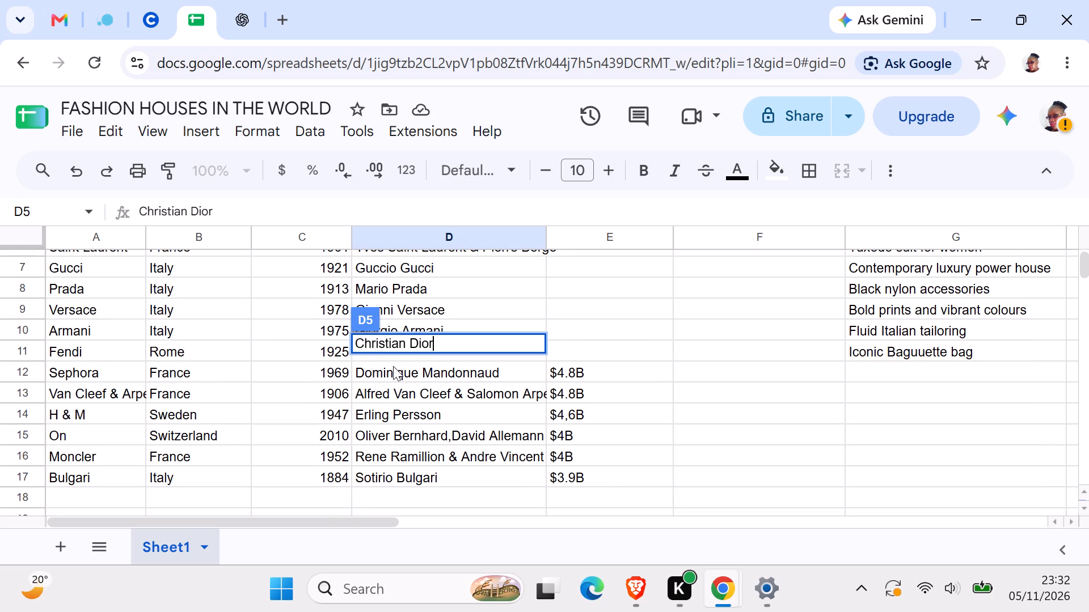
pyautogui.click(974, 505)
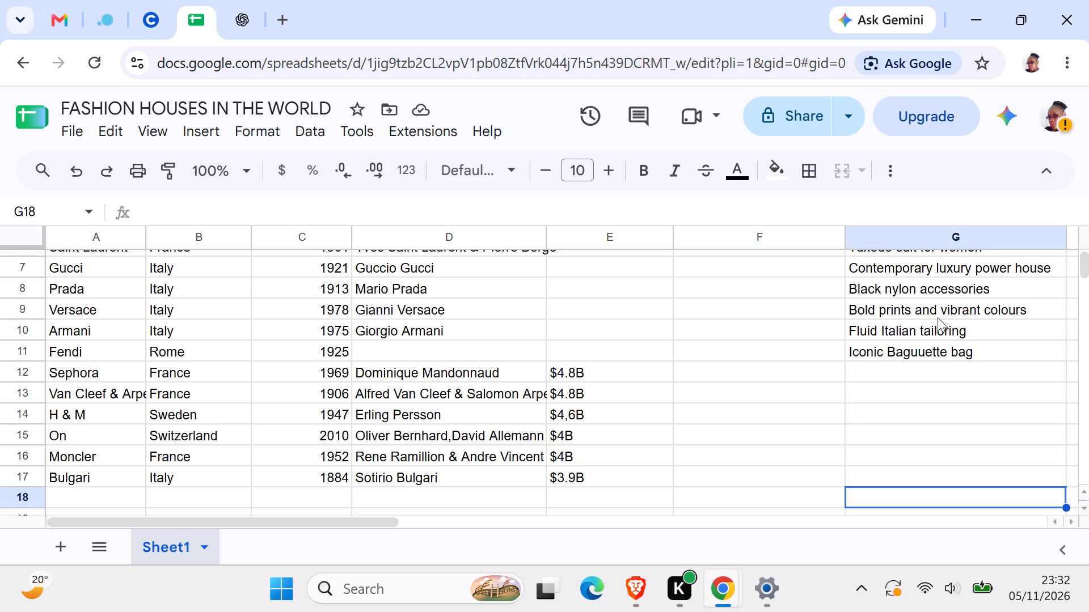
# Replace the Armani note in cell G10 with "Structured suits & jackets".
pyautogui.click(968, 333)
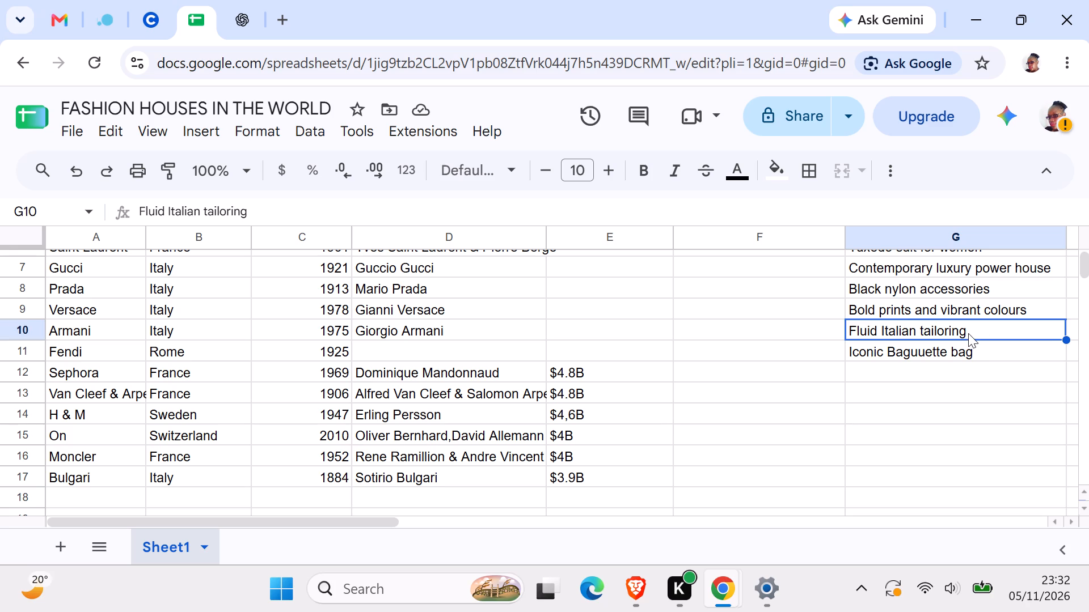
pyautogui.press('BackSpace')
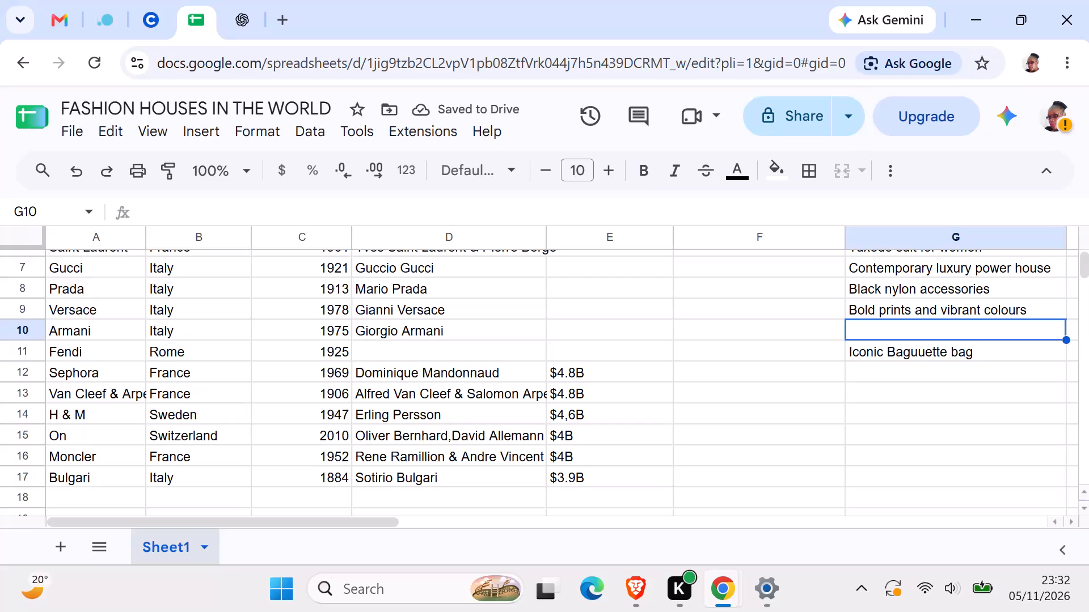
pyautogui.press('s')
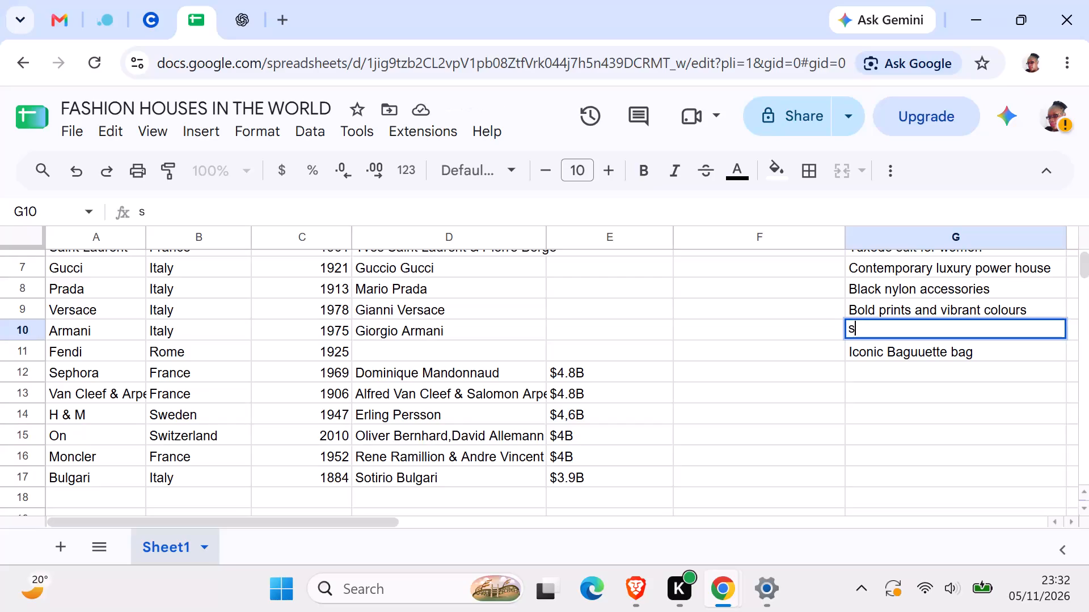
pyautogui.press('BackSpace')
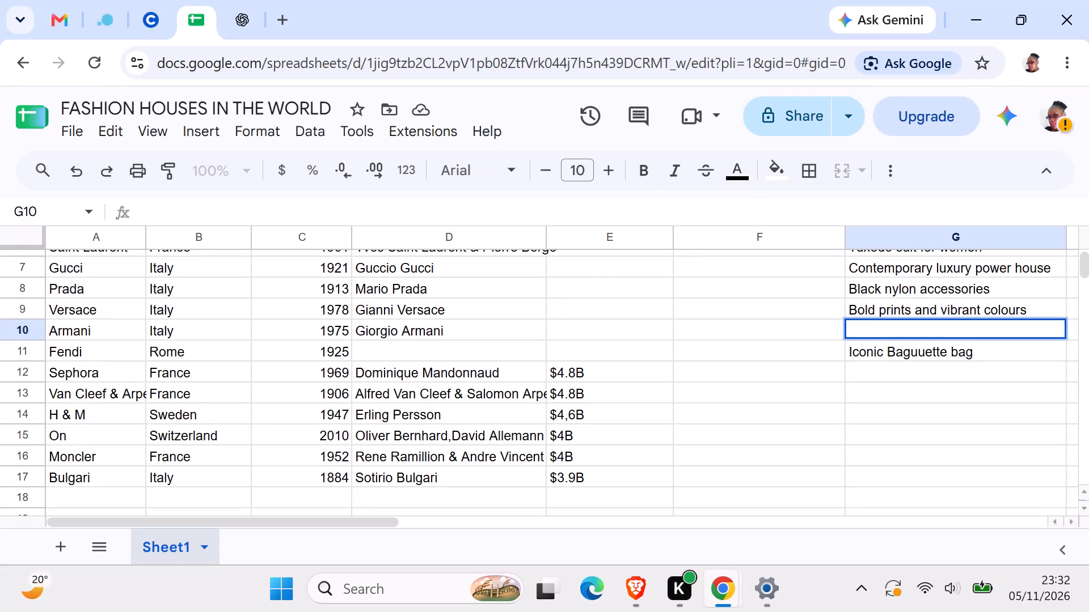
pyautogui.write('truct')
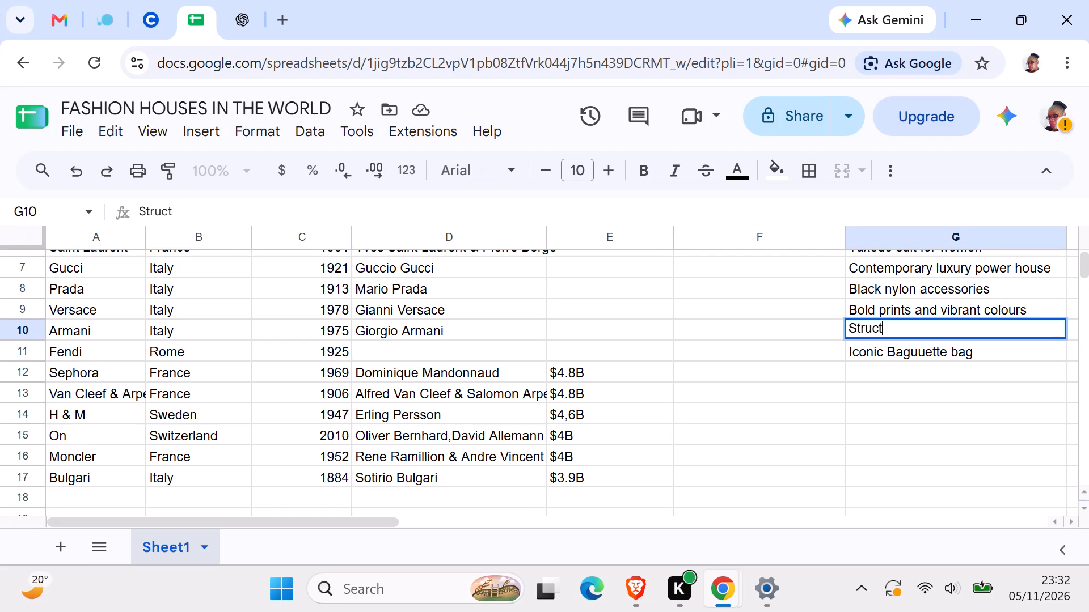
pyautogui.write('ured suits')
pyautogui.press('space')
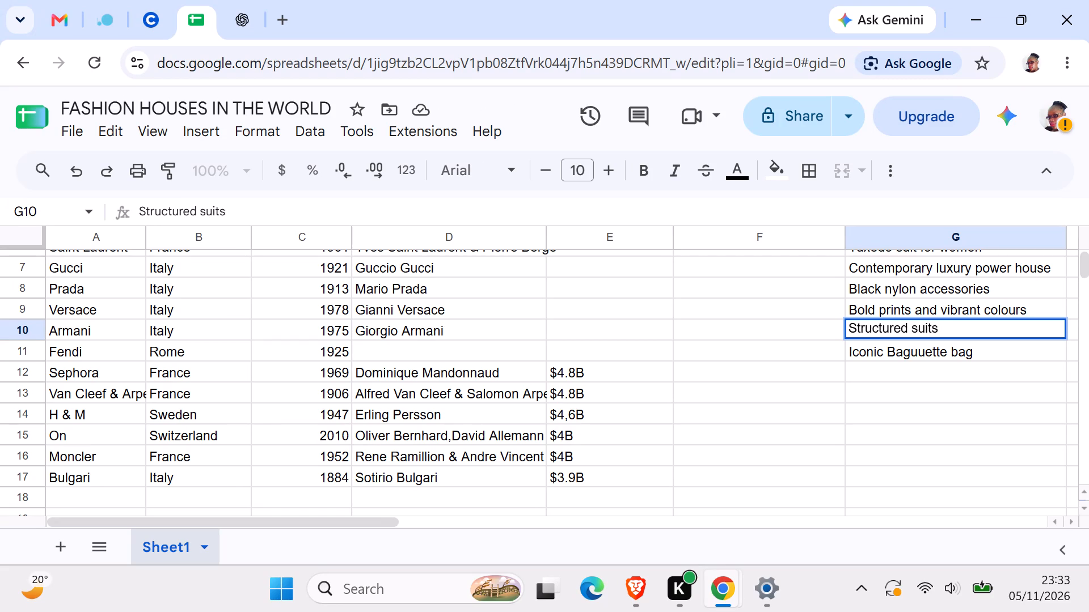
pyautogui.write('& jackets')
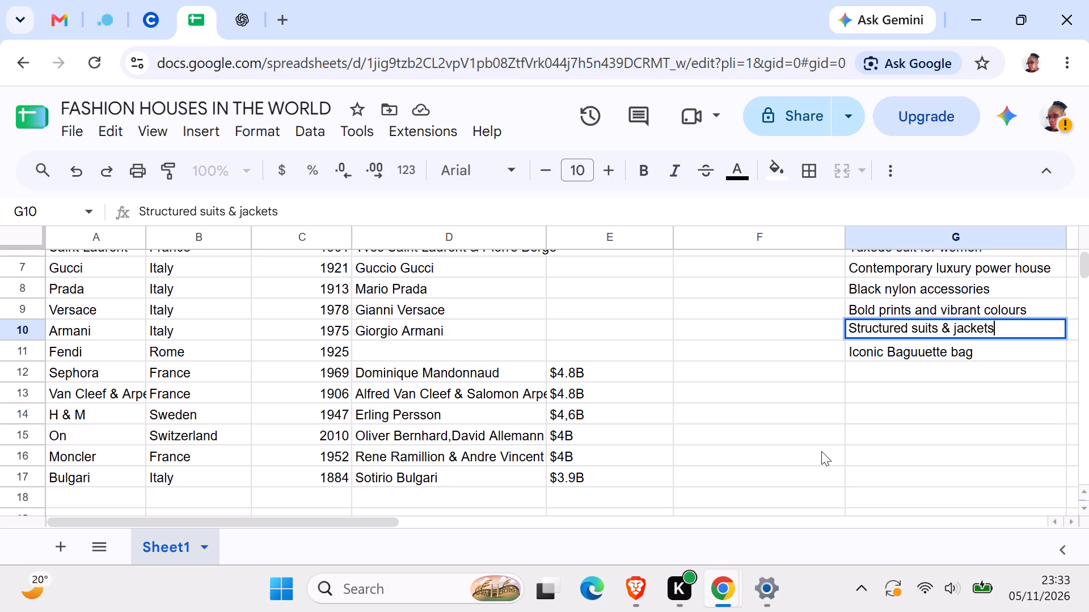
# Enter the note "Black & white stripped branding" for Sephora in cell G12.
pyautogui.click(869, 365)
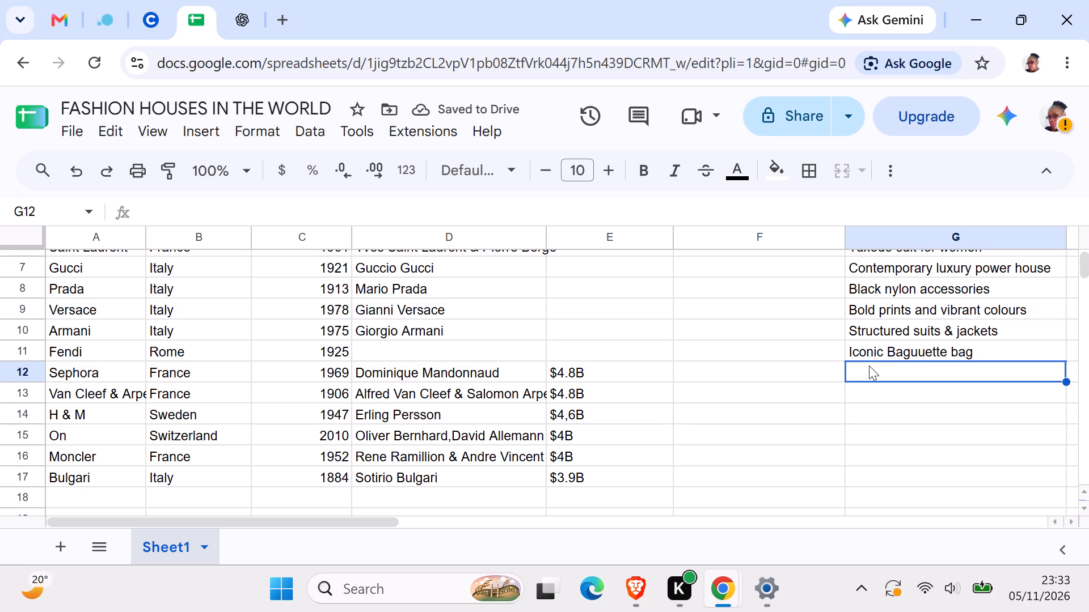
pyautogui.write('lack')
pyautogui.press('space')
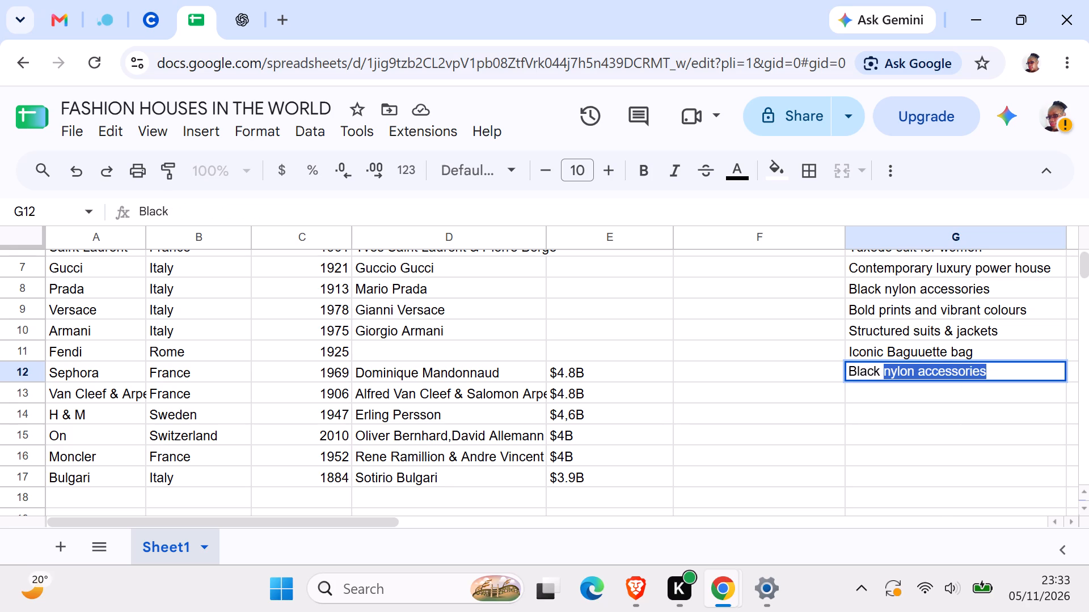
pyautogui.write('& white str')
pyautogui.write('ipped')
pyautogui.press('space')
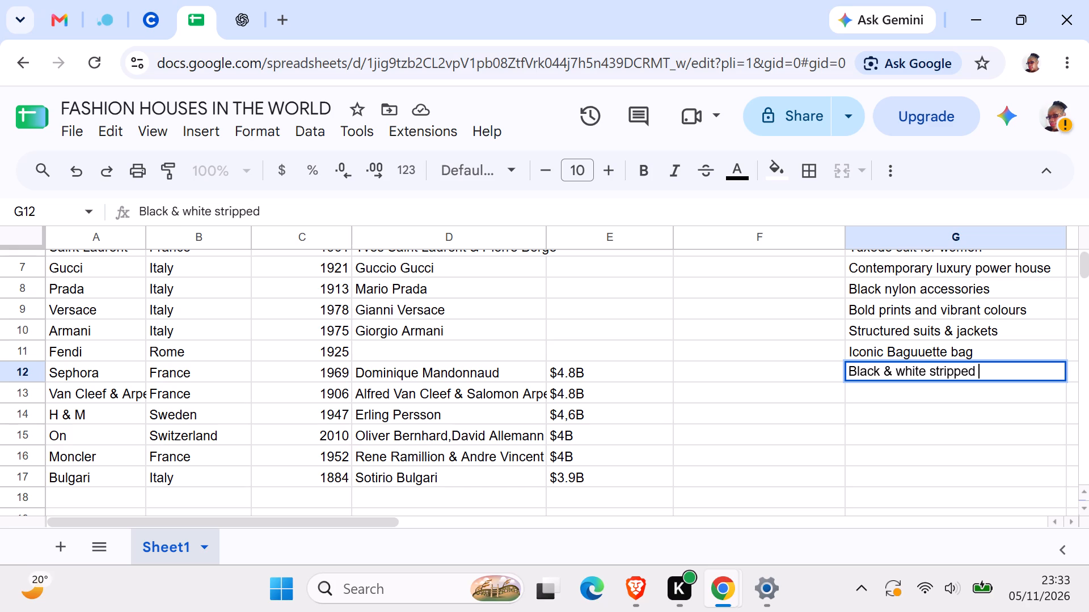
pyautogui.write('branding')
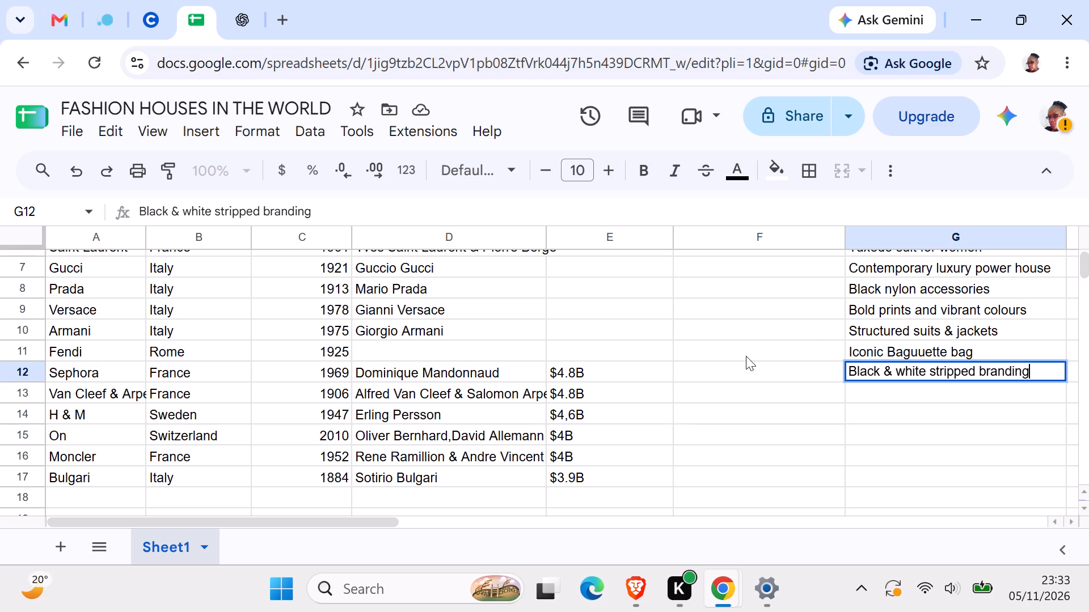
# Enter the note "Floral & butterfly jewellery" for Van Cleef & Arpels in cell G13.
pyautogui.click(875, 391)
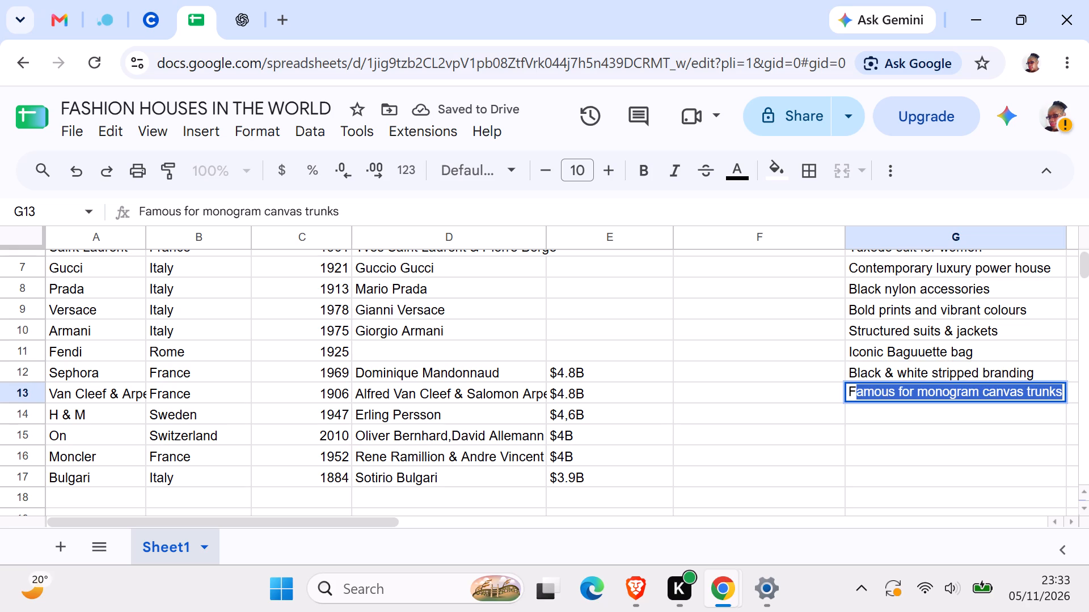
pyautogui.write('loral')
pyautogui.press('space')
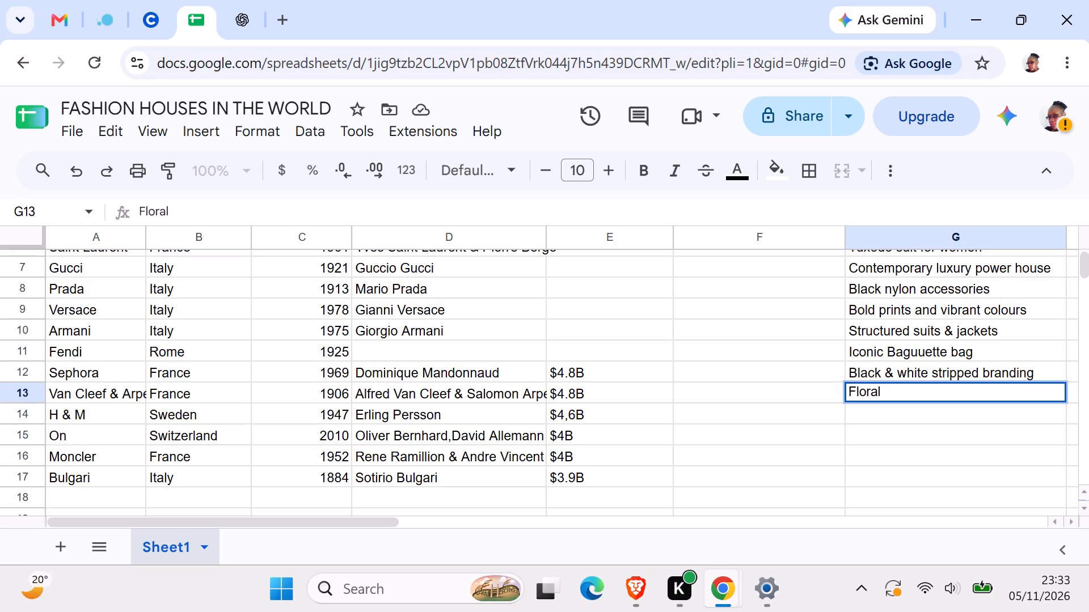
pyautogui.write('&')
pyautogui.press('space')
pyautogui.write('bu')
pyautogui.write('tterf')
pyautogui.write('lu')
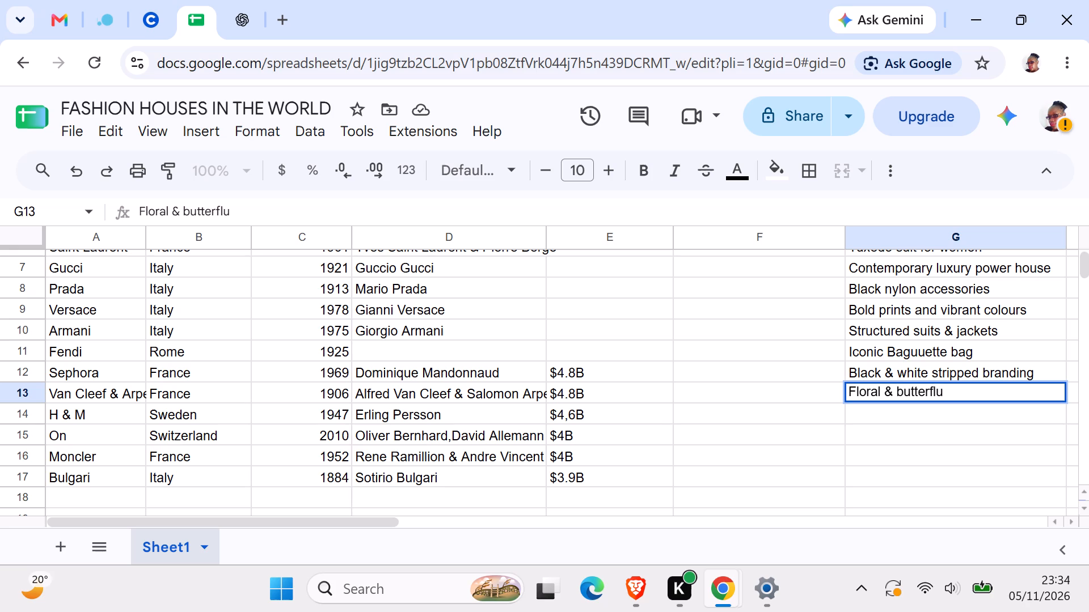
pyautogui.press('BackSpace')
pyautogui.press('y')
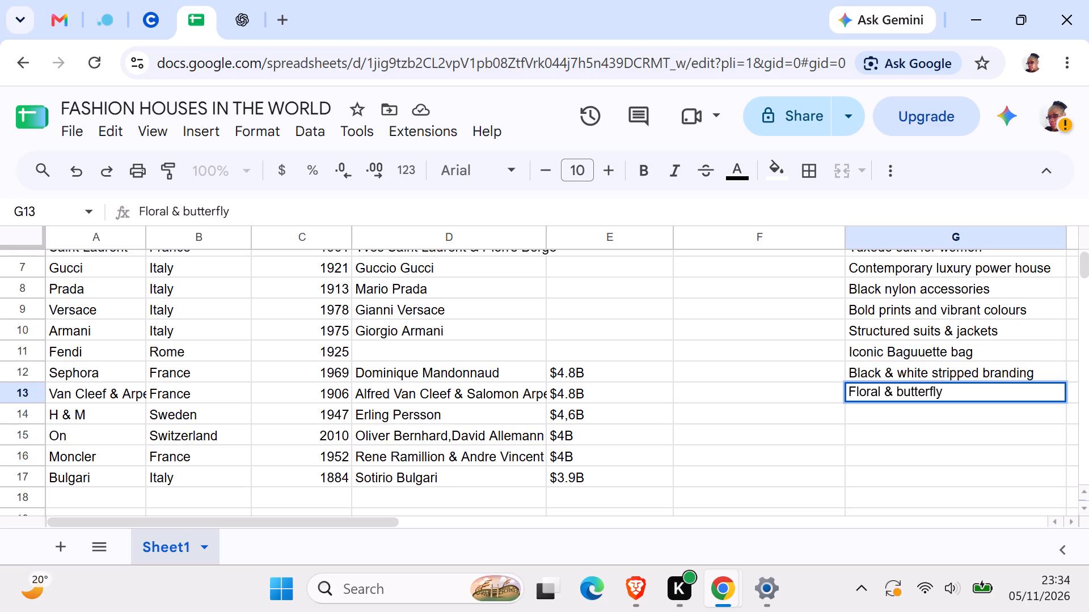
pyautogui.press('space')
pyautogui.write('j')
pyautogui.write('ewe')
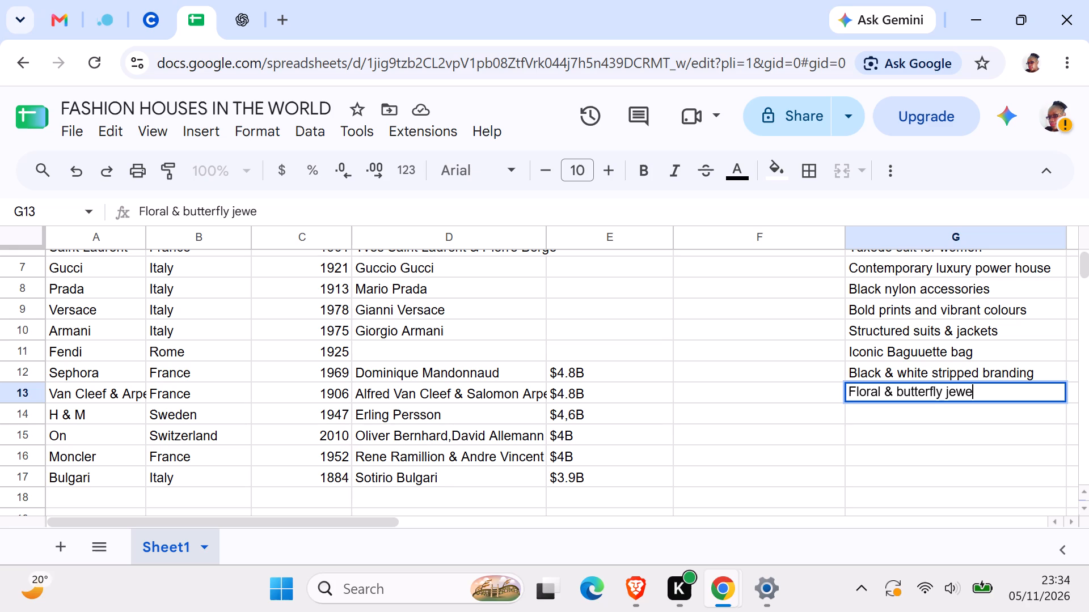
pyautogui.write('llery')
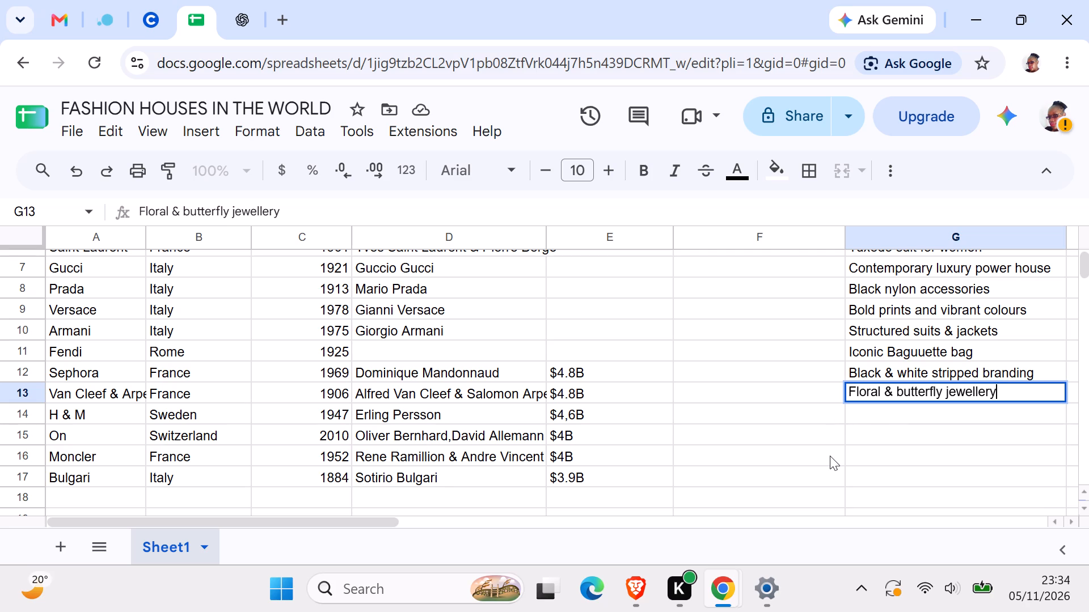
# Enter the note "Oversized blazers & shirts" for H & M in cell G14.
pyautogui.click(867, 416)
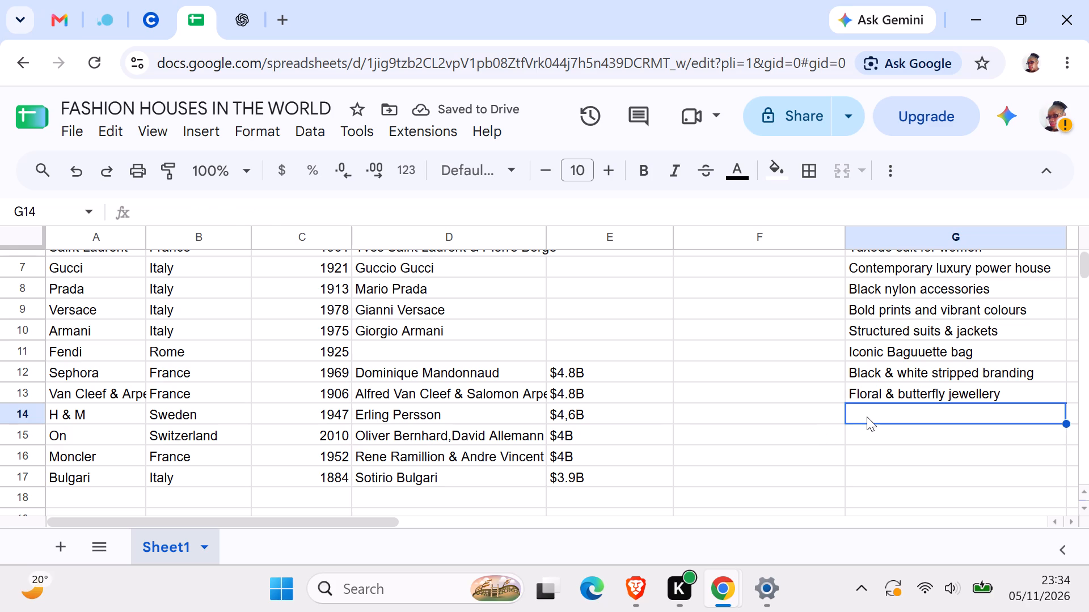
pyautogui.press('o')
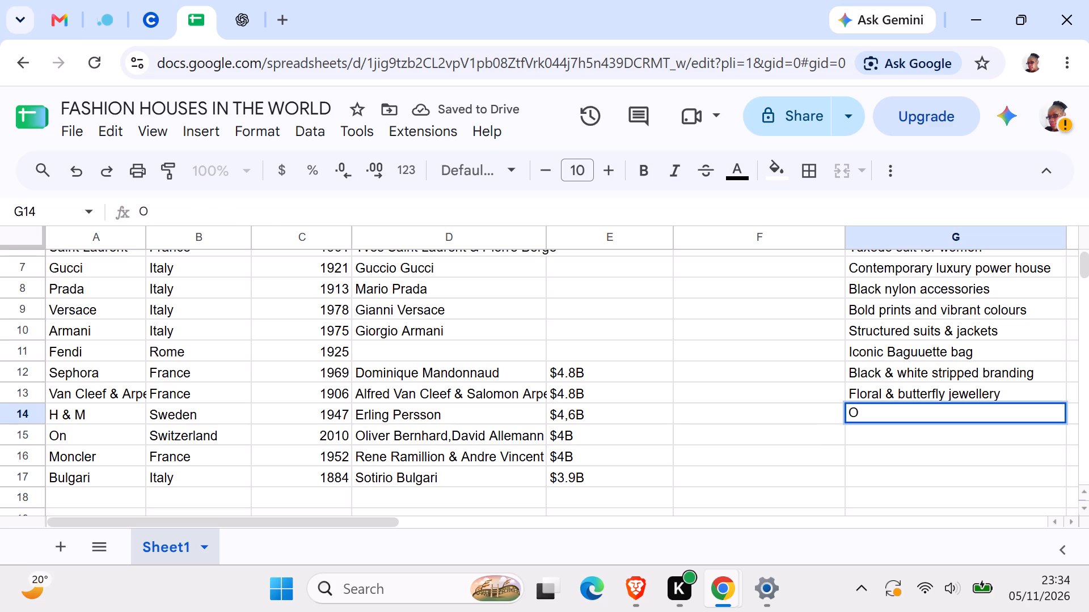
pyautogui.write('versized')
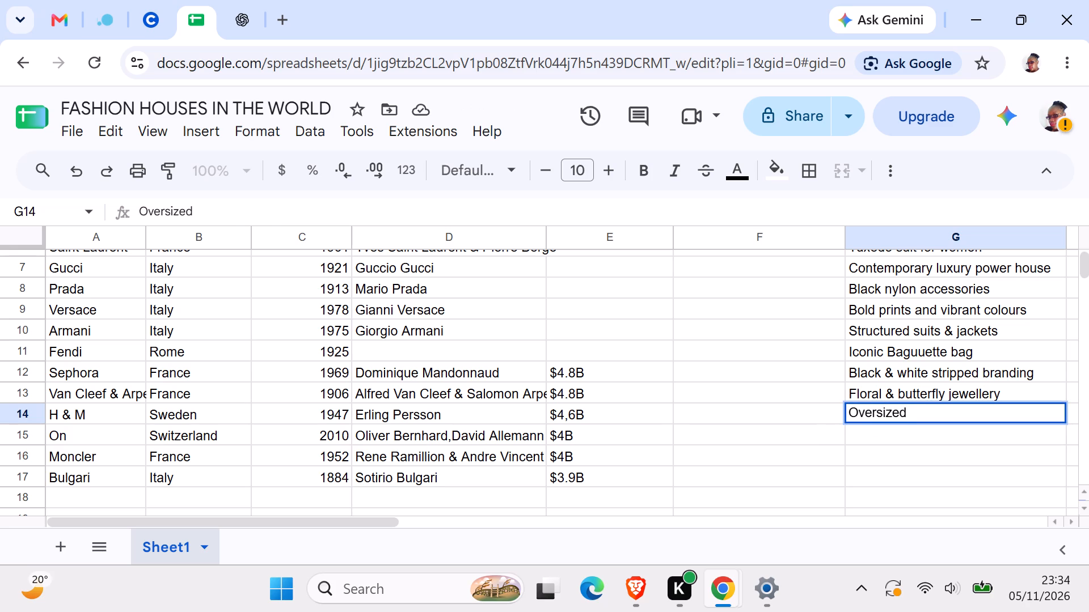
pyautogui.press('space')
pyautogui.write('blazers')
pyautogui.press('space')
pyautogui.write('&')
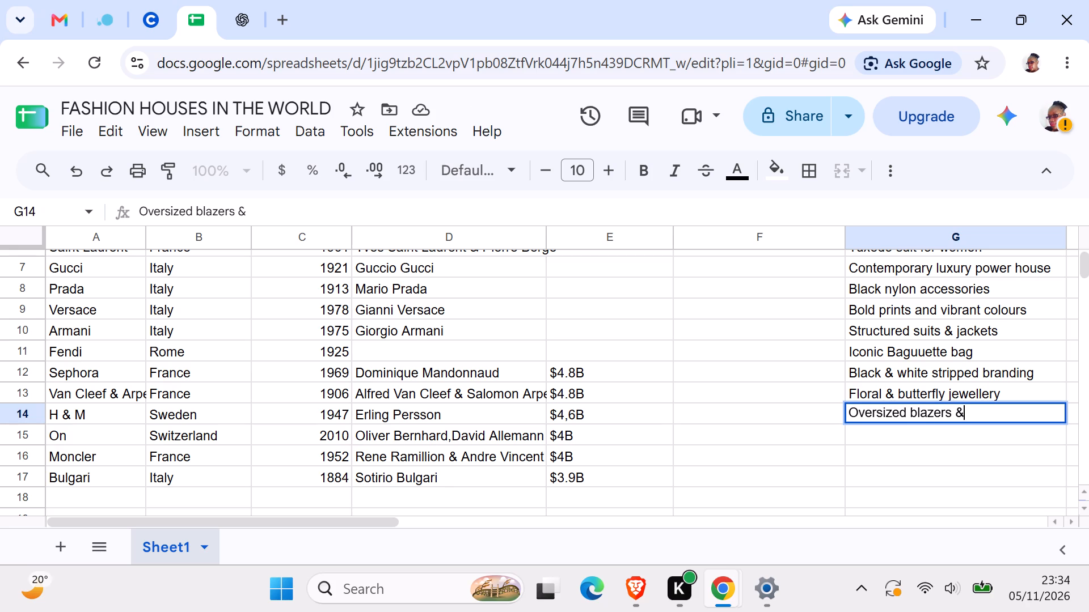
pyautogui.press('space')
pyautogui.write('shirts')
# Enter the note "CloudTec cushioned soles" for On in cell G15.
pyautogui.click(862, 432)
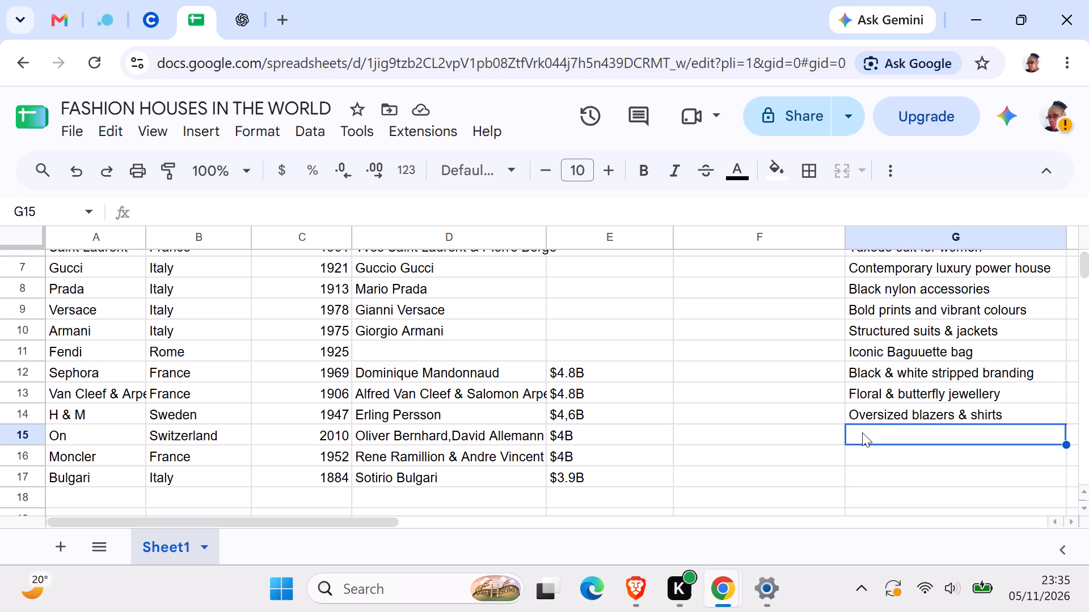
pyautogui.press('c')
pyautogui.write('loud')
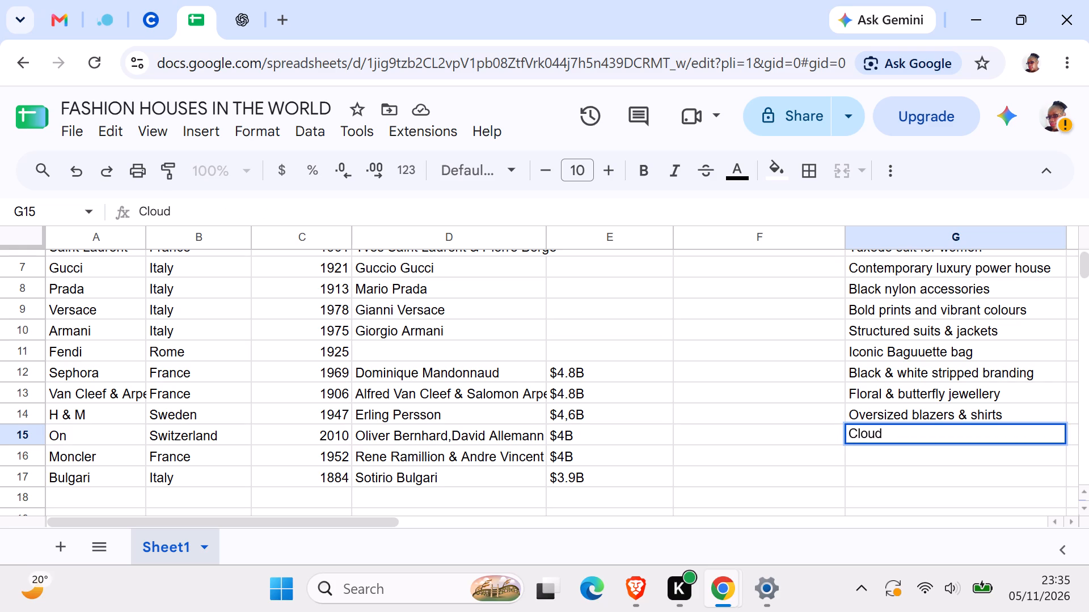
pyautogui.press('t')
pyautogui.press('e')
pyautogui.press('BackSpace')
pyautogui.write('ec')
pyautogui.press('space')
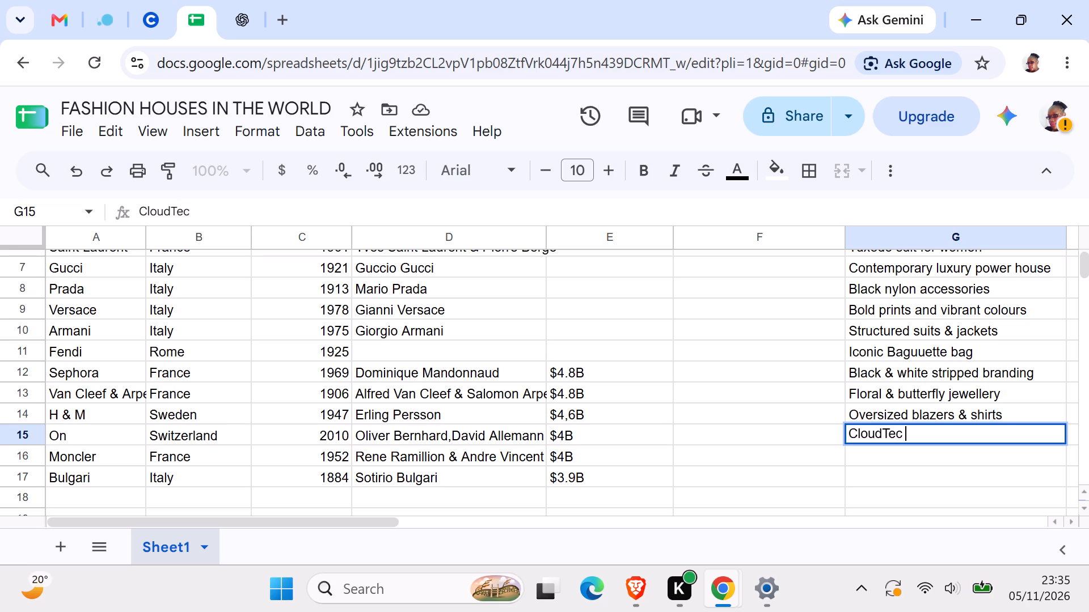
pyautogui.write('cushio')
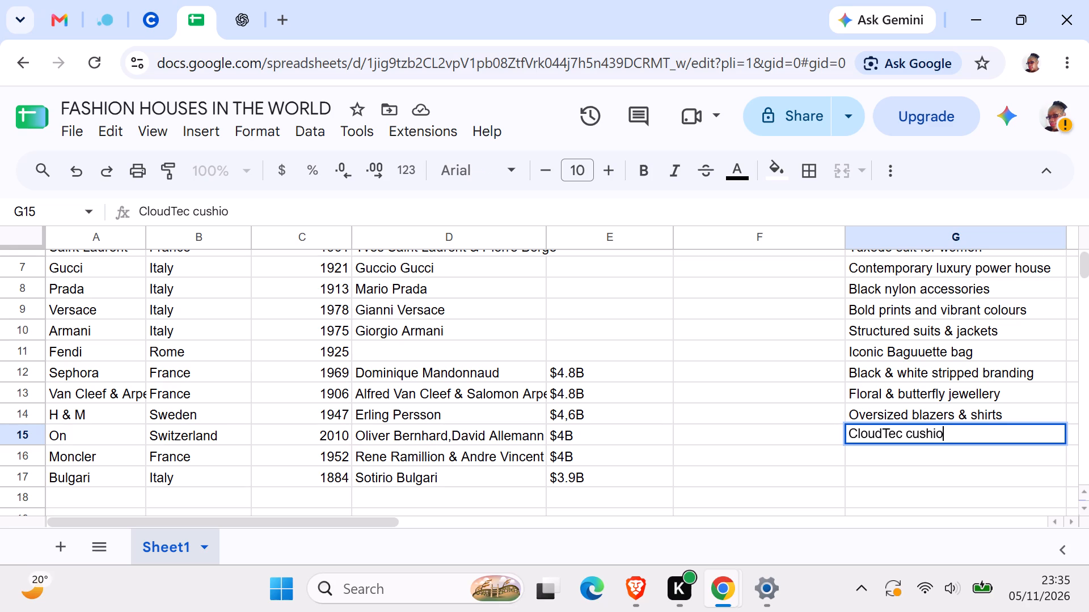
pyautogui.write('ned so')
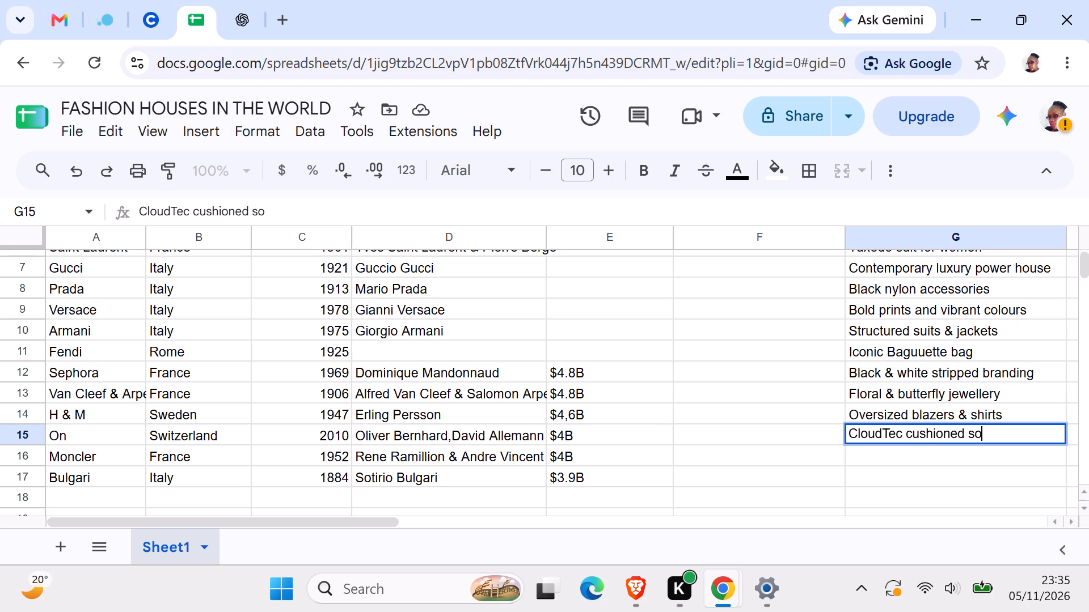
pyautogui.write('les')
# Enter the note "Luxury puffer jackets" for Moncler in cell G16.
pyautogui.click(854, 454)
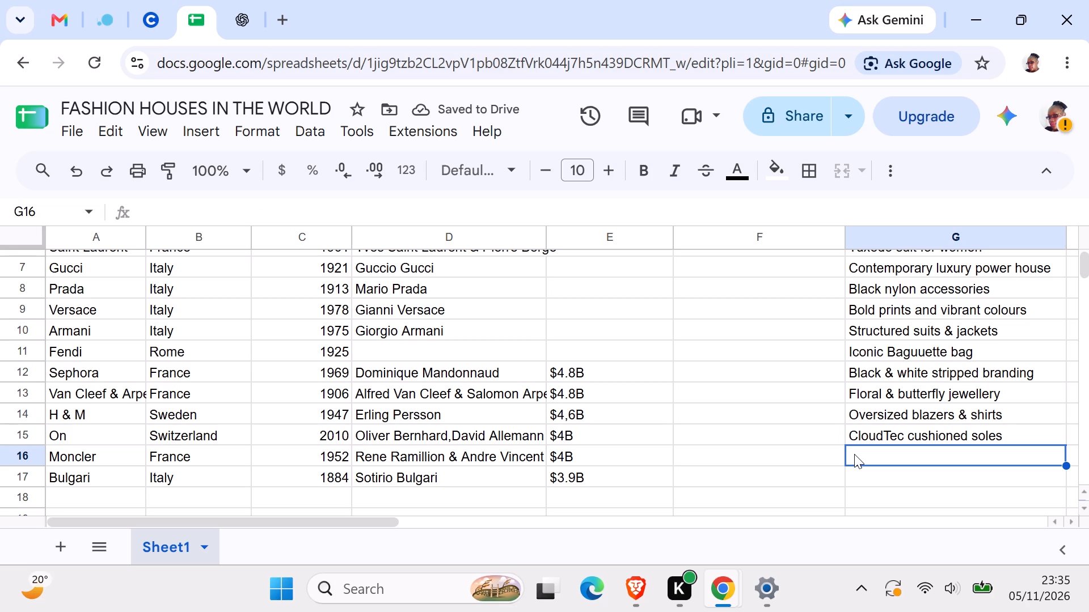
pyautogui.press('l')
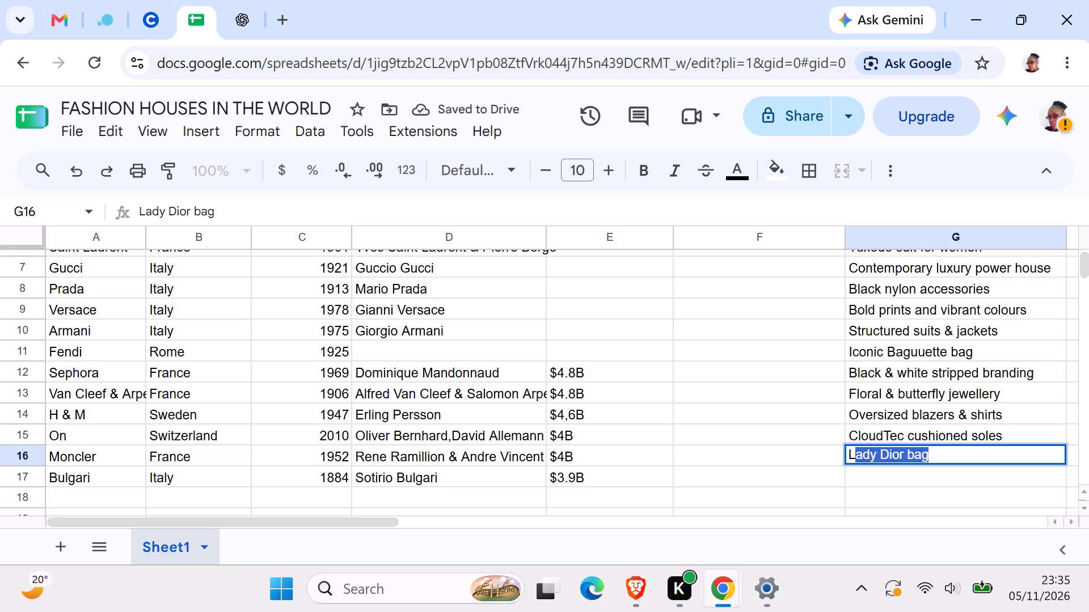
pyautogui.write('uxer')
pyautogui.press('y')
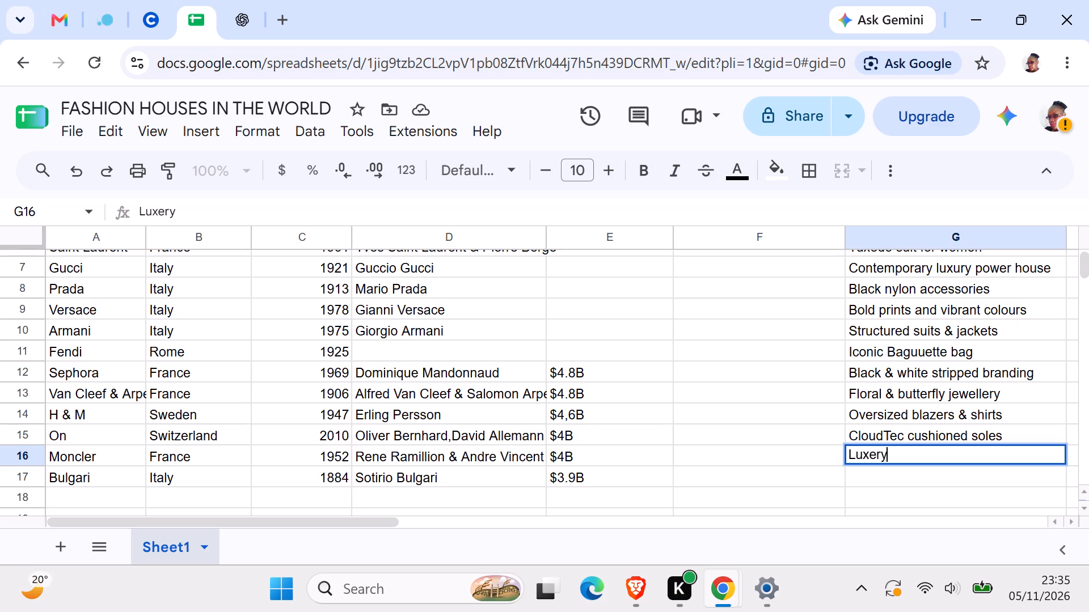
pyautogui.press('space')
pyautogui.press('BackSpace')
pyautogui.press('BackSpace')
pyautogui.press('BackSpace')
pyautogui.press('BackSpace')
pyautogui.write('ury')
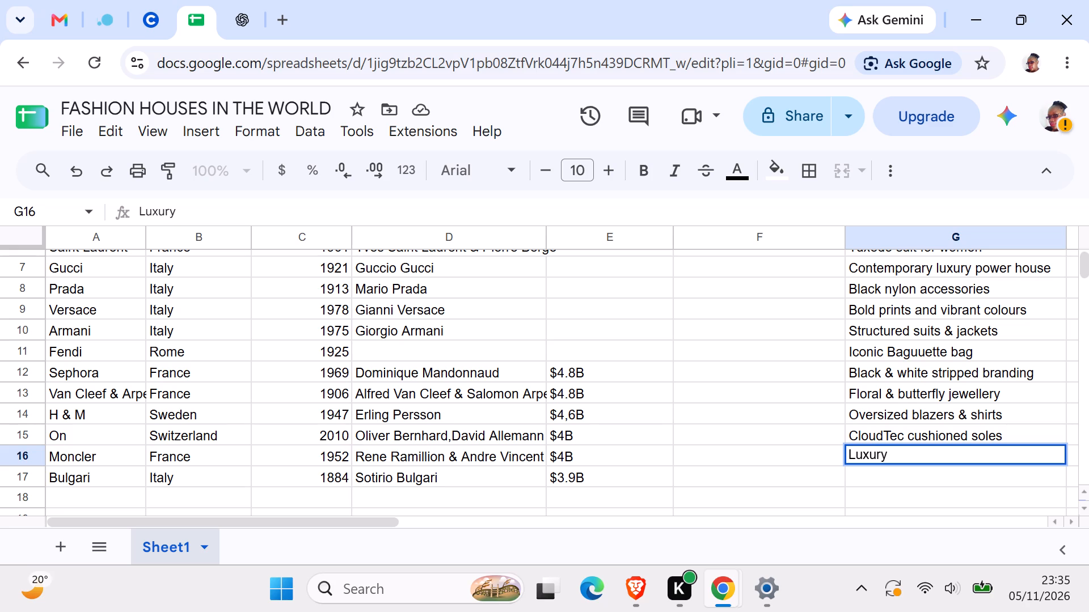
pyautogui.press('space')
pyautogui.write('puffer')
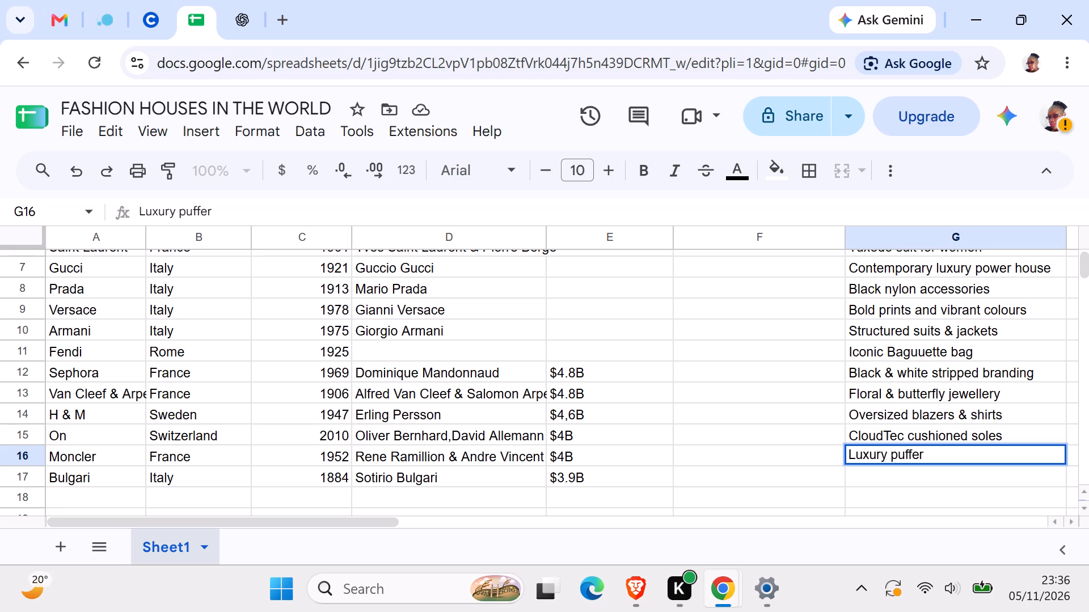
pyautogui.press('space')
pyautogui.write('jackets')
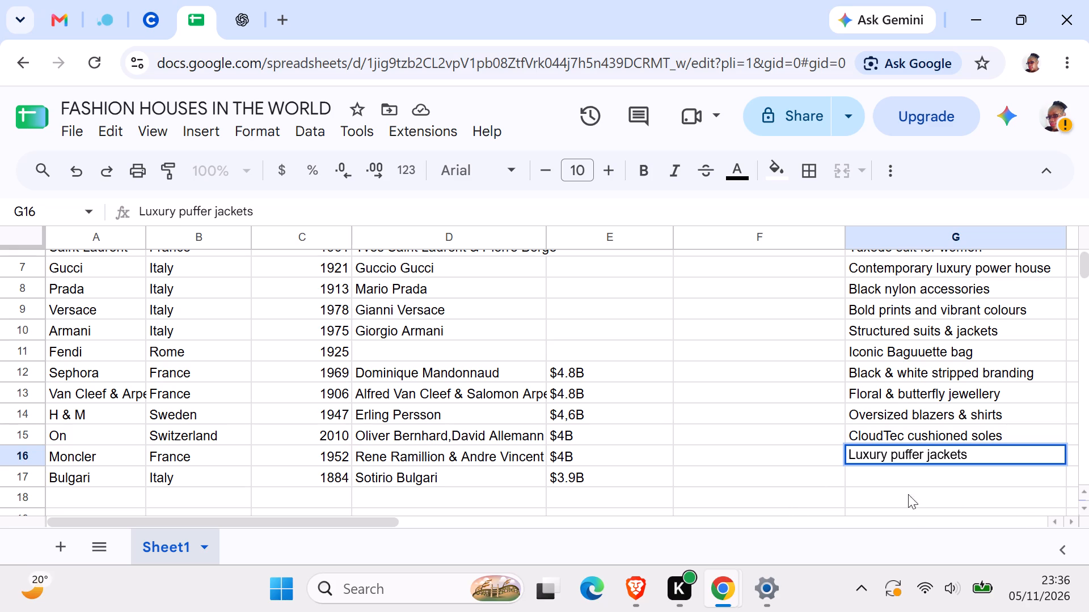
# Enter the note "Serpenti snake design" for Bulgari in cell G17.
pyautogui.click(852, 481)
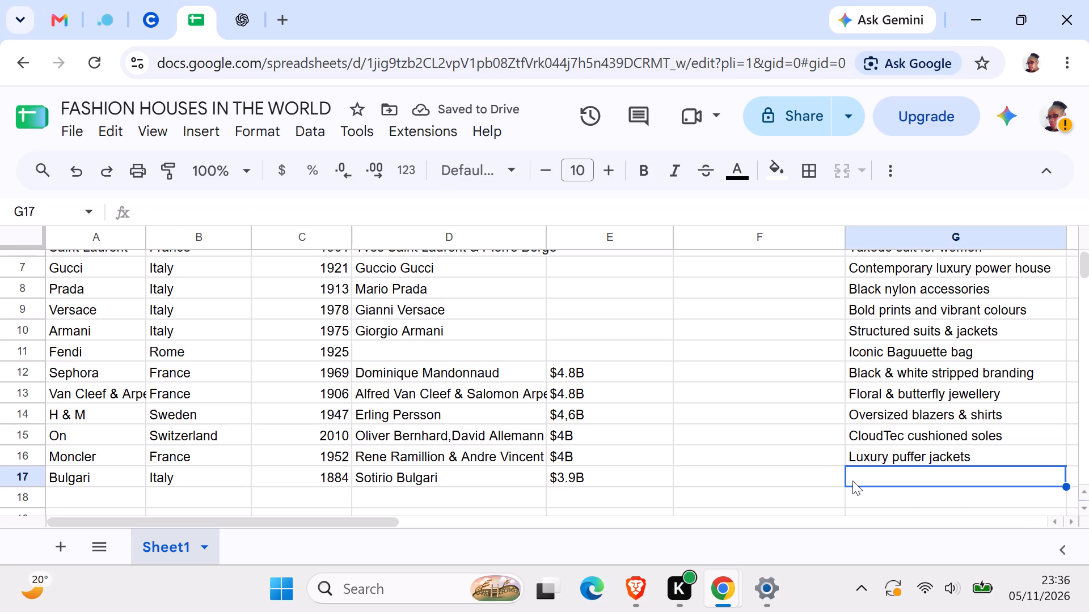
pyautogui.press('s')
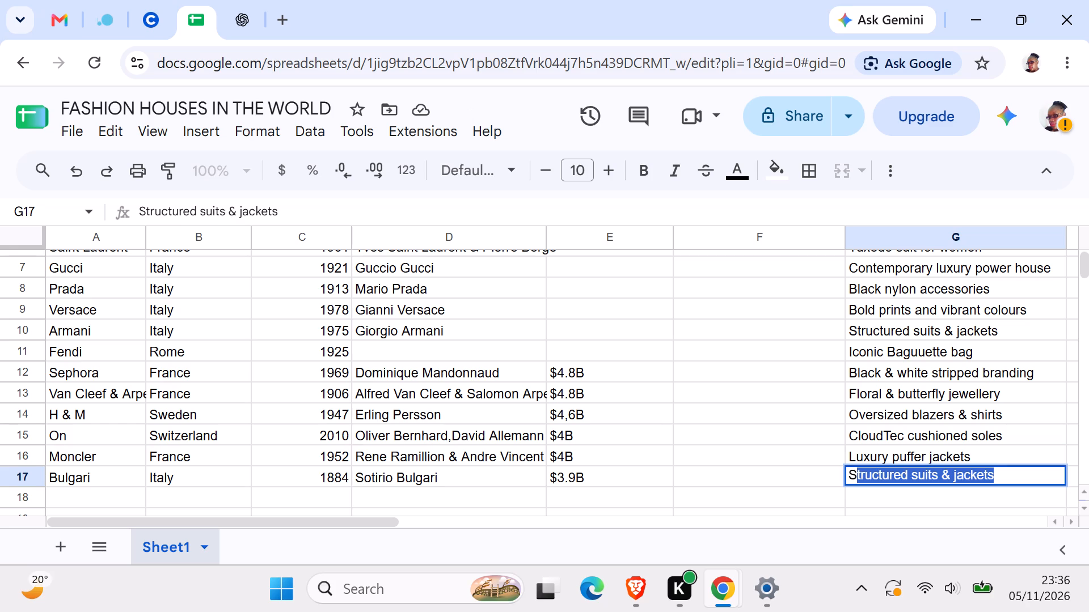
pyautogui.press('e')
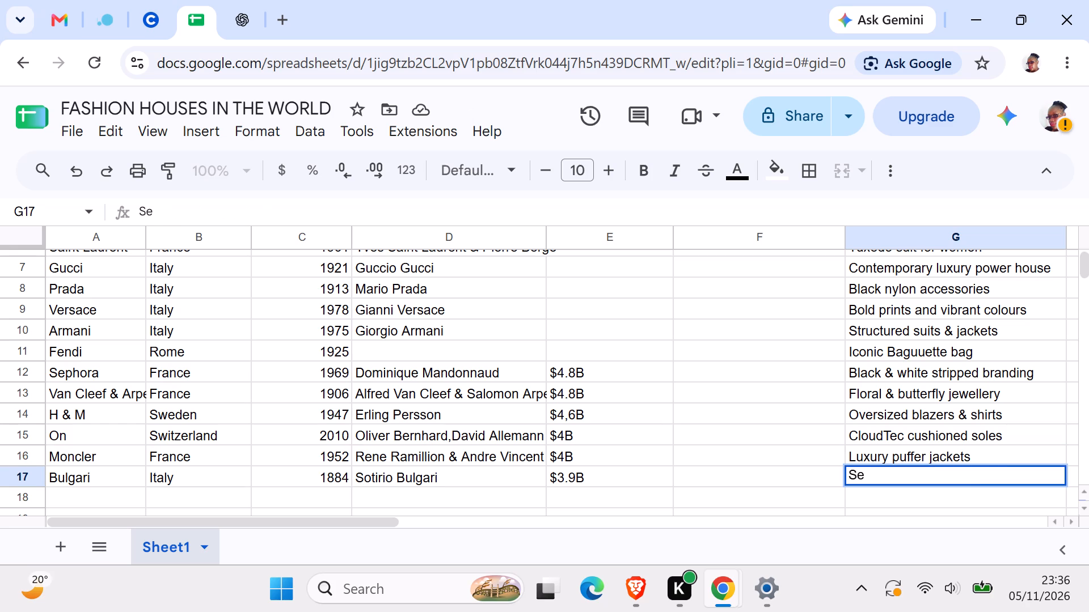
pyautogui.press('r')
pyautogui.write('pe')
pyautogui.write('nt')
pyautogui.press('i')
pyautogui.press('space')
pyautogui.write('snake')
pyautogui.press('space')
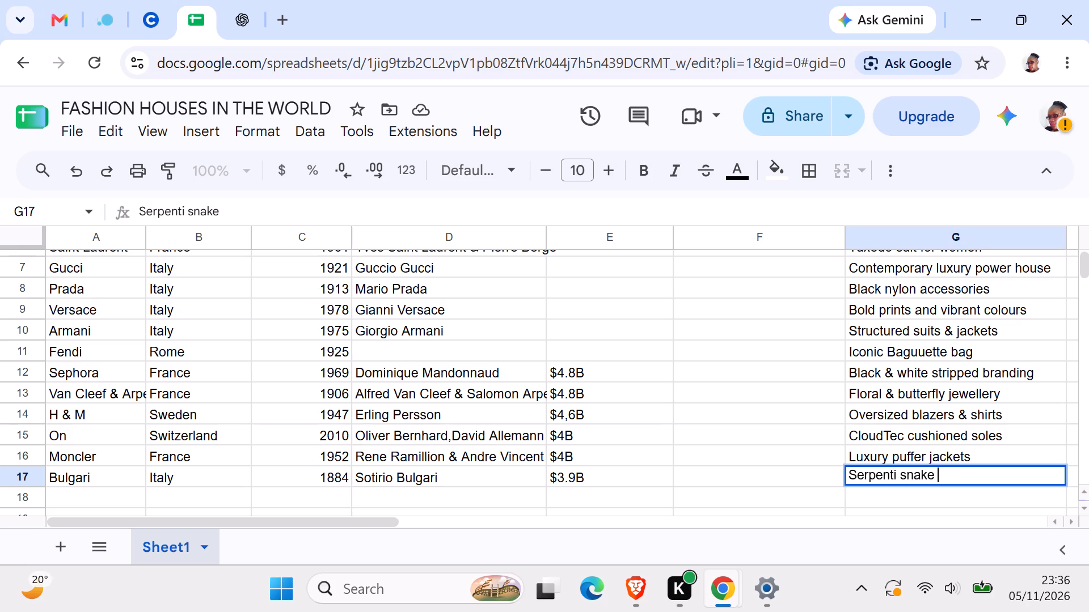
pyautogui.write('des')
pyautogui.write('ign')
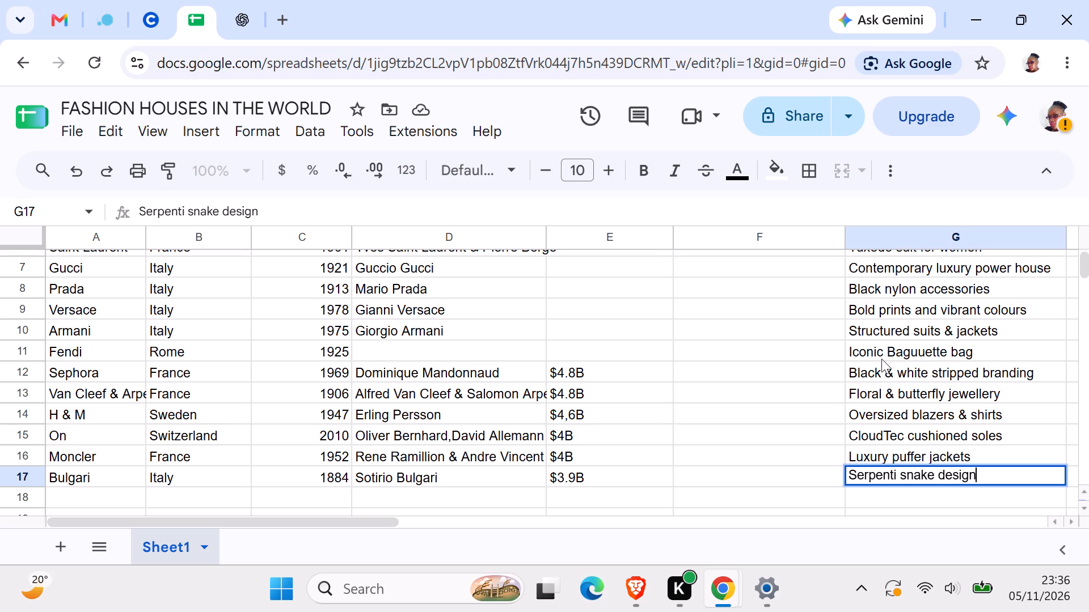
# Replace the note for Versace in cell G9 with "Medusa head logo".
pyautogui.click(912, 307)
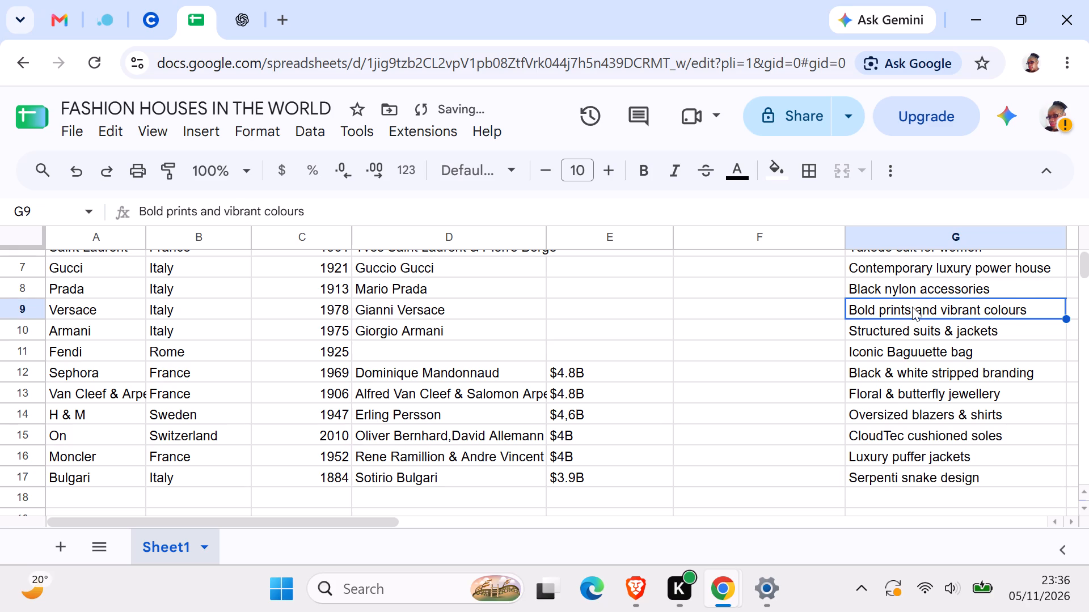
pyautogui.press('BackSpace')
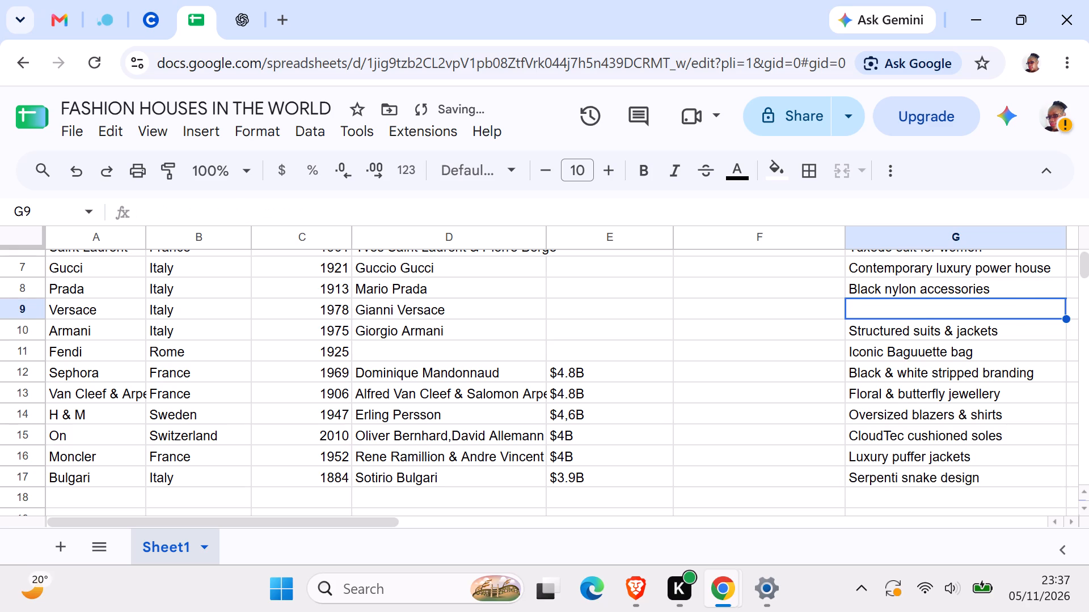
pyautogui.press('m')
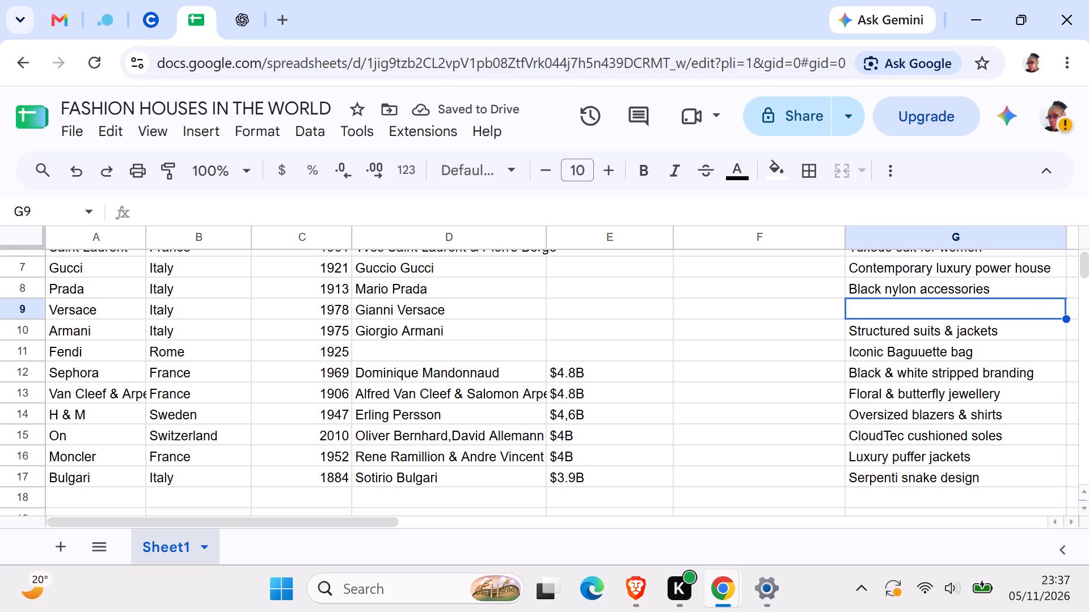
pyautogui.write('ed')
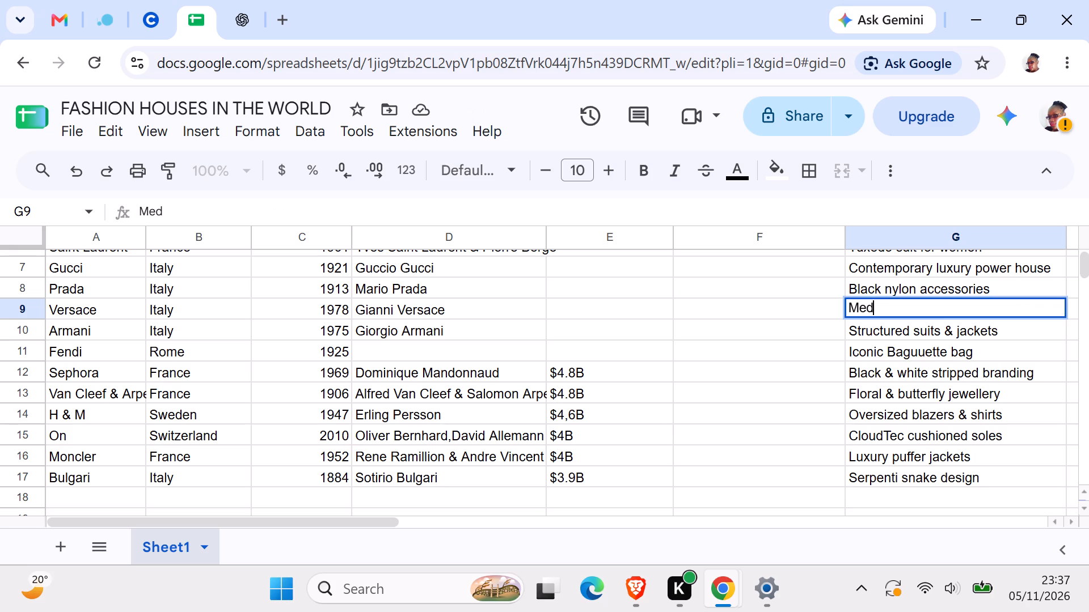
pyautogui.write('usa')
pyautogui.press('space')
pyautogui.write('head')
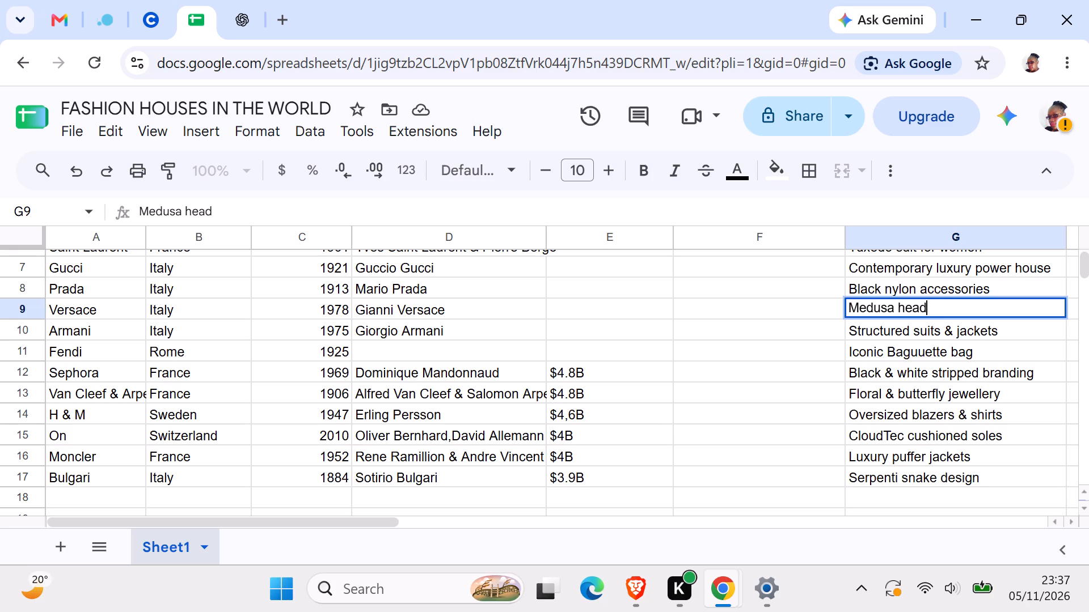
pyautogui.press('space')
pyautogui.write('logo')
# Replace the note for Saint Laurent in cell G6 with "YSL monogram".
pyautogui.tripleClick(1085, 494)
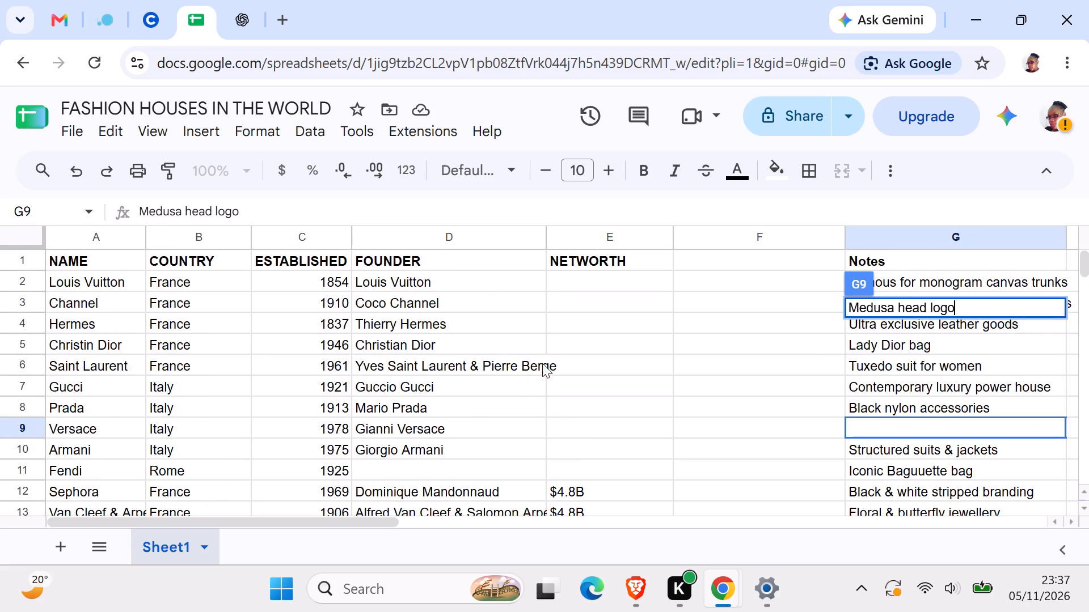
pyautogui.click(905, 369)
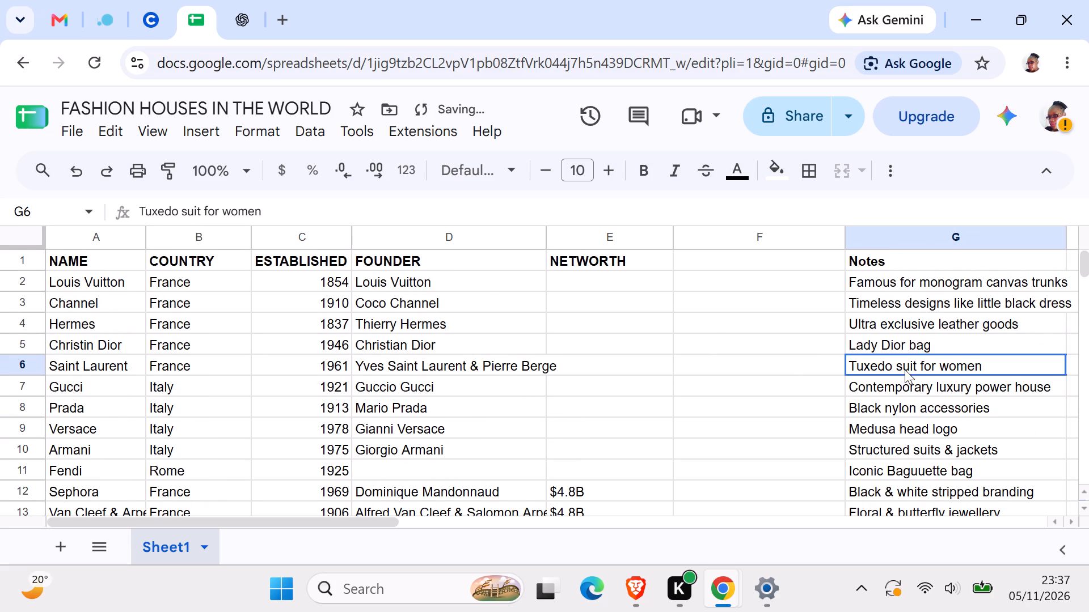
pyautogui.press('BackSpace')
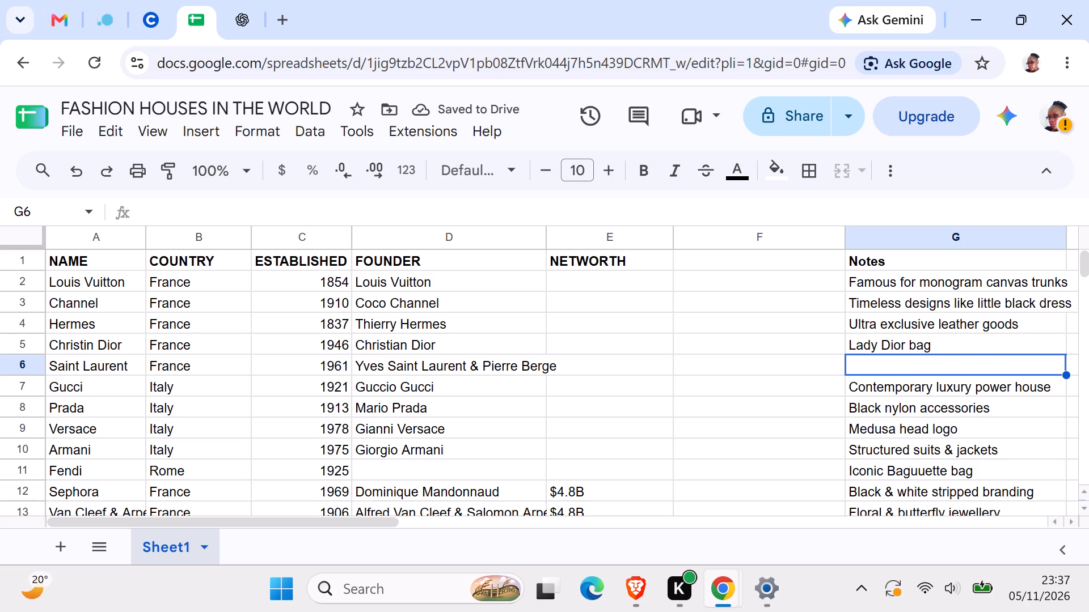
pyautogui.press('y')
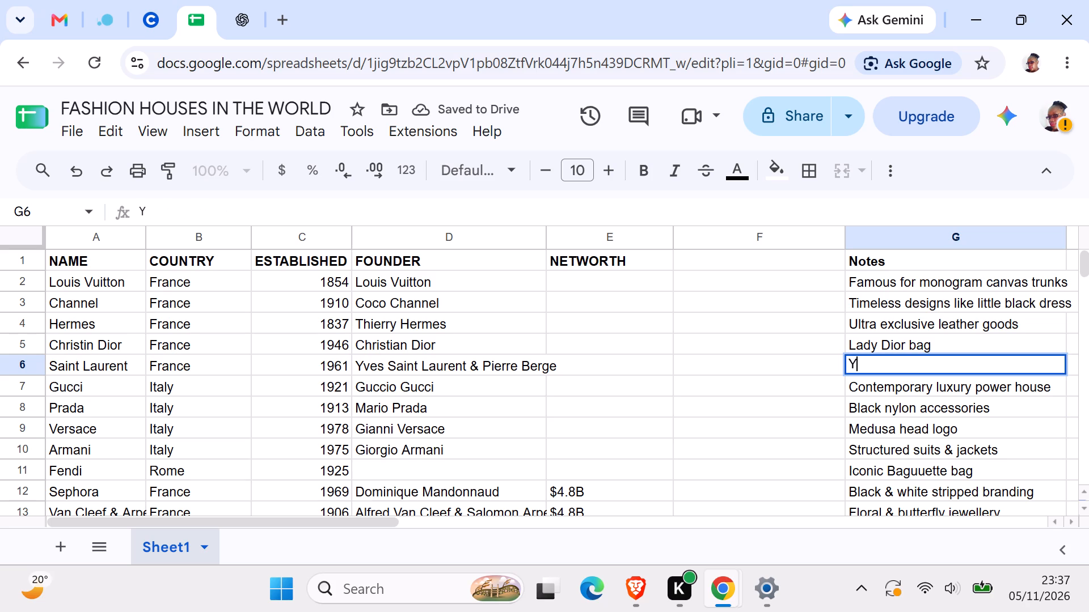
pyautogui.press('s')
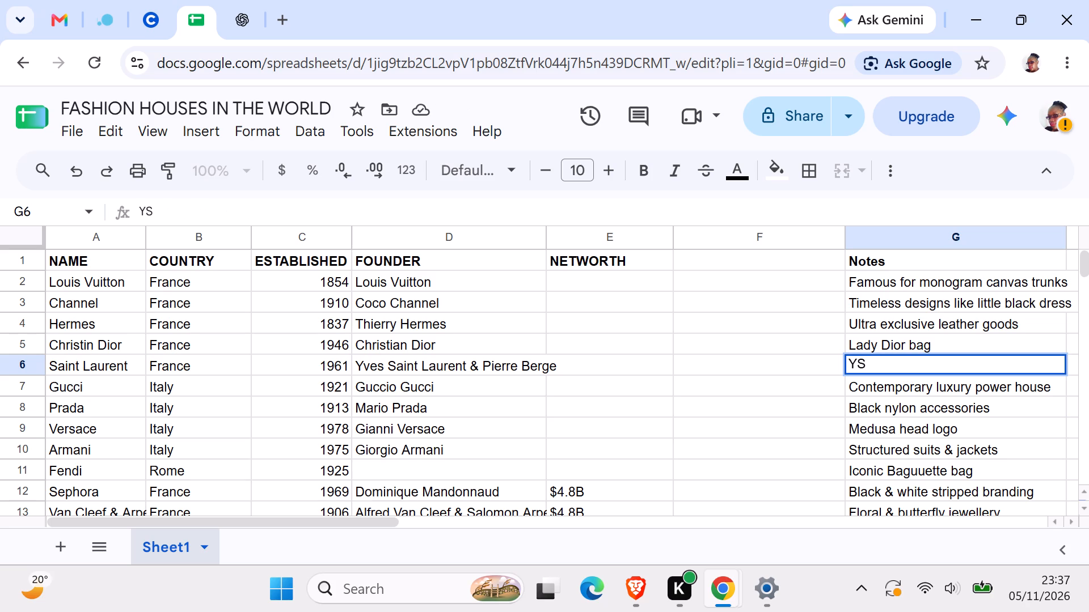
pyautogui.press('l')
pyautogui.press('space')
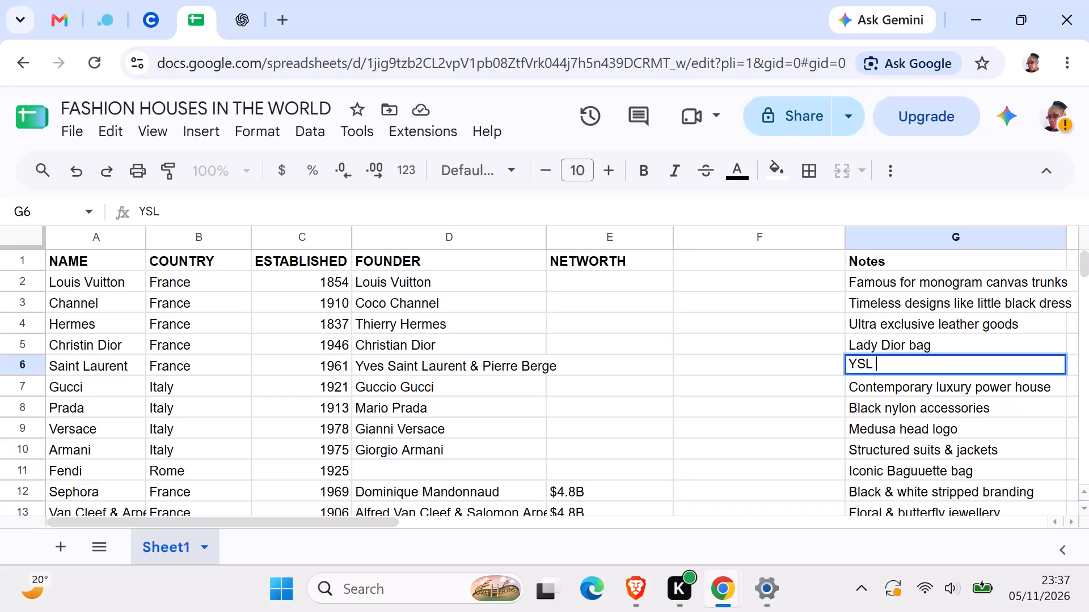
pyautogui.write('mono')
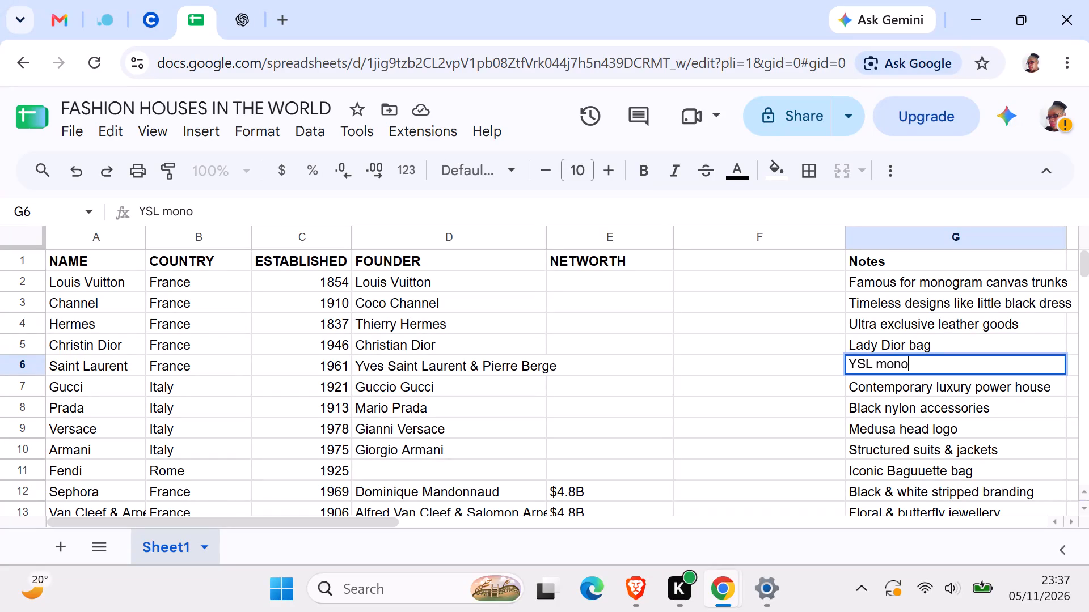
pyautogui.write('gram')
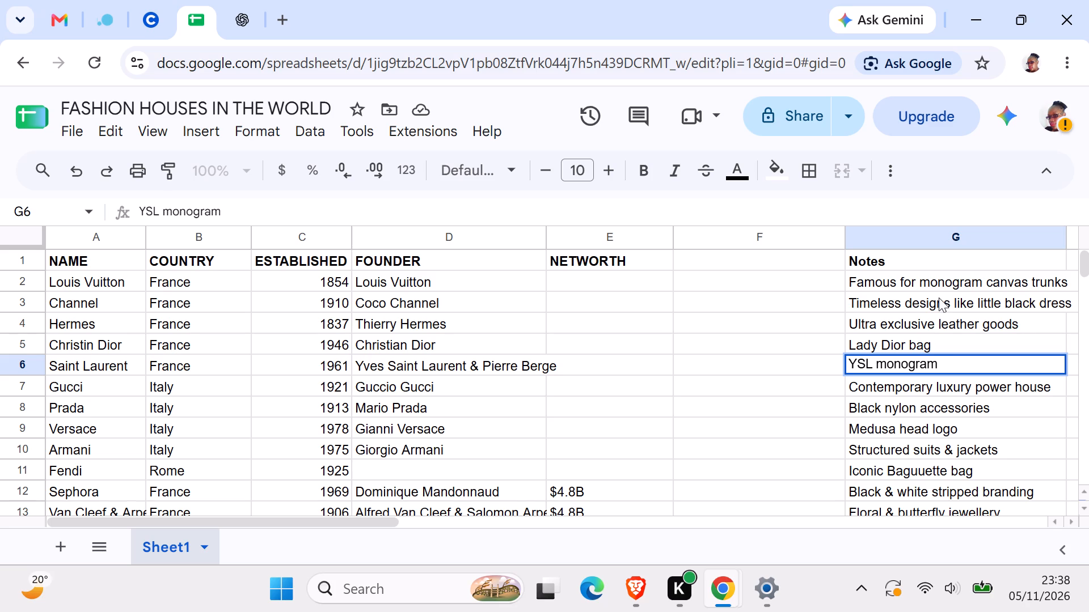
# Replace the note for Channel in cell G3 with "Interlocking double-C logo".
pyautogui.click(965, 302)
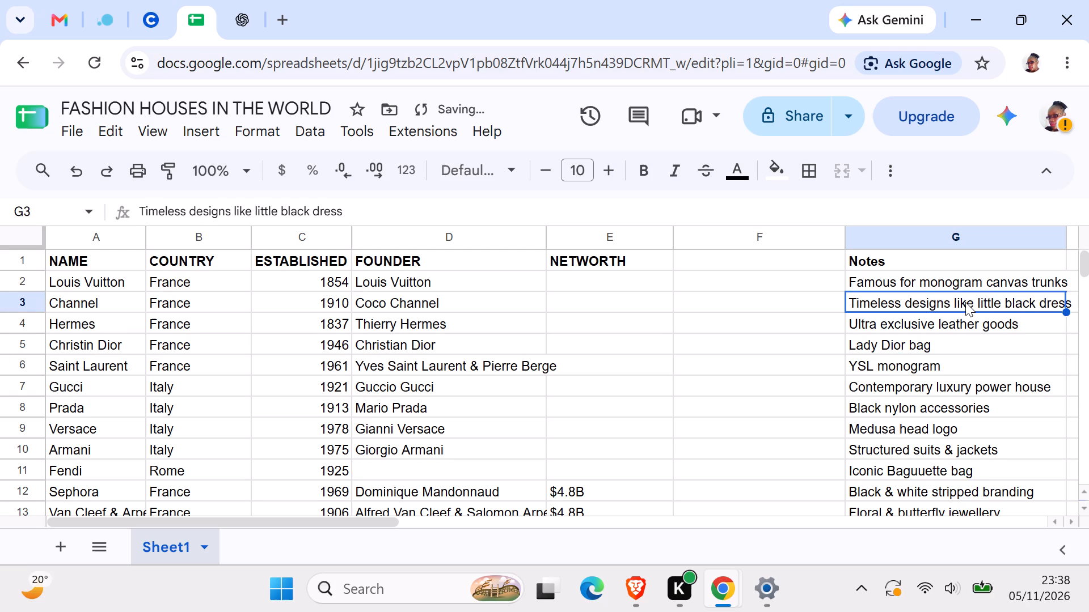
pyautogui.press('BackSpace')
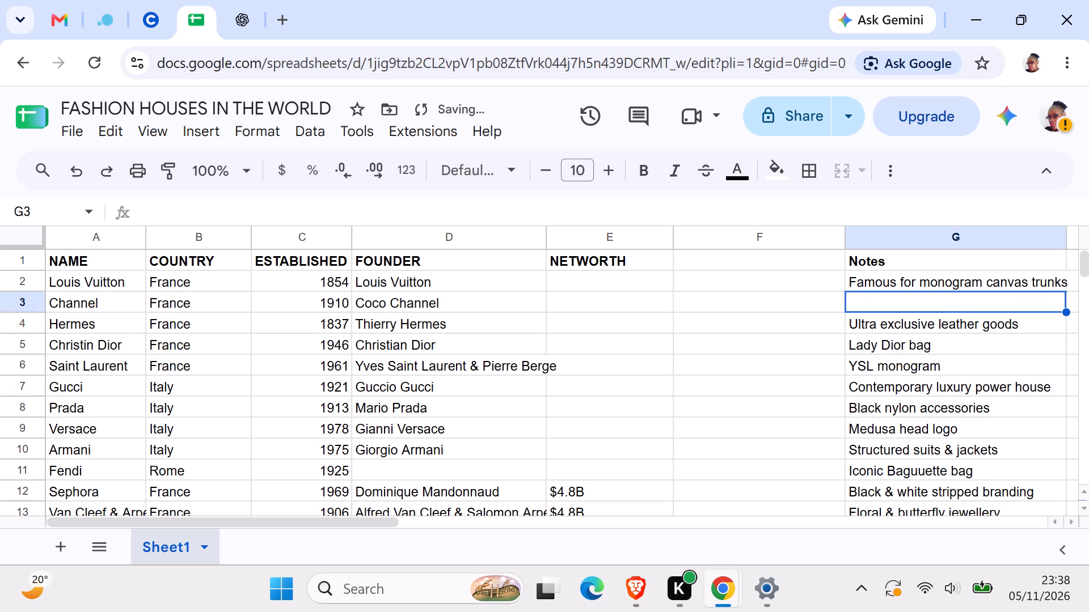
pyautogui.press('i')
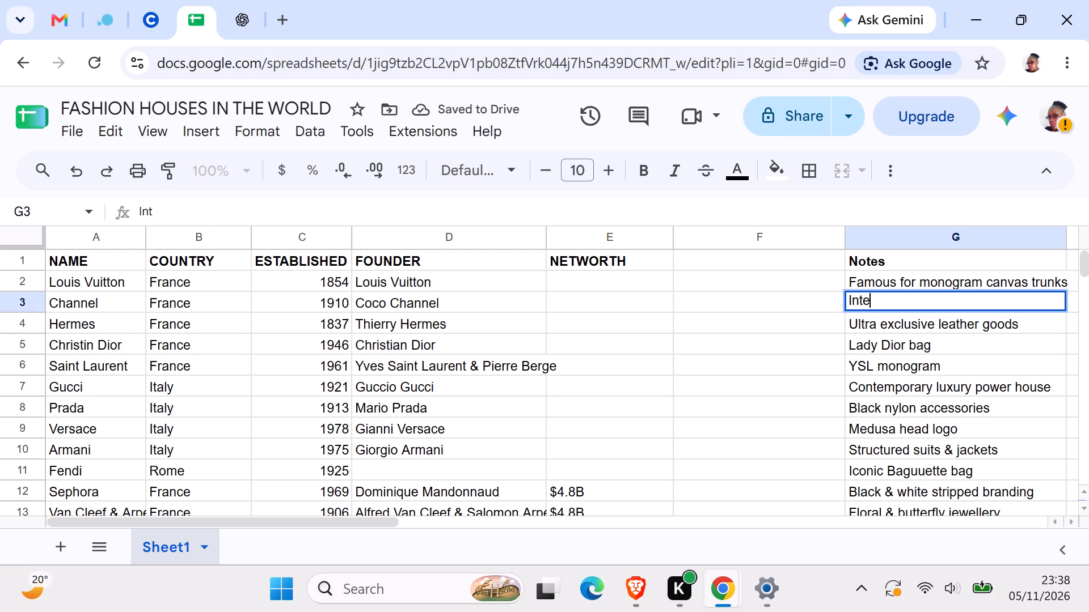
pyautogui.write('loc')
pyautogui.write('king')
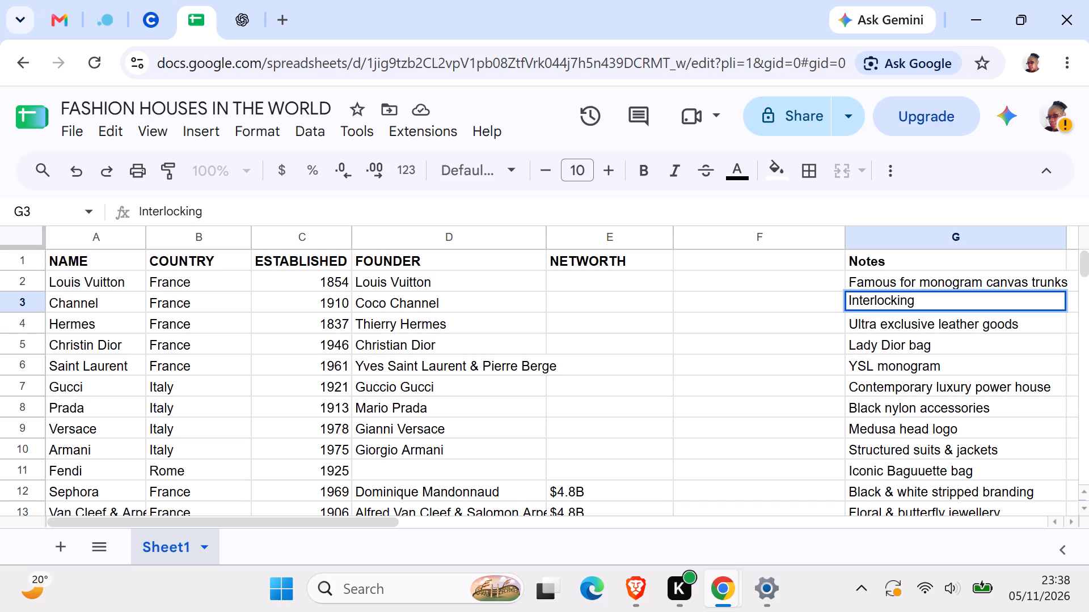
pyautogui.press('space')
pyautogui.write('d')
pyautogui.write('ouble')
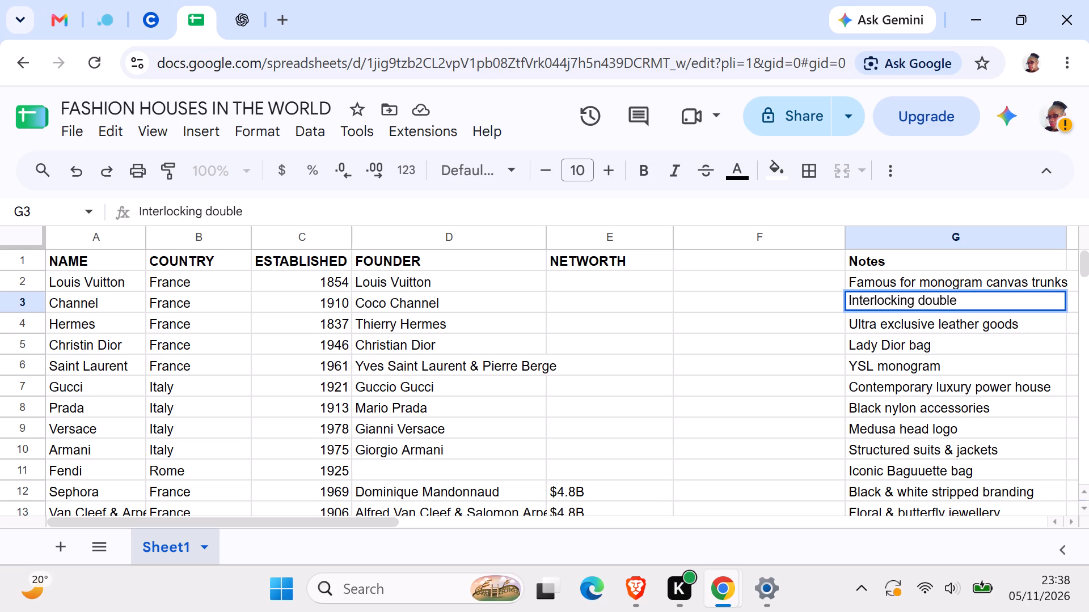
pyautogui.hotkey('shift', '_')
pyautogui.press('BackSpace')
pyautogui.press('-')
pyautogui.press('c')
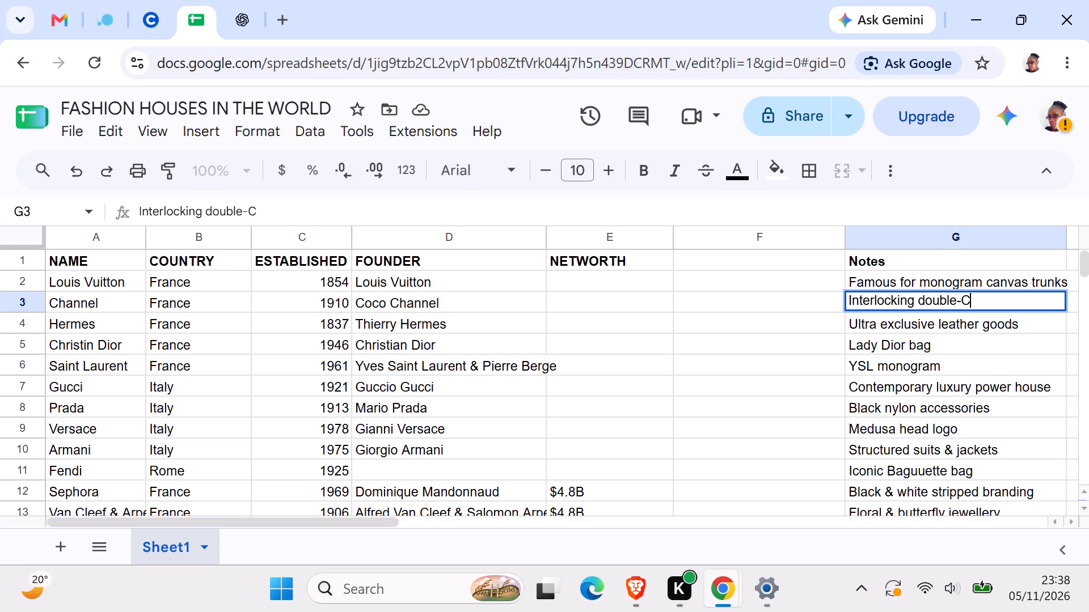
pyautogui.press('space')
pyautogui.write('logo')
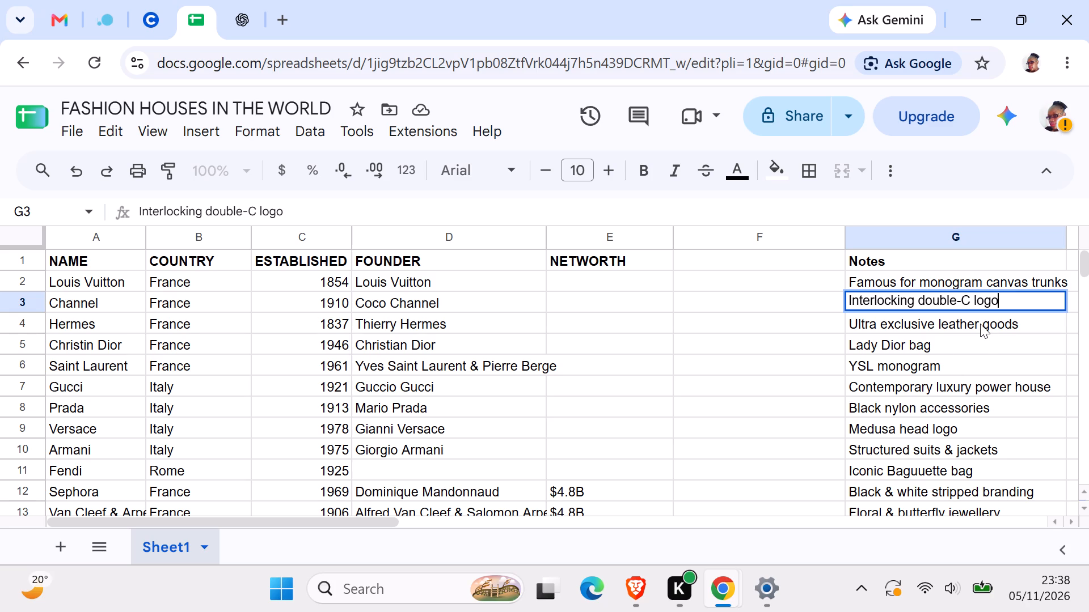
# Replace the note for Hermes in cell G4 with "Birkin & Kelly handbags".
pyautogui.click(978, 321)
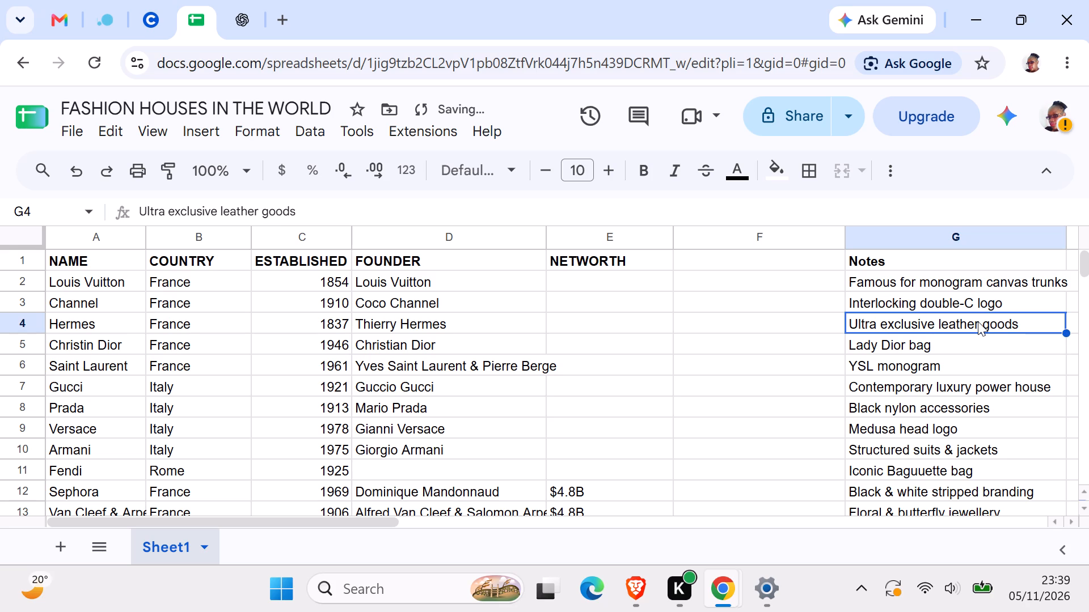
pyautogui.press('BackSpace')
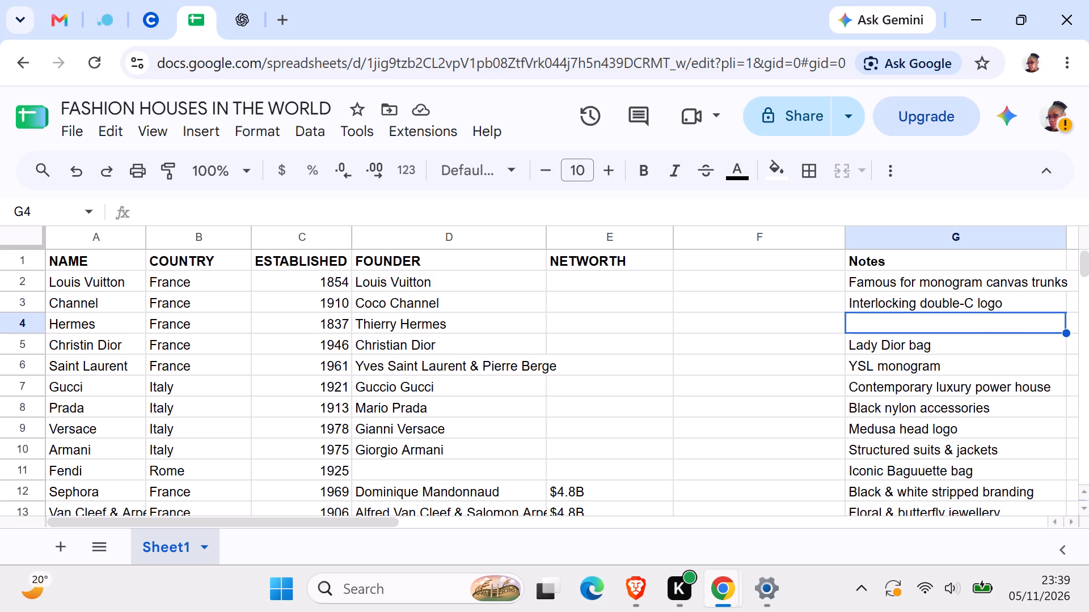
pyautogui.press('b')
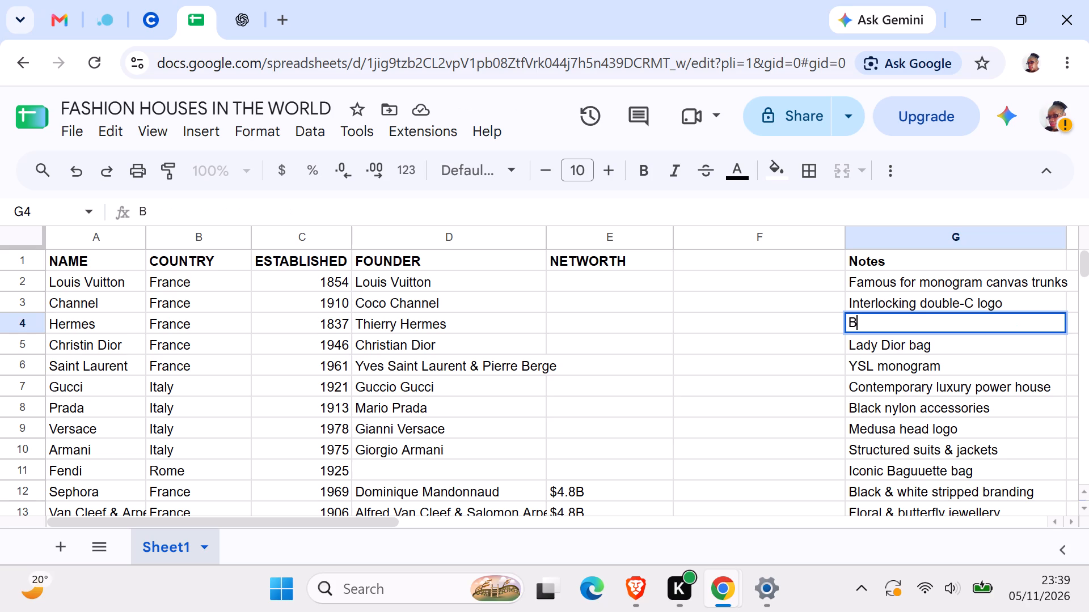
pyautogui.press('i')
pyautogui.press('r')
pyautogui.write('kin')
pyautogui.press('space')
pyautogui.hotkey('shift', '&')
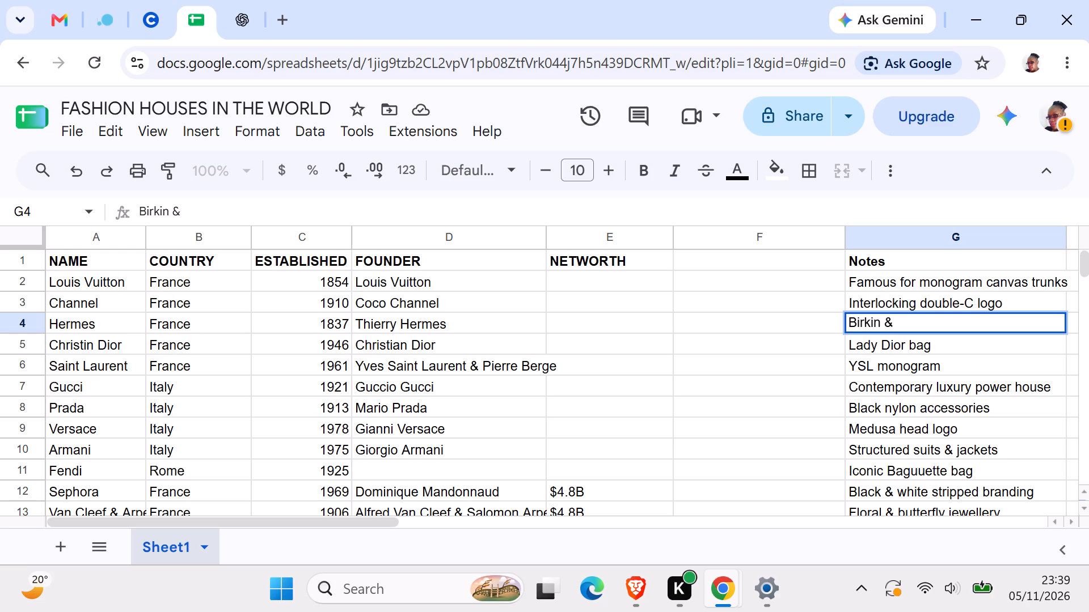
pyautogui.press('space')
pyautogui.press('k')
pyautogui.press('e')
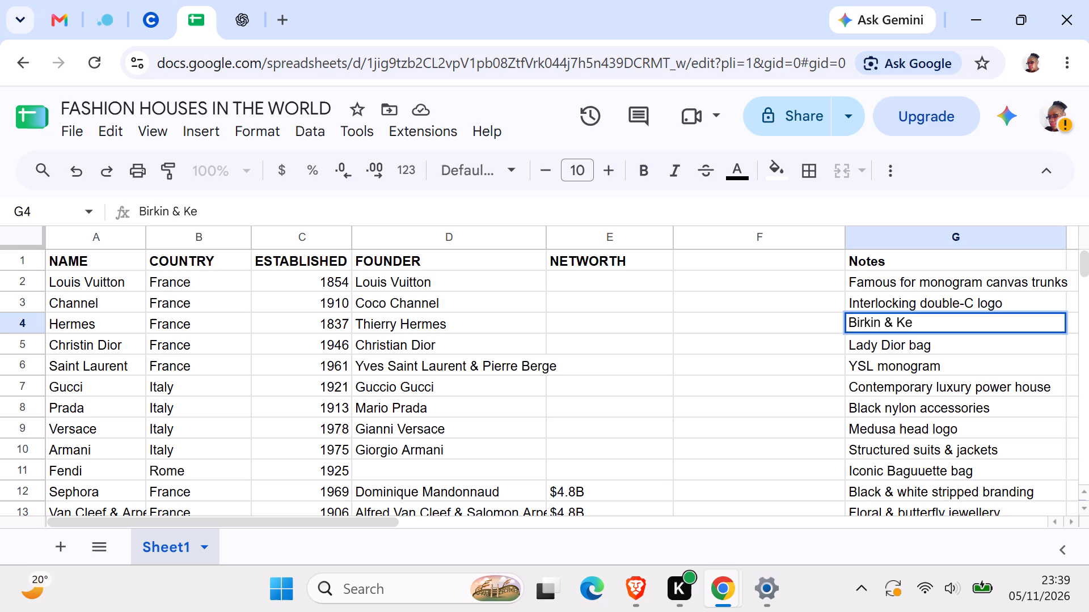
pyautogui.write('lly')
pyautogui.press('space')
pyautogui.write('handbags')
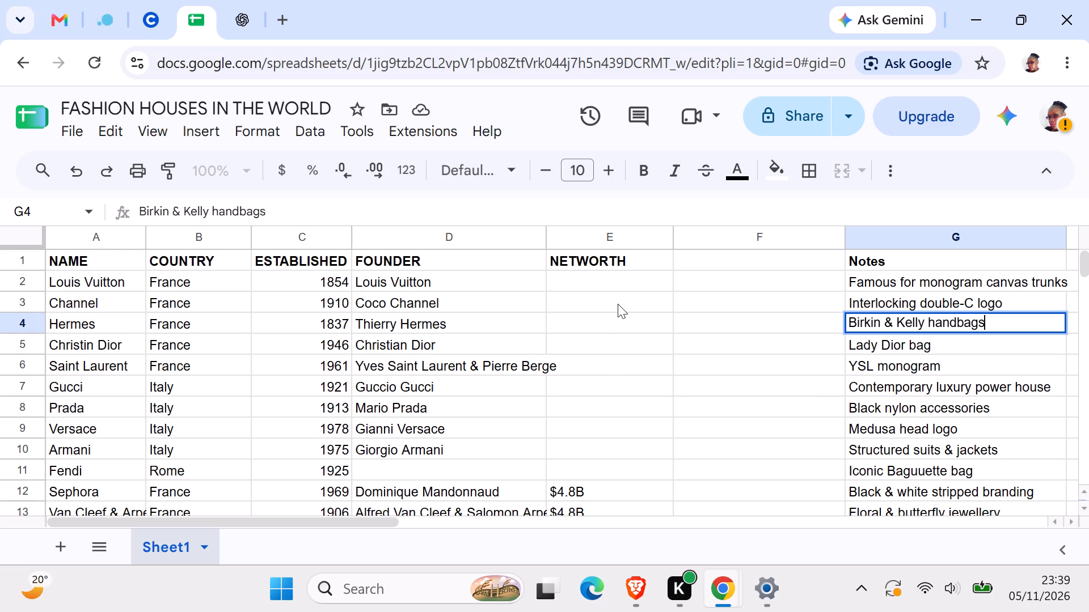
pyautogui.click(568, 279)
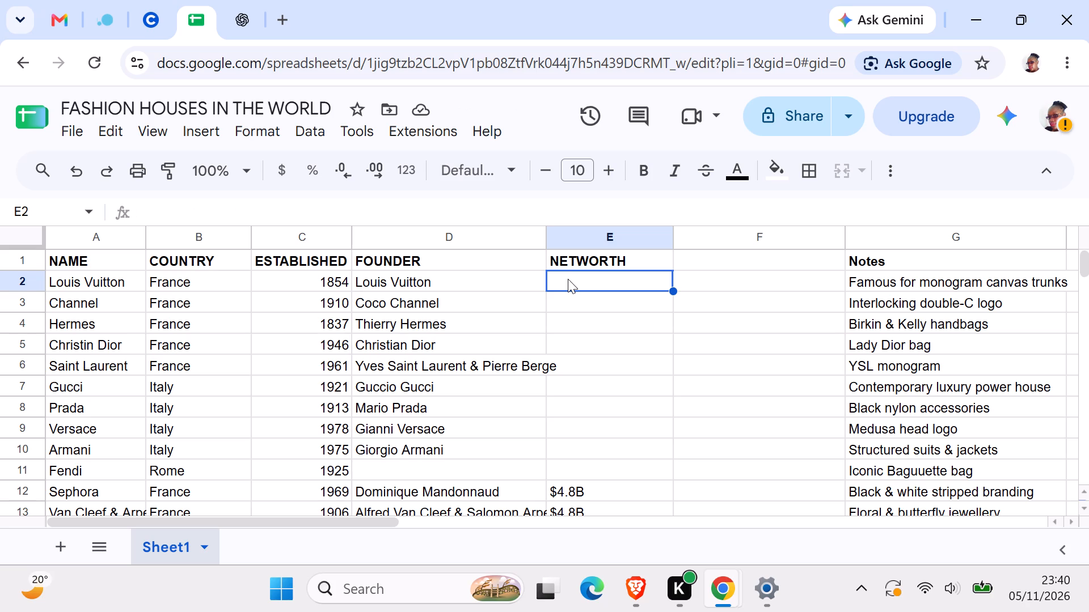
# Enter Louis Vuitton's net worth in cell E2 as "$36.7B".
pyautogui.hotkey('shift', '$')
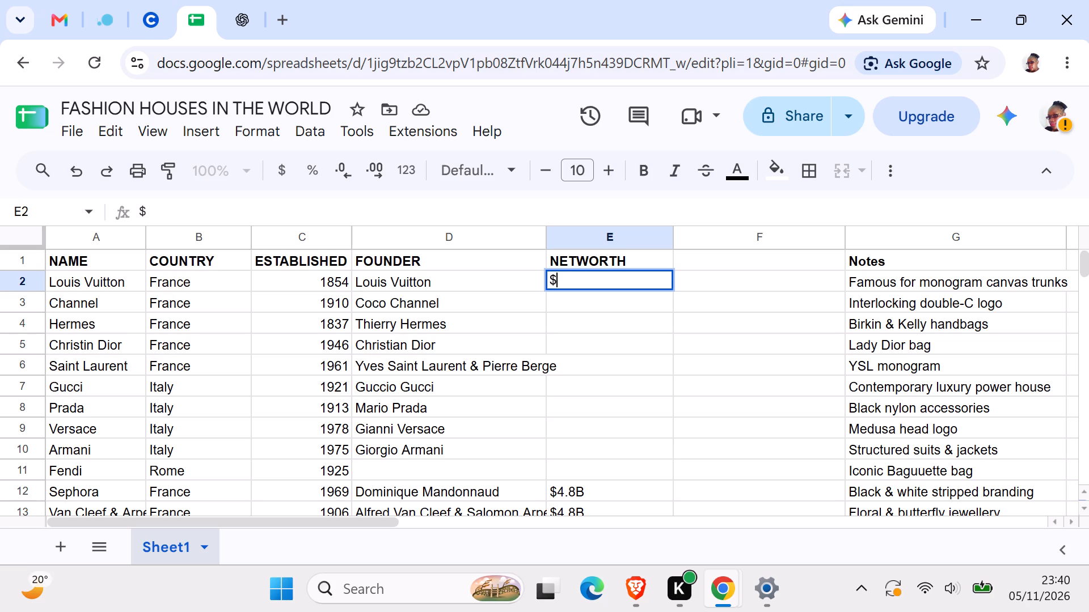
pyautogui.press('3')
pyautogui.press('6')
pyautogui.press('.')
pyautogui.press('7')
pyautogui.press('b')
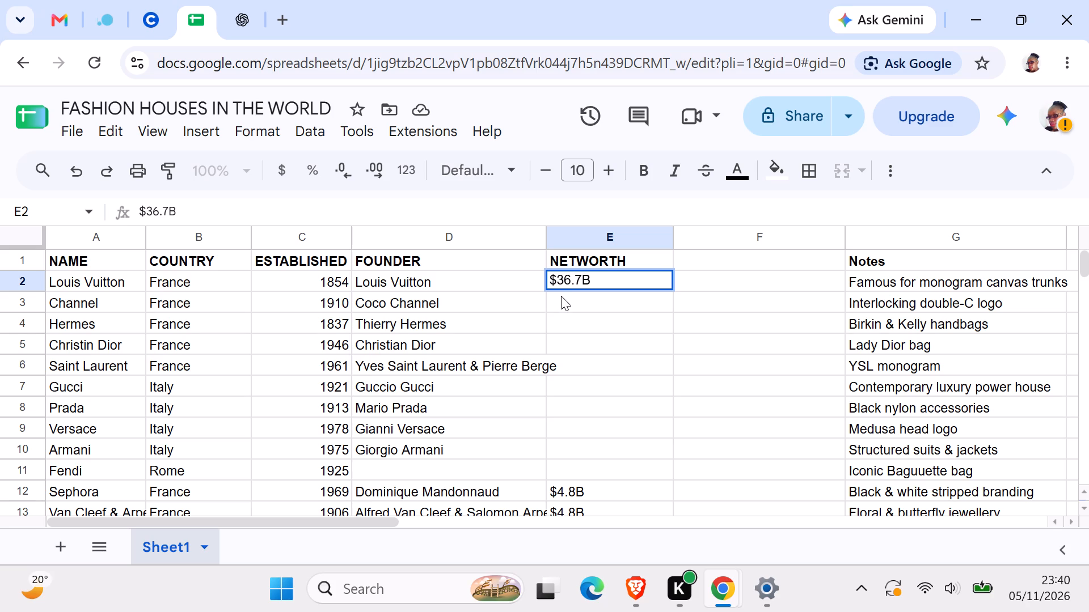
# Enter Channel's net worth in cell E3 as "$29B".
pyautogui.click(561, 296)
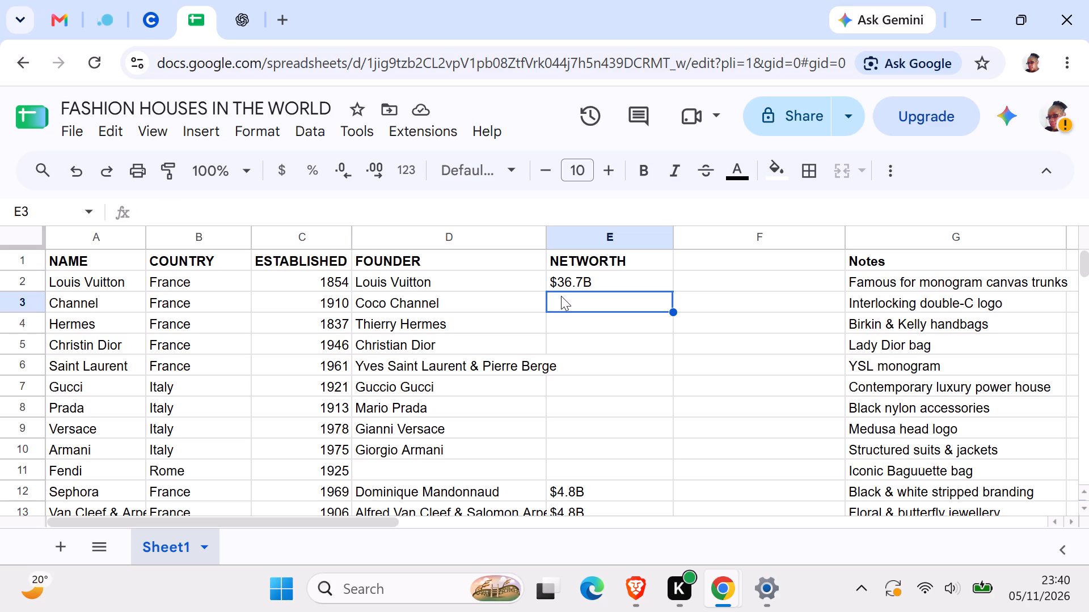
pyautogui.hotkey('shift', '$')
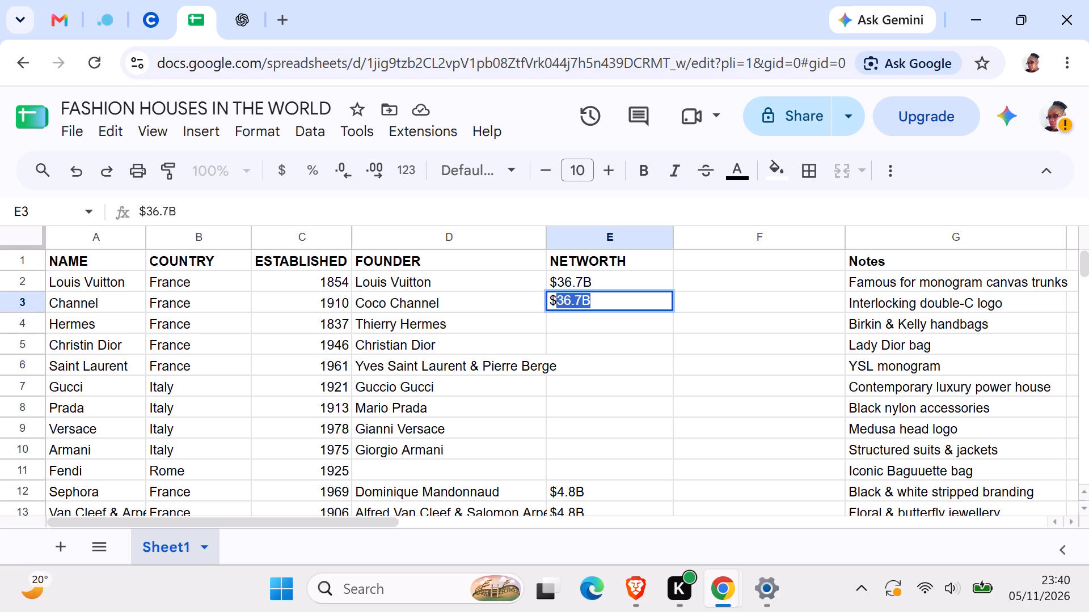
pyautogui.press('3')
pyautogui.press('BackSpace')
pyautogui.press('BackSpace')
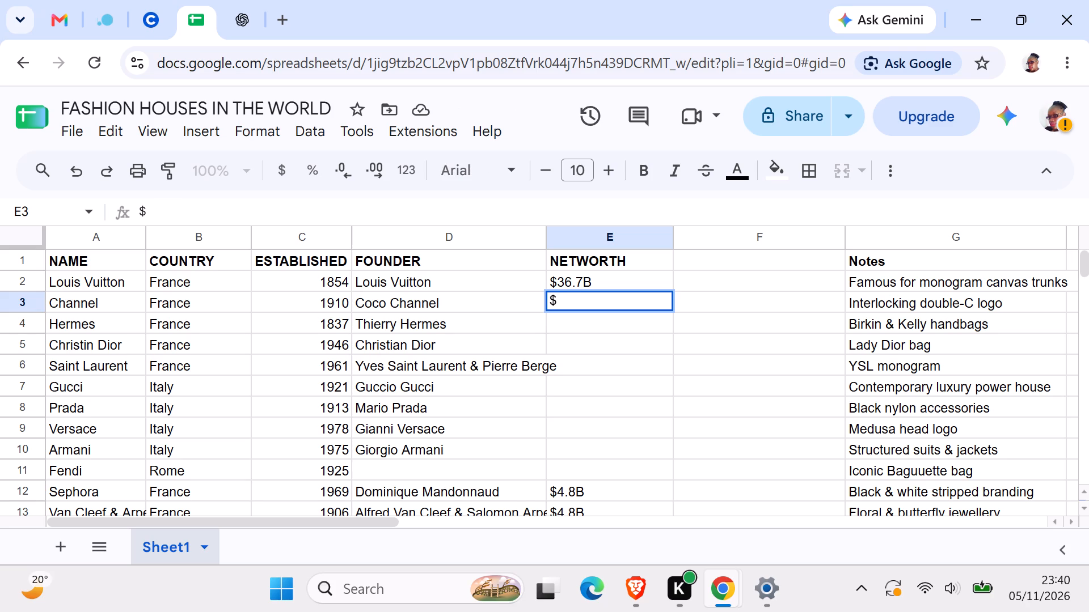
pyautogui.press('2')
pyautogui.press('9')
pyautogui.press('b')
# Enter Christin Dior's net worth in cell E5 as "$9B".
pyautogui.click(564, 343)
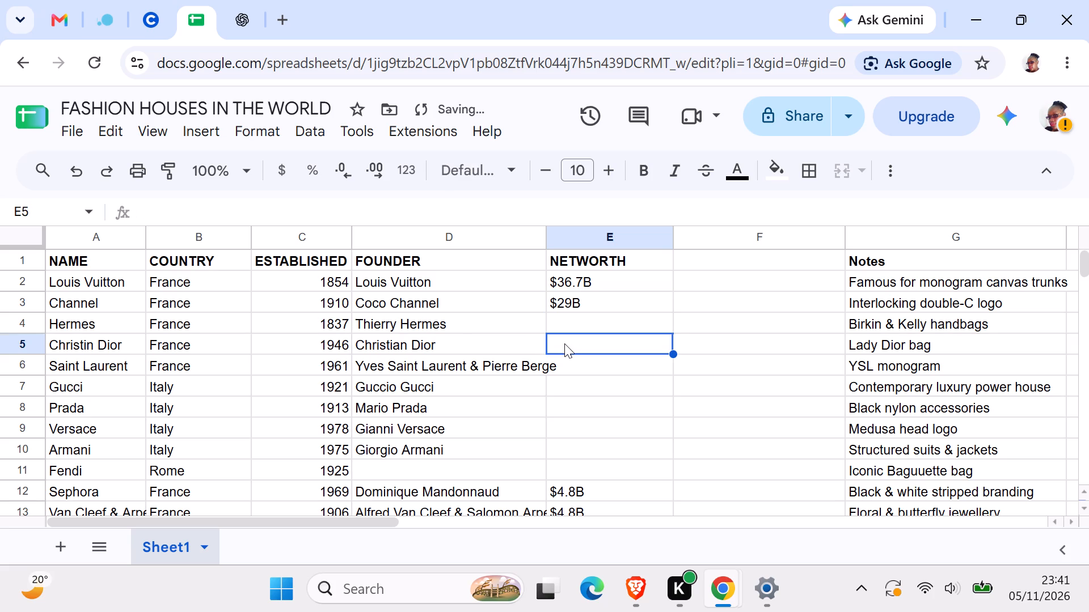
pyautogui.hotkey('shift', '$')
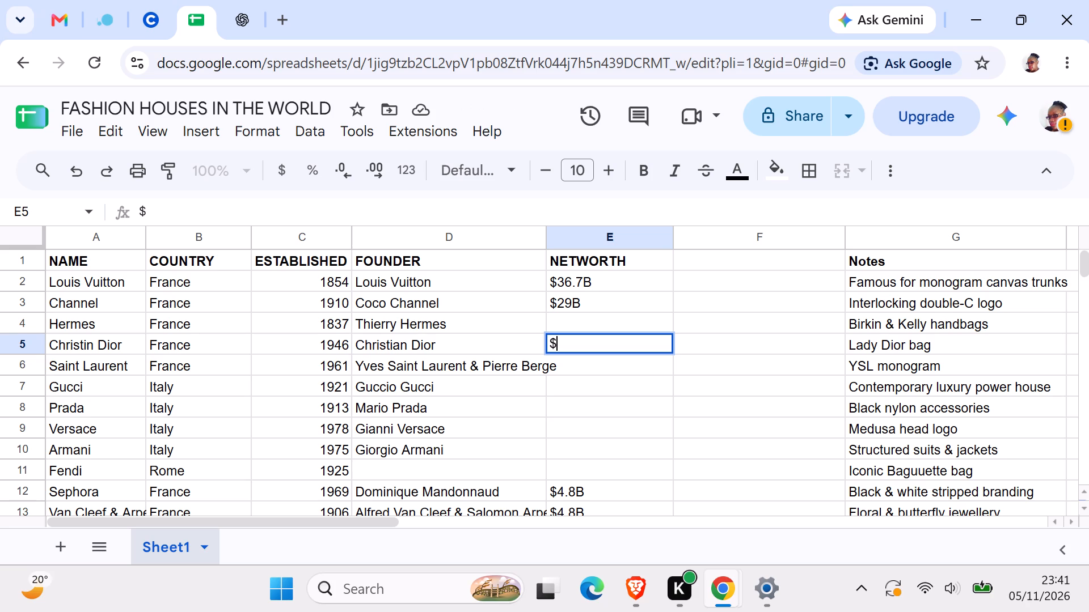
pyautogui.press('9')
pyautogui.press('b')
# Enter Gucci's net worth in cell E7 as "$7.4B".
pyautogui.click(564, 381)
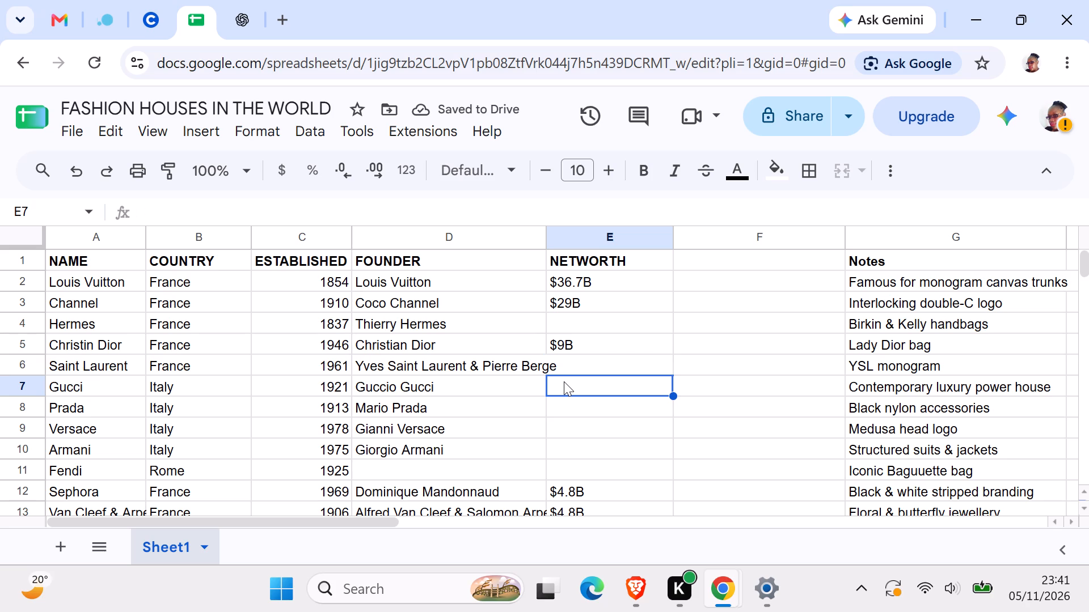
pyautogui.hotkey('shift', '$')
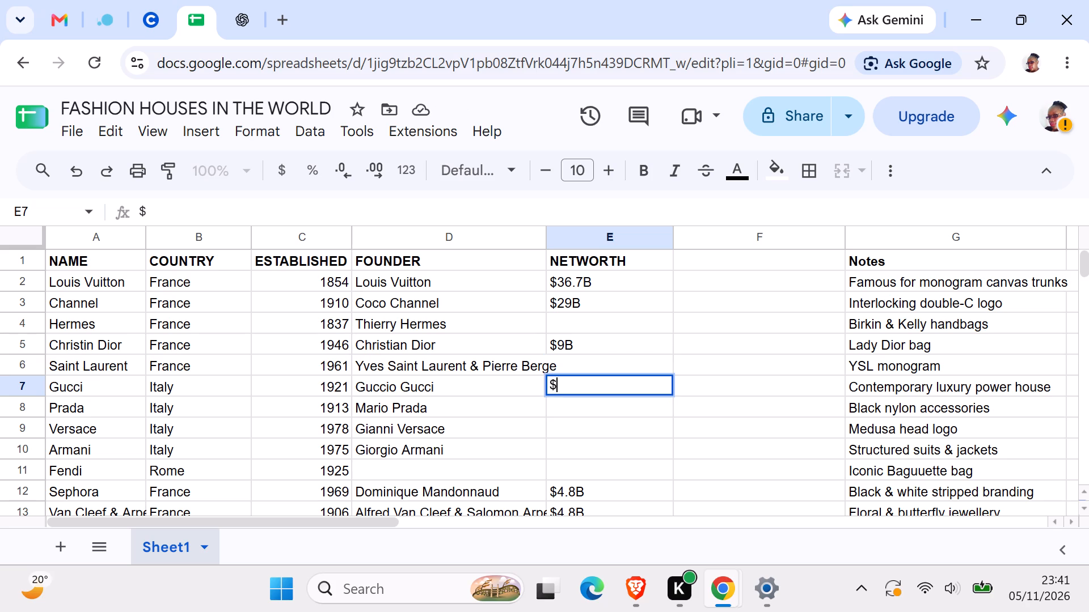
pyautogui.press('7')
pyautogui.press('.')
pyautogui.press('4')
pyautogui.press('b')
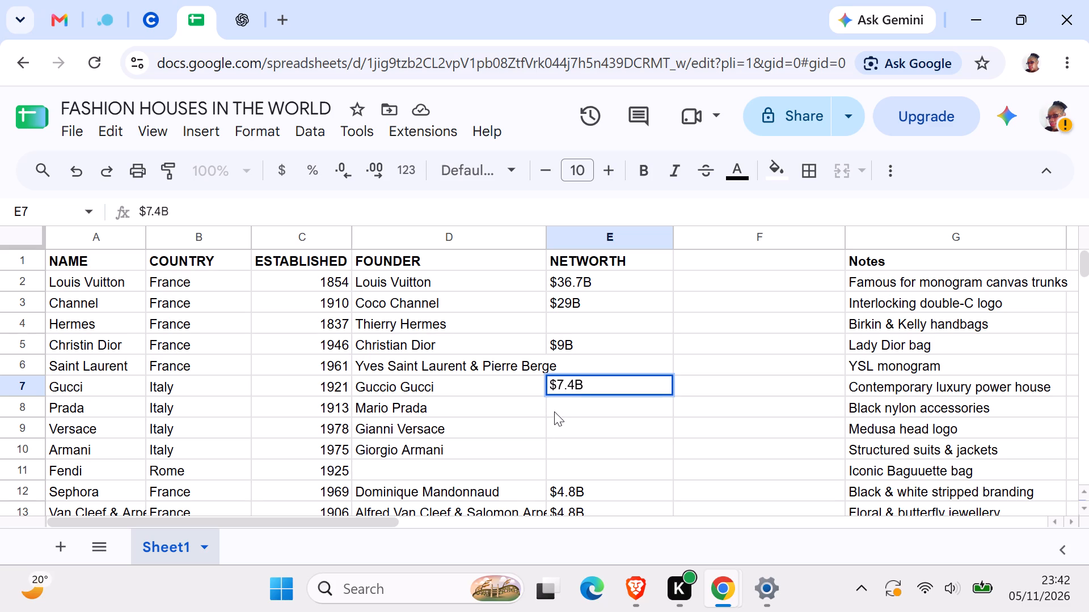
# Enter Prada's net worth in cell E8 as "$4.8B".
pyautogui.click(555, 408)
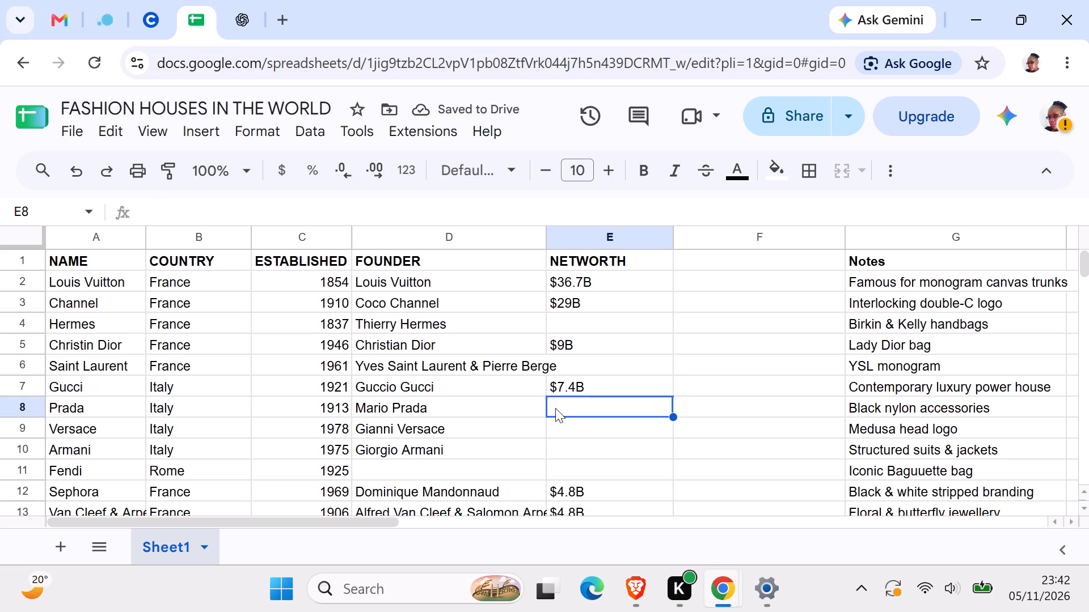
pyautogui.hotkey('shift', '$')
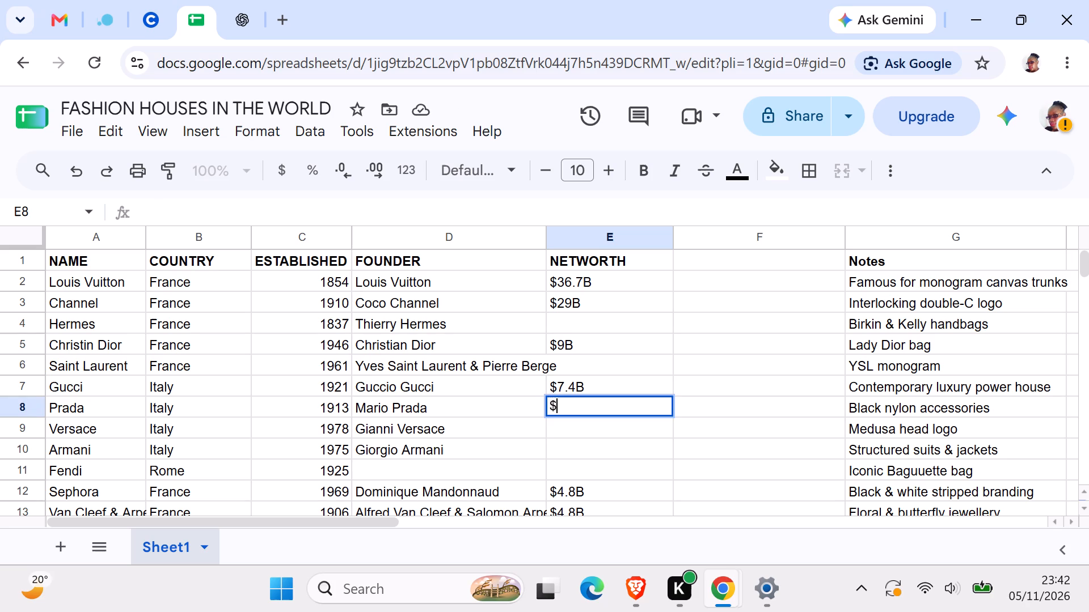
pyautogui.press('4')
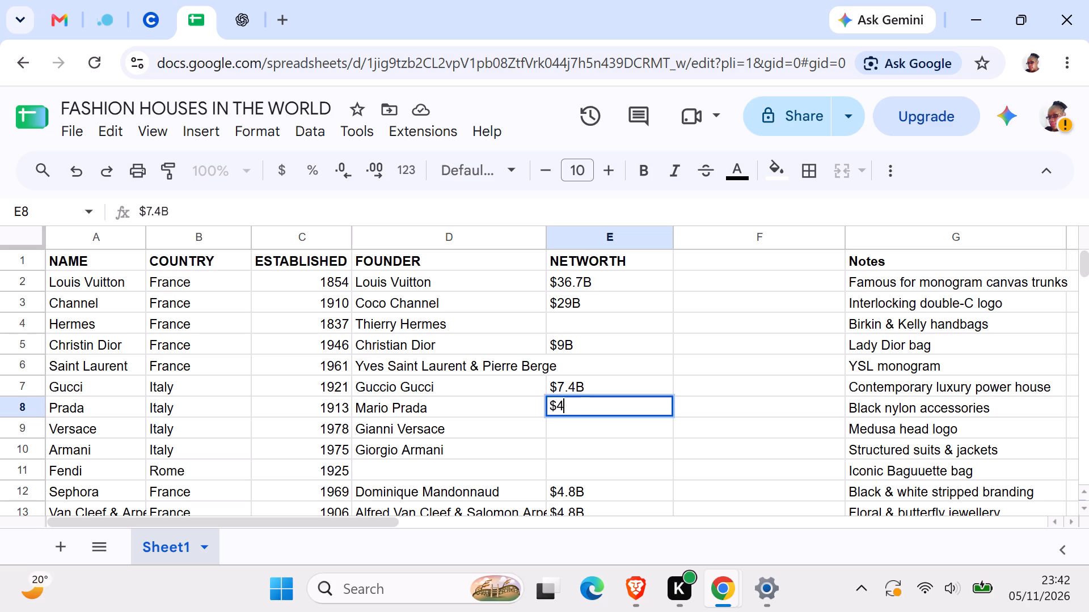
pyautogui.press('.')
pyautogui.press('8')
pyautogui.press('b')
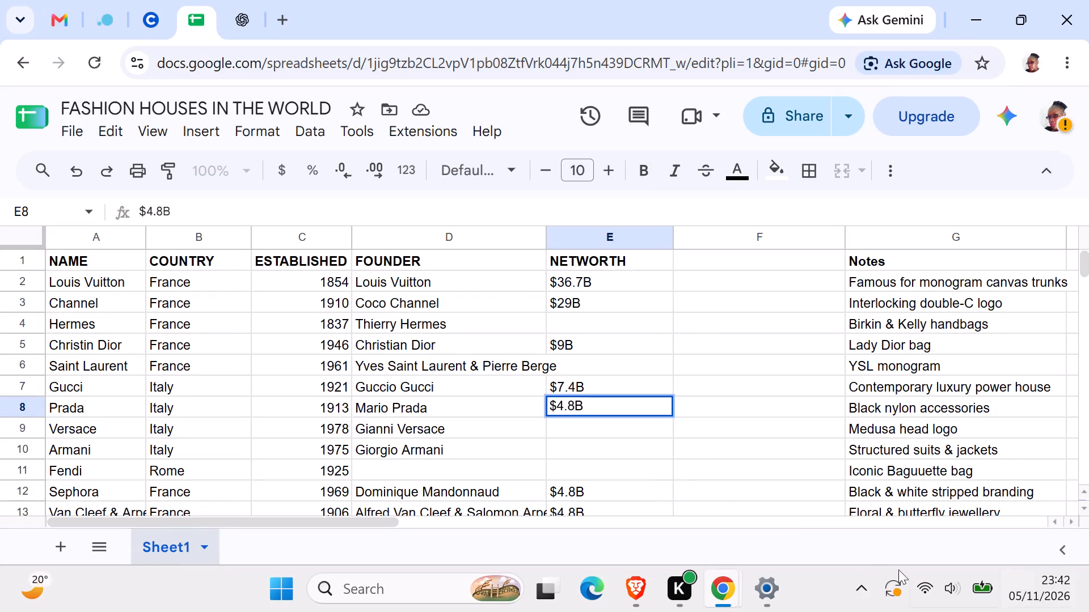
# Start the net worth entry for Hermes in cell E4 with only a "$" sign.
pyautogui.tripleClick(1084, 503)
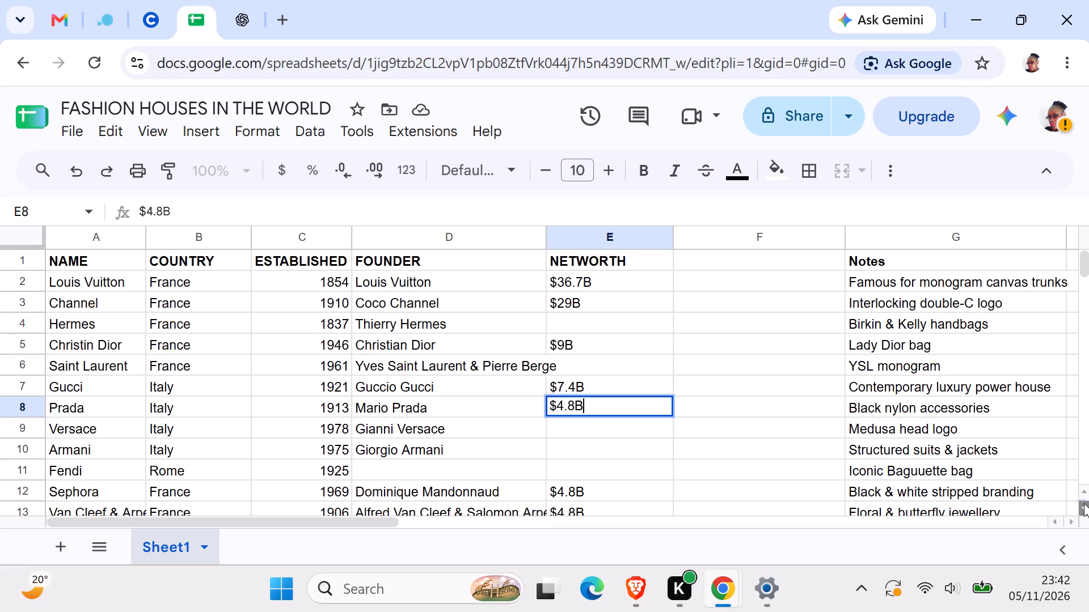
pyautogui.doubleClick(1084, 503)
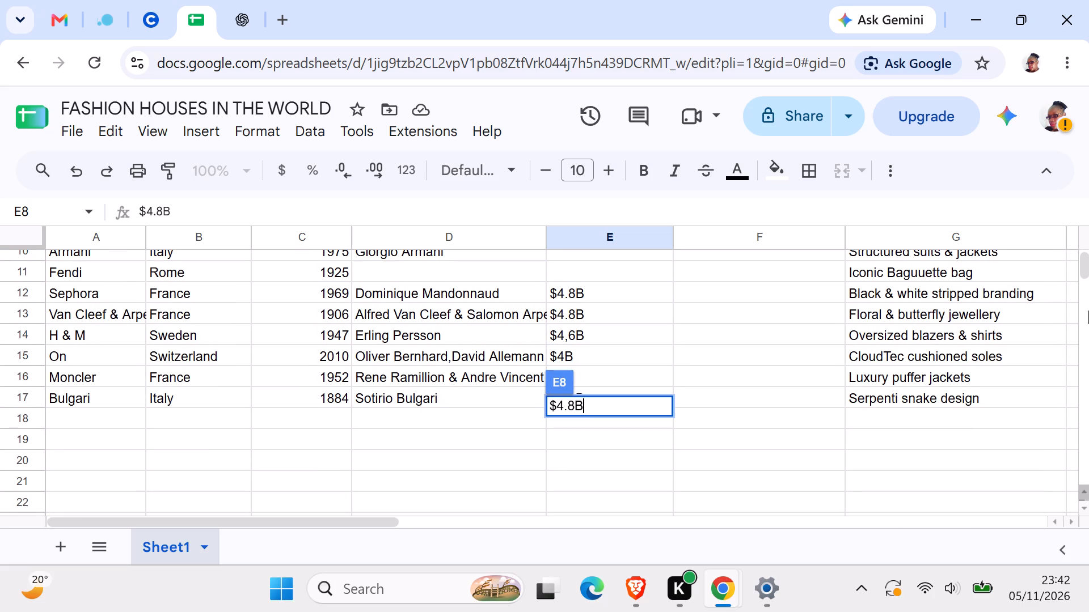
pyautogui.tripleClick(1088, 488)
pyautogui.tripleClick(1088, 488)
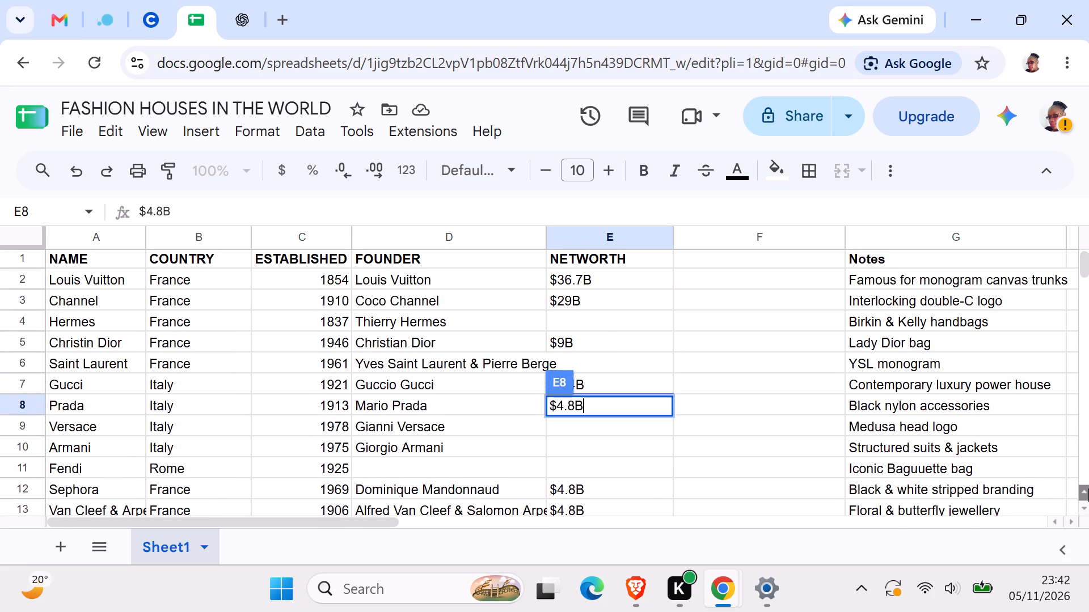
pyautogui.click(1088, 488)
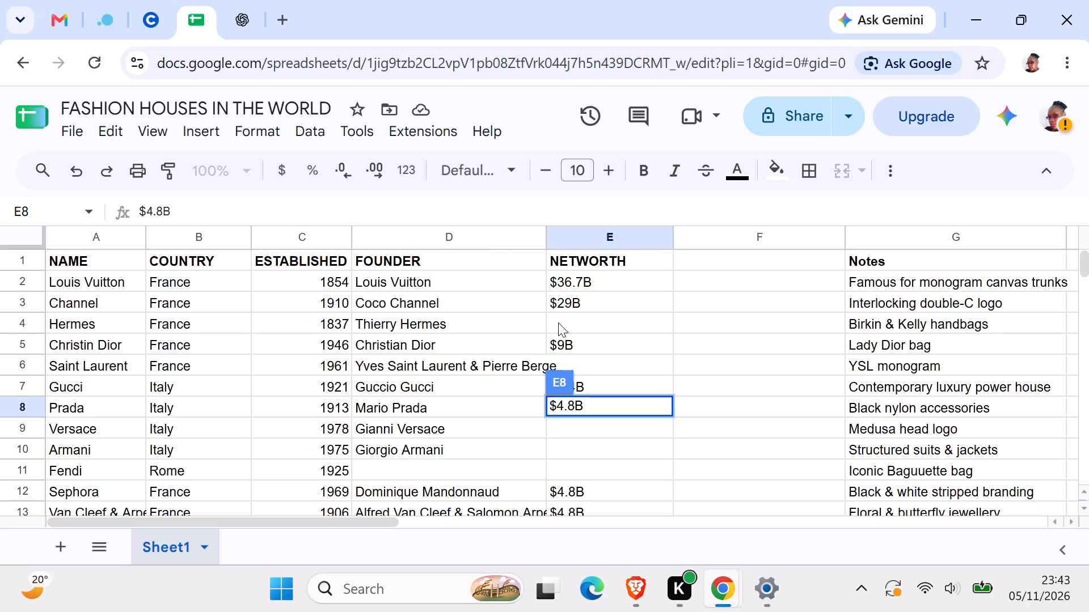
pyautogui.hotkey('shift', '$')
pyautogui.click(568, 325)
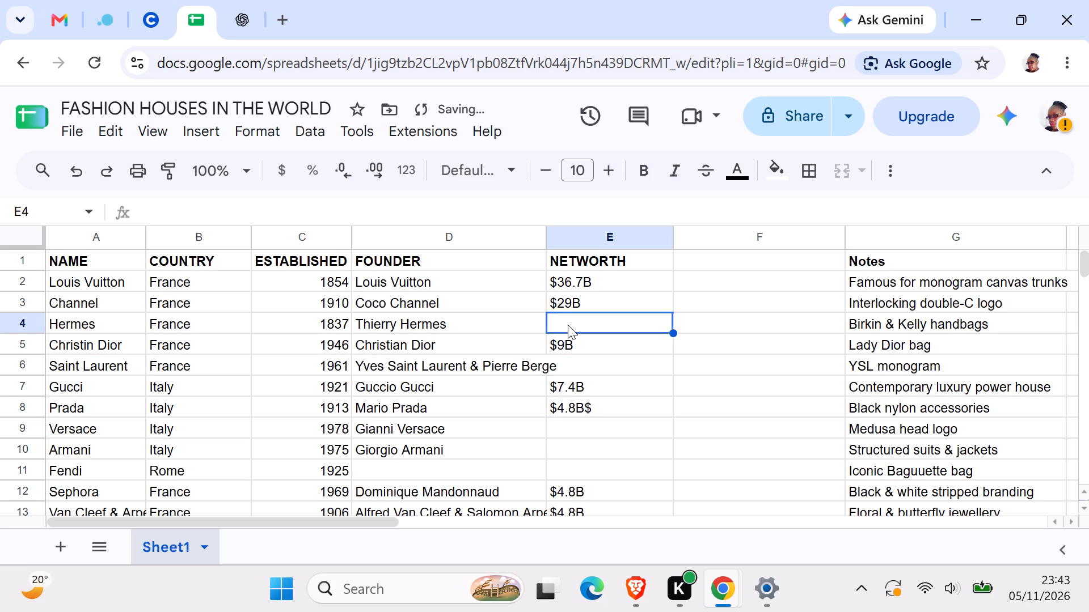
pyautogui.hotkey('shift', '$')
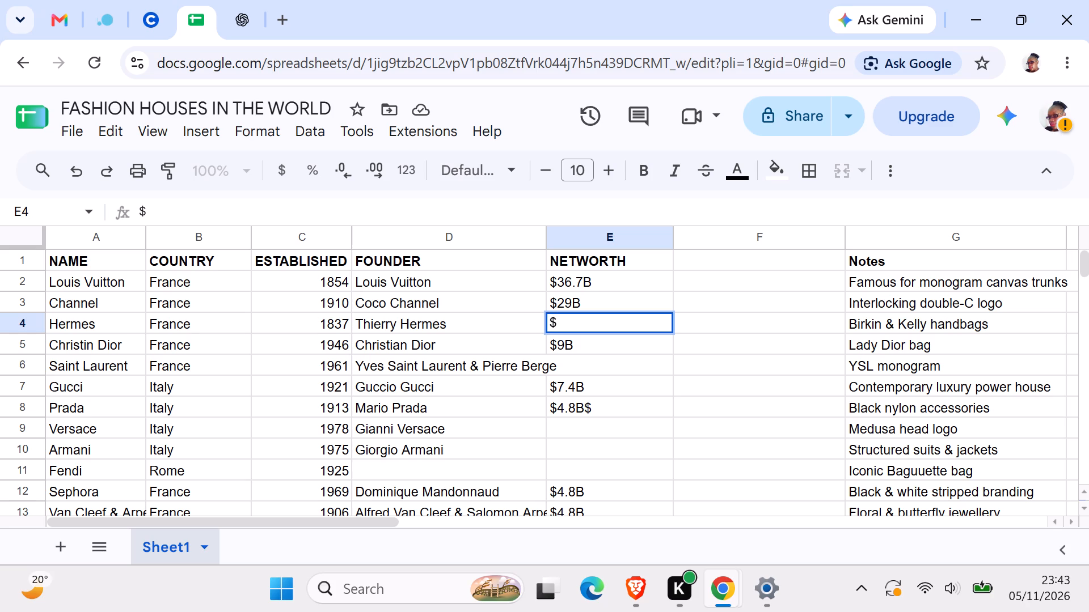
# Enter Saint Laurent's net worth in cell E6 as "$2.6B".
pyautogui.click(567, 365)
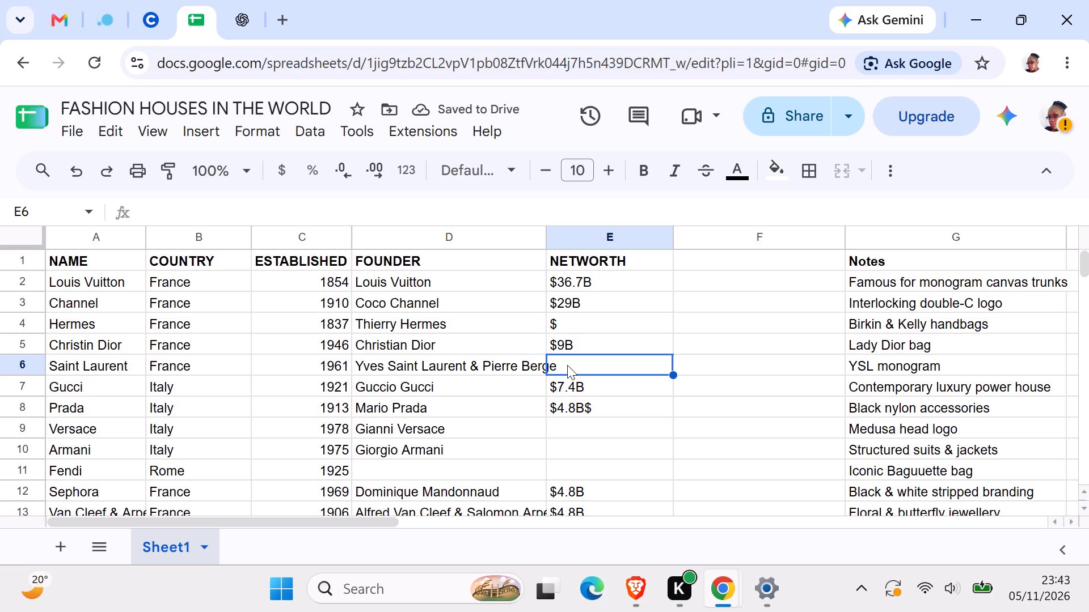
pyautogui.hotkey('shift', '$')
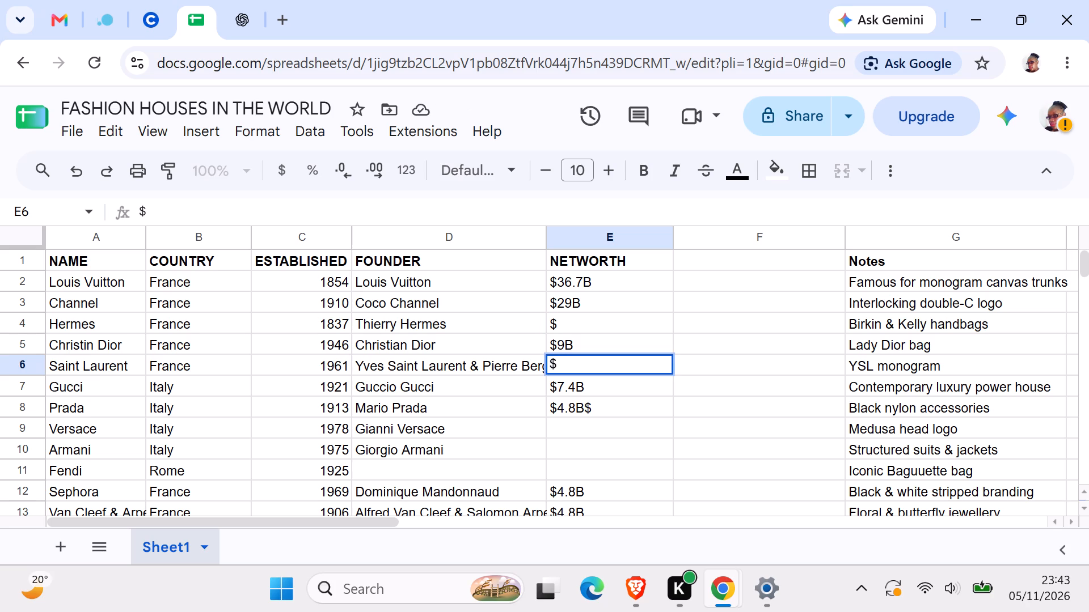
pyautogui.press('2')
pyautogui.press('.')
pyautogui.press('6')
pyautogui.press('b')
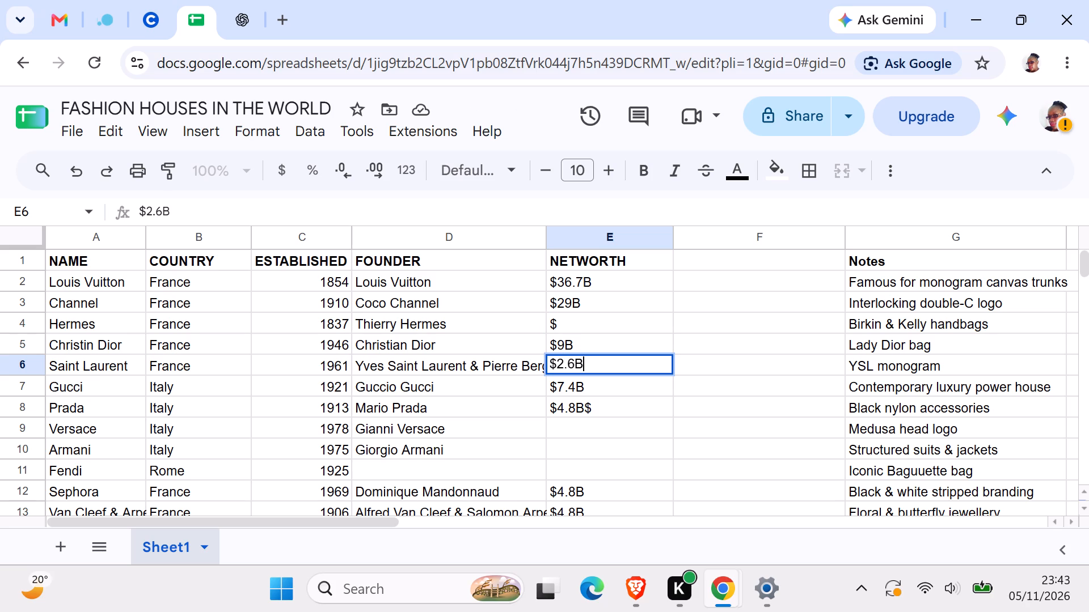
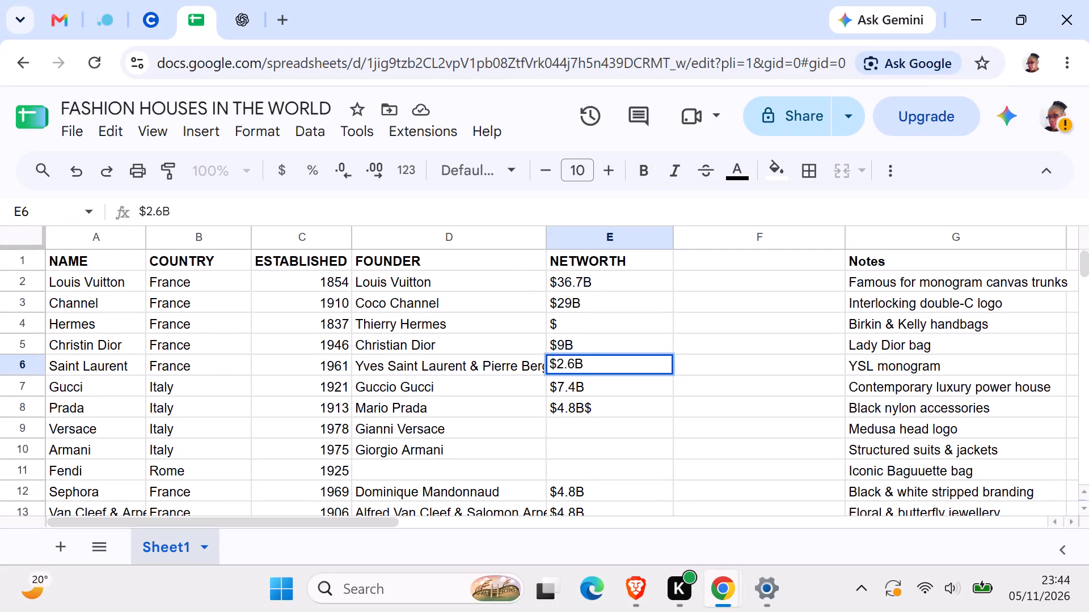
# Finish the NETWORTH entry for Saint Laurent as $2.6B and move to the Hermes NETWORTH cell.
pyautogui.click(555, 365)
pyautogui.click(483, 222)
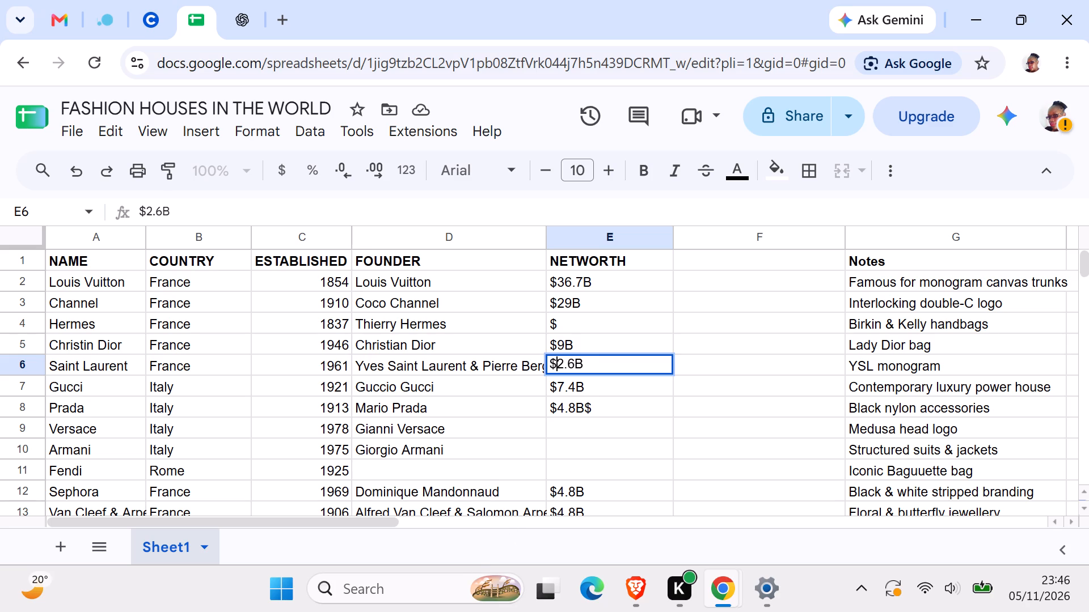
pyautogui.click(564, 318)
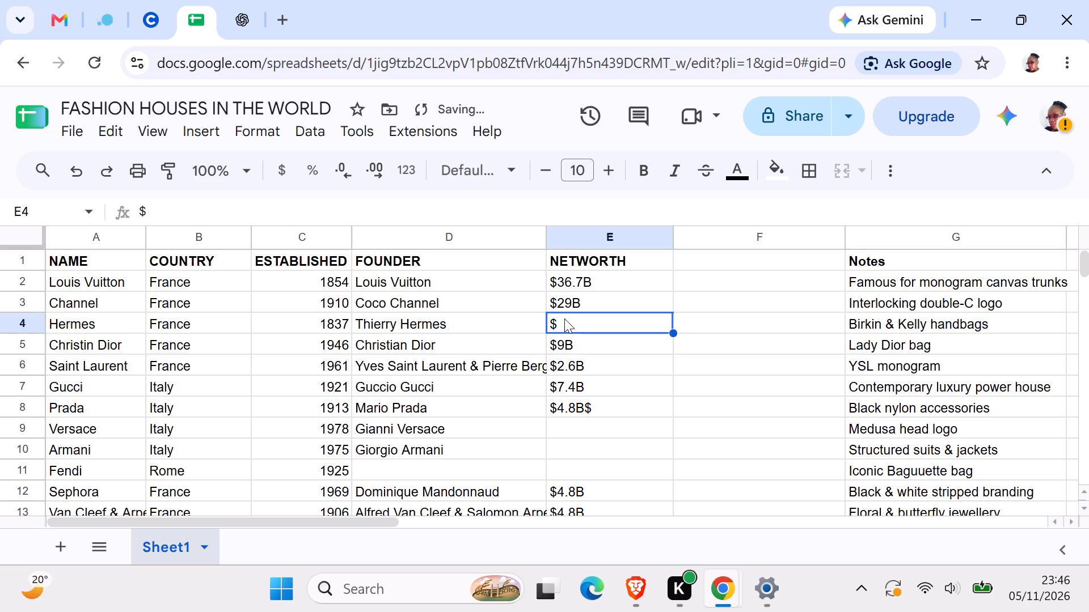
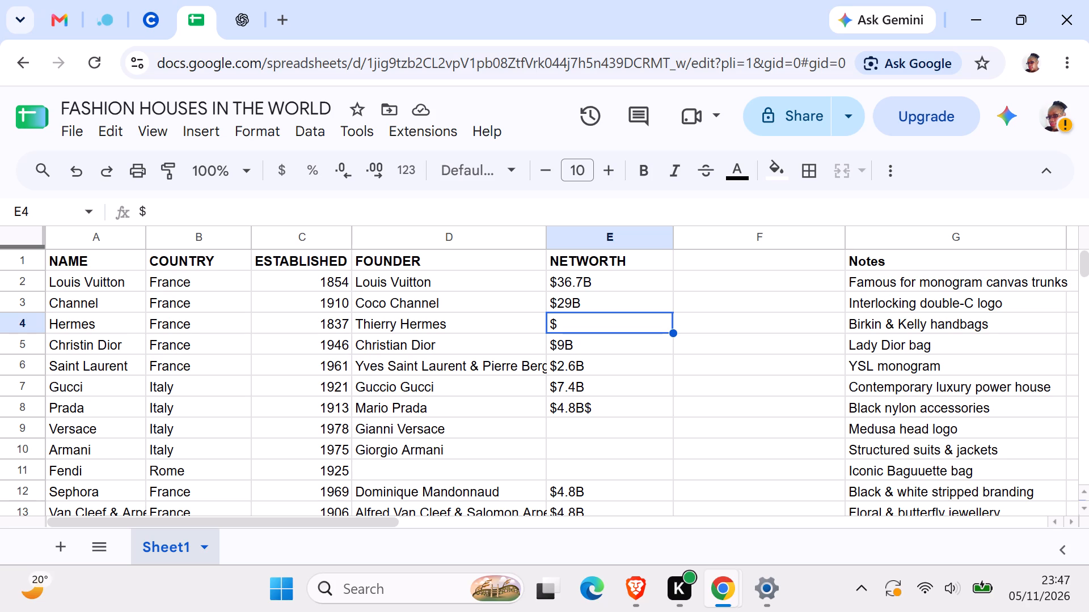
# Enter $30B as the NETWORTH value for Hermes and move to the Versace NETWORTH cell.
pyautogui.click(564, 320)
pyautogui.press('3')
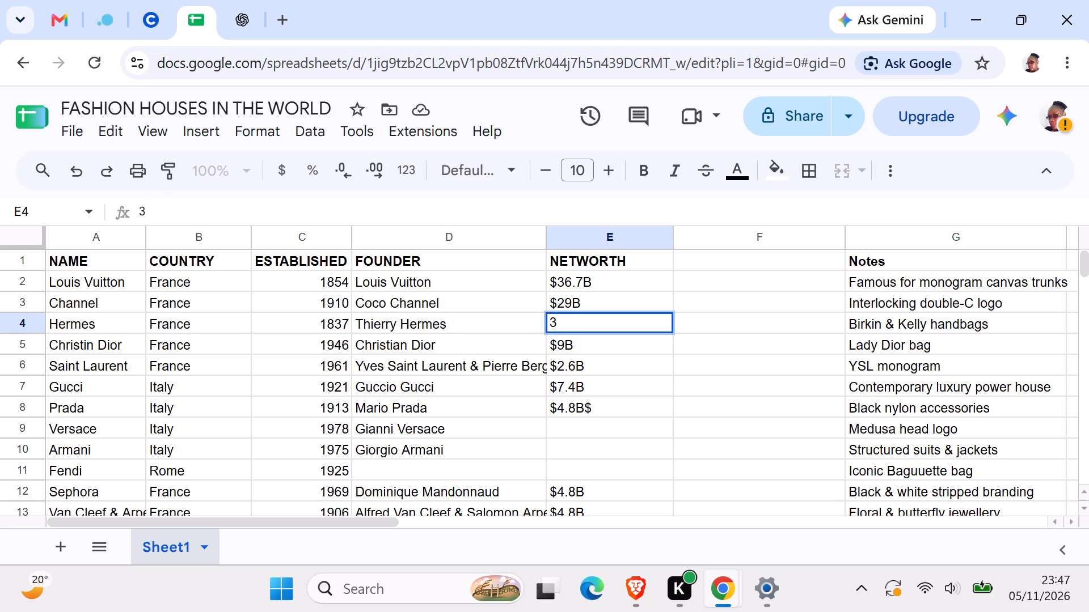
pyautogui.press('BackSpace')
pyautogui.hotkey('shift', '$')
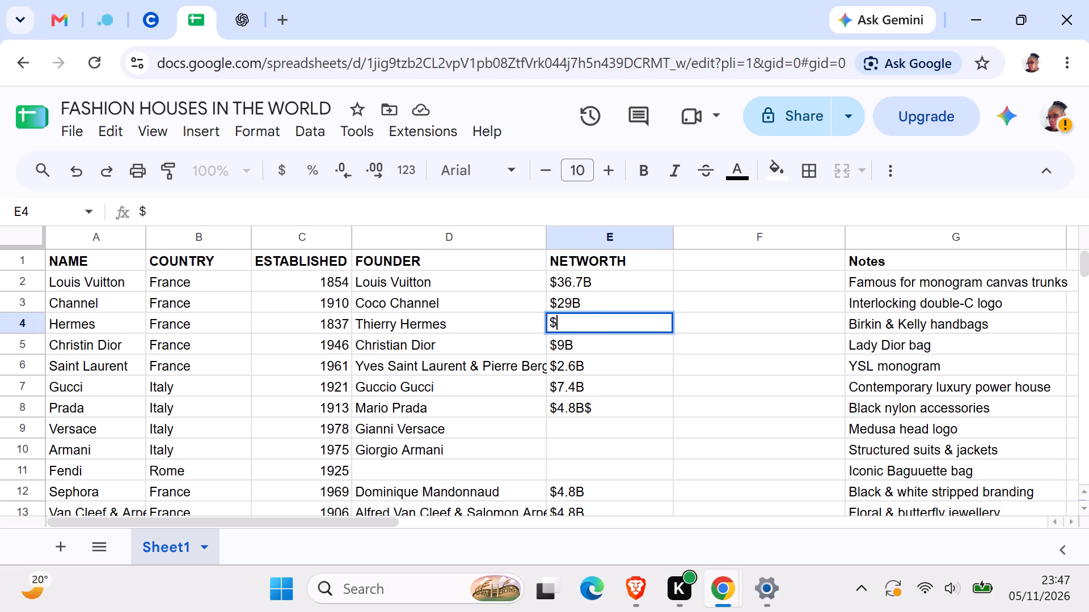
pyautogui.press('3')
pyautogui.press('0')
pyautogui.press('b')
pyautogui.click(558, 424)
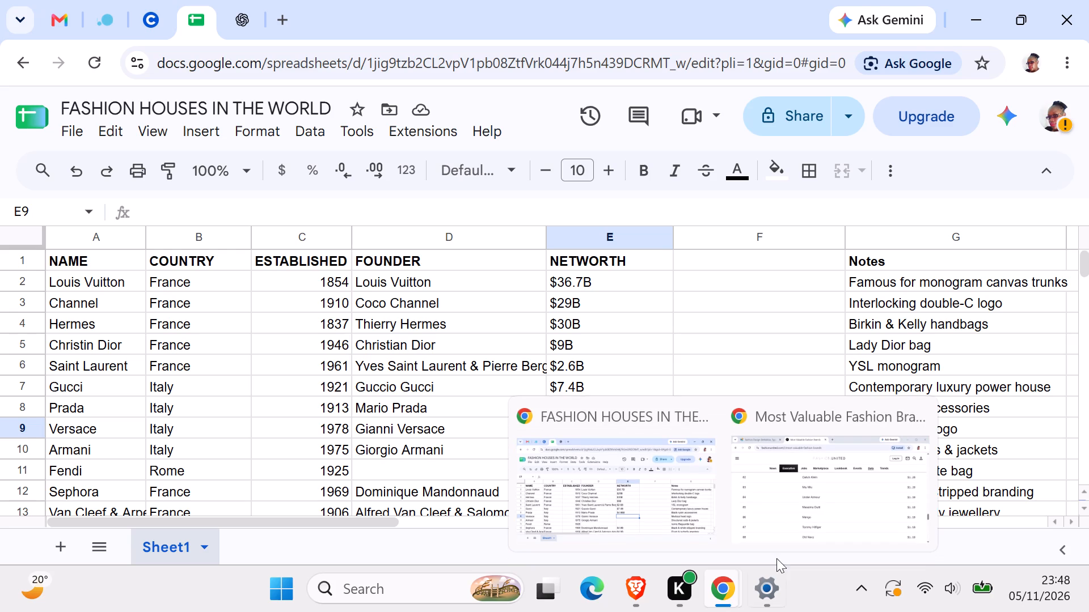
# Switch to FashionUnited's most valuable fashion brands page and examine the ranking upward from rank 88 to about rank 30 for the listed houses.
pyautogui.click(805, 533)
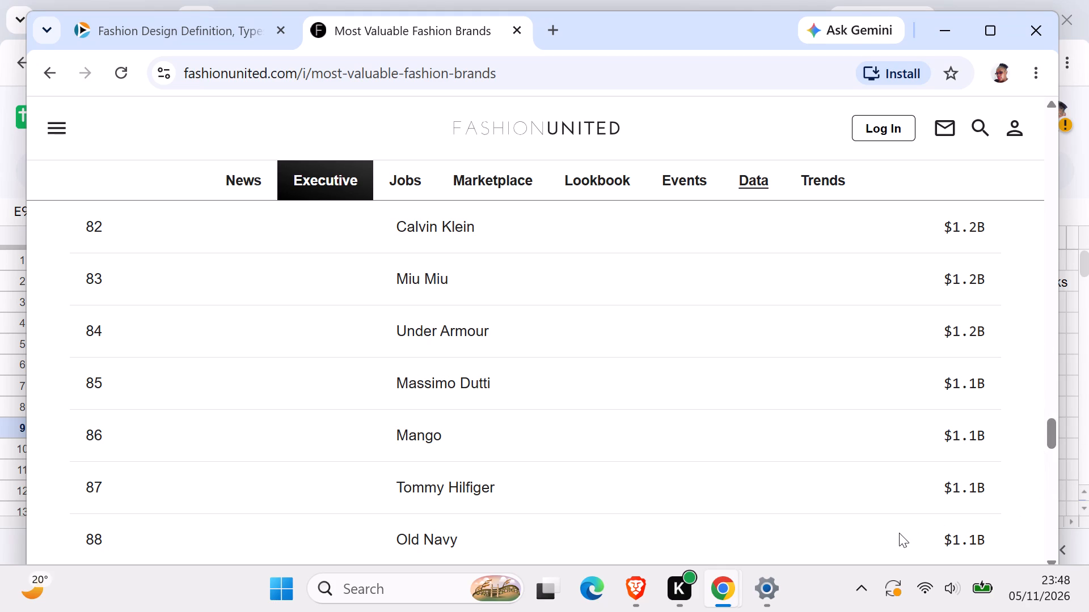
pyautogui.press('Up')
pyautogui.press('Up')
pyautogui.press('Up')
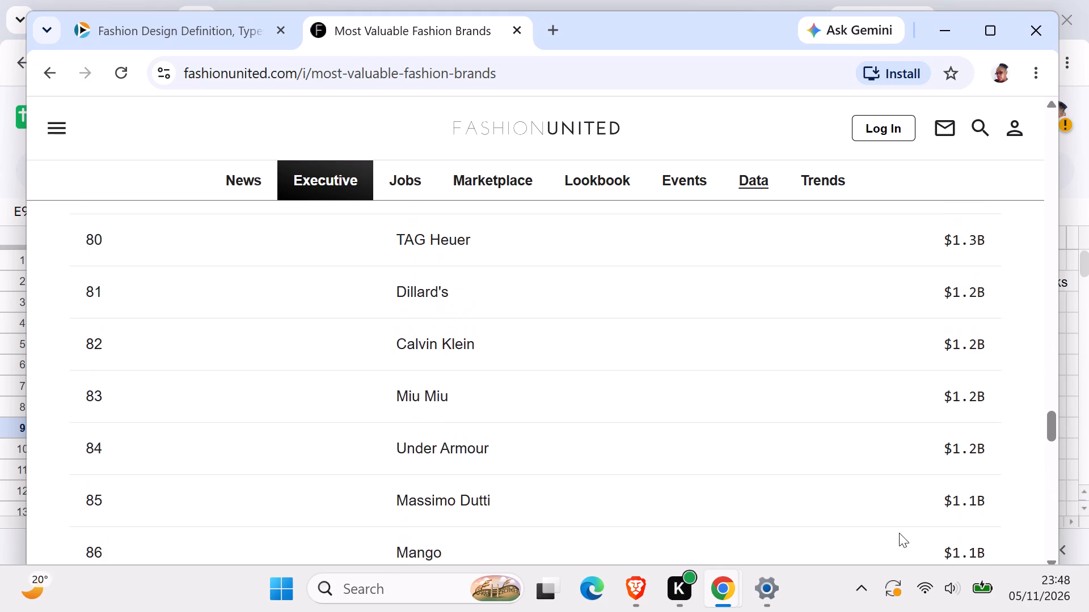
pyautogui.press('Up')
pyautogui.press('Up')
pyautogui.press('Up')
pyautogui.press('Up')
pyautogui.press('Up')
pyautogui.press('Up')
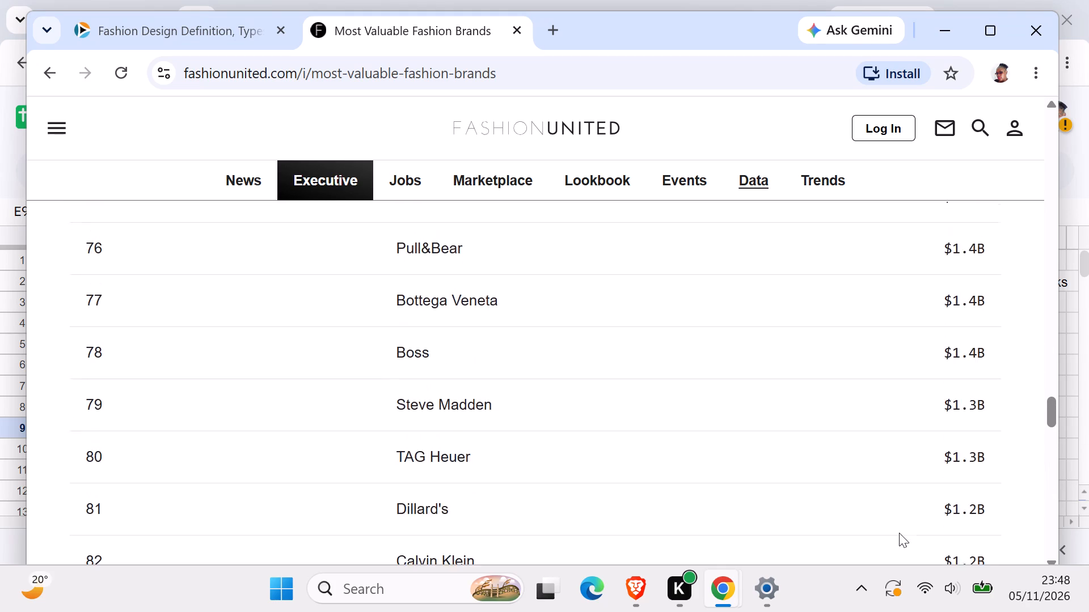
pyautogui.press('Up')
pyautogui.press('Up')
pyautogui.press('Up')
pyautogui.press('Up')
pyautogui.press('Up')
pyautogui.press('Up')
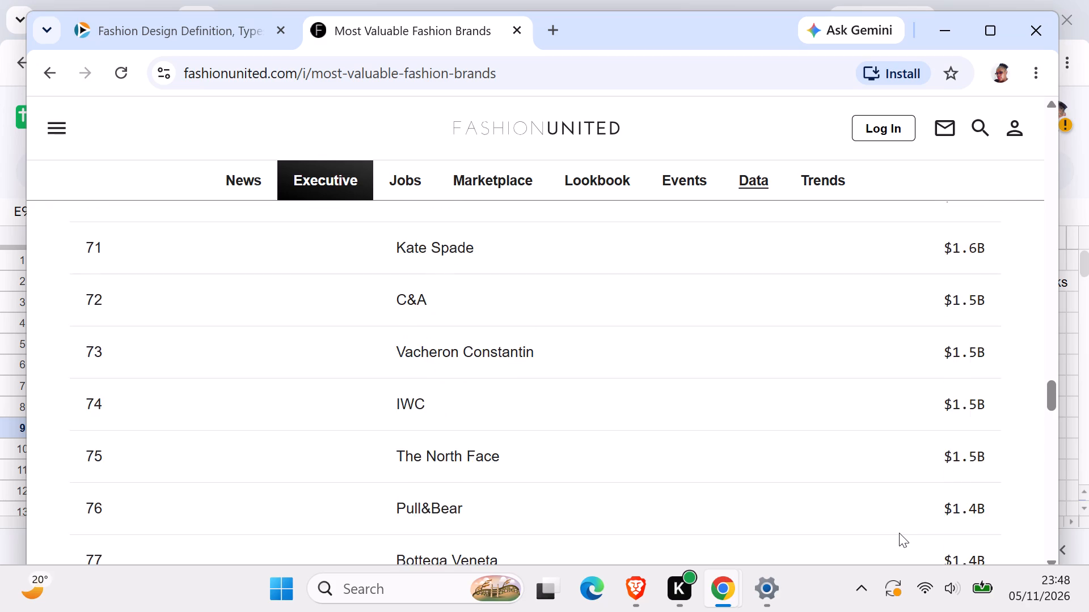
pyautogui.press('Up')
pyautogui.press('Up')
pyautogui.press('Up')
pyautogui.press('Up')
pyautogui.press('Up')
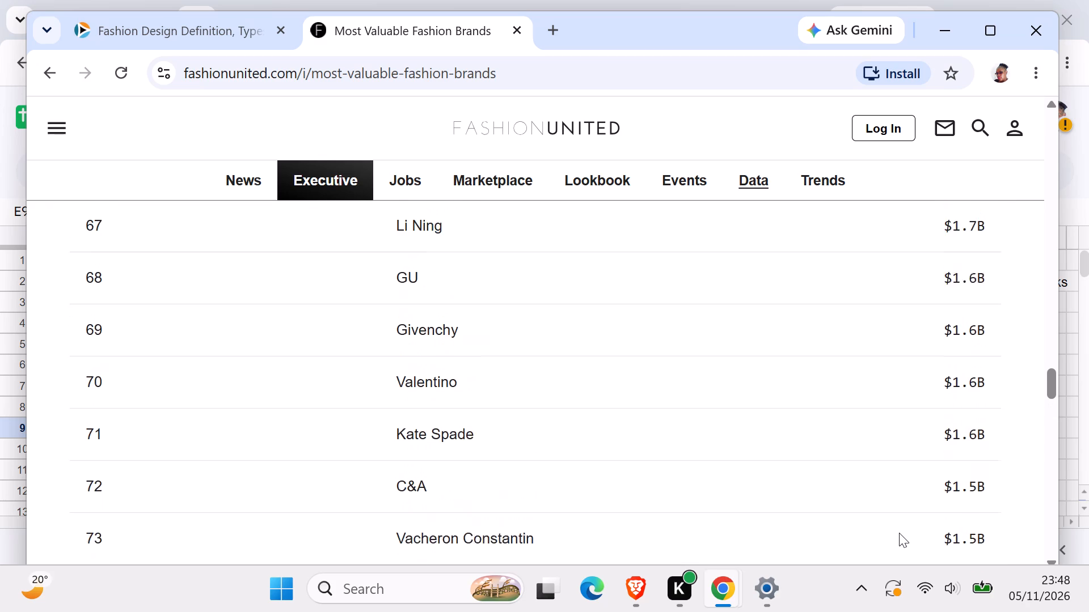
pyautogui.press('Up')
pyautogui.press('Up')
pyautogui.press('Up')
pyautogui.press('Up')
pyautogui.press('Up')
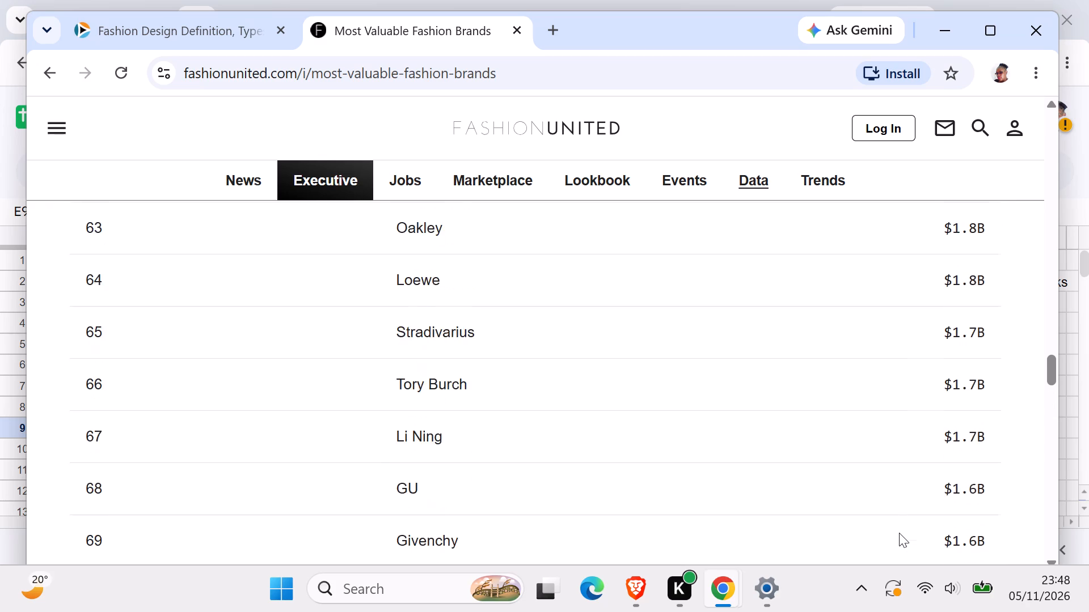
pyautogui.press('Up')
pyautogui.press('Up')
pyautogui.press('Up')
pyautogui.press('Up')
pyautogui.press('Up')
pyautogui.press('Up')
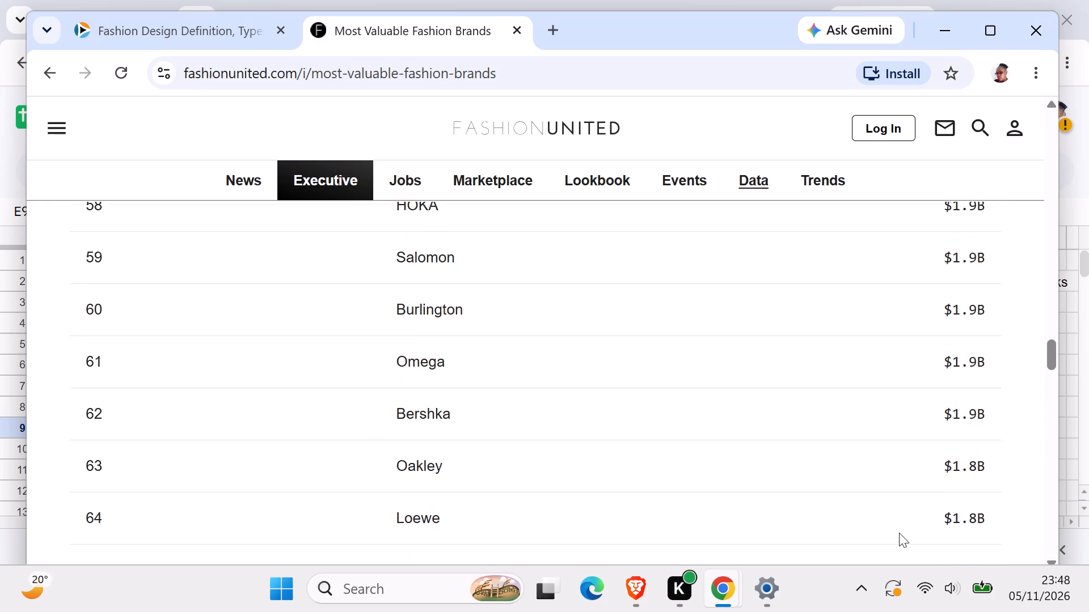
pyautogui.press('Up')
pyautogui.press('Up')
pyautogui.press('Up')
pyautogui.press('Up')
pyautogui.press('Up')
pyautogui.press('Up')
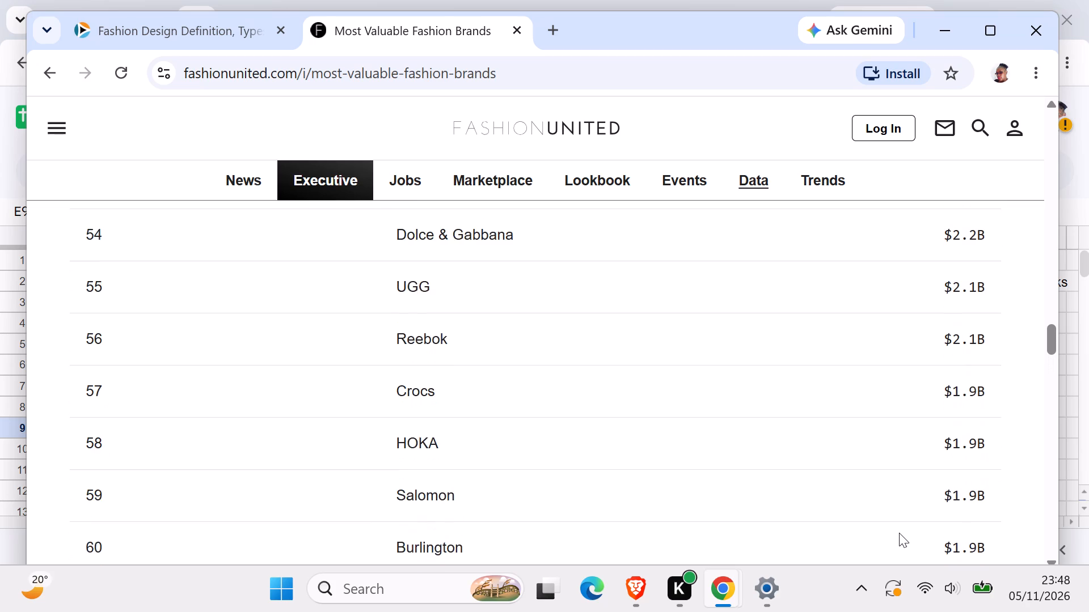
pyautogui.press('Up')
pyautogui.press('Up')
pyautogui.press('Up')
pyautogui.press('Up')
pyautogui.press('Up')
pyautogui.press('Up')
pyautogui.press('Up')
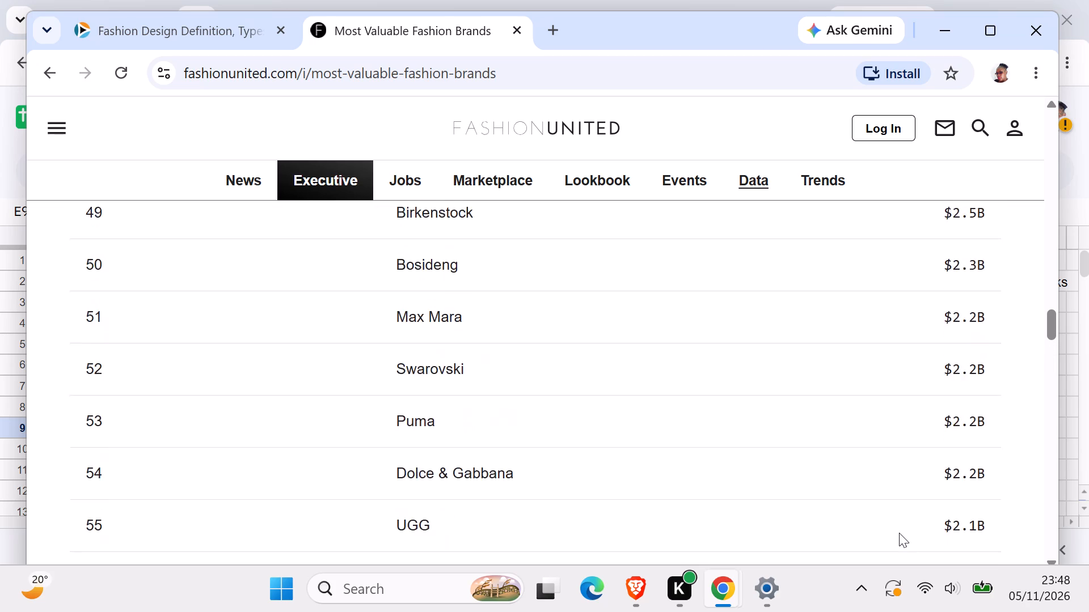
pyautogui.press('Up')
pyautogui.press('Up')
pyautogui.press('Up')
pyautogui.press('Up')
pyautogui.press('Up')
pyautogui.press('Up')
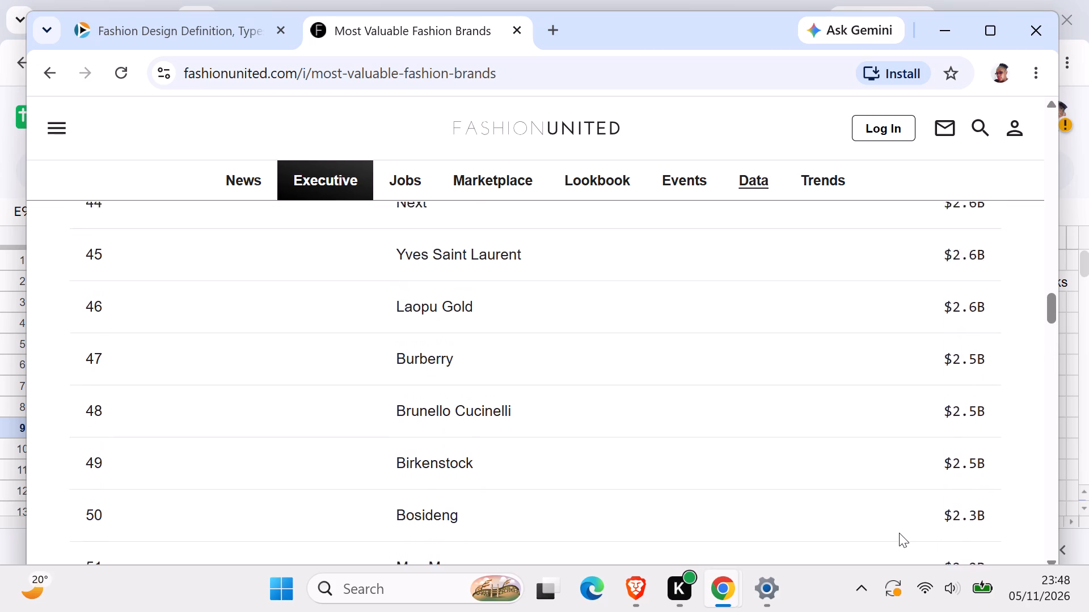
pyautogui.press('Up')
pyautogui.press('Up')
pyautogui.press('Up')
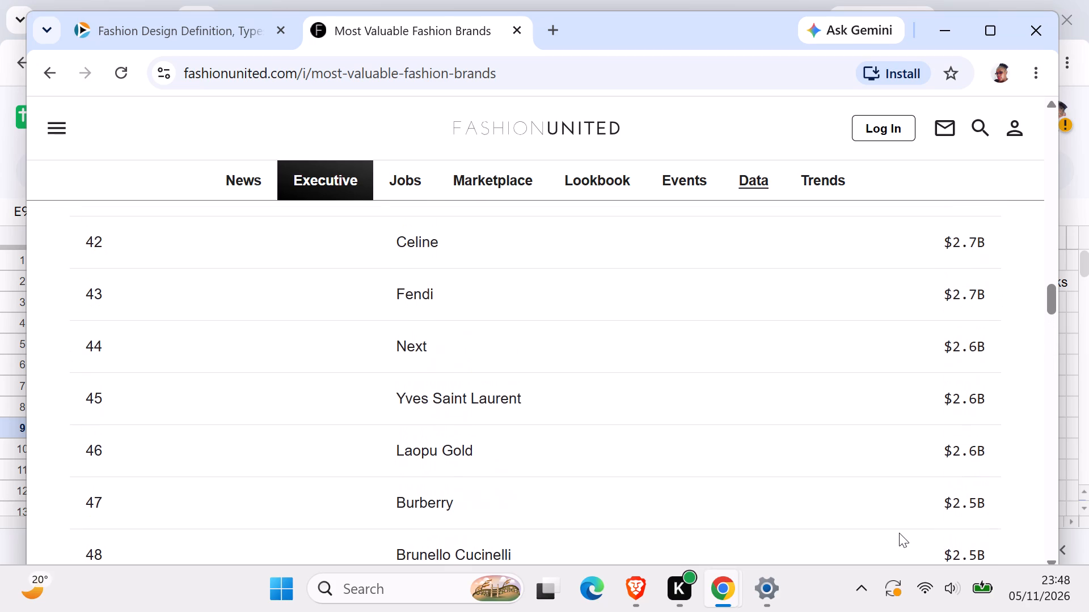
pyautogui.press('Up')
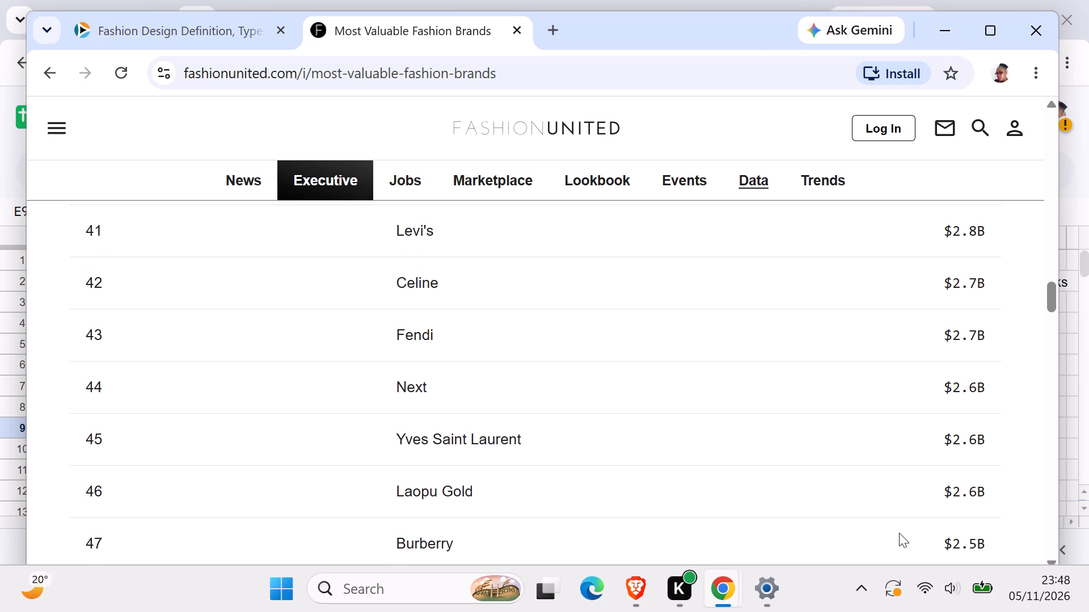
pyautogui.press('Up')
pyautogui.press('Up')
pyautogui.press('Up')
pyautogui.press('Up')
pyautogui.press('Up')
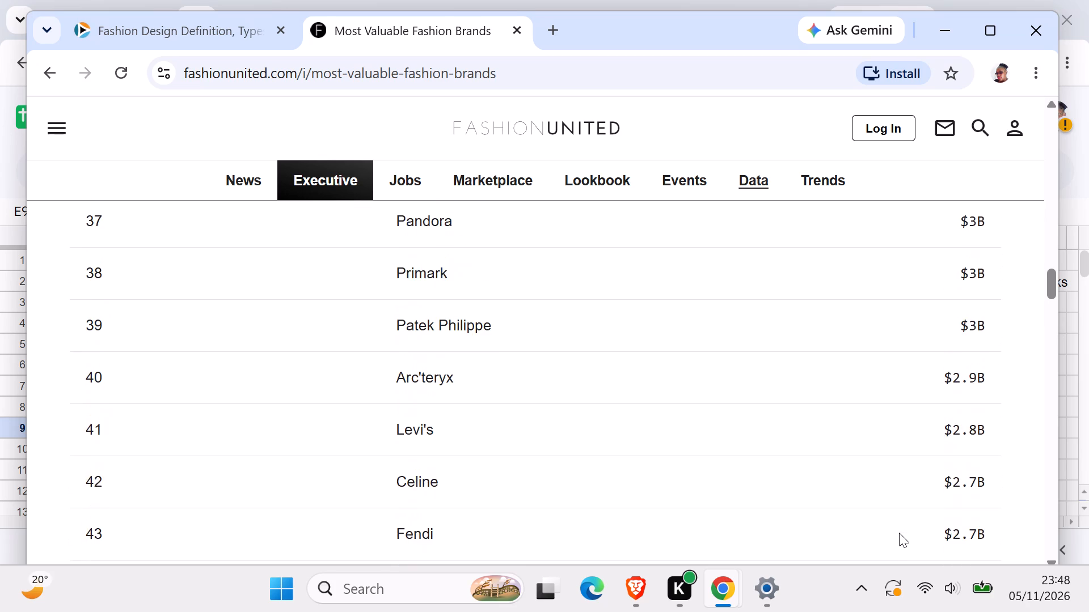
pyautogui.press('Up')
pyautogui.press('Up')
pyautogui.press('Up')
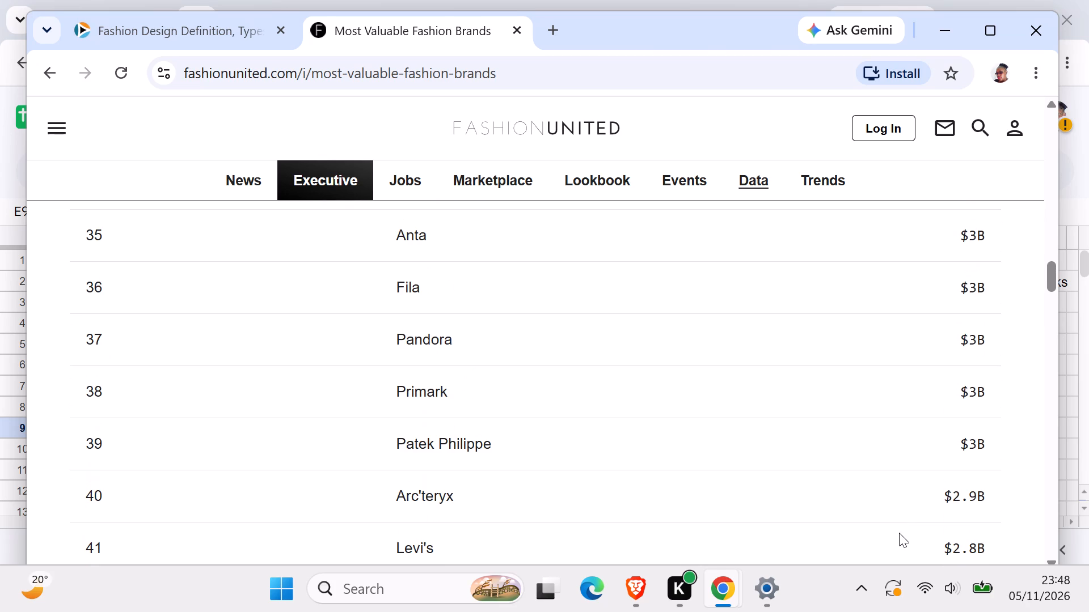
pyautogui.press('Up')
pyautogui.press('Up')
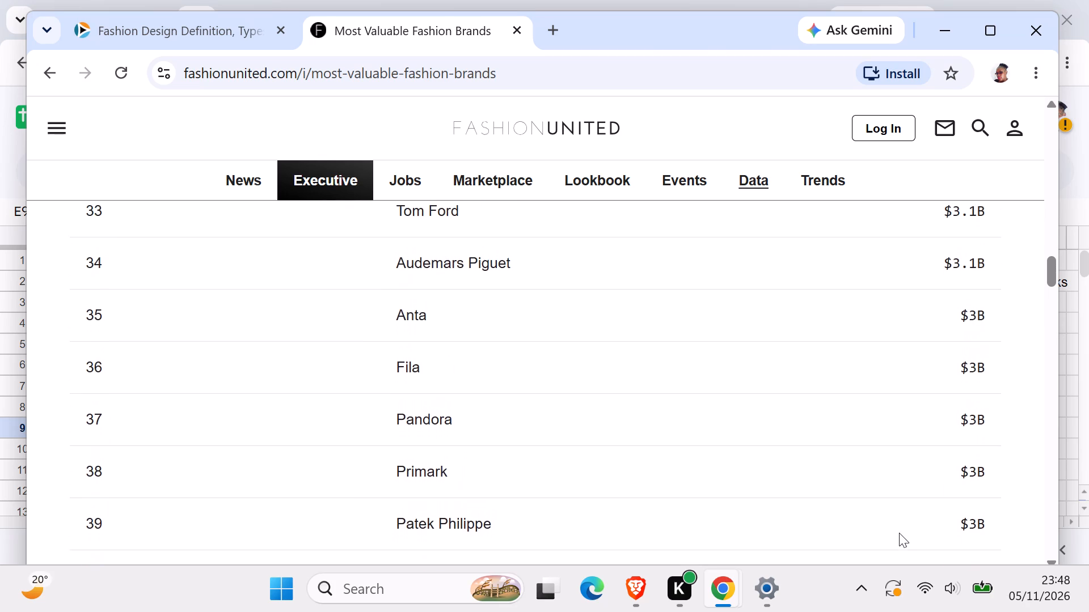
pyautogui.press('Up')
pyautogui.press('Up')
pyautogui.press('Up')
pyautogui.press('Up')
pyautogui.press('Up')
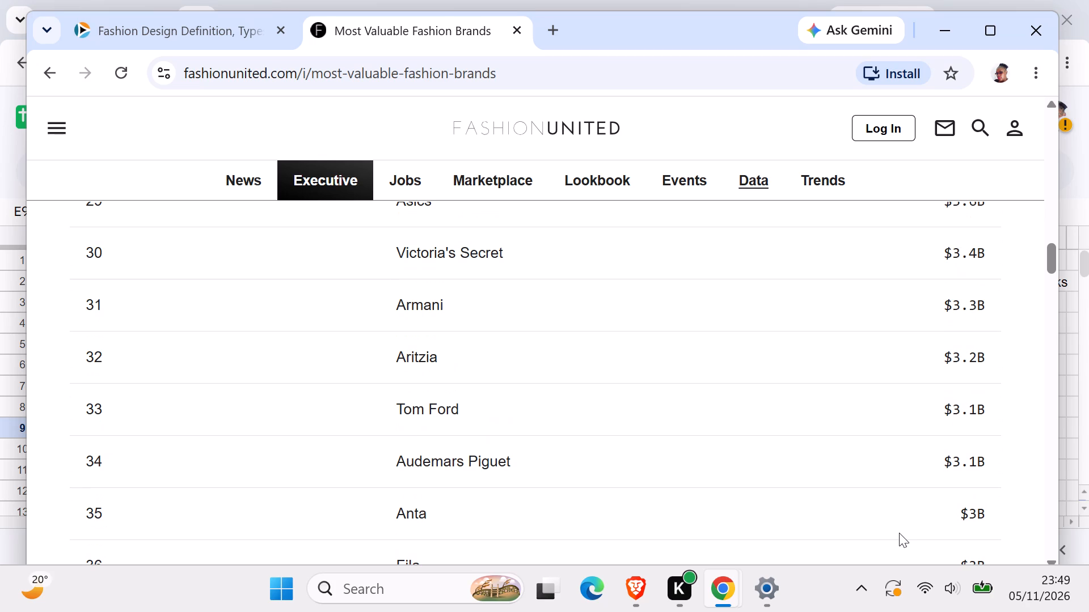
# Return to the fashion houses spreadsheet and replace the NETWORTH value for Hermes with $45.2B.
pyautogui.click(728, 593)
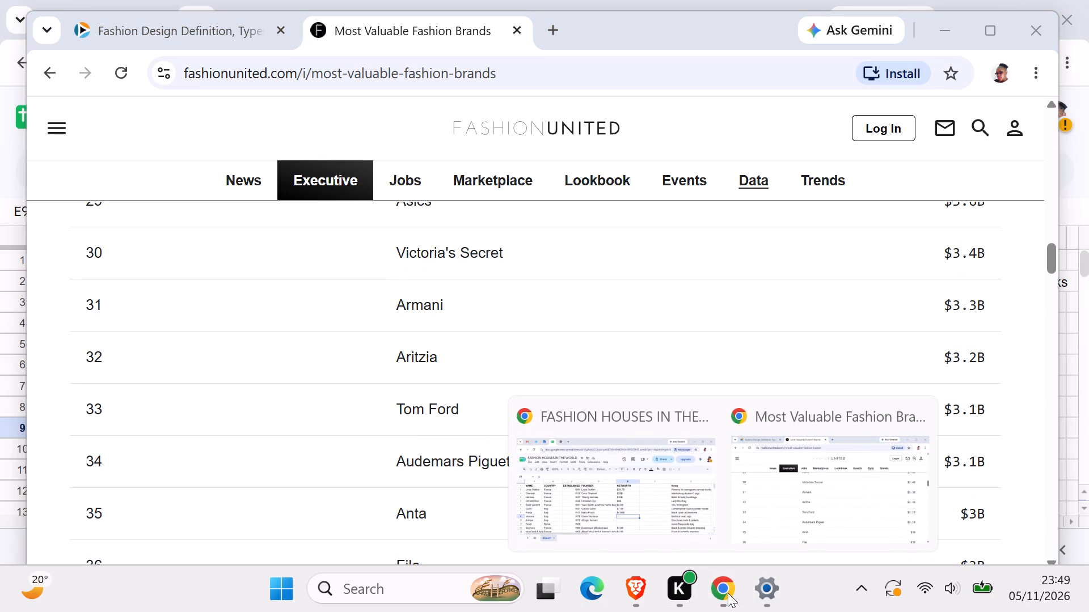
pyautogui.click(728, 593)
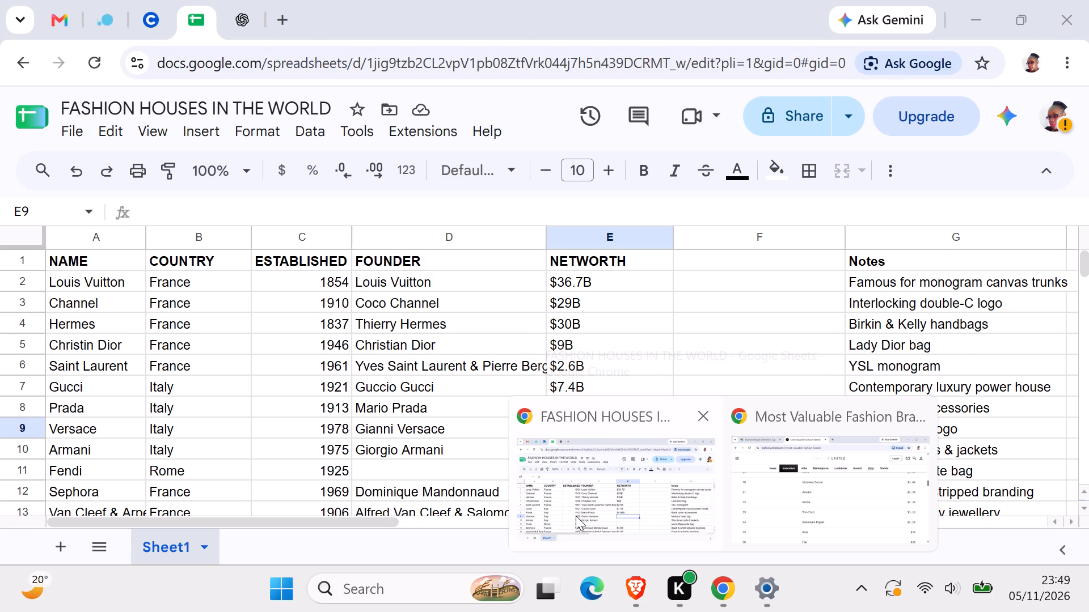
pyautogui.click(572, 491)
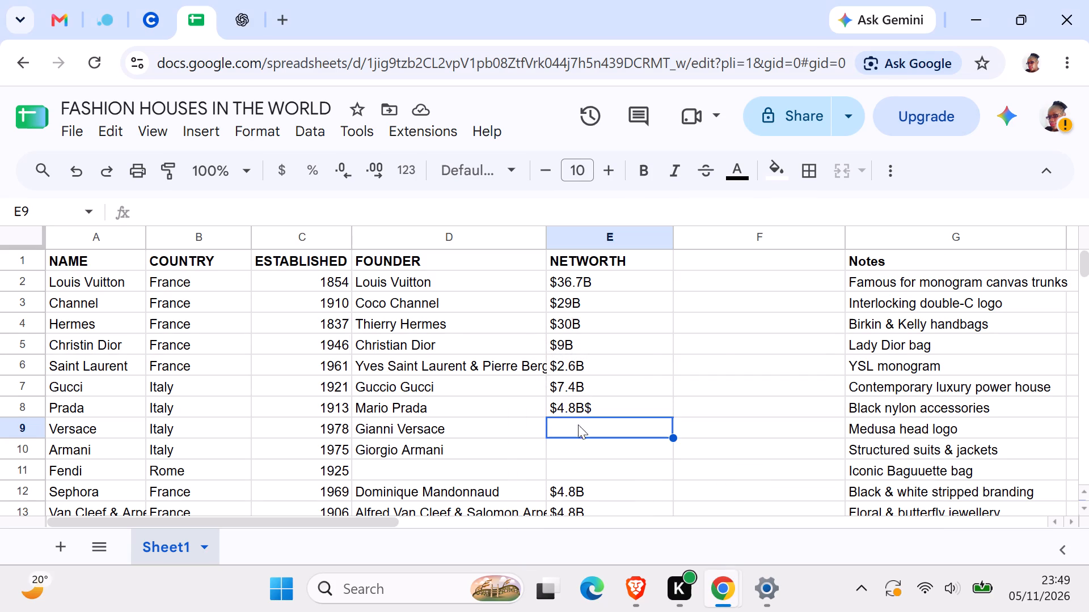
pyautogui.click(569, 325)
pyautogui.press('BackSpace')
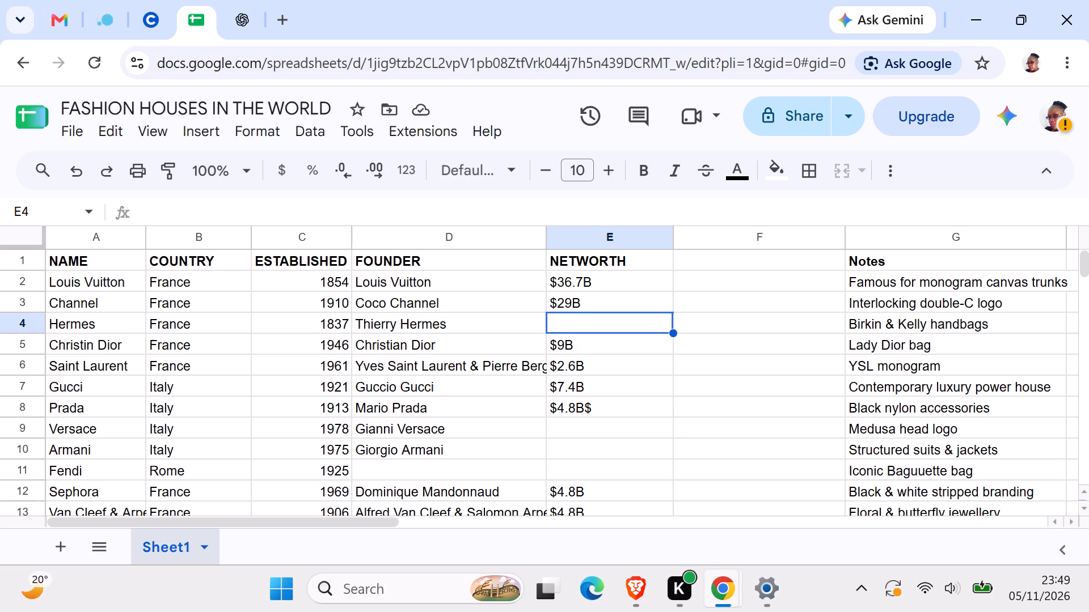
pyautogui.hotkey('shift', '$')
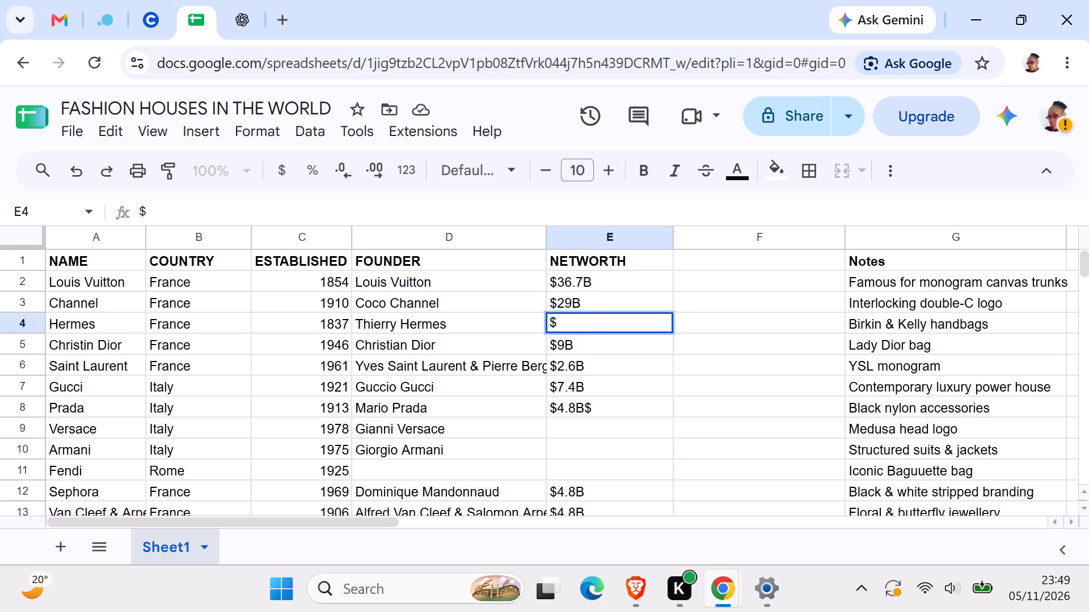
pyautogui.press('4')
pyautogui.press('5')
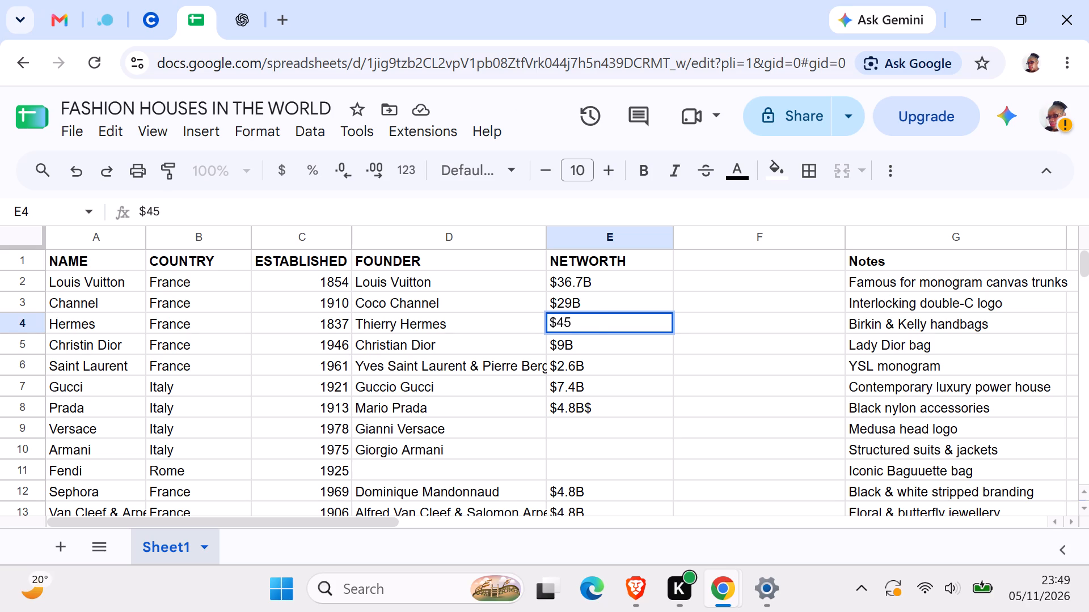
pyautogui.press('.')
pyautogui.press('2')
pyautogui.press('b')
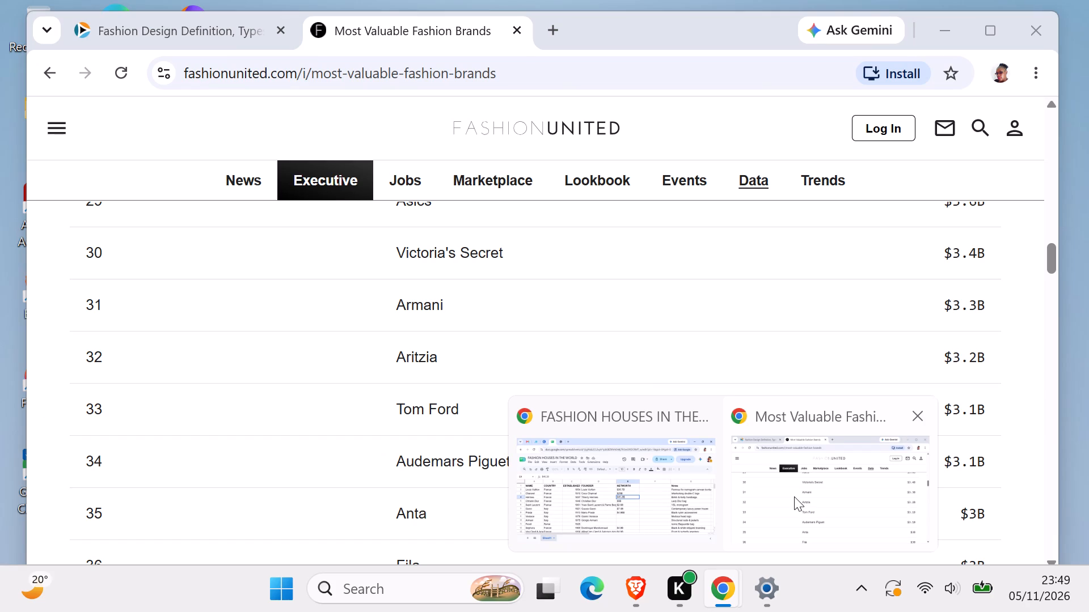
# Switch to FashionUnited's most valuable fashion brands page and examine the ranking upward from rank 30 to rank 1.
pyautogui.click(834, 483)
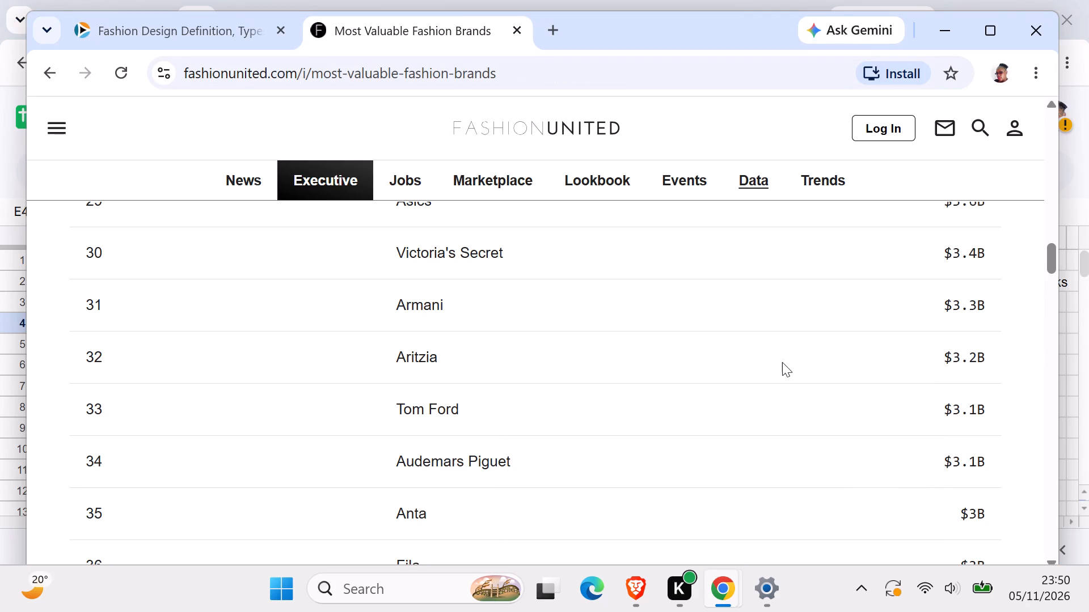
pyautogui.press('Up')
pyautogui.press('Up')
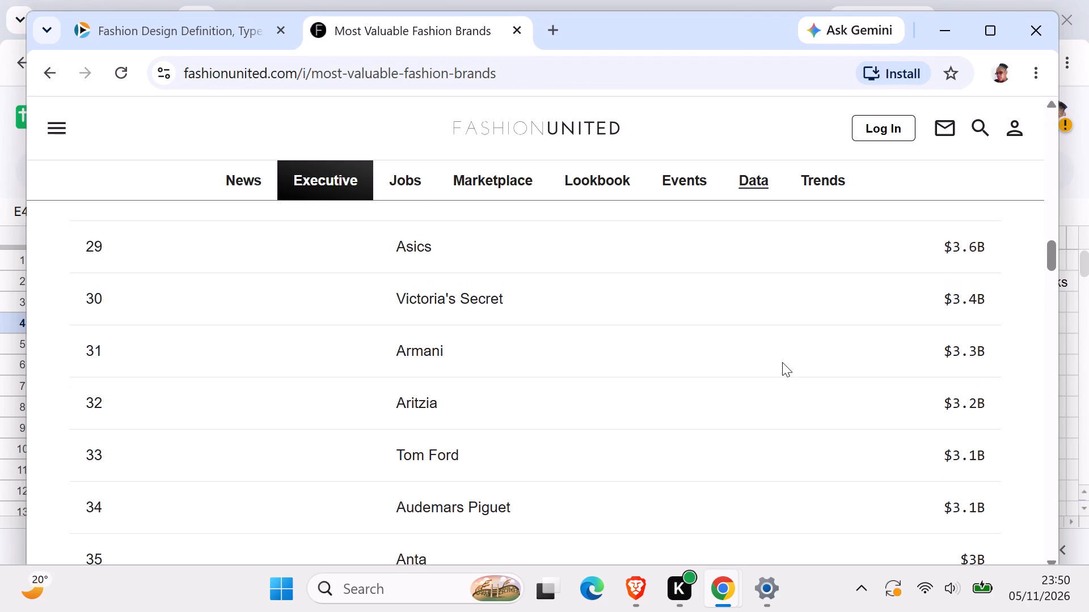
pyautogui.press('Up')
pyautogui.press('Up')
pyautogui.press('Up')
pyautogui.press('Up')
pyautogui.press('Up')
pyautogui.press('Up')
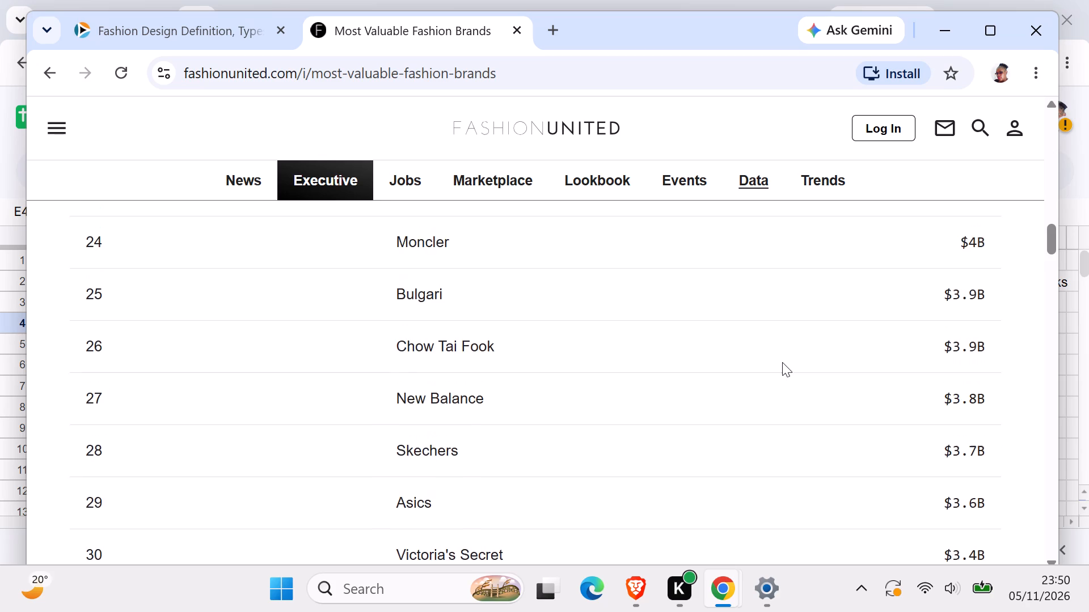
pyautogui.press('Up')
pyautogui.press('Up')
pyautogui.press('Up')
pyautogui.press('Up')
pyautogui.press('Up')
pyautogui.press('Up')
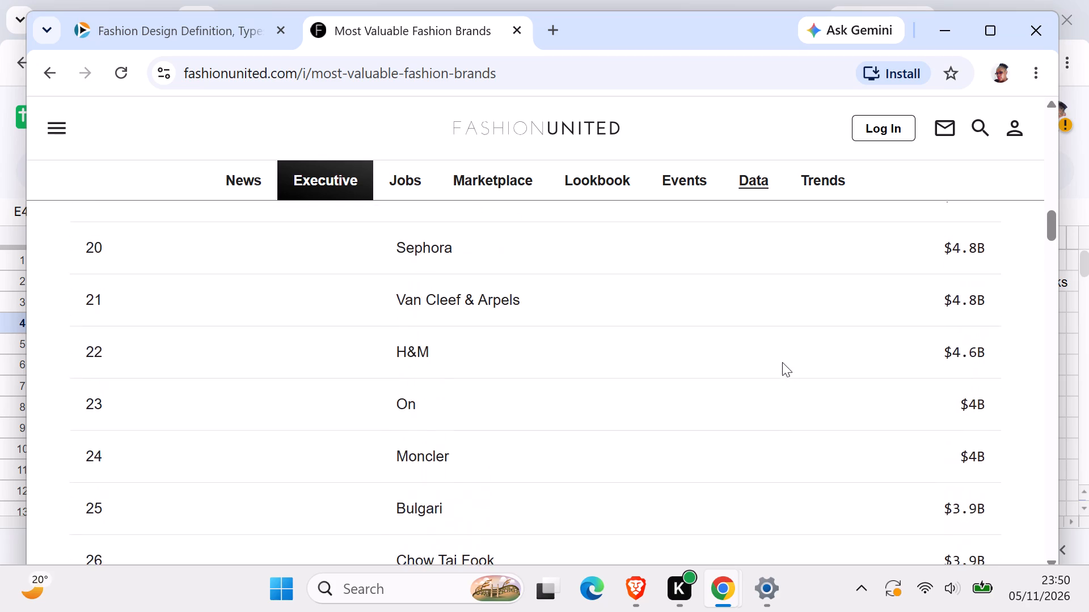
pyautogui.press('Up')
pyautogui.press('Up')
pyautogui.press('Up')
pyautogui.press('Up')
pyautogui.press('Up')
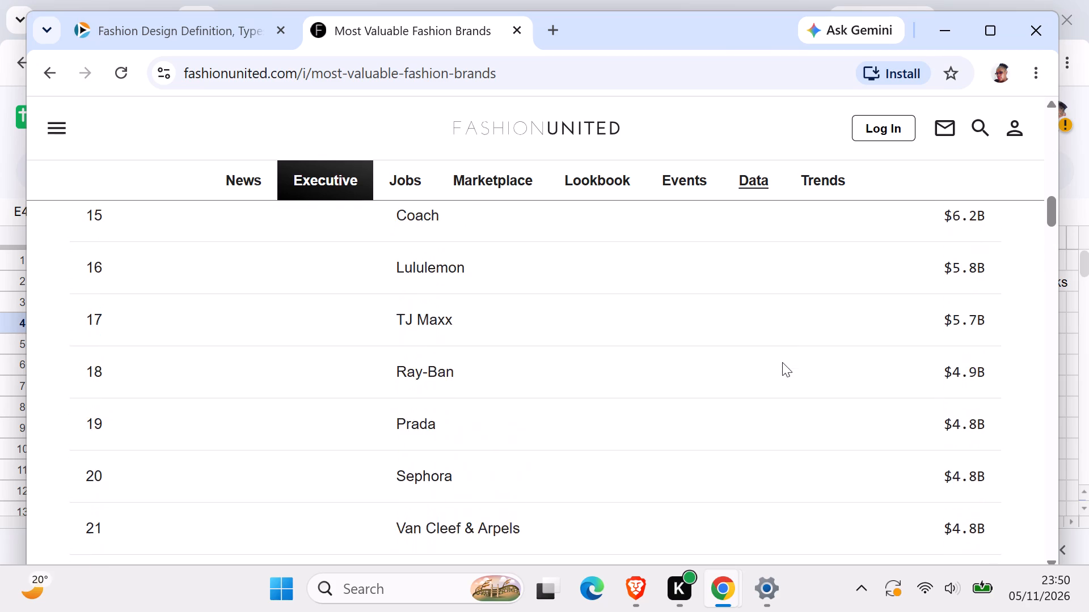
pyautogui.press('Up')
pyautogui.press('Up')
pyautogui.press('Up')
pyautogui.press('Up')
pyautogui.press('Up')
pyautogui.press('Up')
pyautogui.press('Up')
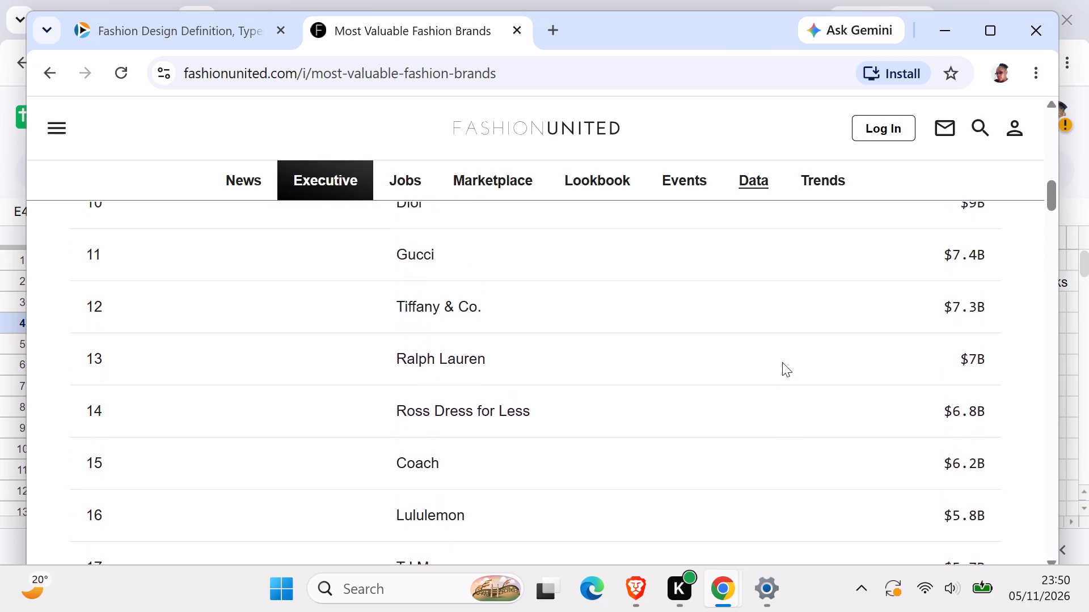
pyautogui.press('Up')
pyautogui.press('Up')
pyautogui.press('Up')
pyautogui.press('Up')
pyautogui.press('Up')
pyautogui.press('Up')
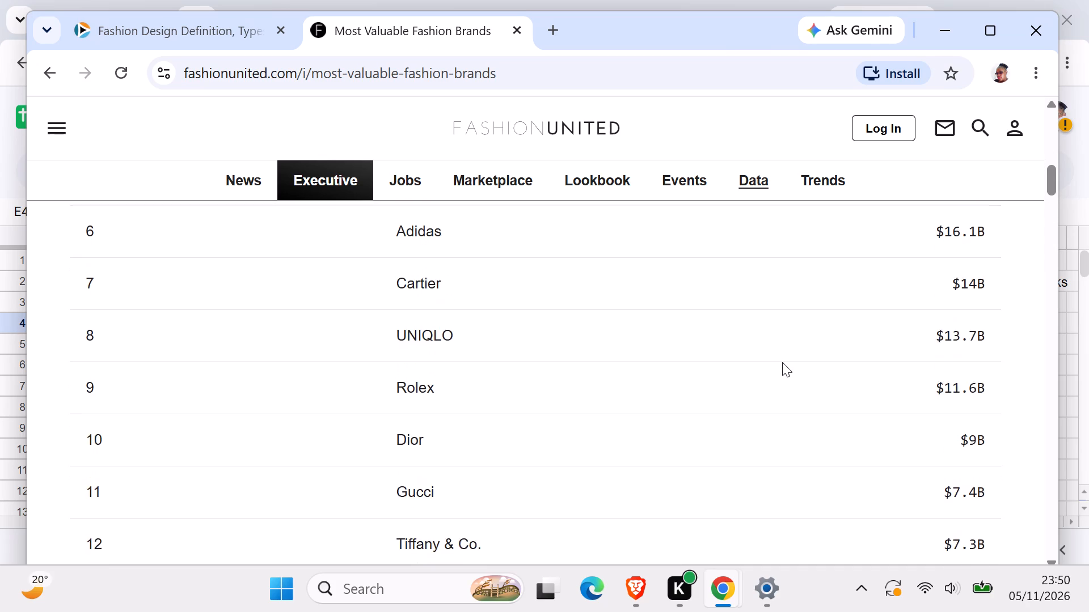
pyautogui.press('Up')
pyautogui.press('Up')
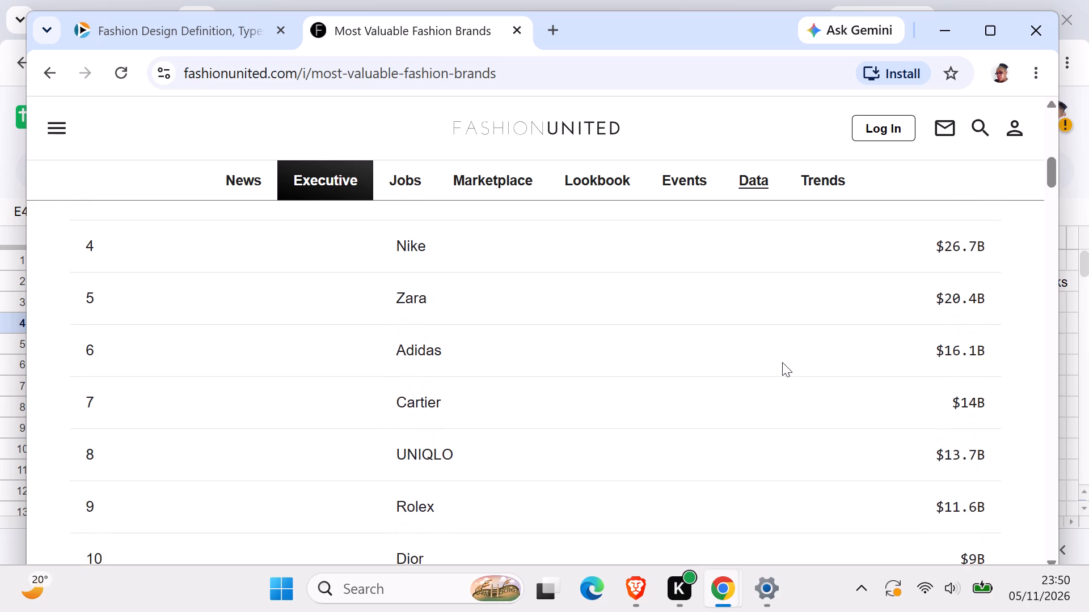
pyautogui.press('Up')
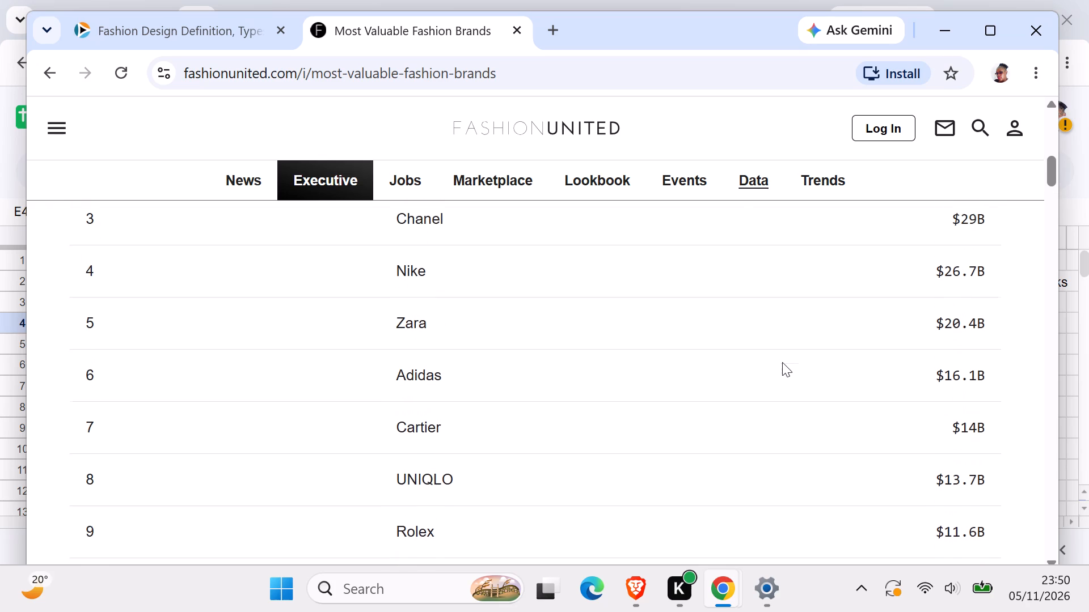
pyautogui.press('Up')
pyautogui.press('Up')
pyautogui.press('Up')
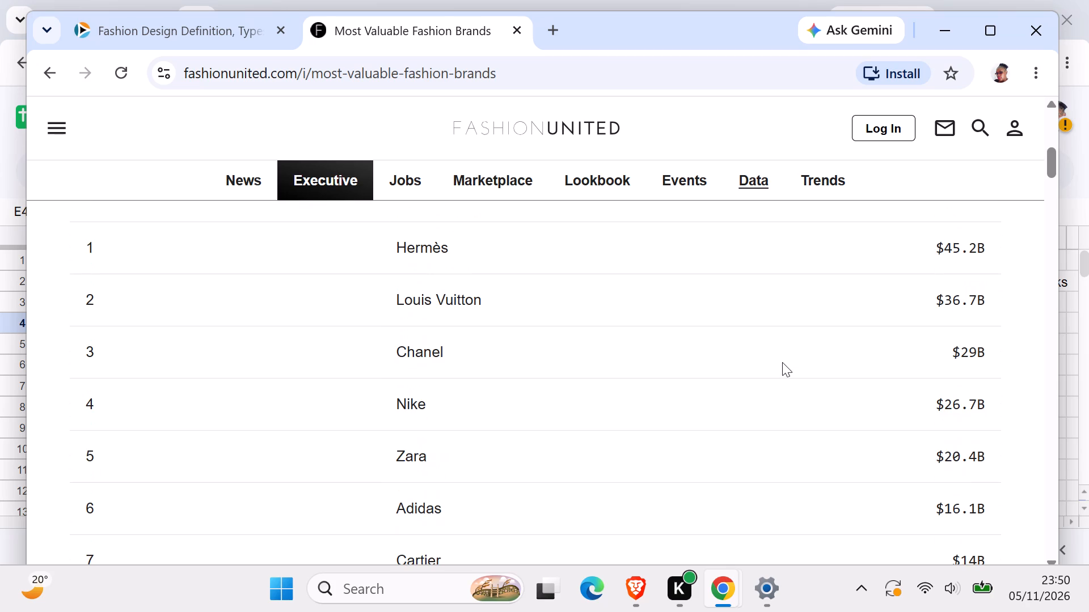
# Examine the brand ranking downward from rank 1 to about rank 34 for the houses still lacking a net worth.
pyautogui.press('Down')
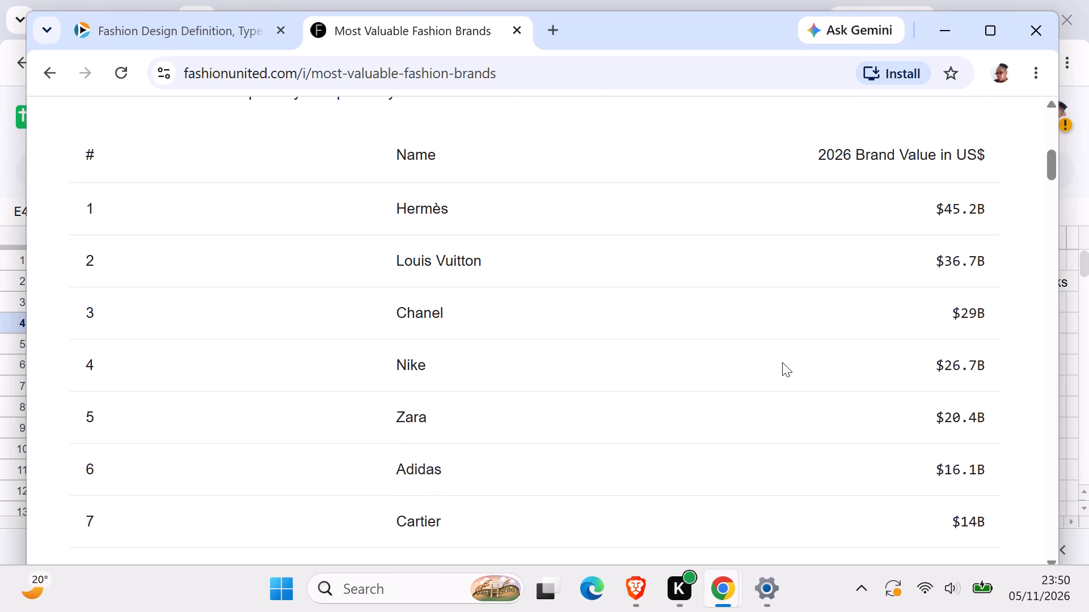
pyautogui.press('Down')
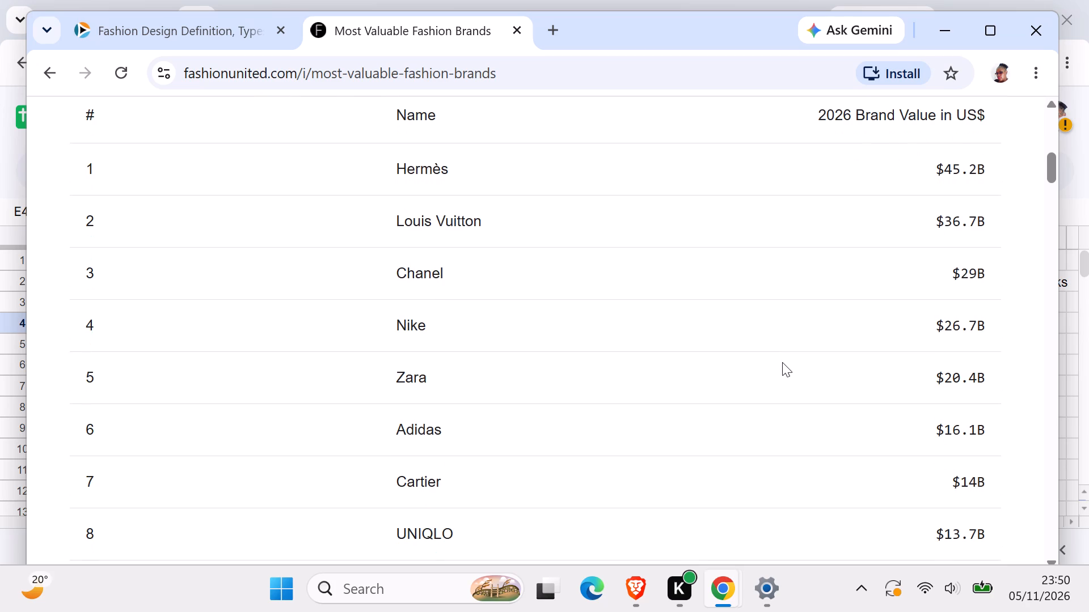
pyautogui.press('Down')
pyautogui.press('Down')
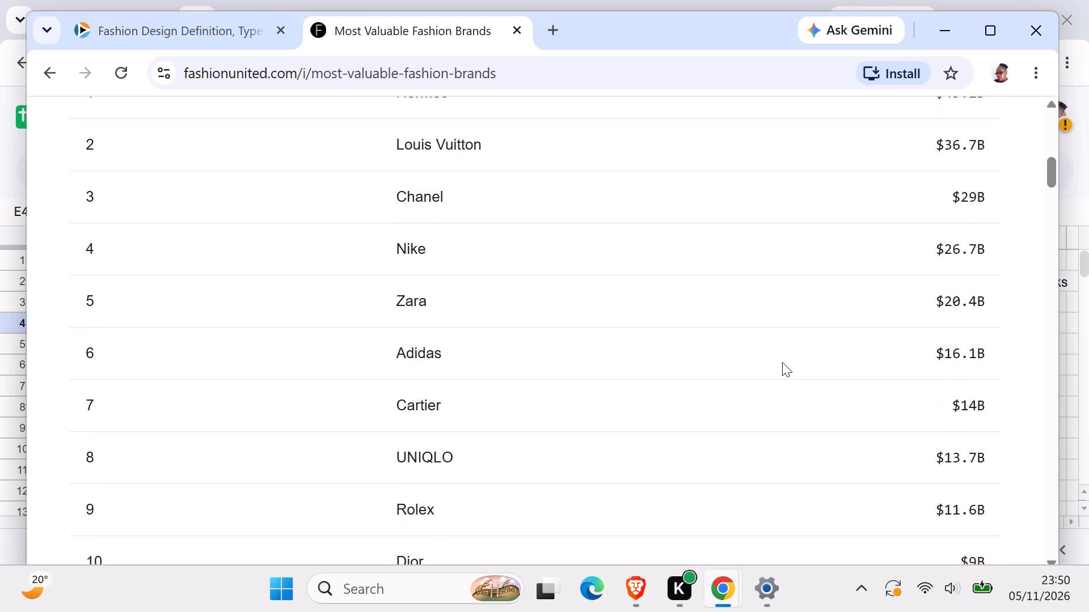
pyautogui.press('Down')
pyautogui.press('Down')
pyautogui.press('Down')
pyautogui.press('Down')
pyautogui.press('Down')
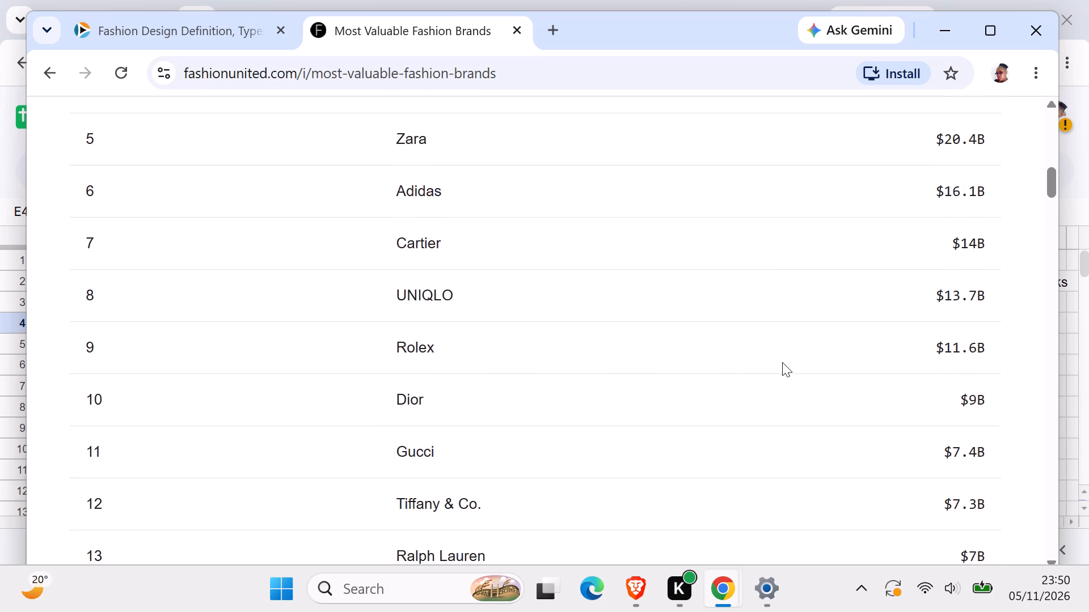
pyautogui.press('Down')
pyautogui.press('Down')
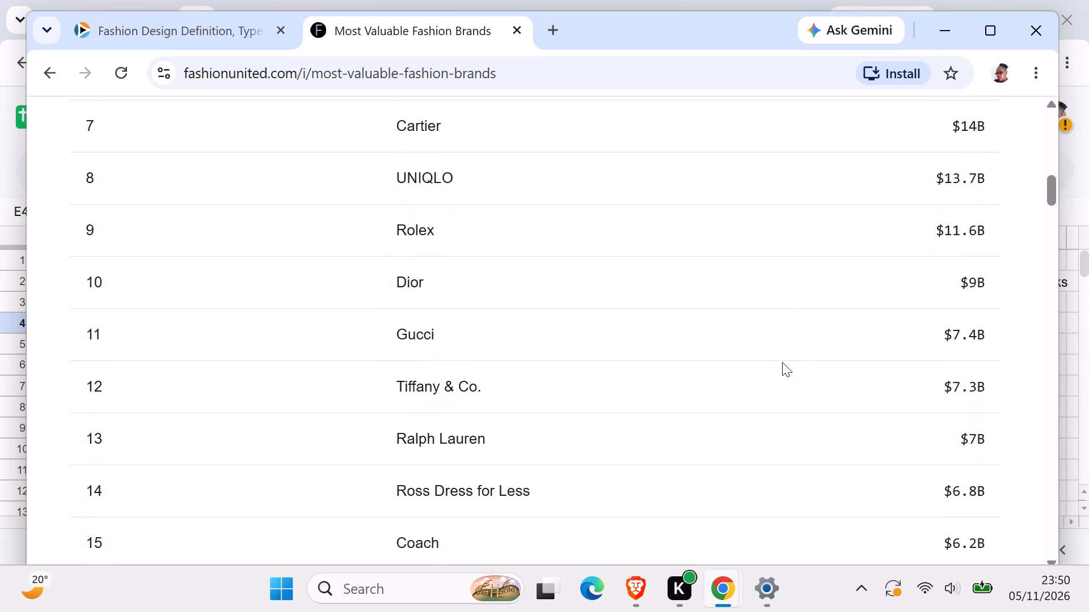
pyautogui.press('Down')
pyautogui.press('Down')
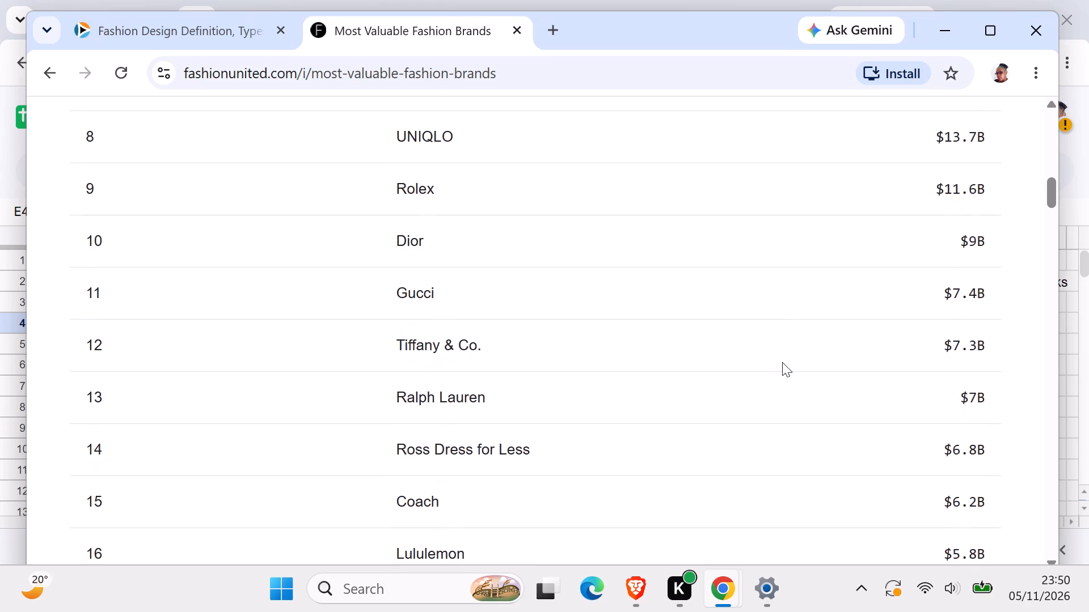
pyautogui.press('Down')
pyautogui.press('Down')
pyautogui.press('Down')
pyautogui.press('Down')
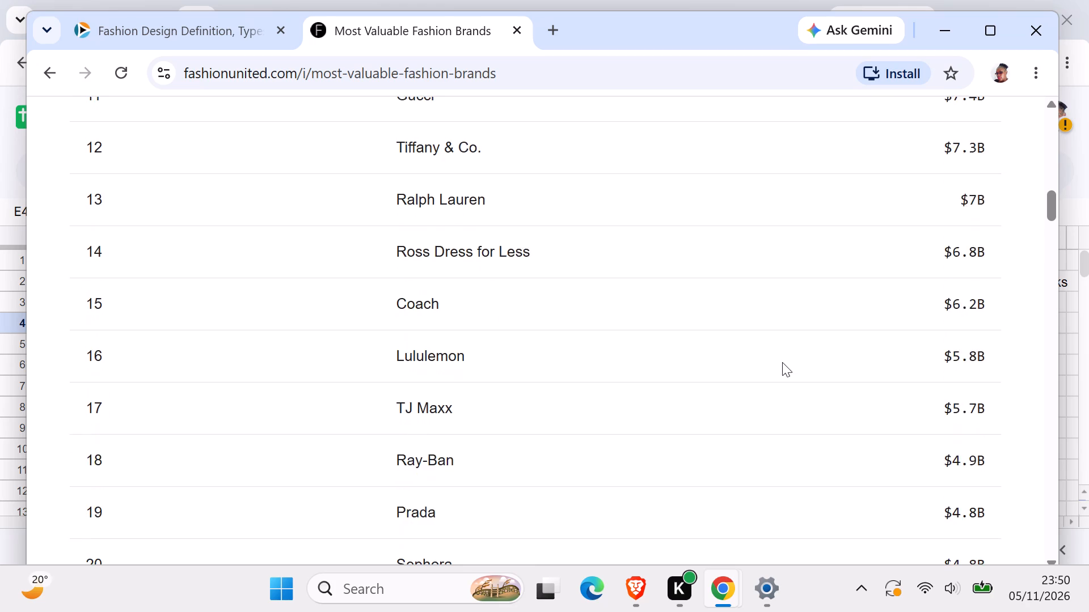
pyautogui.press('Down')
pyautogui.press('Down')
pyautogui.press('Down')
pyautogui.press('Down')
pyautogui.press('Down')
pyautogui.press('Down')
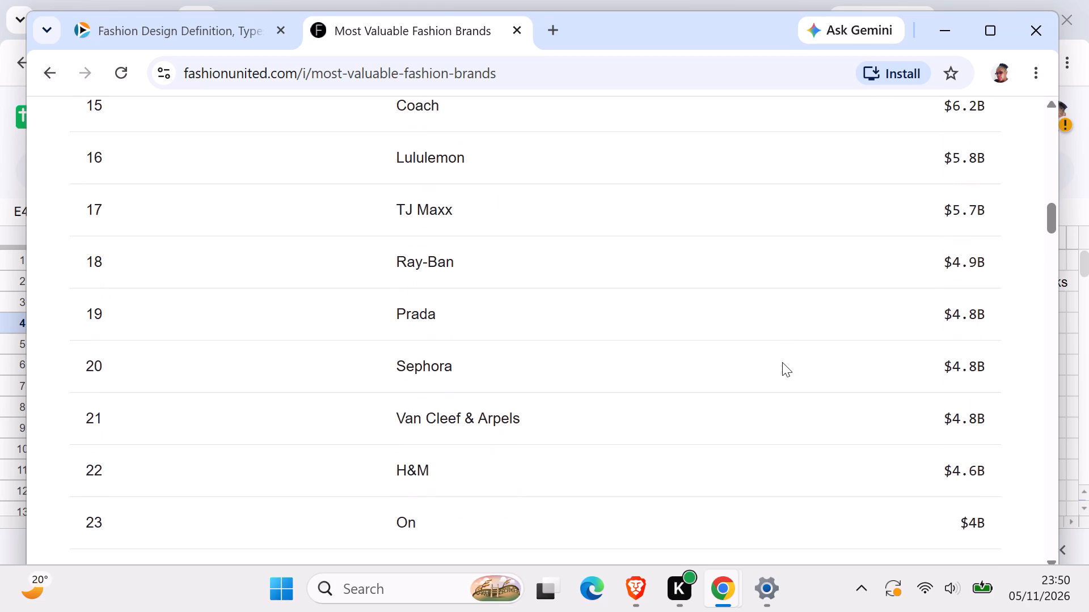
pyautogui.press('Down')
pyautogui.press('Down')
pyautogui.press('Down')
pyautogui.press('Down')
pyautogui.press('Down')
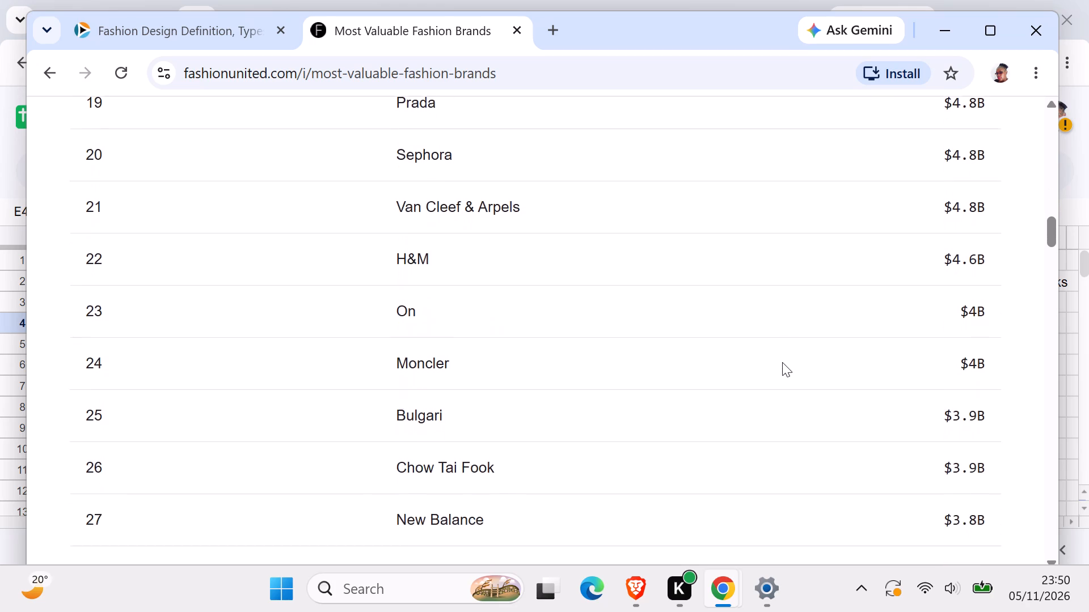
pyautogui.press('Down')
pyautogui.press('Down')
pyautogui.press('Down')
pyautogui.press('Down')
pyautogui.press('Down')
pyautogui.press('Down')
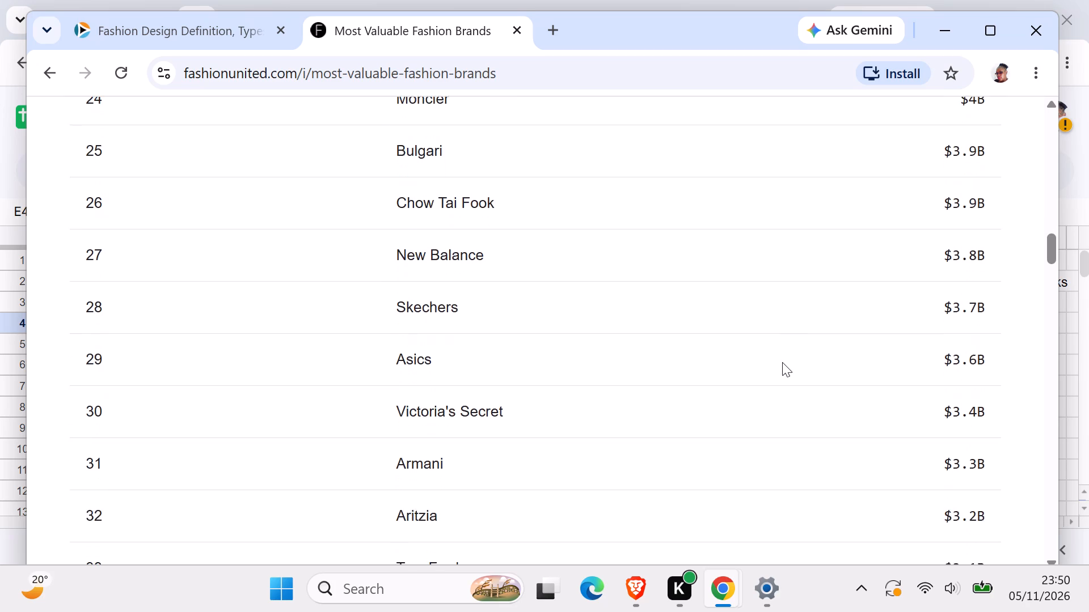
pyautogui.press('Down')
pyautogui.press('Down')
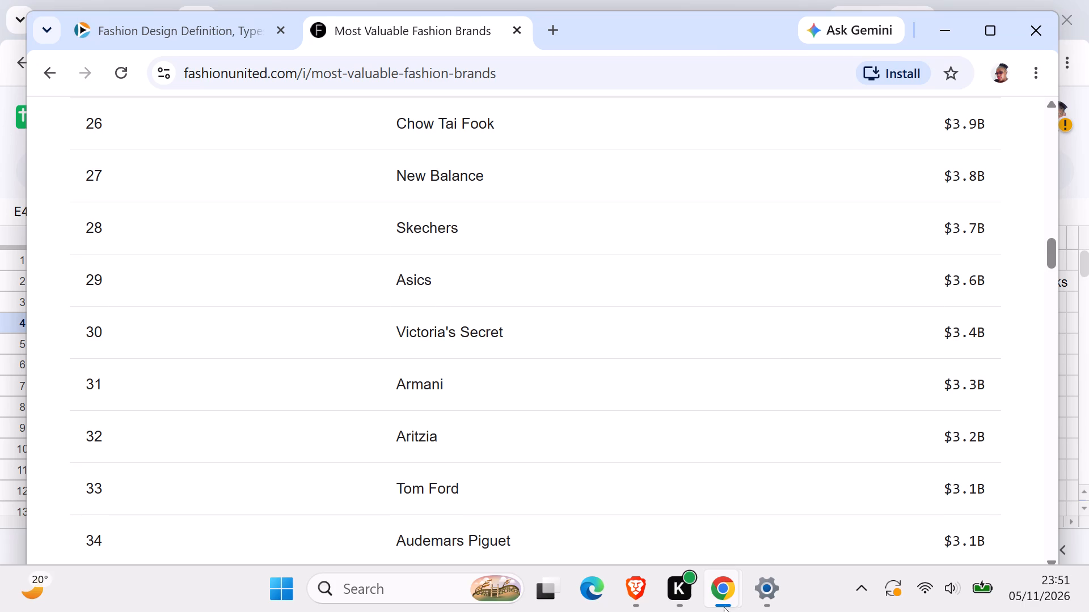
# Return to the fashion houses spreadsheet and enter $3.3B as the NETWORTH value for Armani.
pyautogui.click(726, 588)
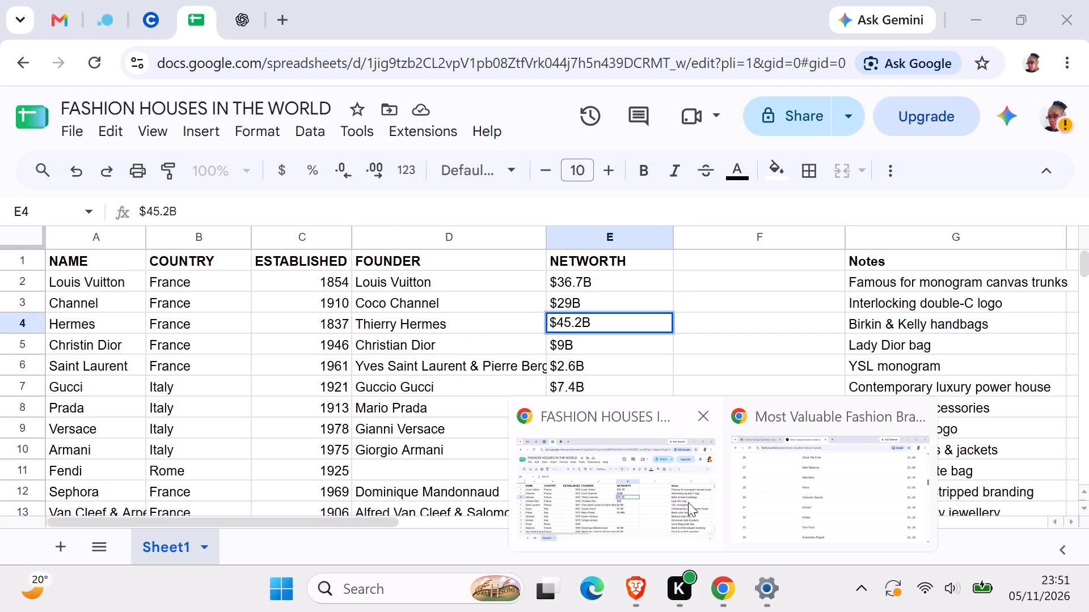
pyautogui.click(685, 496)
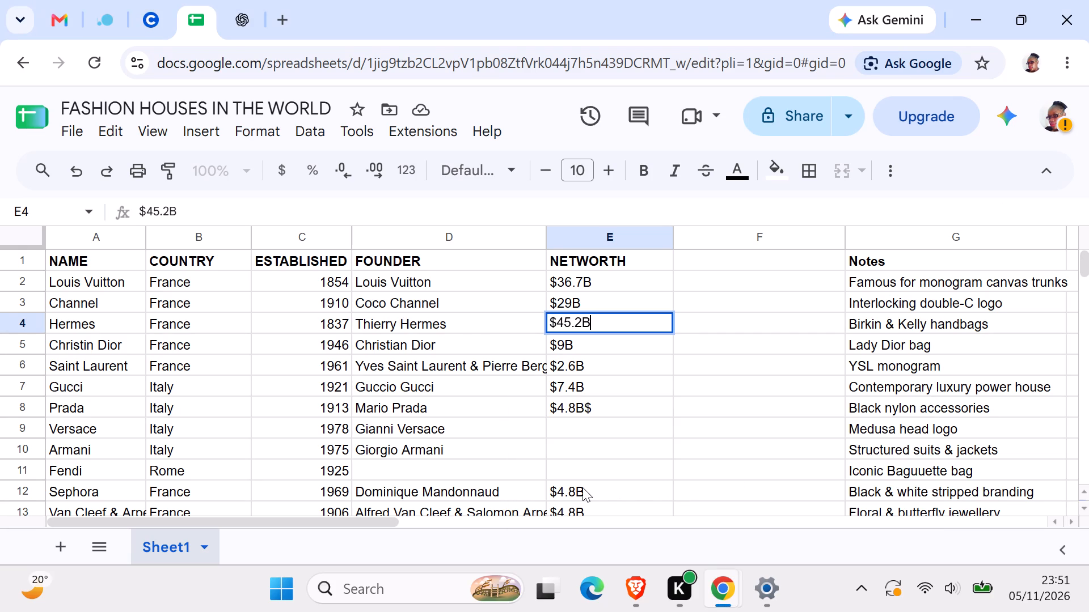
pyautogui.click(563, 452)
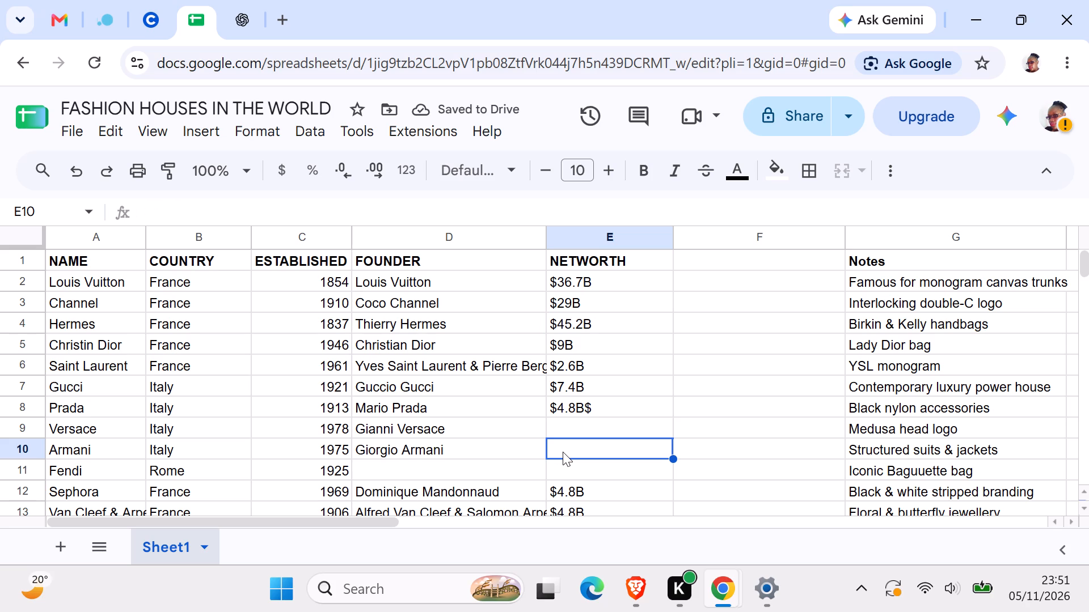
pyautogui.hotkey('shift', '$')
pyautogui.press('3')
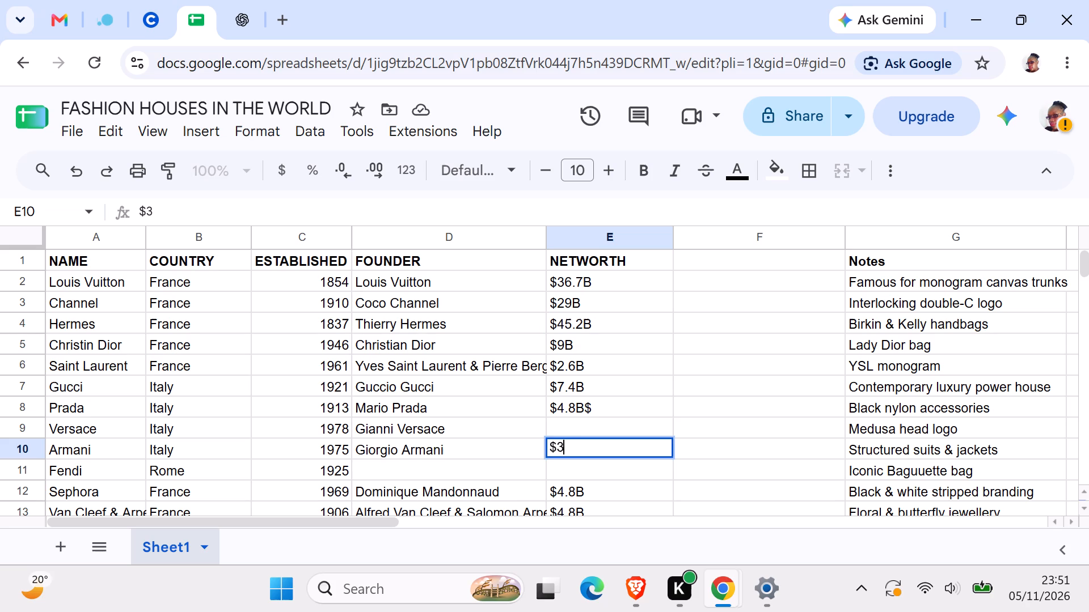
pyautogui.write('.3')
pyautogui.press('b')
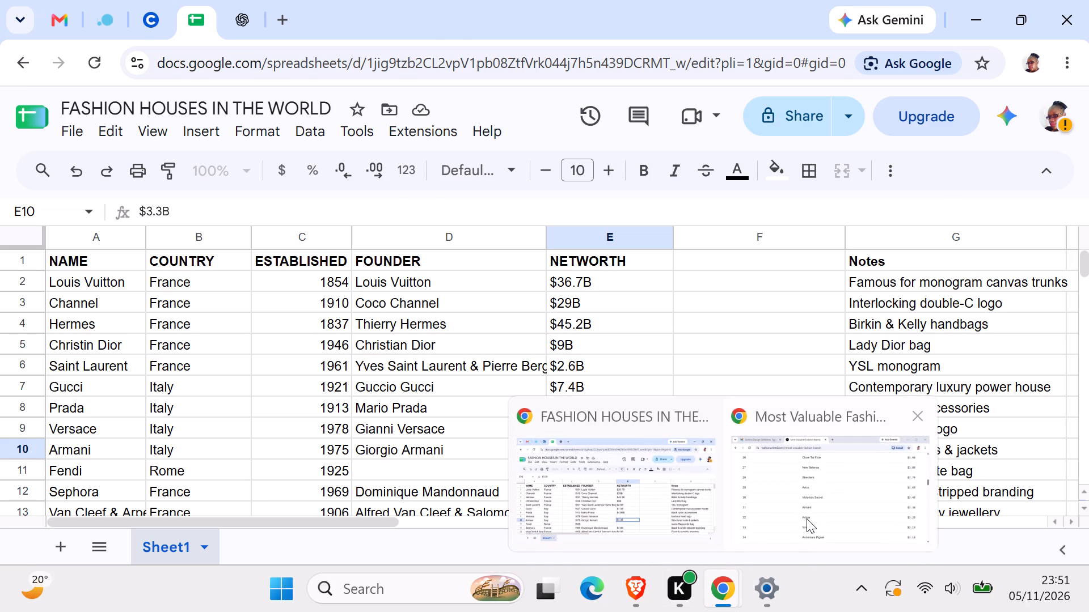
# Switch to the FashionUnited ranking and examine it downward from rank 26 to about rank 46 for Fendi's brand value.
pyautogui.click(808, 518)
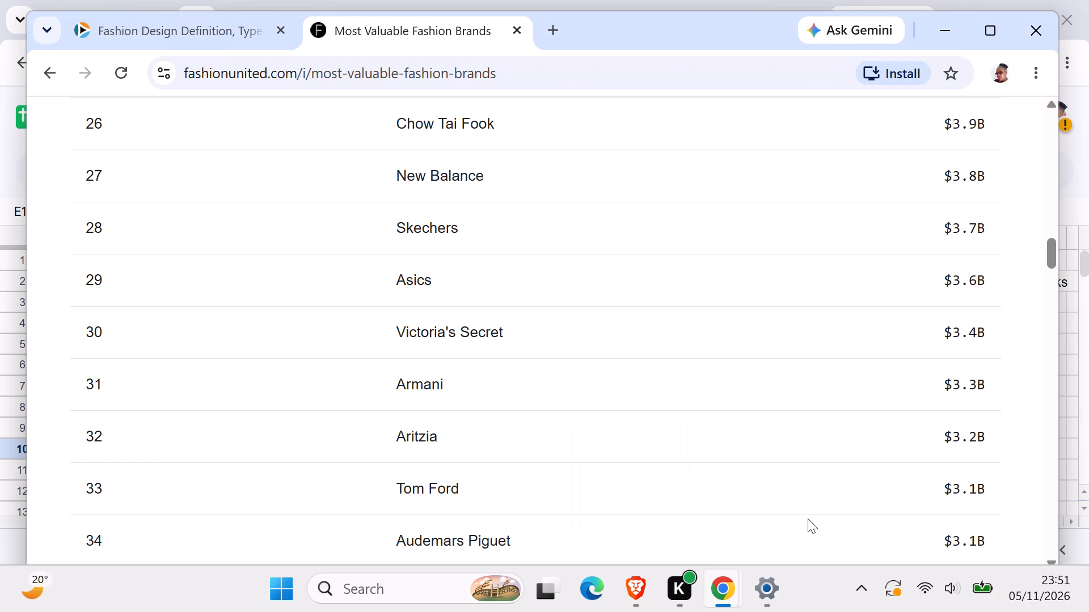
pyautogui.press('Down')
pyautogui.press('Down')
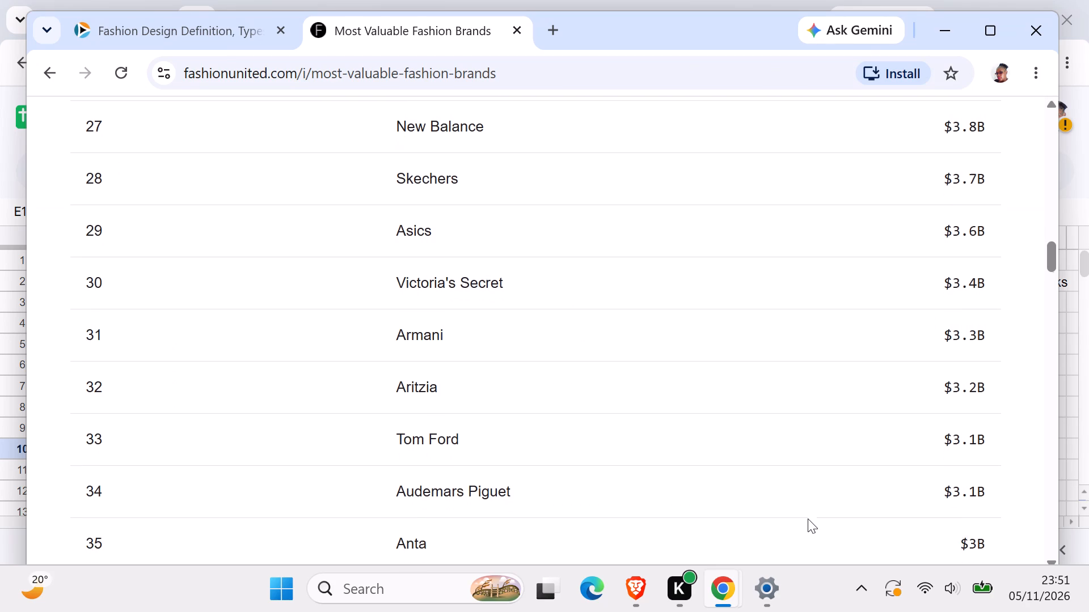
pyautogui.press('Down')
pyautogui.press('Down')
pyautogui.press('Down')
pyautogui.press('Down')
pyautogui.press('Down')
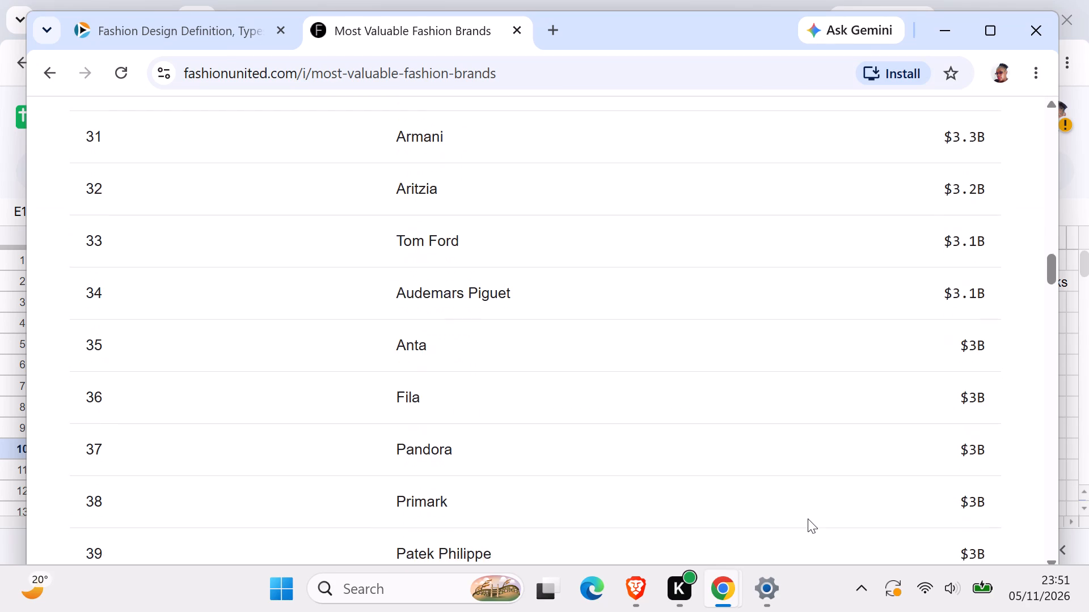
pyautogui.press('Down')
pyautogui.press('Down')
pyautogui.press('Down')
pyautogui.press('Down')
pyautogui.press('Down')
pyautogui.press('Down')
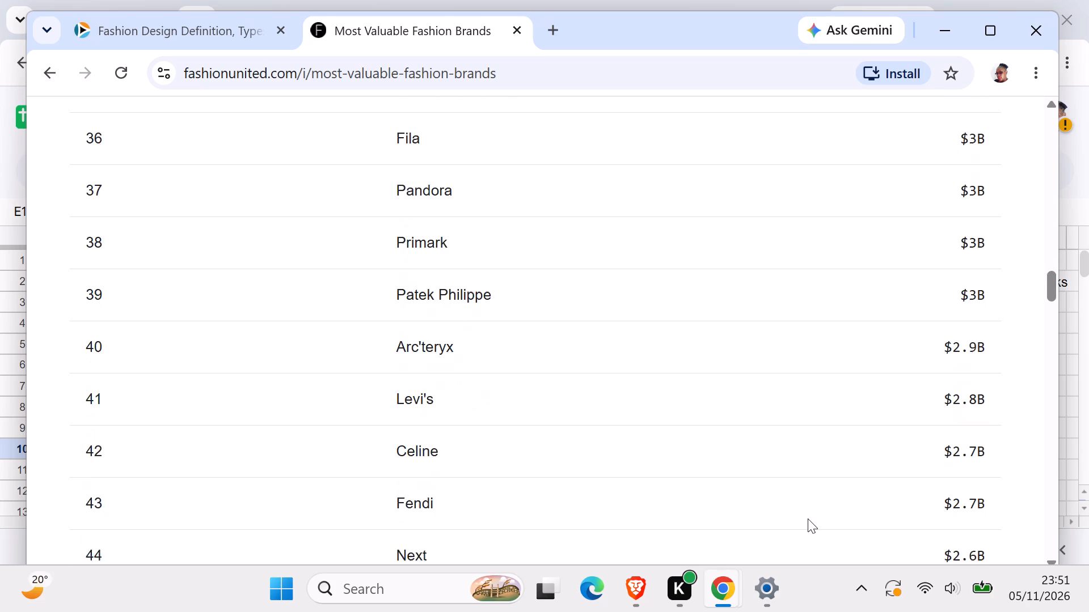
pyautogui.press('Down')
pyautogui.press('Down')
pyautogui.press('Down')
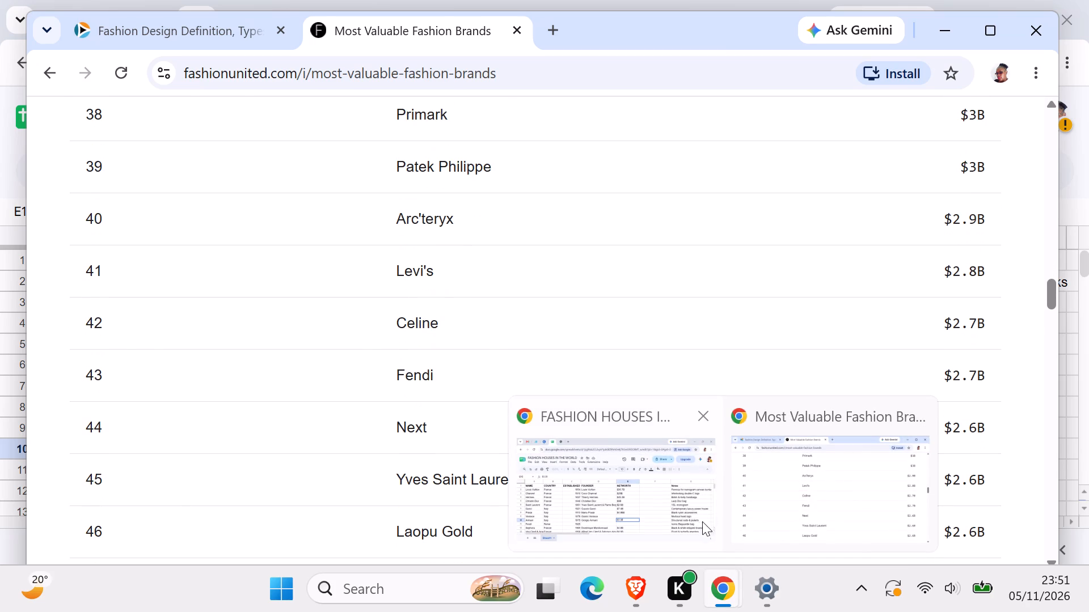
# Return to the fashion houses spreadsheet and enter $2.7B as the NETWORTH value for Fendi.
pyautogui.click(700, 518)
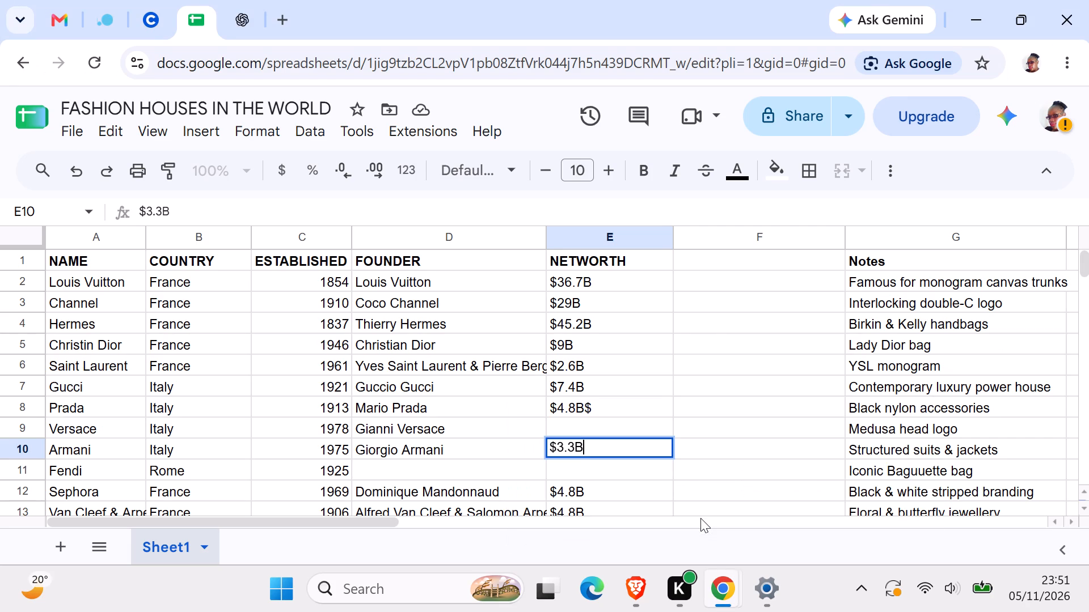
pyautogui.click(556, 473)
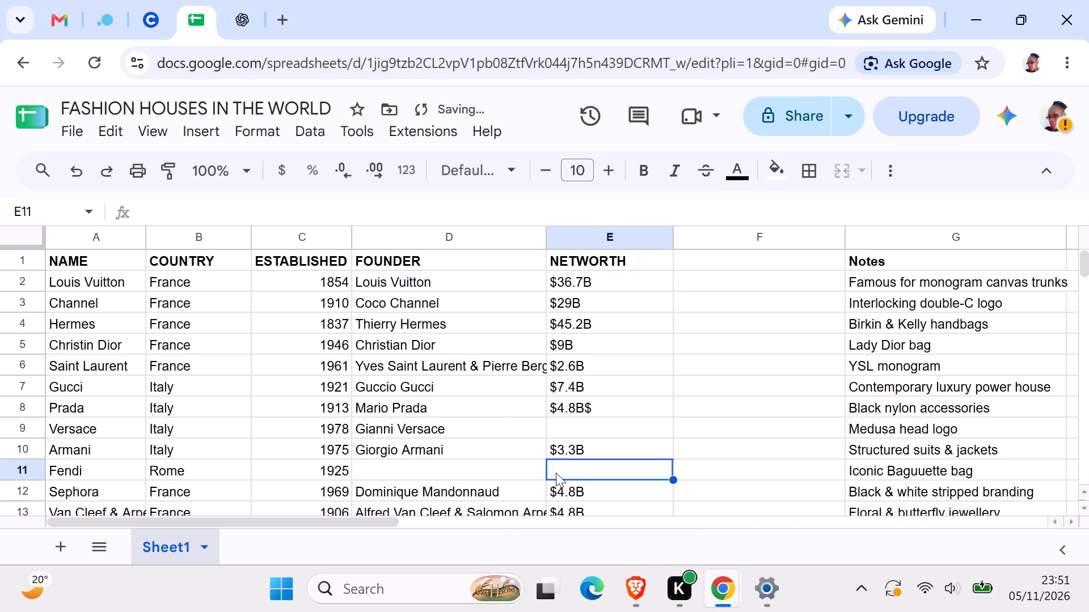
pyautogui.hotkey('shift', '$')
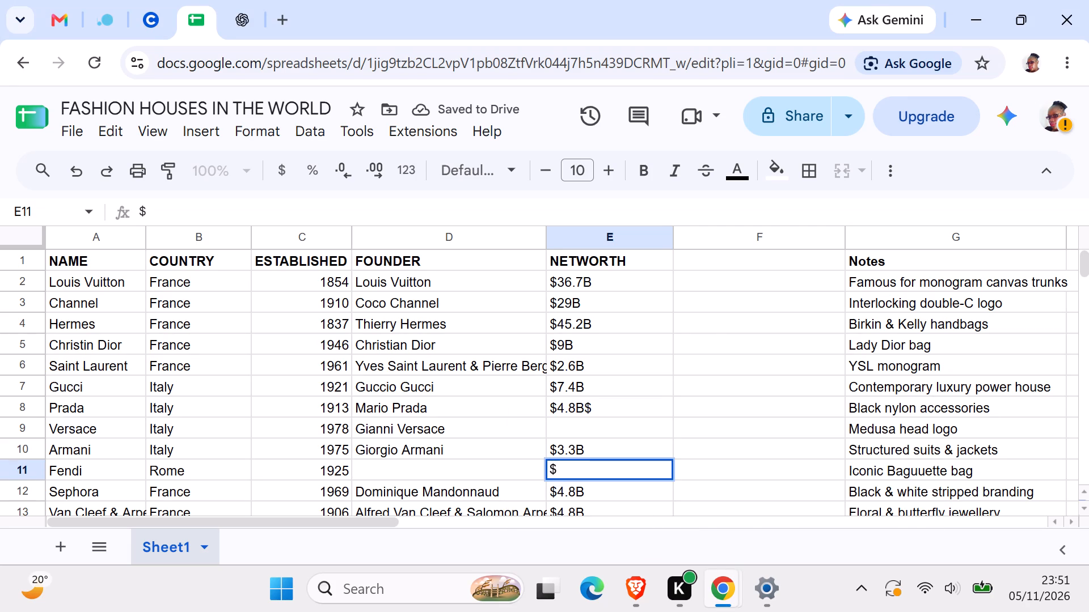
pyautogui.press('2')
pyautogui.press('.')
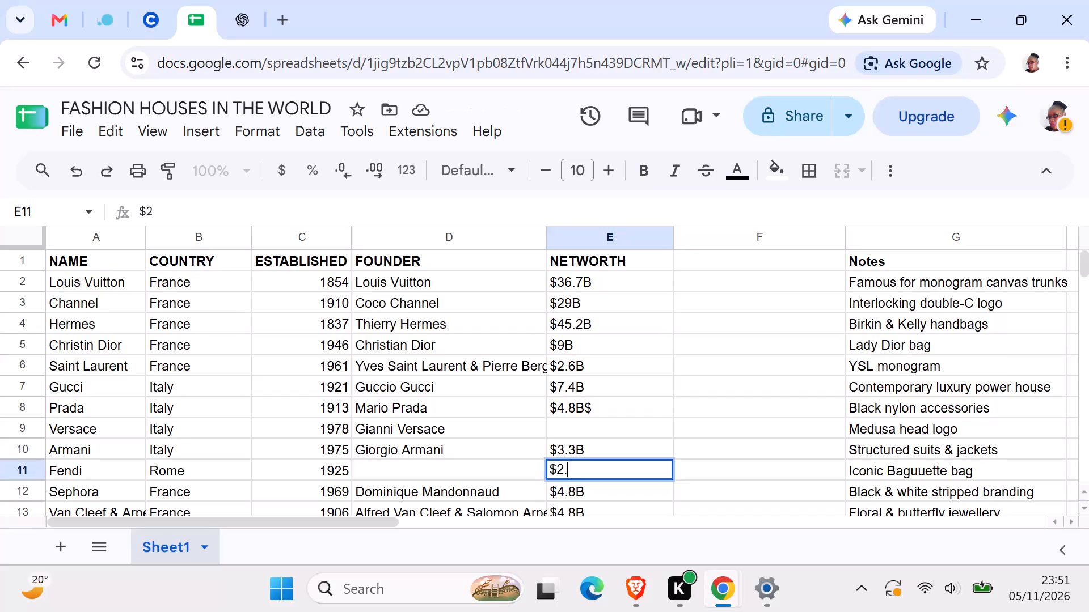
pyautogui.press('7')
pyautogui.press('b')
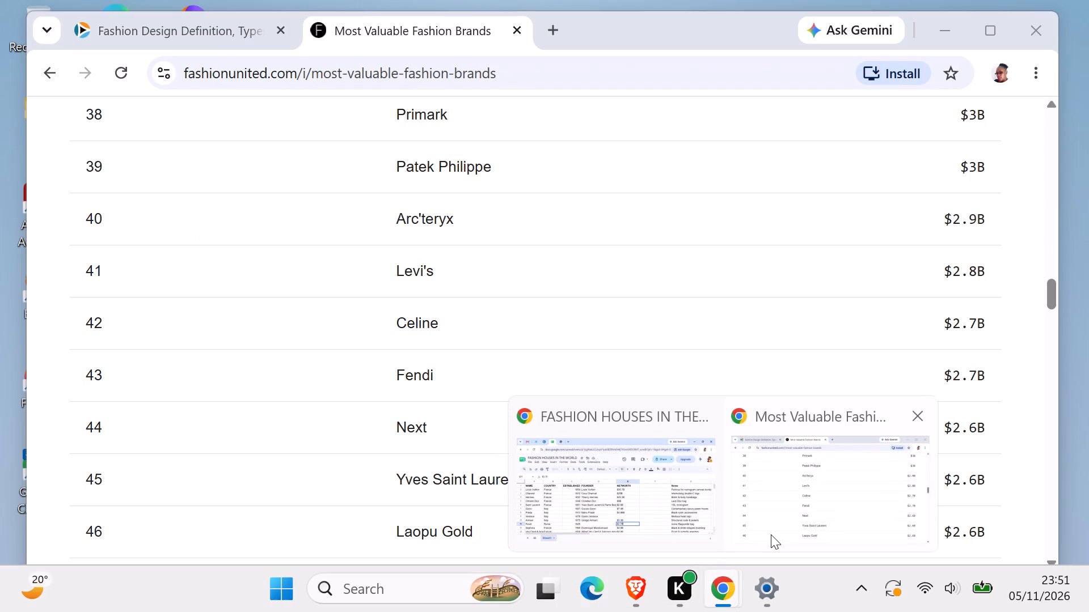
# Switch to the FashionUnited ranking and examine it downward from about rank 38 to rank 100 for Versace's brand value.
pyautogui.click(771, 534)
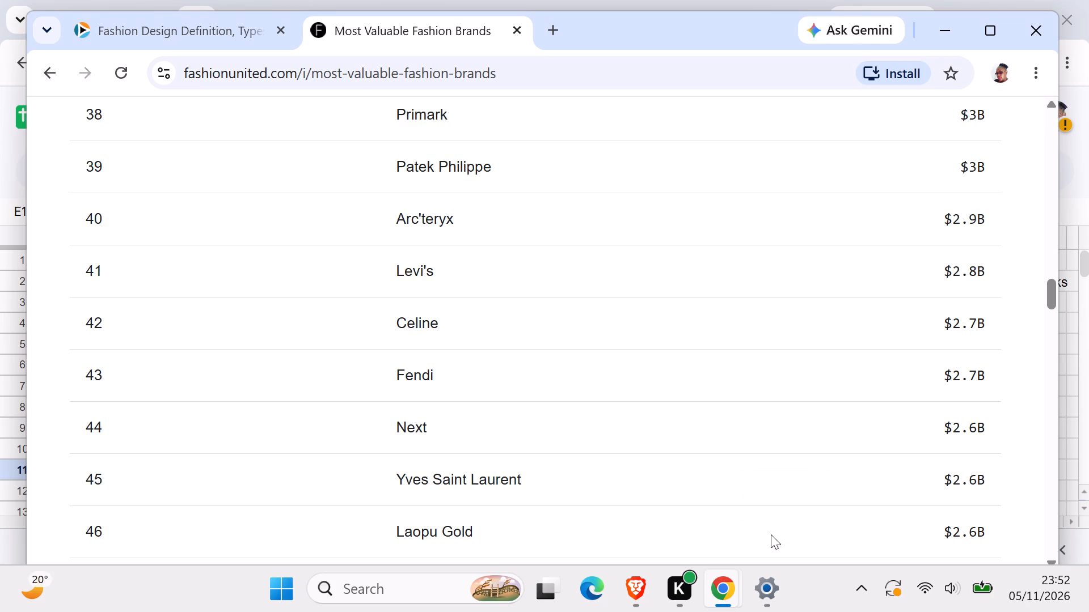
pyautogui.press('Down')
pyautogui.press('Down')
pyautogui.press('Down')
pyautogui.press('Down')
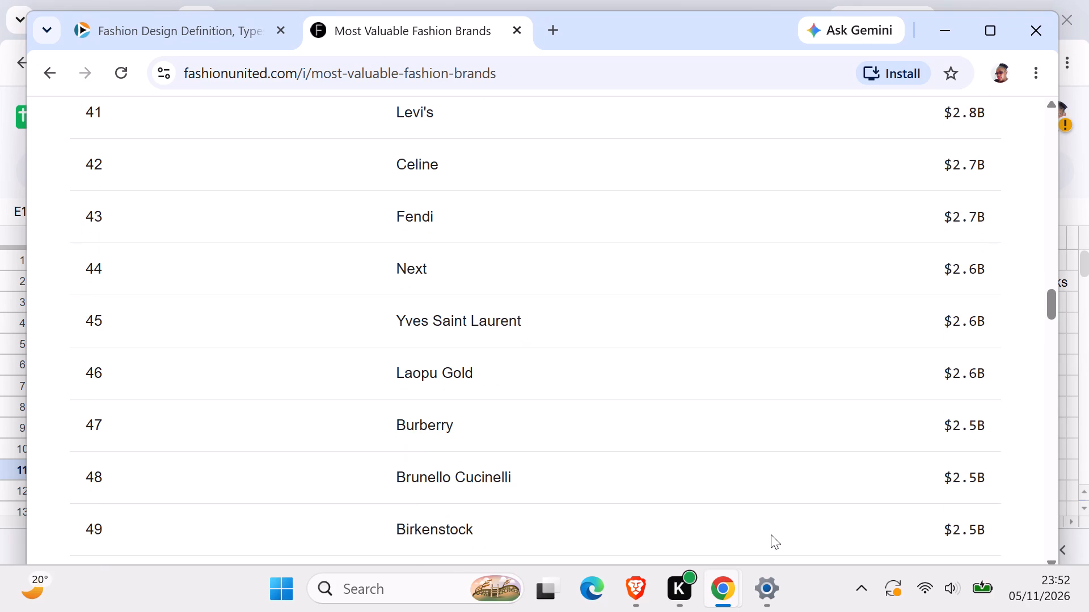
pyautogui.press('Down')
pyautogui.press('Down')
pyautogui.press('Down')
pyautogui.press('Down')
pyautogui.press('Down')
pyautogui.press('Down')
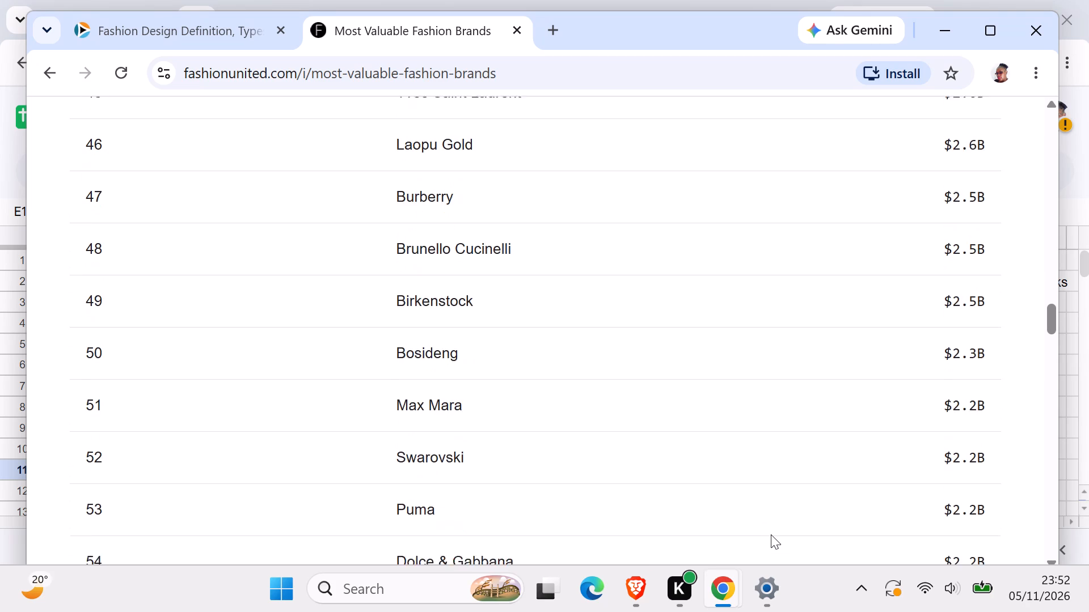
pyautogui.press('Down')
pyautogui.press('Down')
pyautogui.press('Down')
pyautogui.press('Down')
pyautogui.press('Down')
pyautogui.press('Down')
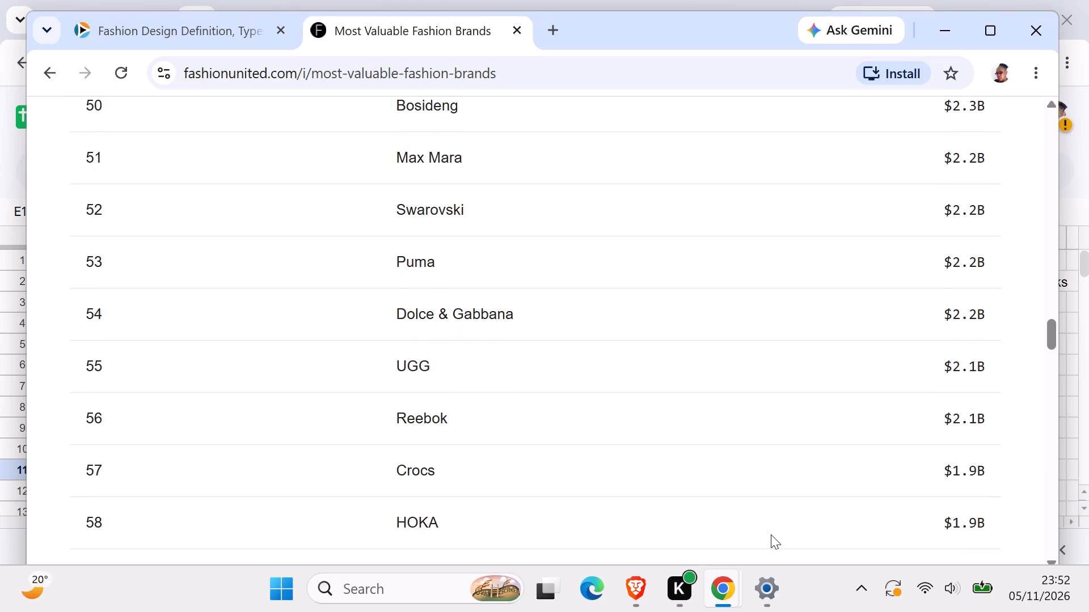
pyautogui.press('Down')
pyautogui.press('Down')
pyautogui.press('Down')
pyautogui.press('Down')
pyautogui.press('Down')
pyautogui.press('Down')
pyautogui.press('Down')
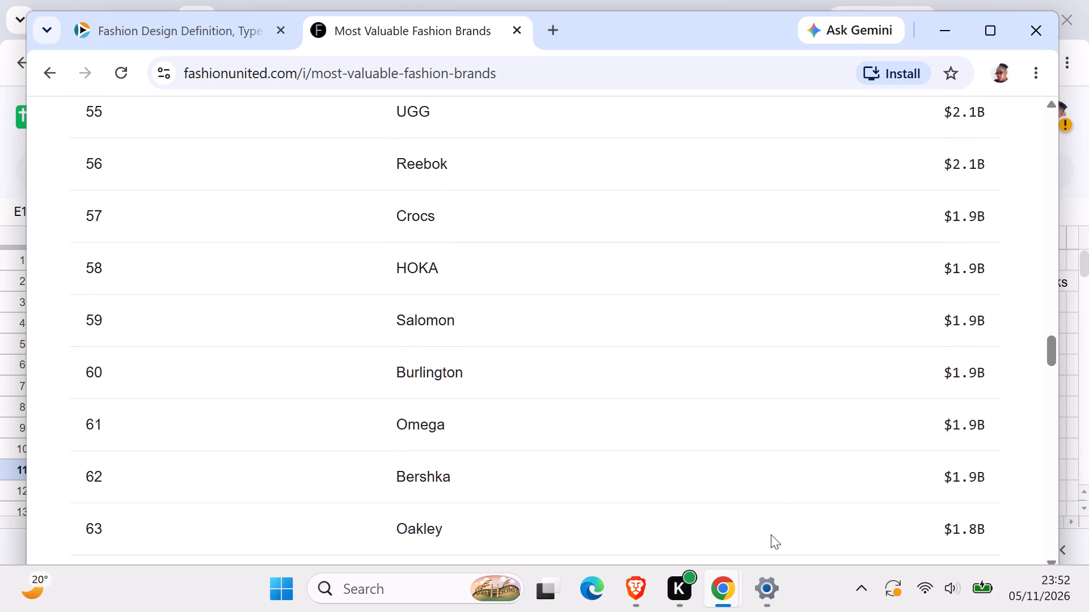
pyautogui.press('Down')
pyautogui.press('Down')
pyautogui.press('Down')
pyautogui.press('Down')
pyautogui.press('Down')
pyautogui.press('Down')
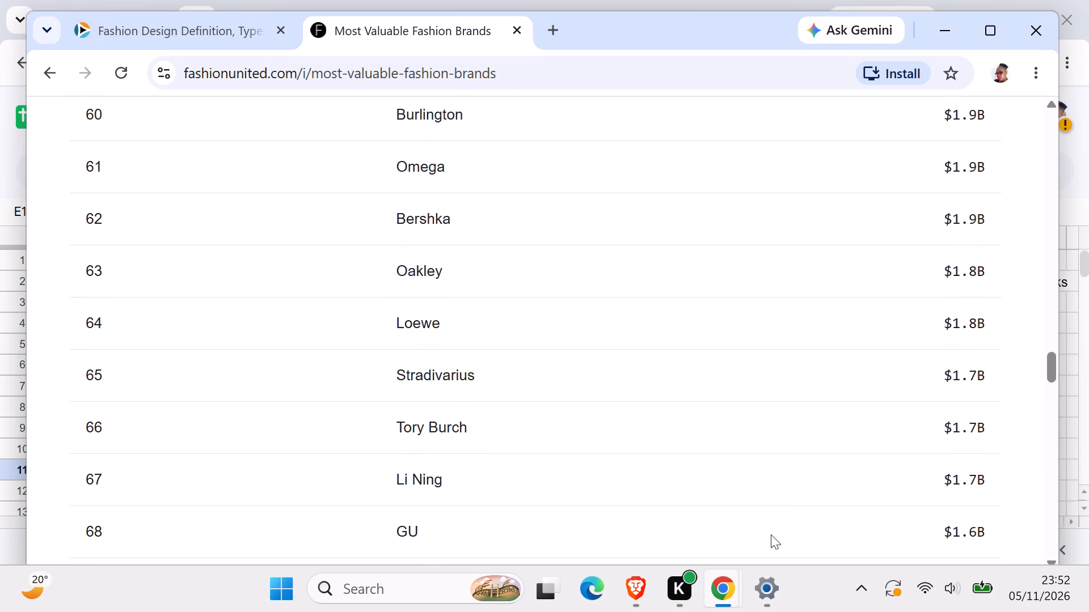
pyautogui.press('Down')
pyautogui.press('Down')
pyautogui.press('Down')
pyautogui.press('Down')
pyautogui.press('Down')
pyautogui.press('Down')
pyautogui.press('Down')
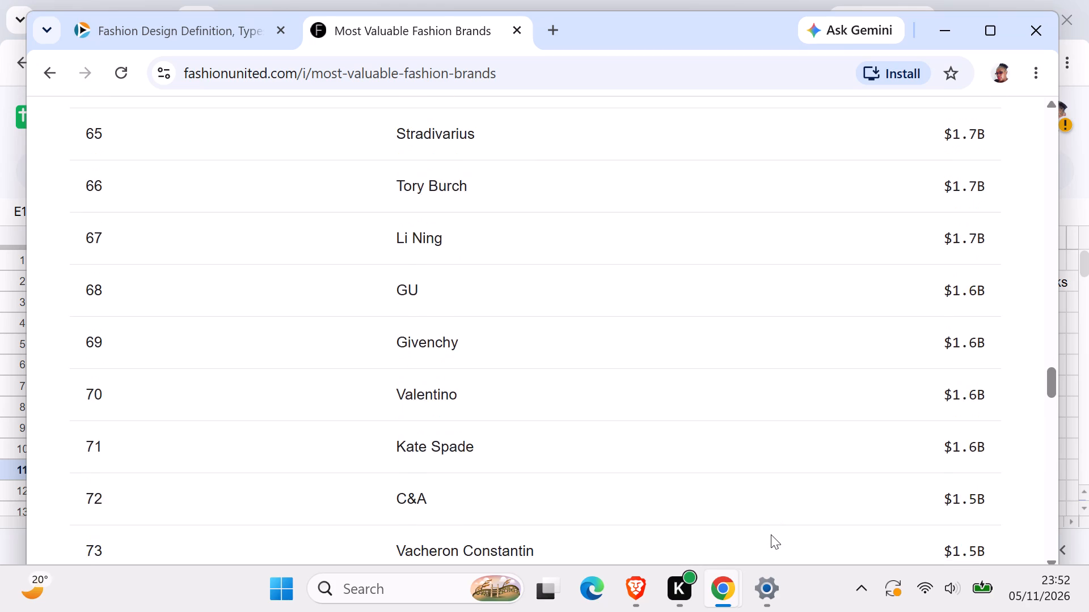
pyautogui.press('Down')
pyautogui.press('Down')
pyautogui.press('Down')
pyautogui.press('Down')
pyautogui.press('Down')
pyautogui.press('Down')
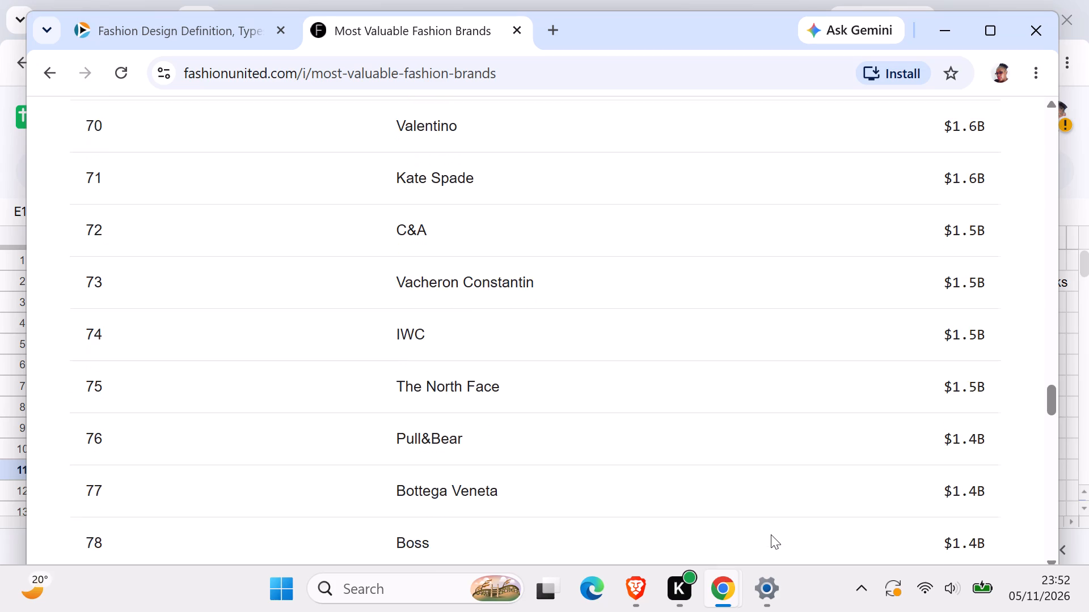
pyautogui.press('Down')
pyautogui.press('Down')
pyautogui.press('Down')
pyautogui.press('Down')
pyautogui.press('Down')
pyautogui.press('Down')
pyautogui.press('Down')
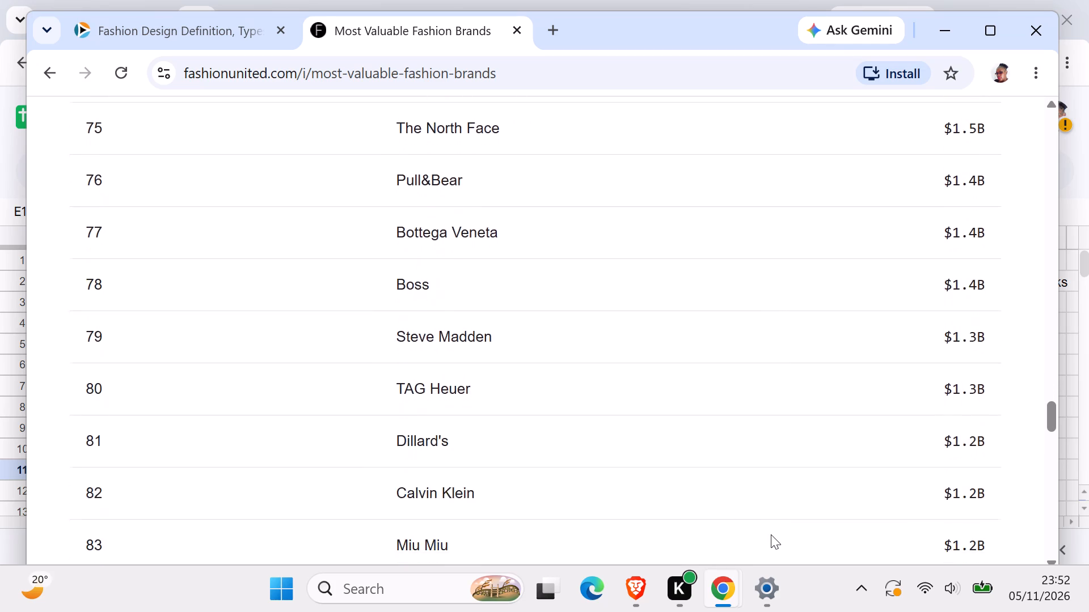
pyautogui.press('Down')
pyautogui.press('Down')
pyautogui.press('Down')
pyautogui.press('Down')
pyautogui.press('Down')
pyautogui.press('Down')
pyautogui.press('Down')
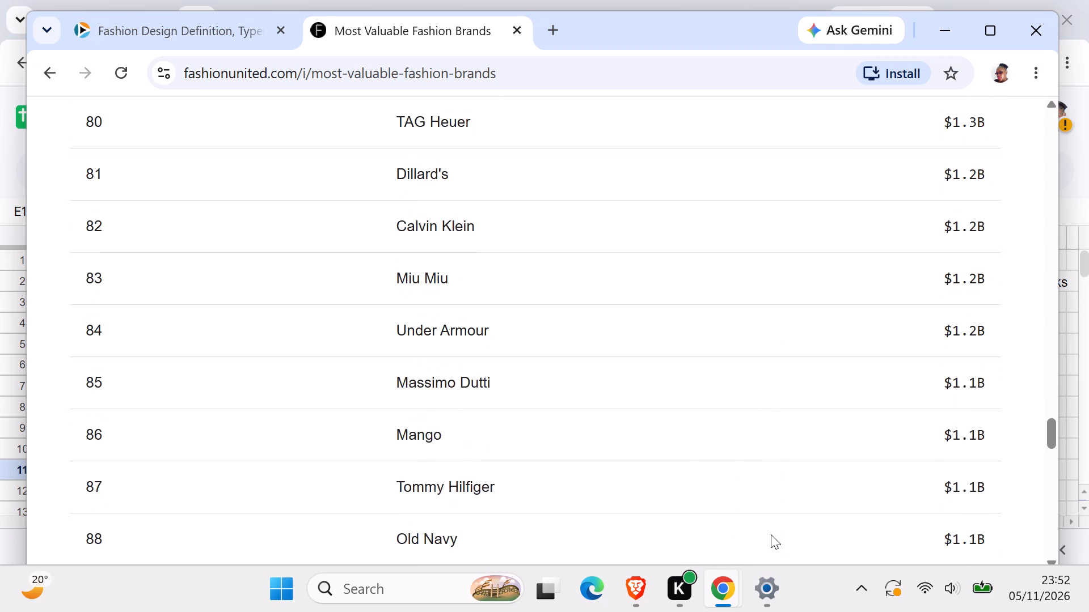
pyautogui.press('Down')
pyautogui.press('Down')
pyautogui.press('Down')
pyautogui.press('Down')
pyautogui.press('Down')
pyautogui.press('Down')
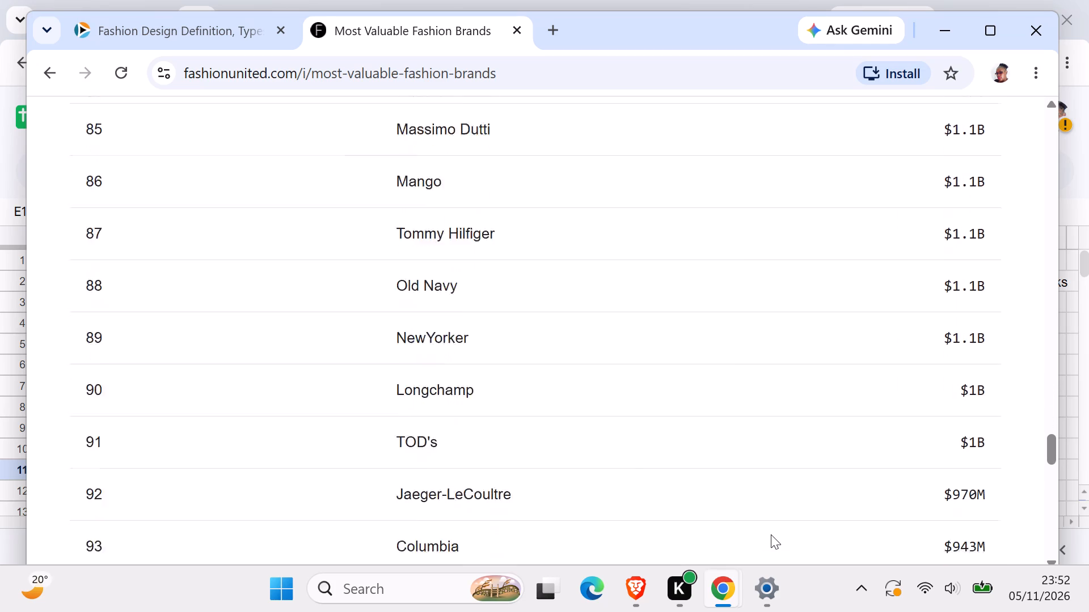
pyautogui.press('Down')
pyautogui.press('Down')
pyautogui.press('Down')
pyautogui.press('Down')
pyautogui.press('Down')
pyautogui.press('Down')
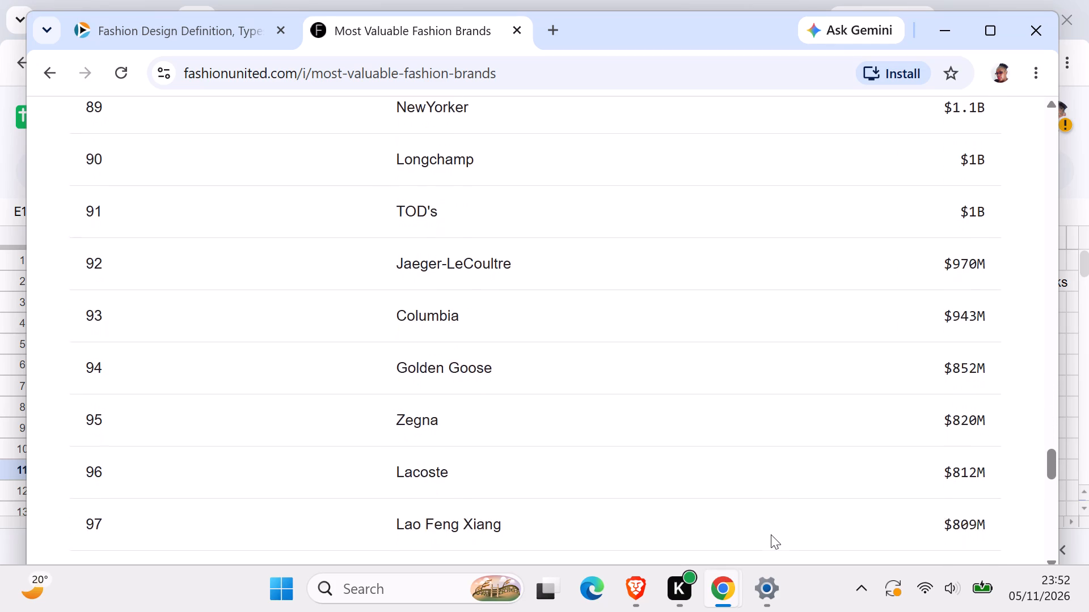
pyautogui.press('Down')
pyautogui.press('Down')
pyautogui.press('Down')
pyautogui.press('Down')
pyautogui.press('Down')
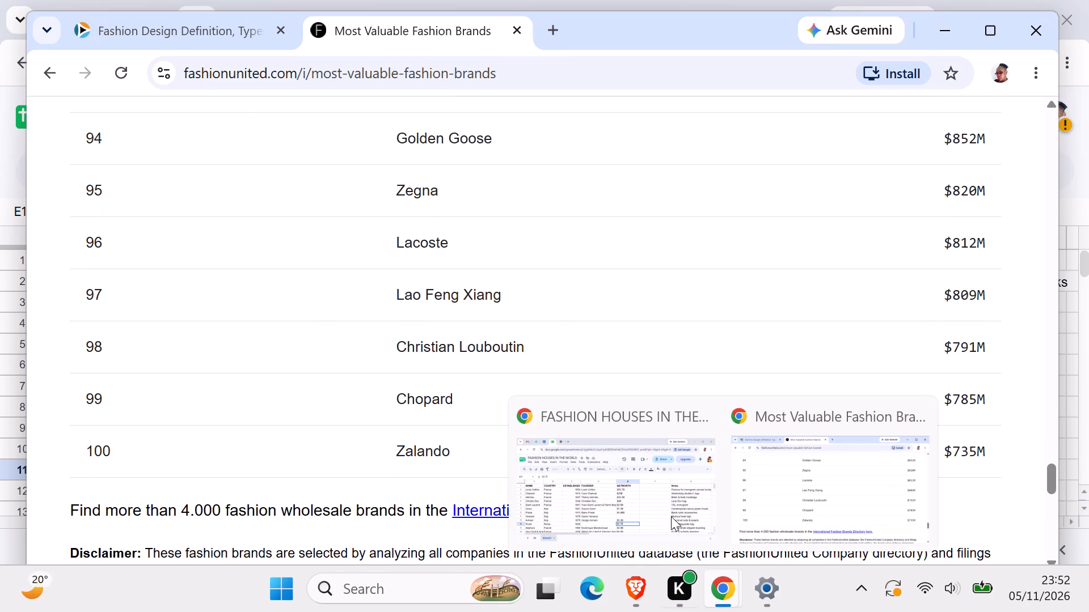
# Return to the fashion houses spreadsheet and enter $6.2B as the NETWORTH value for Versace.
pyautogui.click(656, 453)
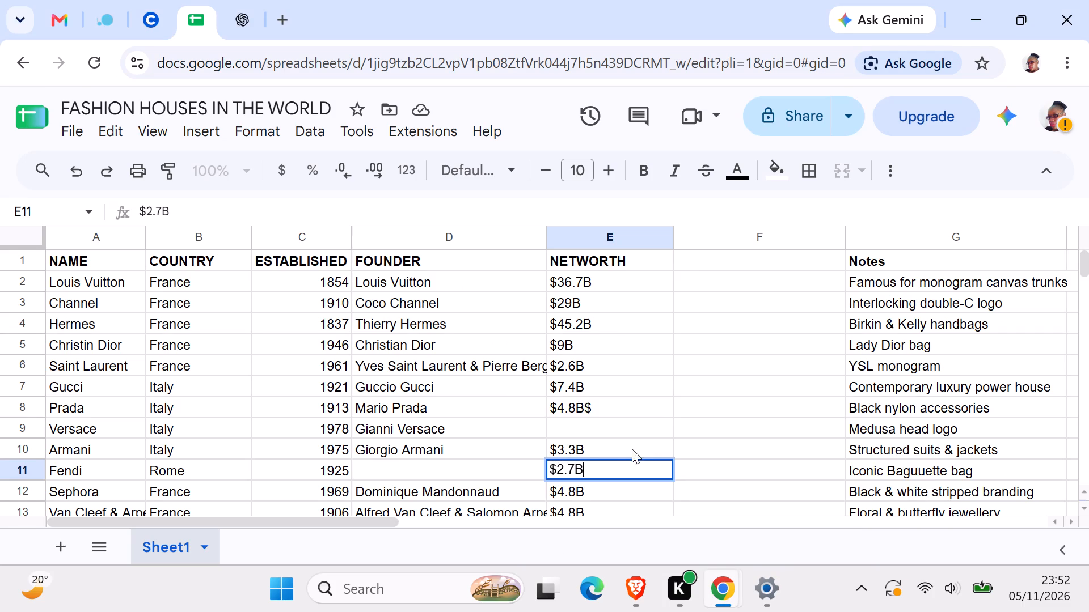
pyautogui.click(552, 424)
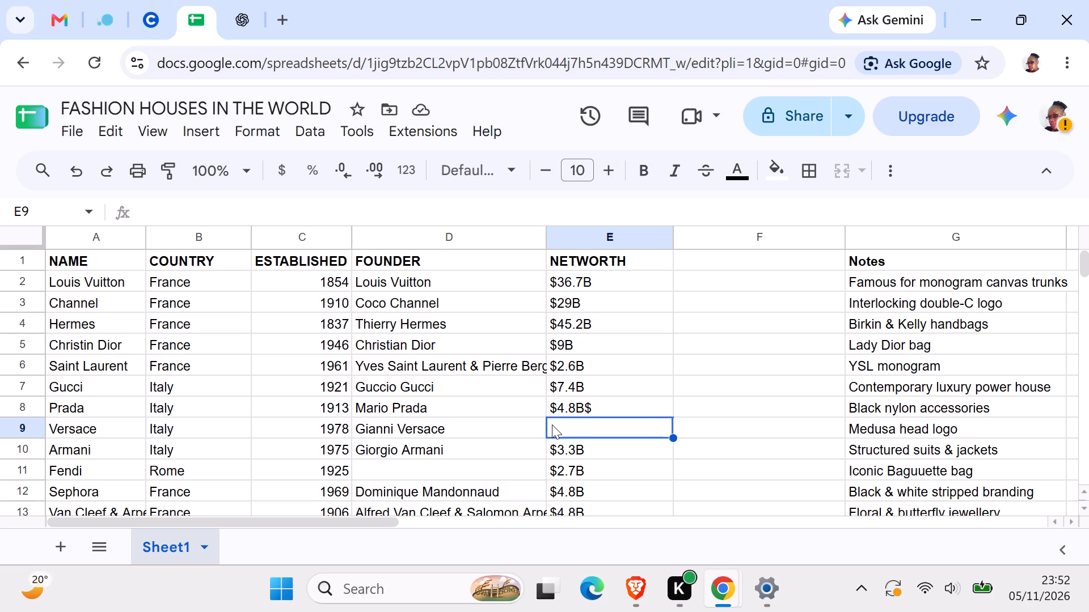
pyautogui.press('4')
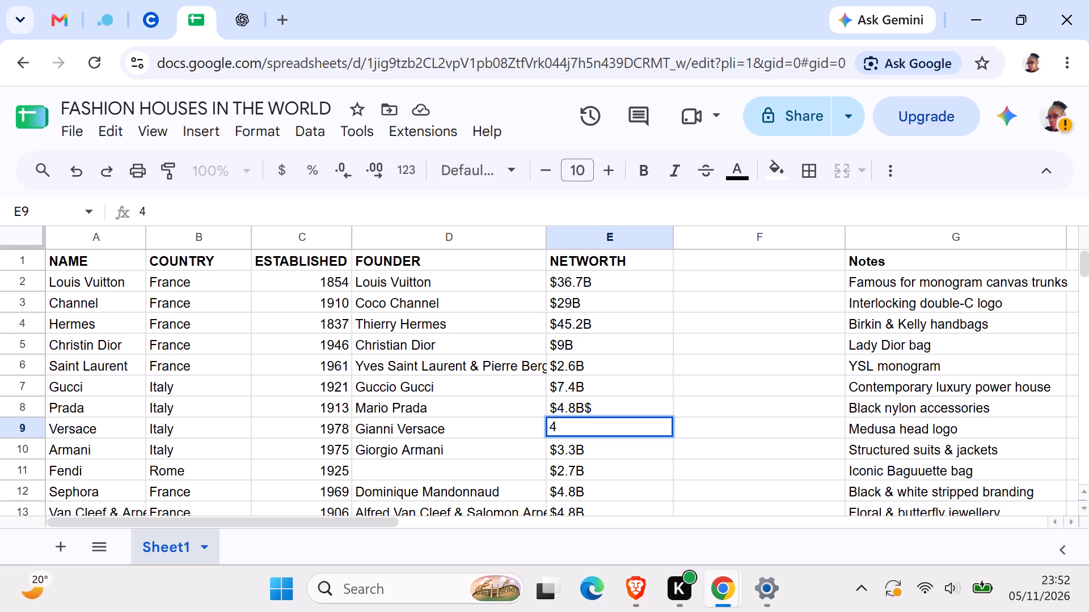
pyautogui.press('BackSpace')
pyautogui.hotkey('shift', '$')
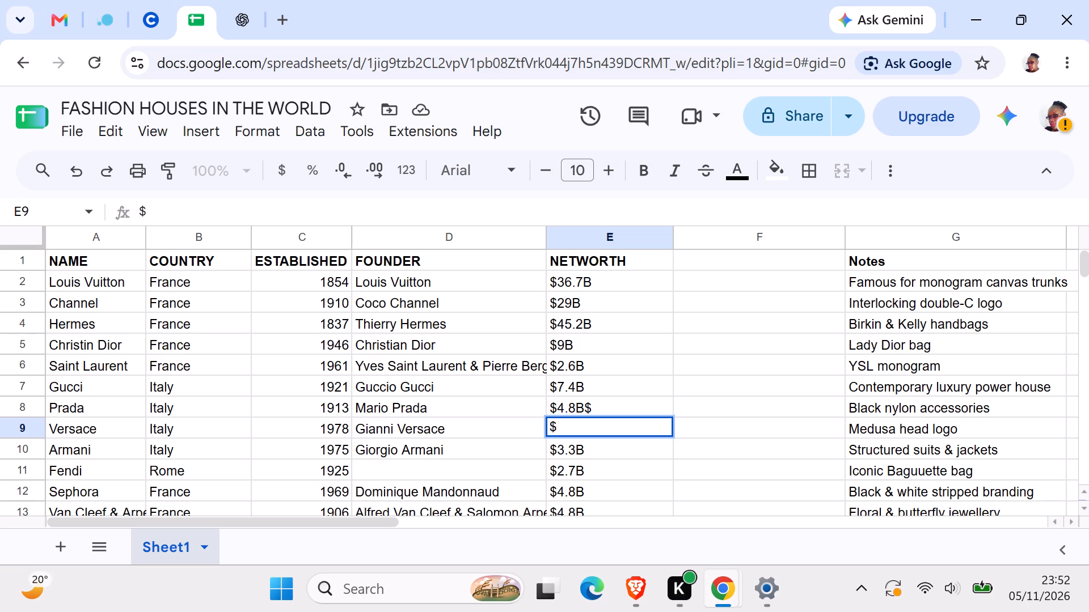
pyautogui.press('6')
pyautogui.press('.')
pyautogui.press('2')
pyautogui.press('b')
pyautogui.press('BackSpace')
pyautogui.press('b')
pyautogui.click(783, 492)
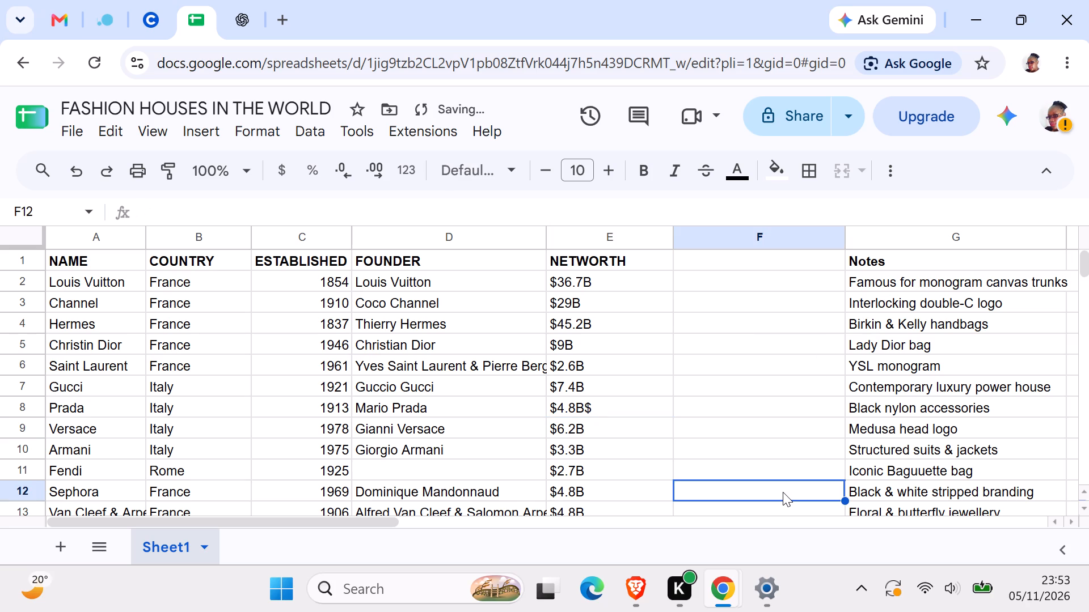
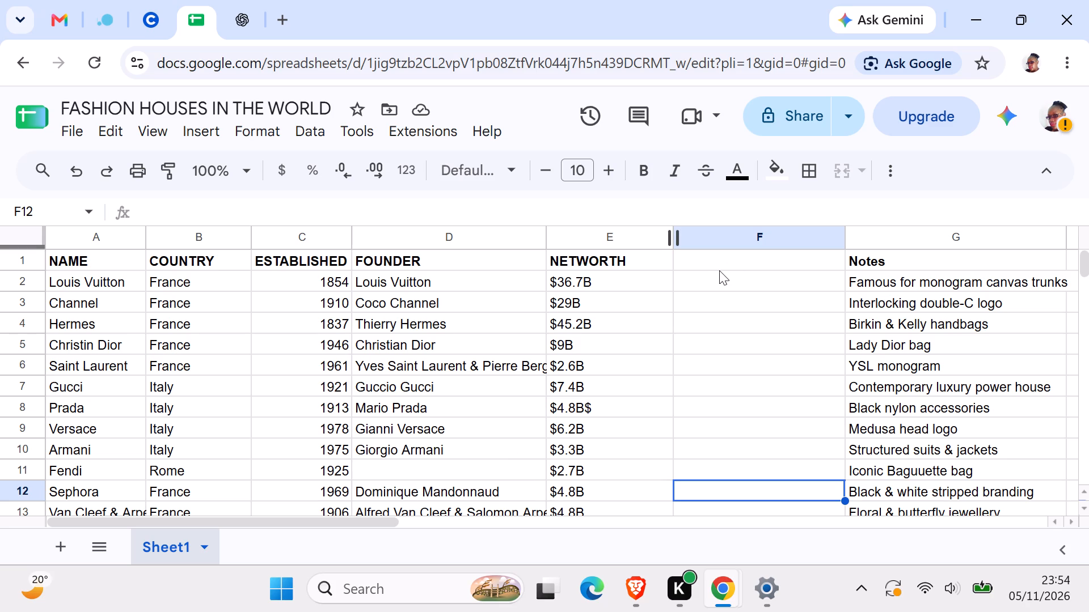
# Enter PHYSICAL RETAIL SHOPS as the header of the empty column between NETWORTH and Notes.
pyautogui.click(690, 259)
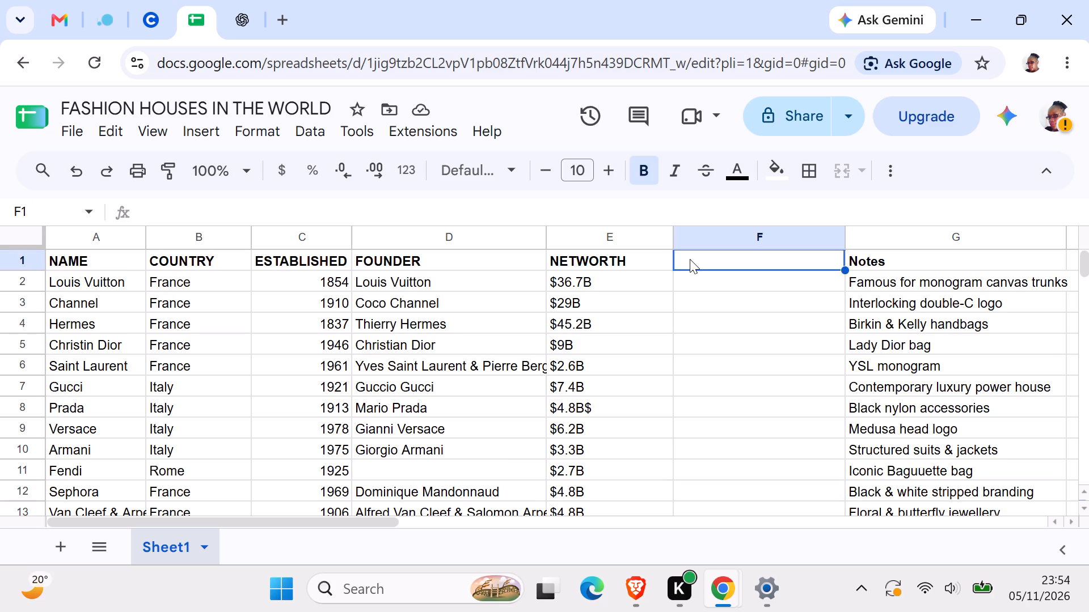
pyautogui.press('p')
pyautogui.write('HYSICAL')
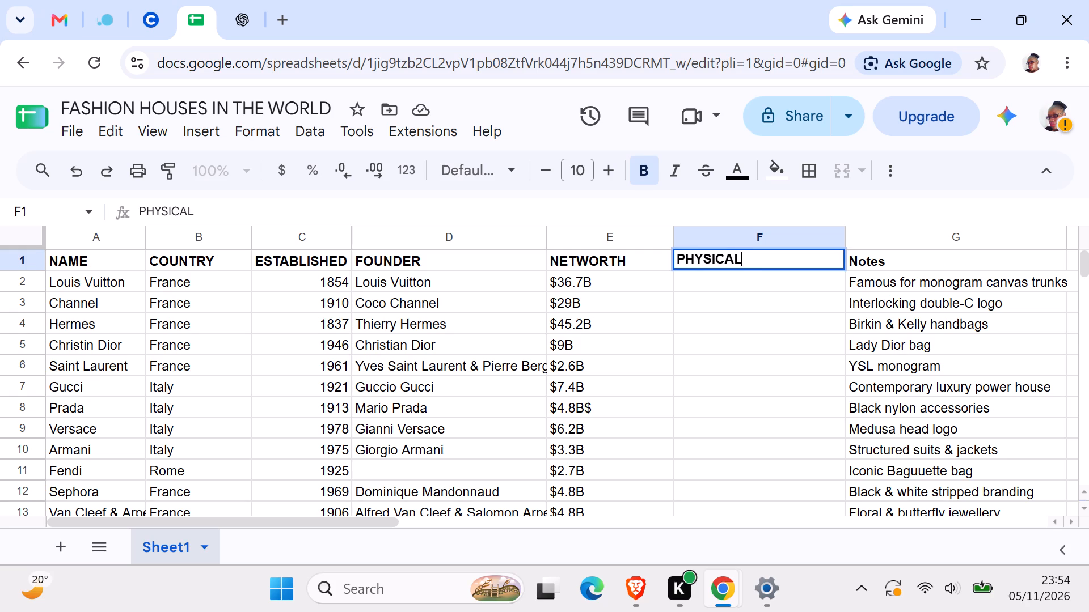
pyautogui.press('space')
pyautogui.write('RE')
pyautogui.write('TAIL SHOPS')
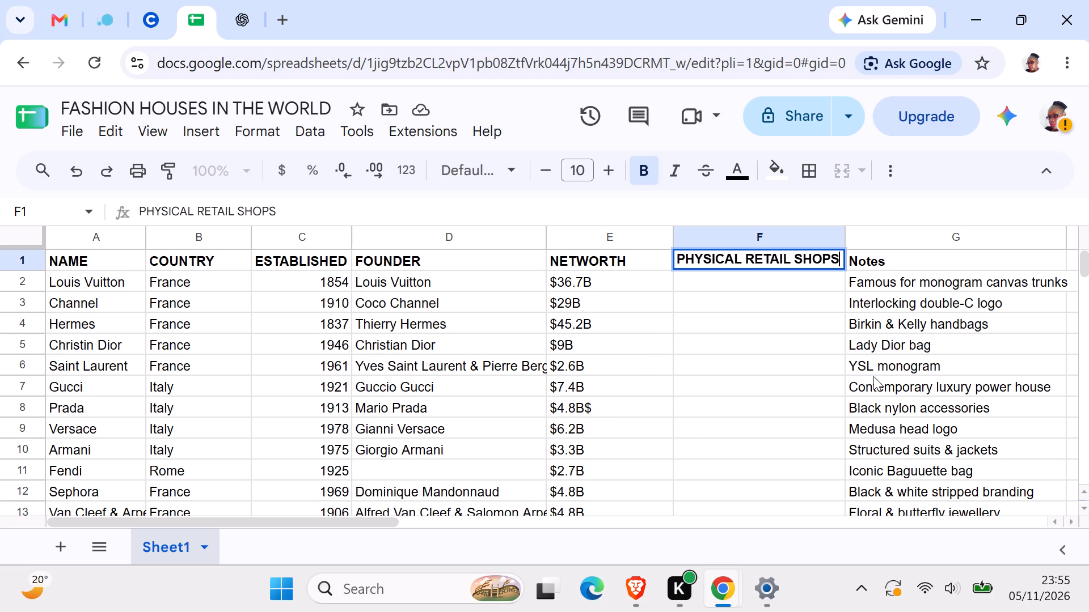
# Enter 294 as the PHYSICAL RETAIL SHOPS value for Hermes.
pyautogui.click(686, 329)
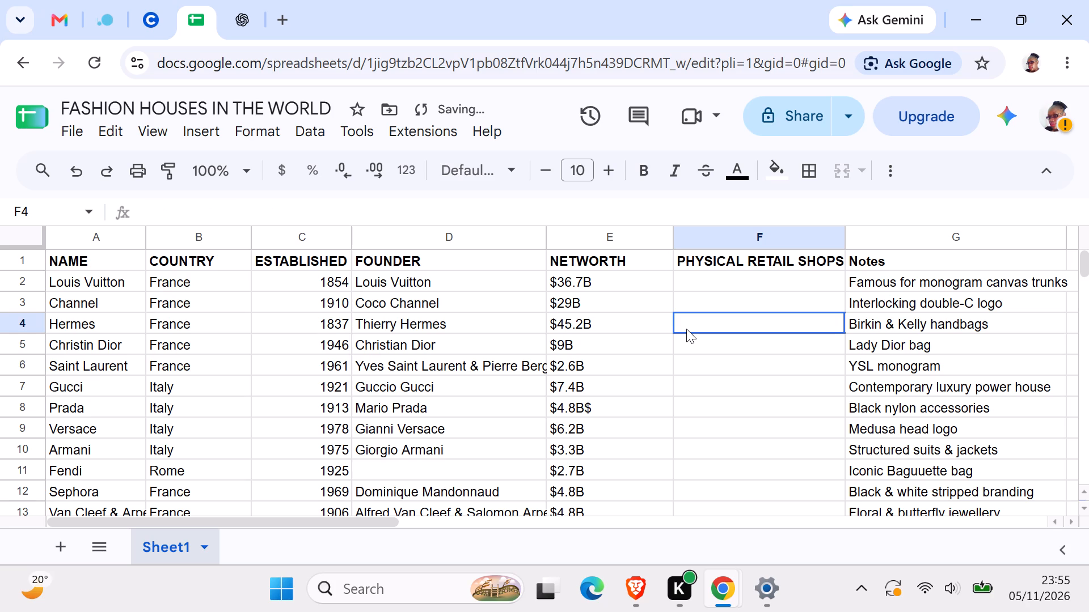
pyautogui.press('2')
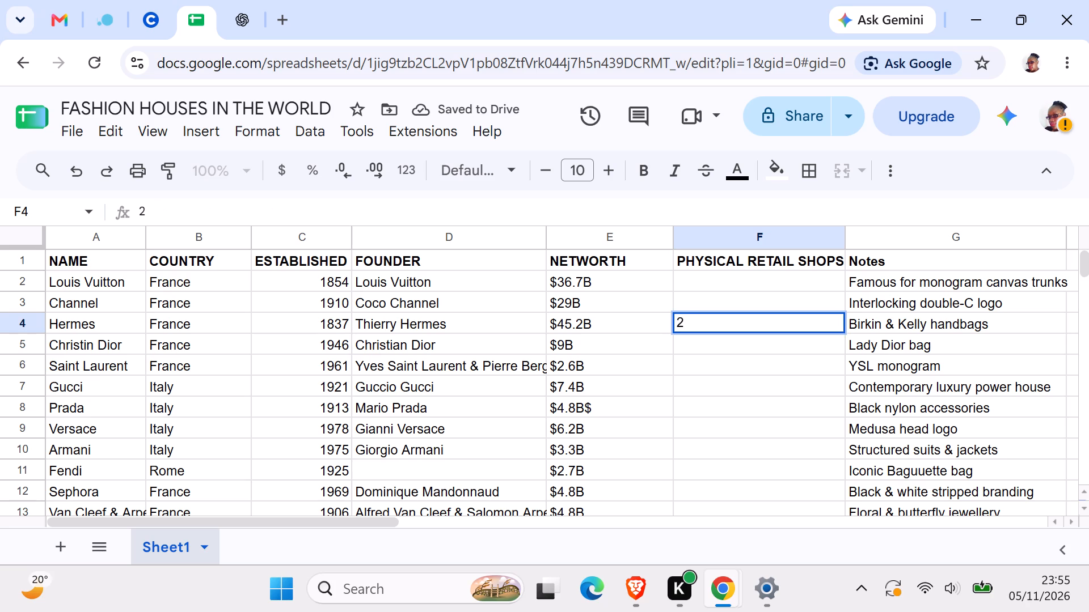
pyautogui.press('9')
pyautogui.press('4')
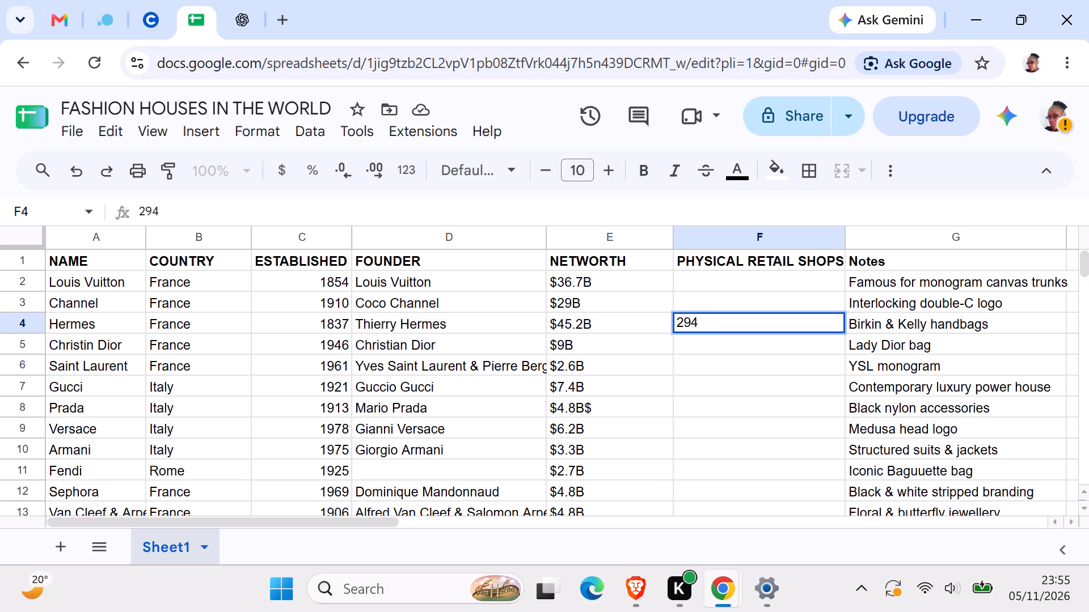
# Fill in the PHYSICAL RETAIL SHOPS values for three consecutive houses: 200 for Versace, 600 for Armani and 220 for Fendi.
pyautogui.click(684, 434)
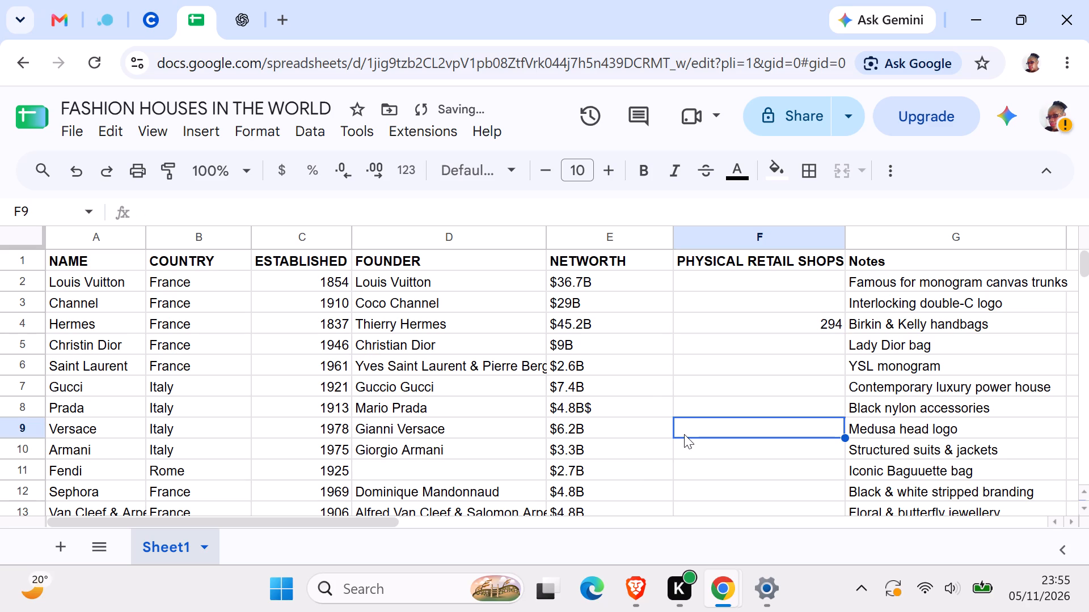
pyautogui.press('2')
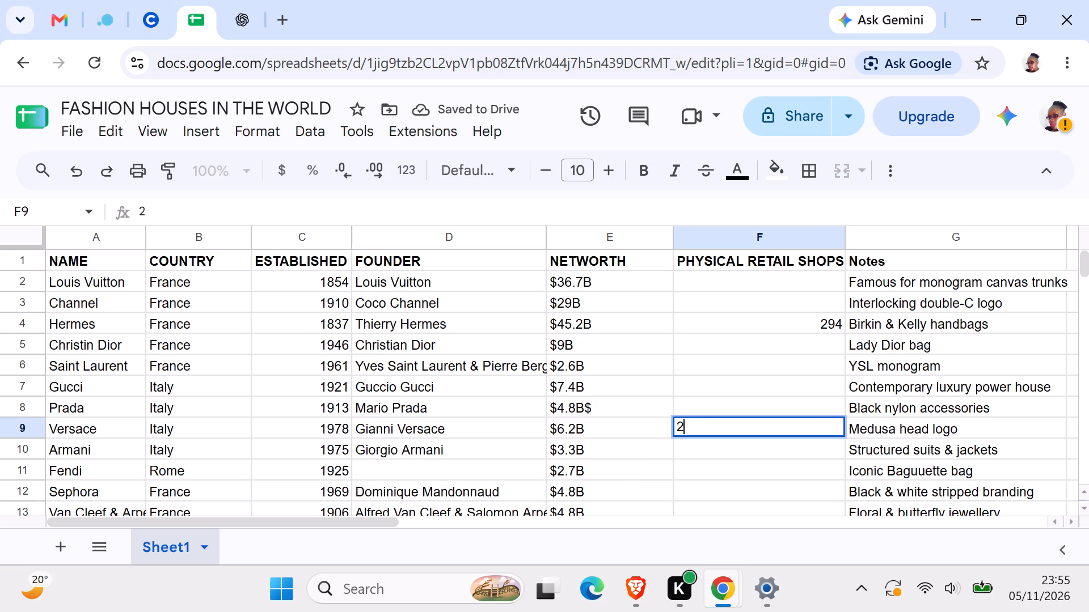
pyautogui.write('00')
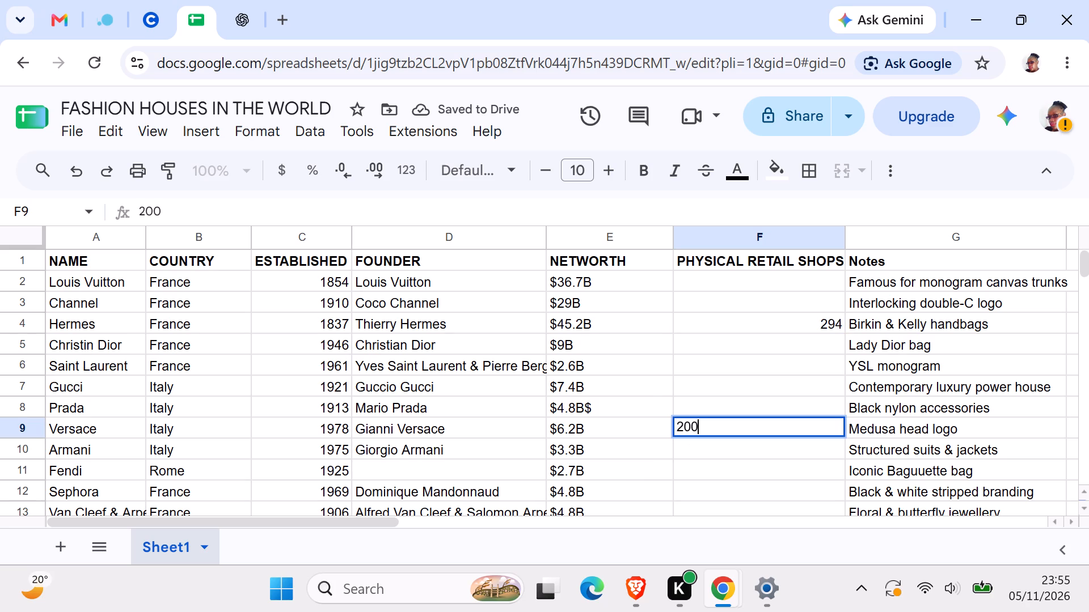
pyautogui.click(684, 434)
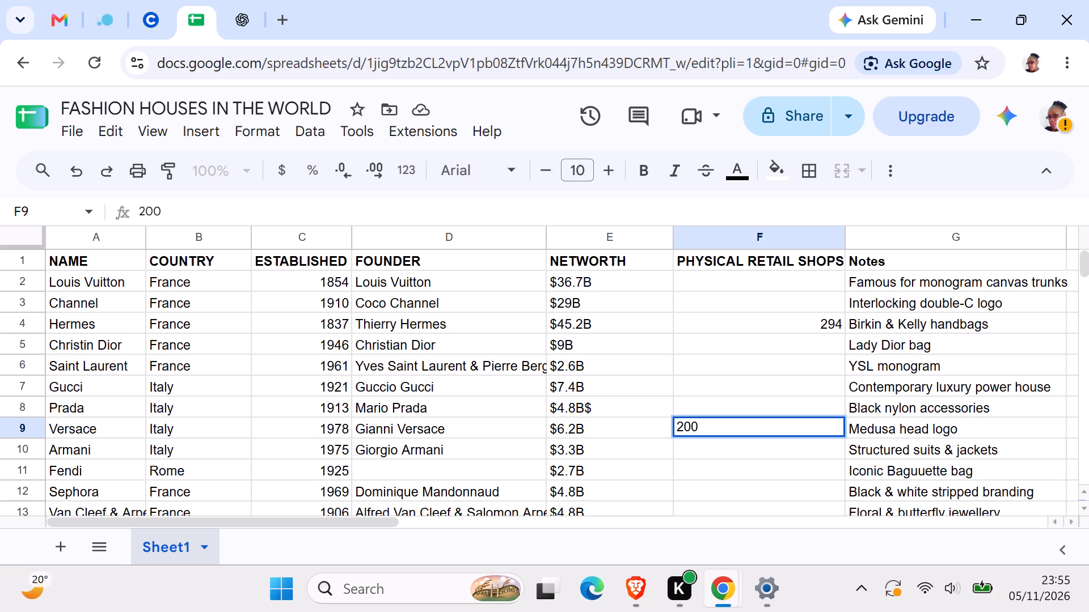
pyautogui.press('Return')
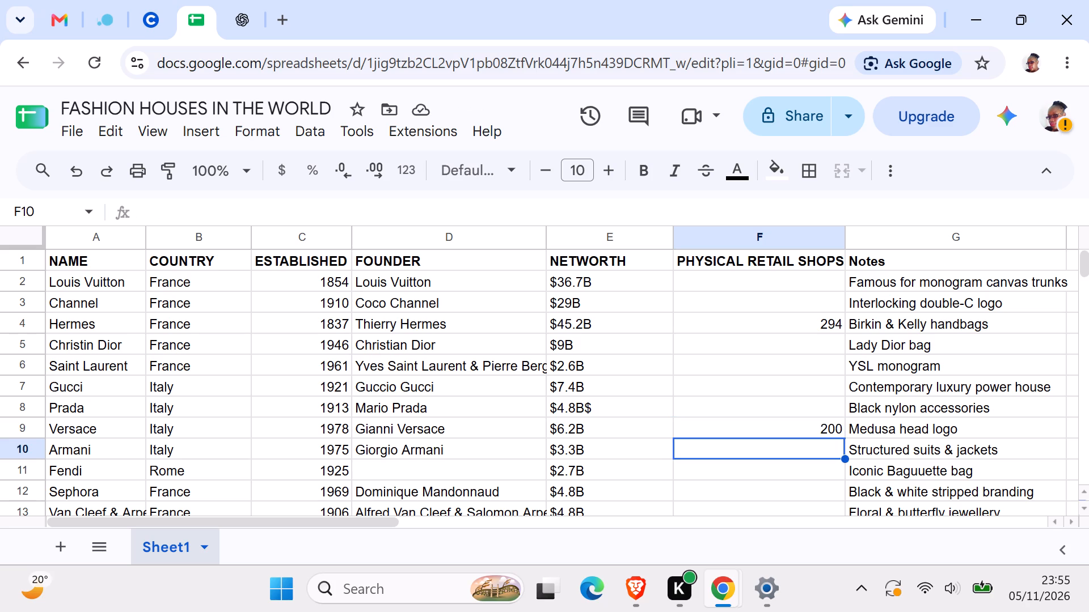
pyautogui.write('600')
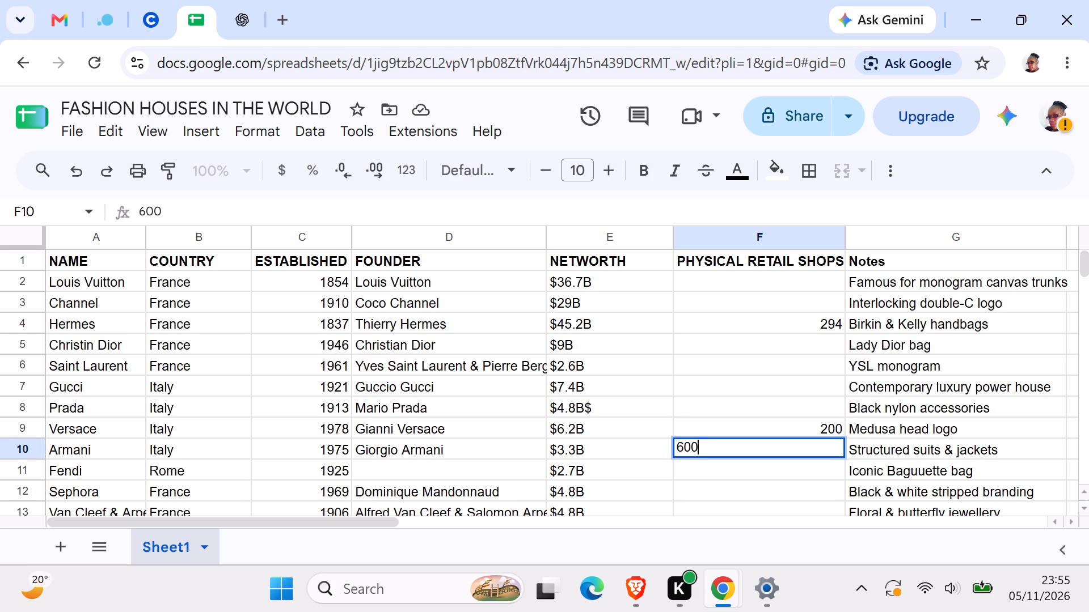
pyautogui.press('Return')
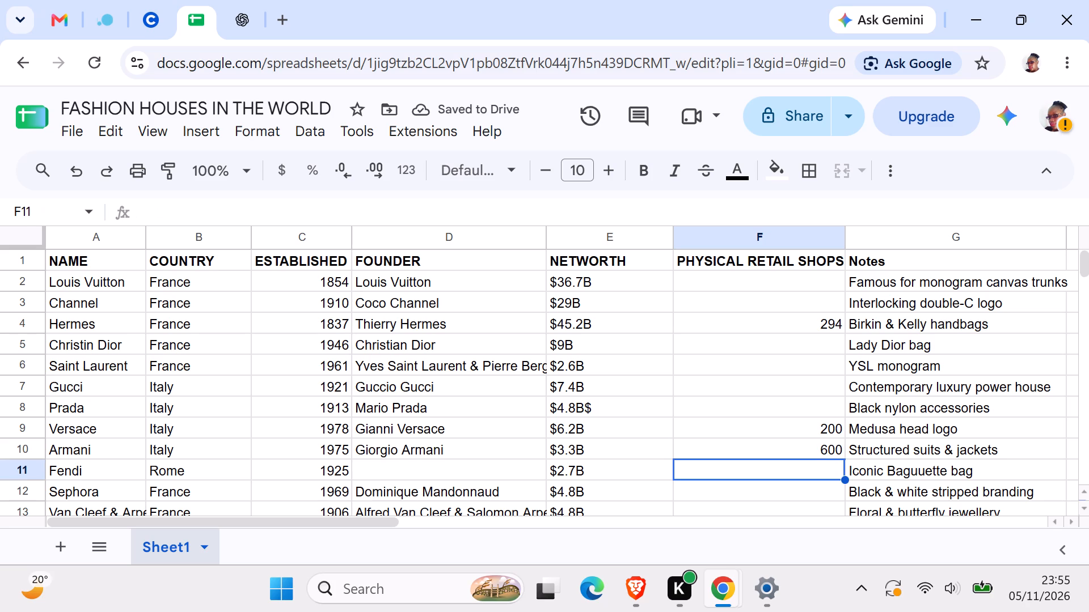
pyautogui.write('22')
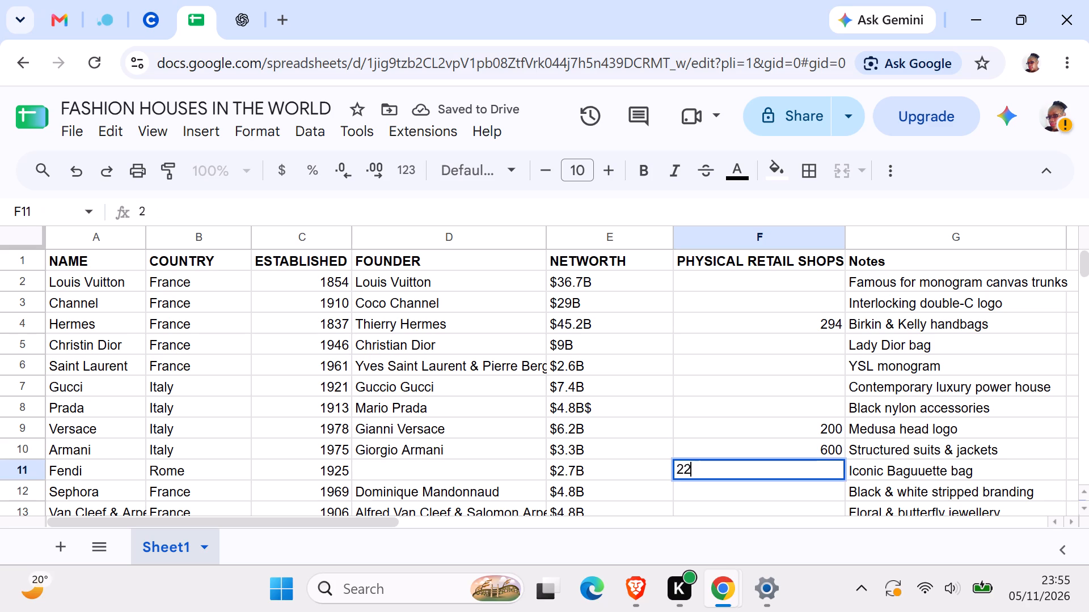
pyautogui.press('0')
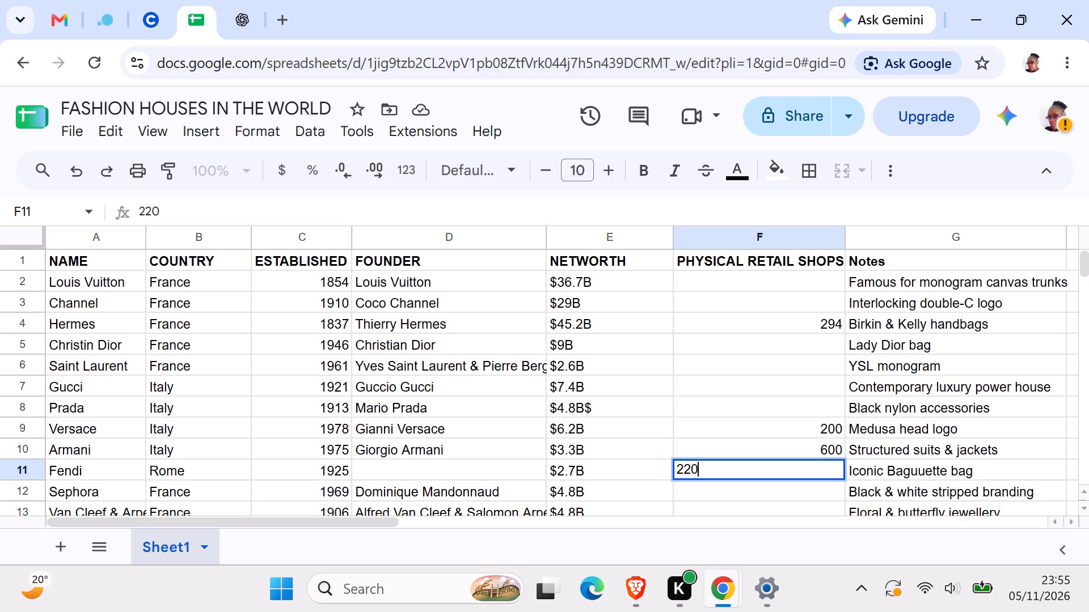
pyautogui.press('Return')
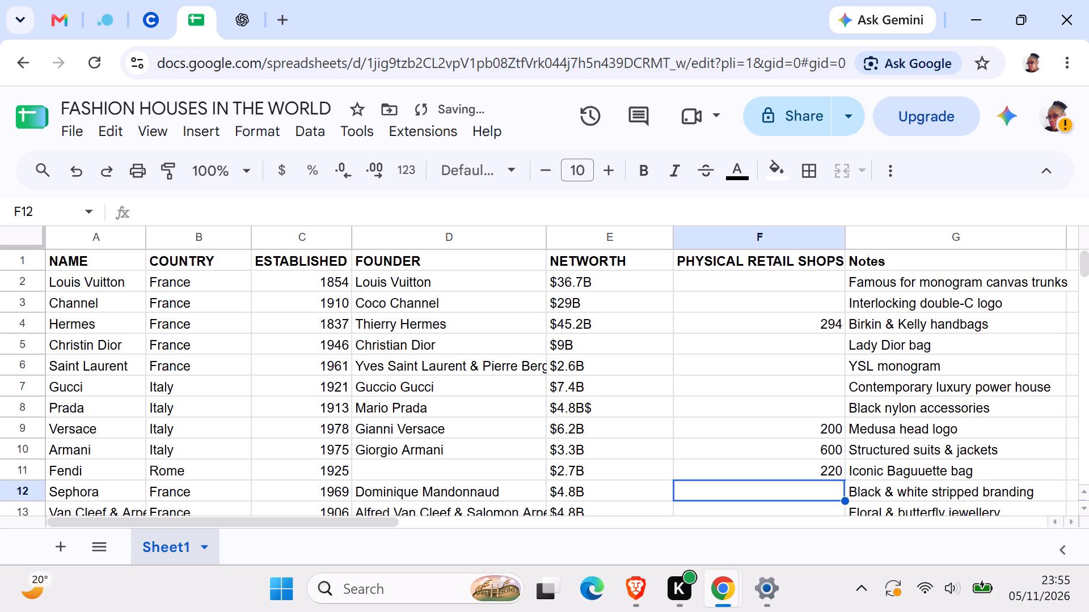
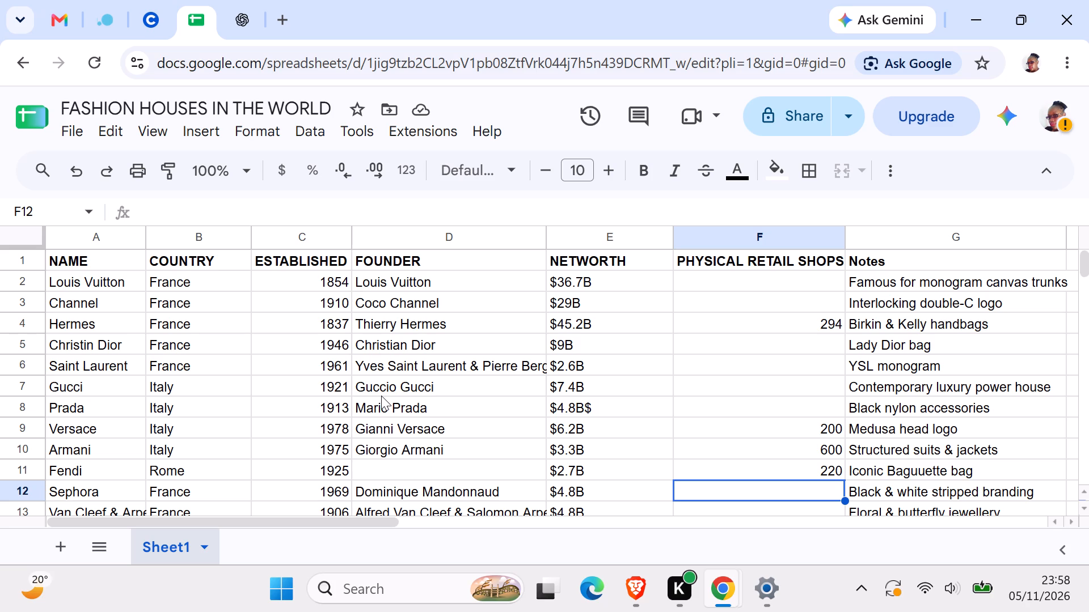
# Enter the PHYSICAL RETAIL SHOPS values for the first two houses: 500 for Louis Vuitton and 300 for Channel.
pyautogui.click(819, 277)
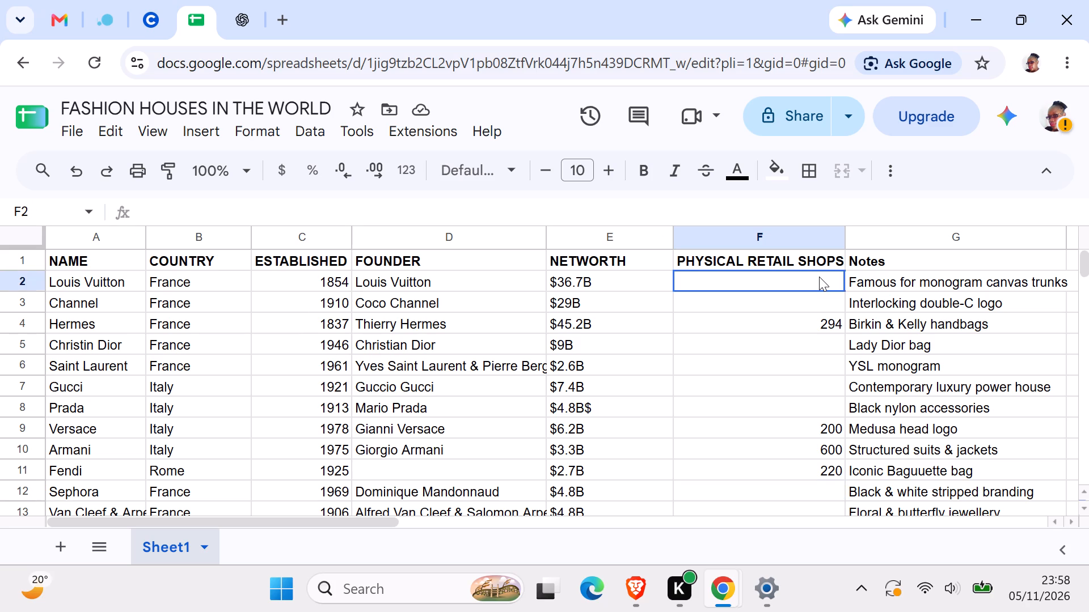
pyautogui.press('5')
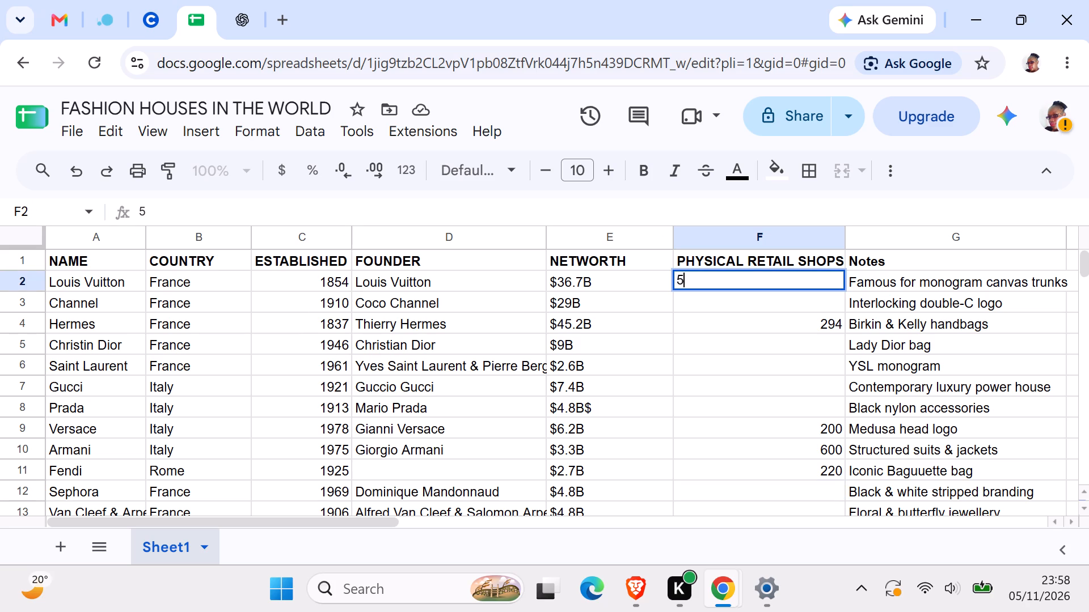
pyautogui.write('00')
pyautogui.press('Return')
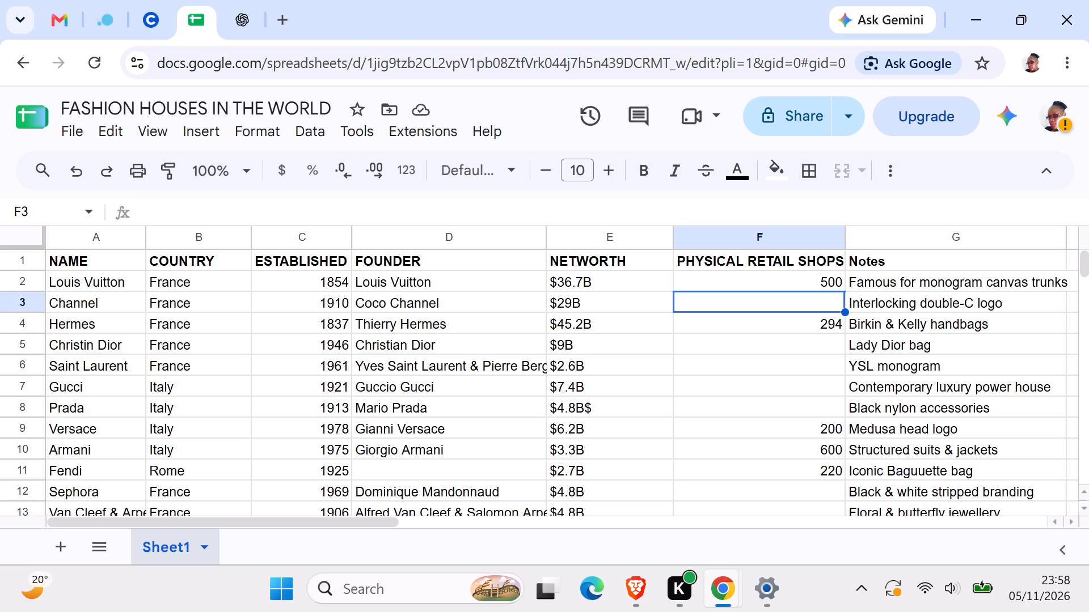
pyautogui.press('3')
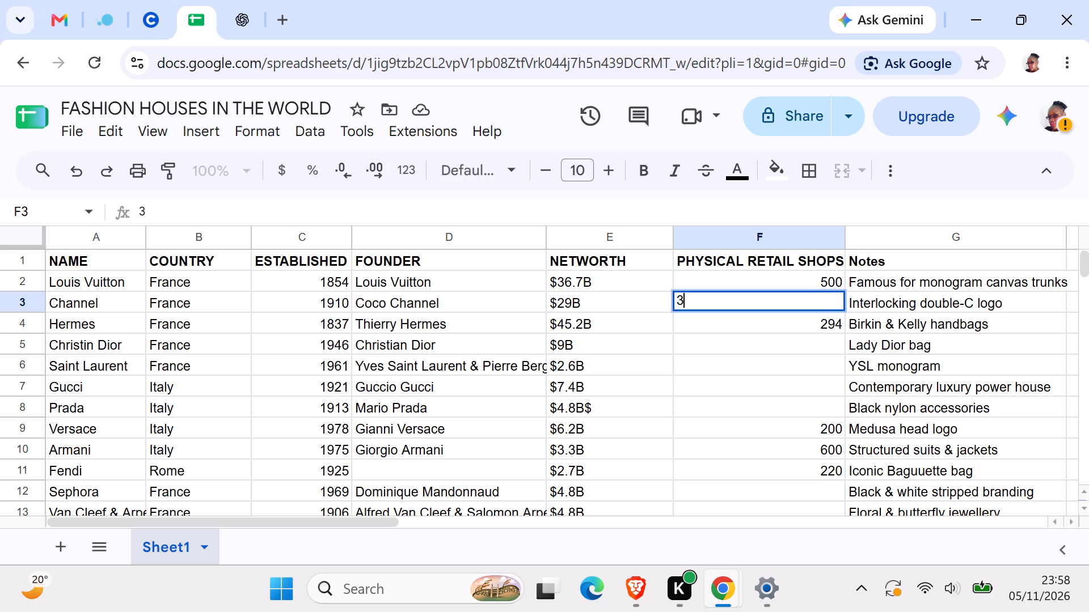
pyautogui.write('00')
pyautogui.press('Return')
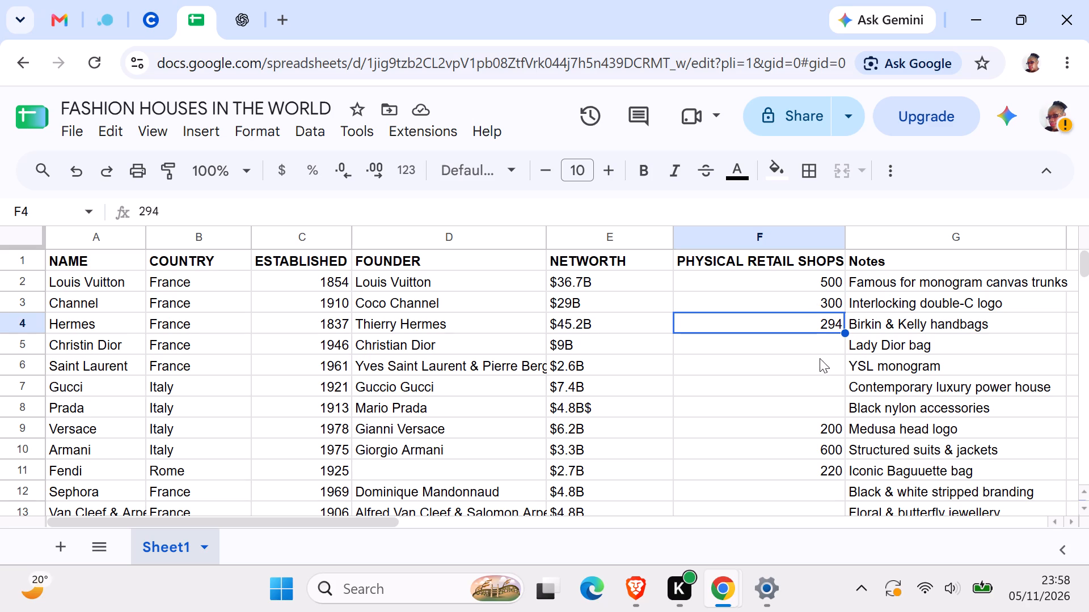
# Enter the PHYSICAL RETAIL SHOPS values 250 for Christin Dior and 300 for Saint Laurent.
pyautogui.click(824, 342)
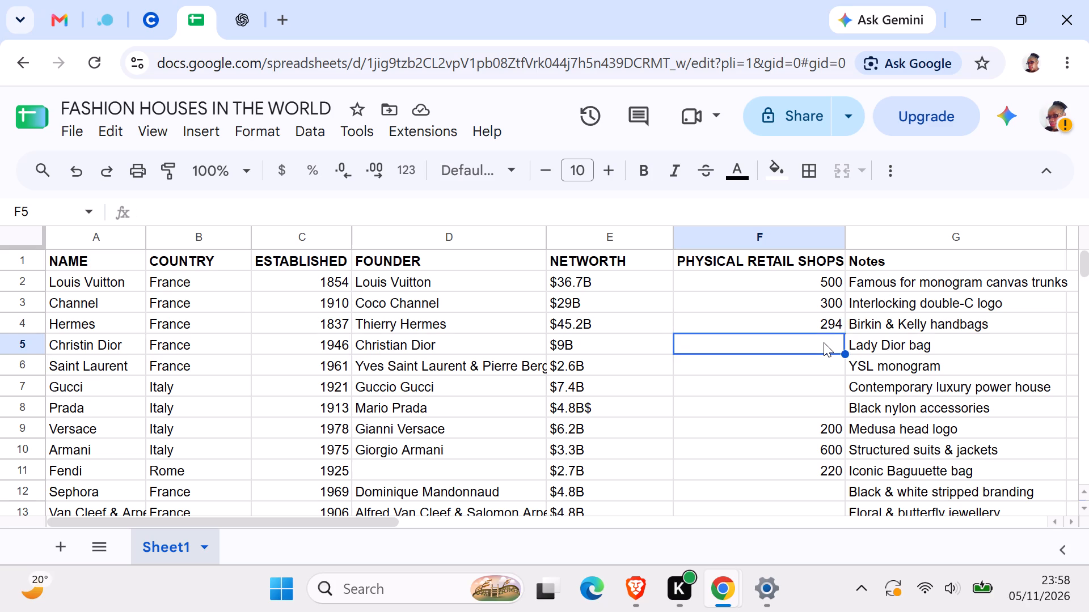
pyautogui.press('2')
pyautogui.press('5')
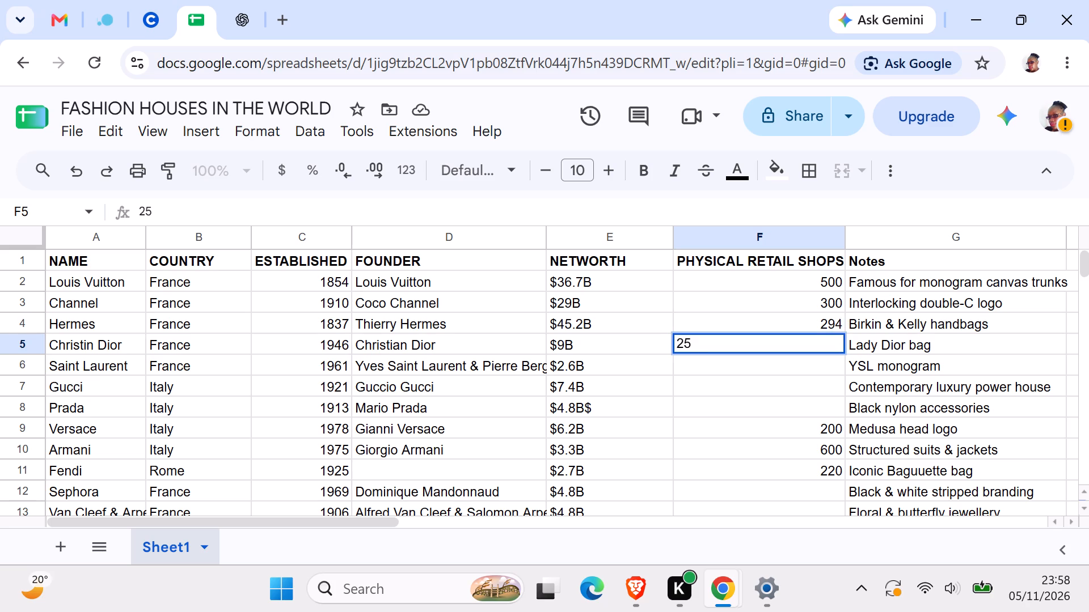
pyautogui.press('0')
pyautogui.press('Return')
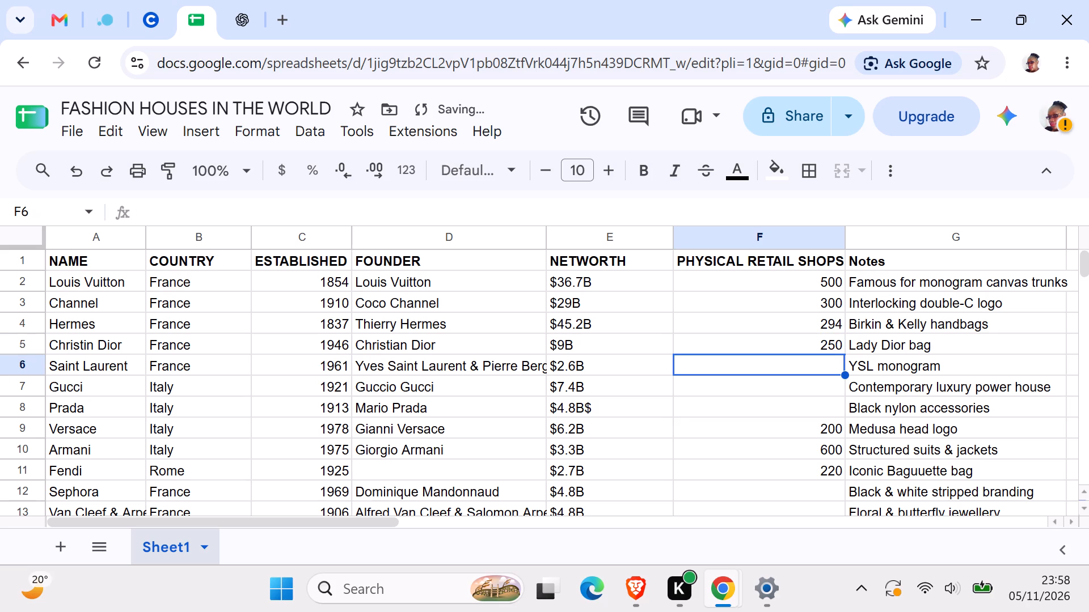
pyautogui.press('3')
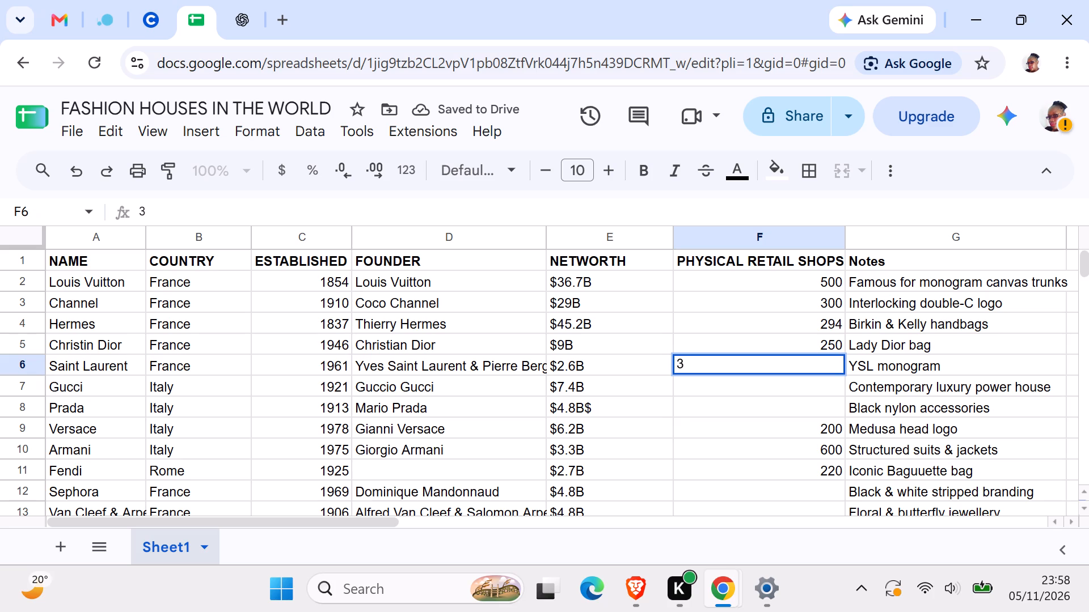
pyautogui.write('00')
pyautogui.press('Return')
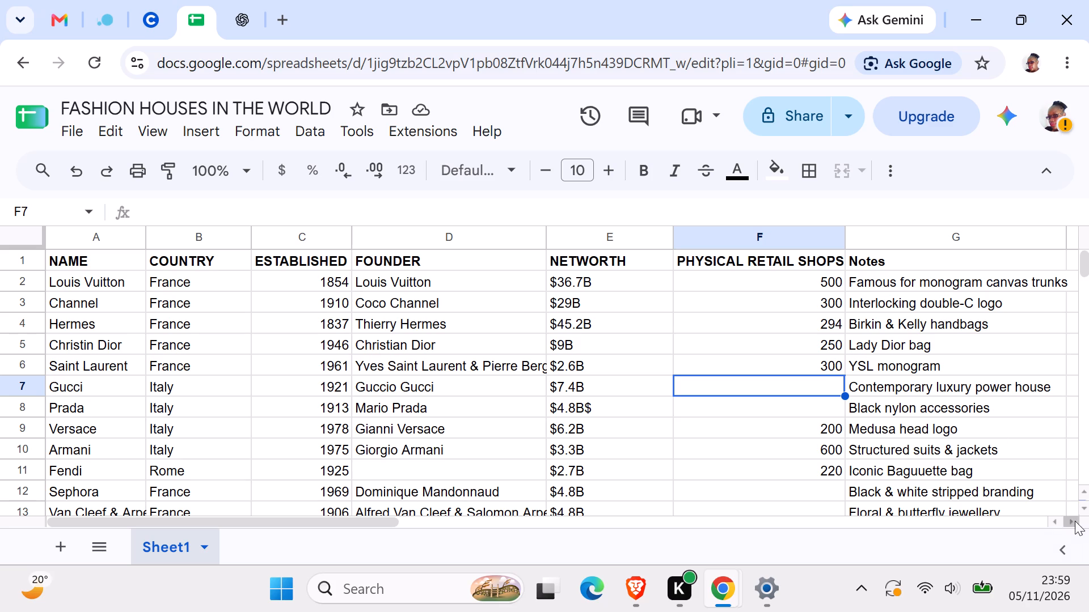
# Enter 300 as the PHYSICAL RETAIL SHOPS value for Bulgari in the last data row, and 300 for Moncler above it.
pyautogui.tripleClick(1087, 509)
pyautogui.doubleClick(1087, 509)
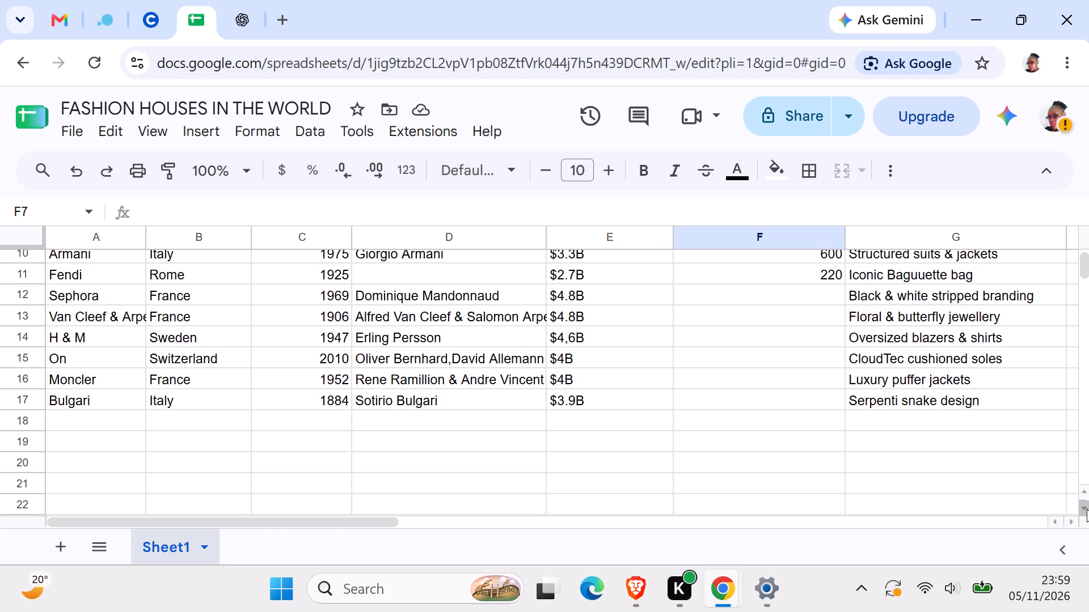
pyautogui.click(821, 392)
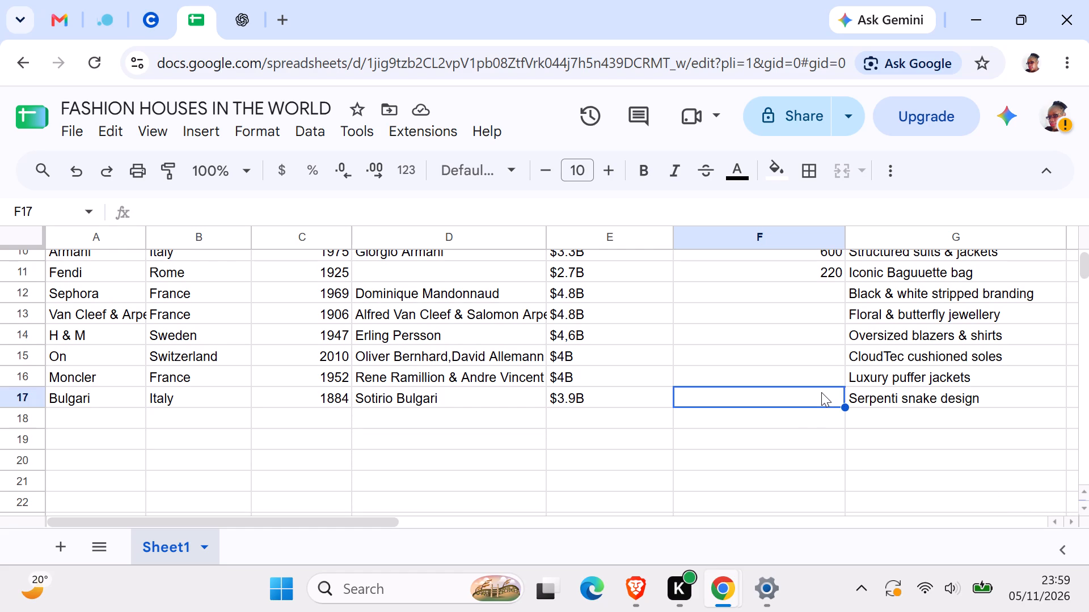
pyautogui.press('3')
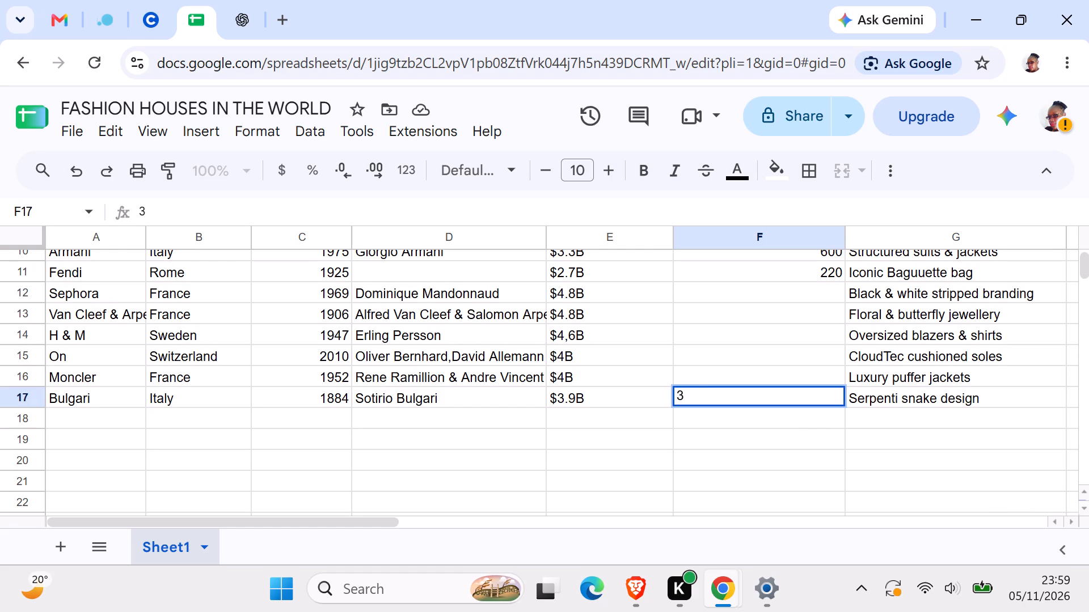
pyautogui.write('00')
pyautogui.press('Return')
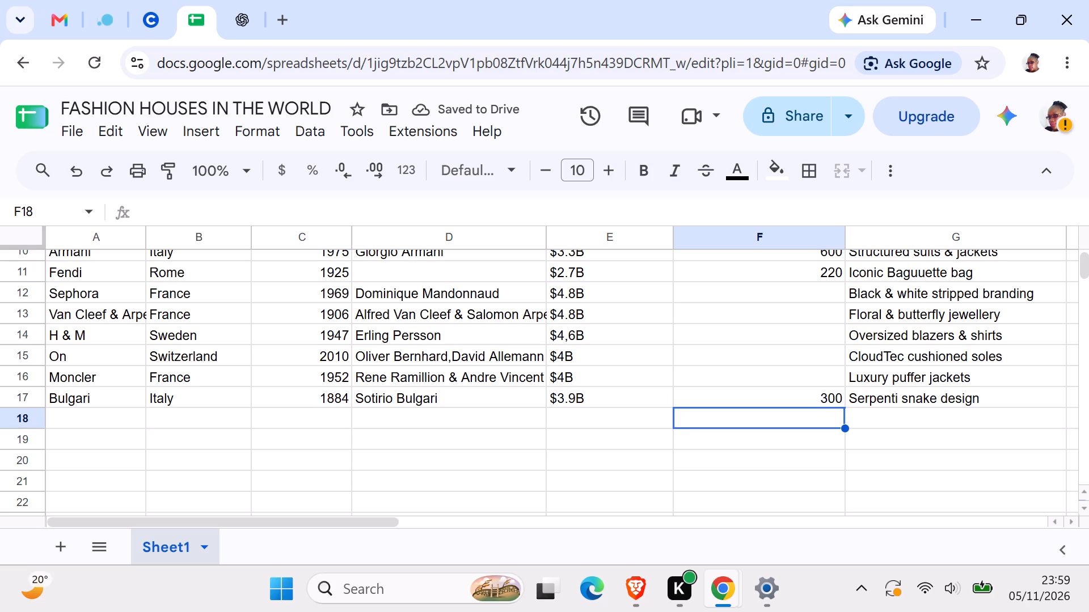
pyautogui.click(831, 377)
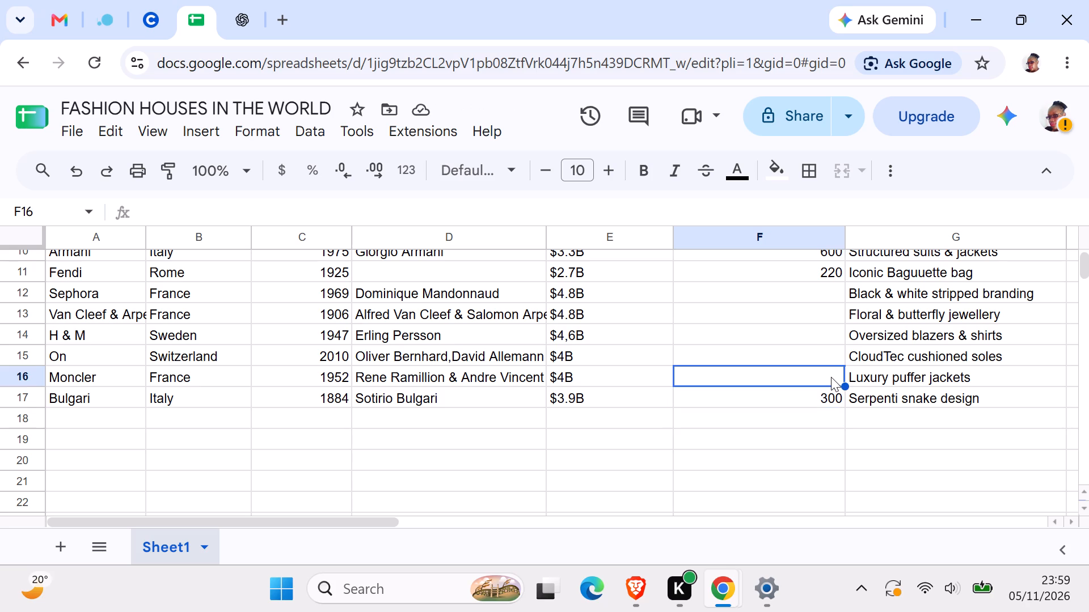
pyautogui.press('3')
pyautogui.write('00')
pyautogui.press('Return')
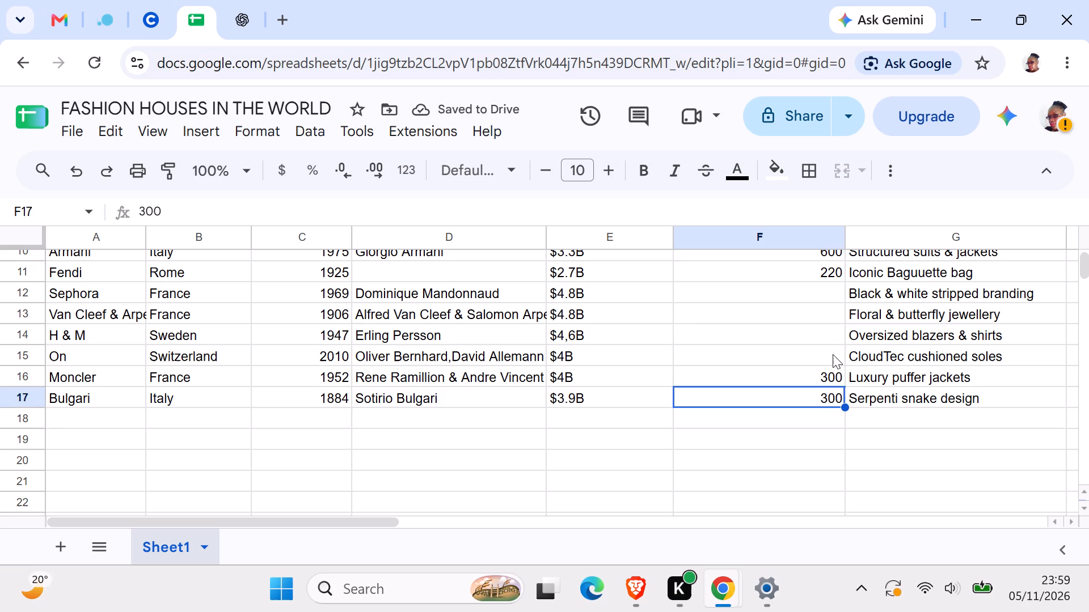
# Enter the PHYSICAL RETAIL SHOPS values 70 for On and 4000 for H & M.
pyautogui.click(833, 354)
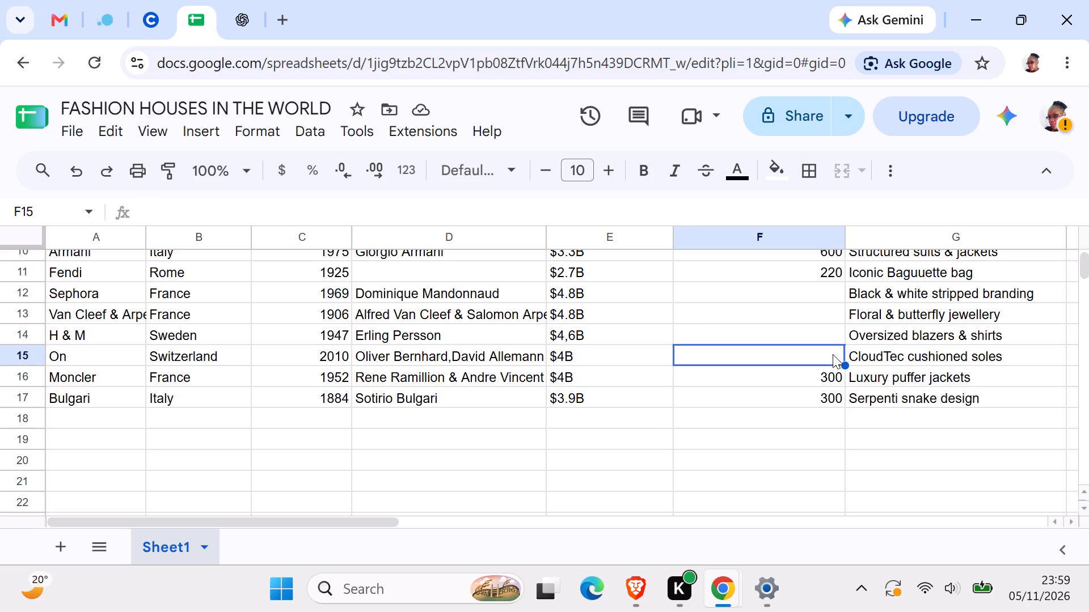
pyautogui.press('7')
pyautogui.press('0')
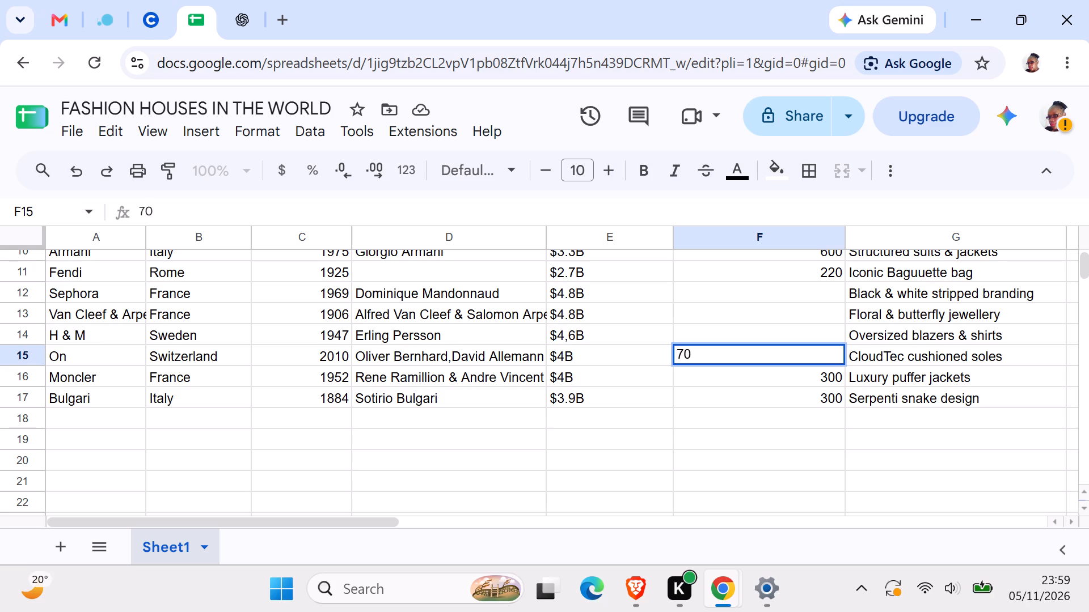
pyautogui.press('Return')
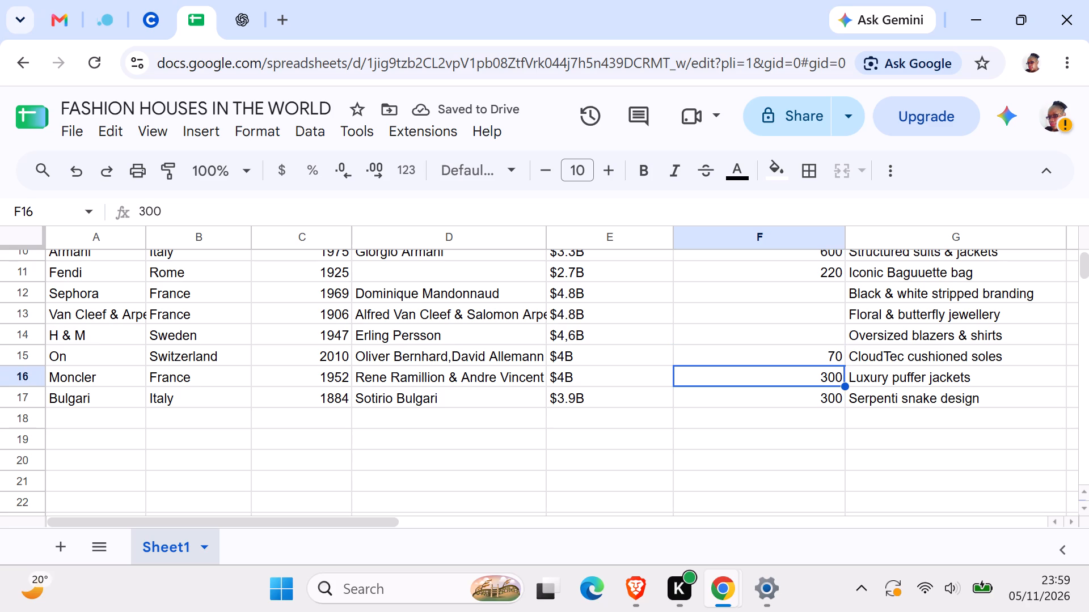
pyautogui.click(833, 331)
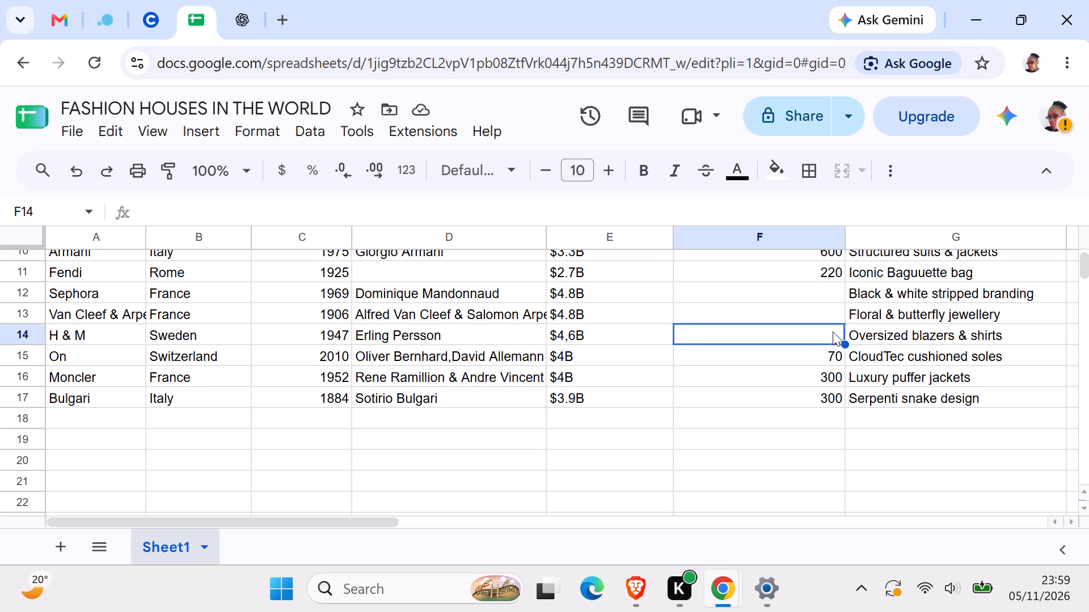
pyautogui.press('4')
pyautogui.write('000')
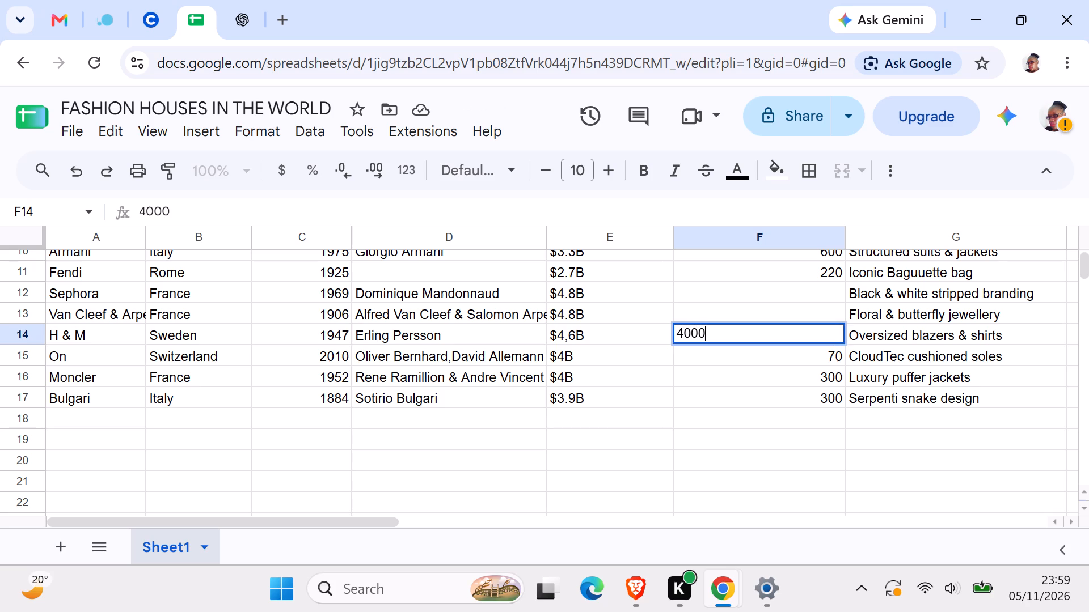
pyautogui.press('Return')
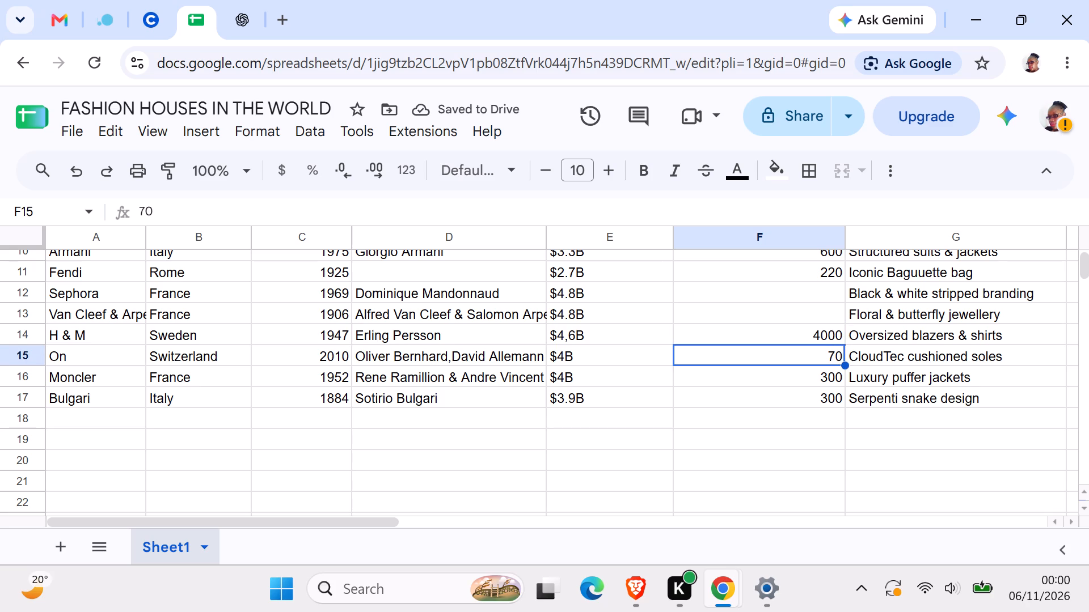
# Enter the PHYSICAL RETAIL SHOPS values 200 for Van Cleef and 3000 for Sephora.
pyautogui.click(830, 306)
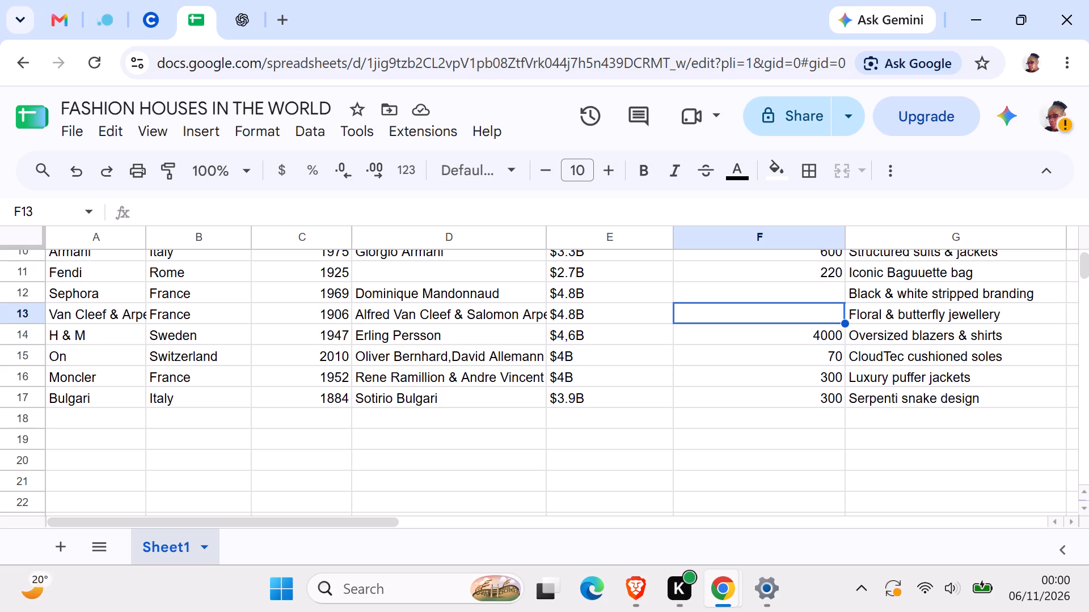
pyautogui.press('2')
pyautogui.write('00')
pyautogui.press('Return')
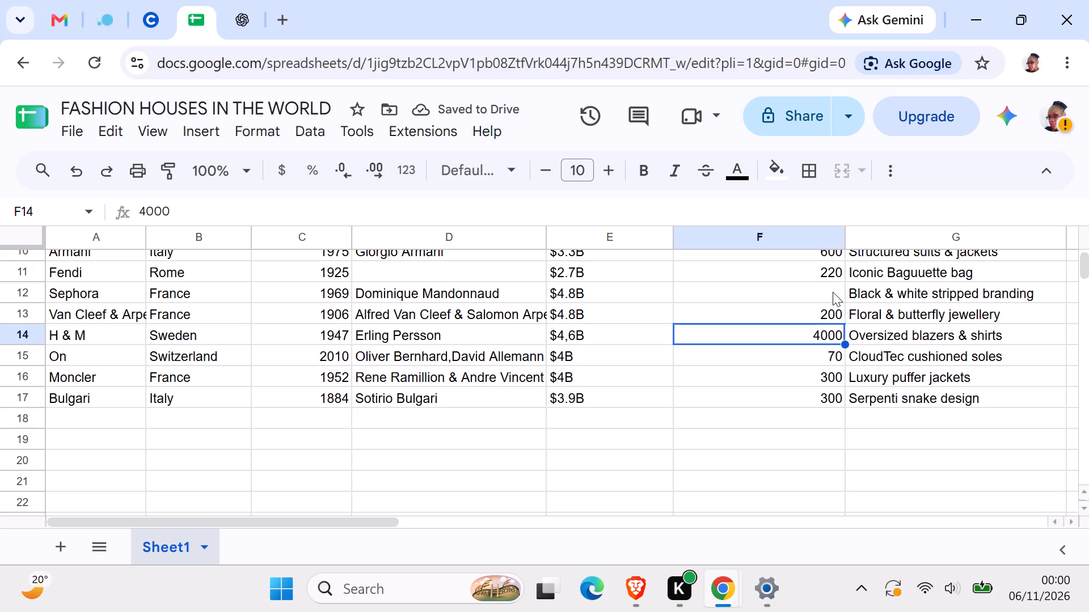
pyautogui.click(833, 292)
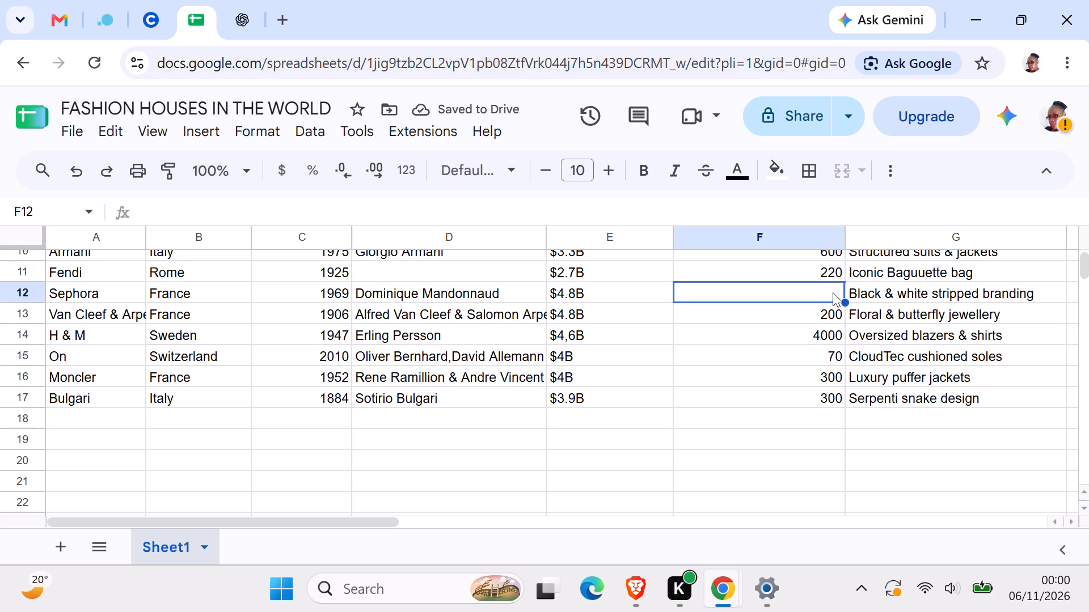
pyautogui.press('3')
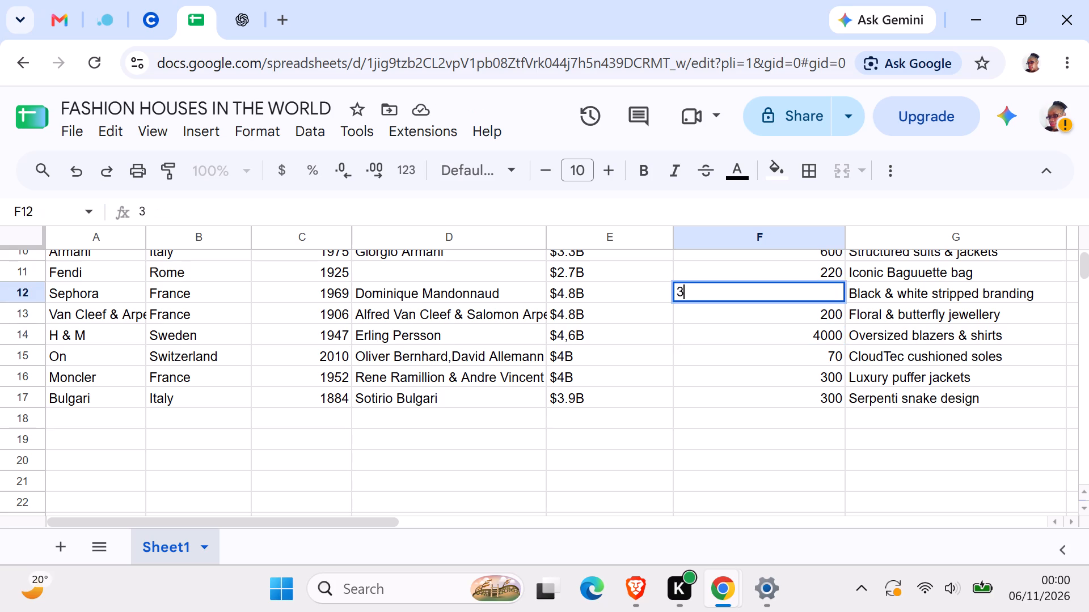
pyautogui.write('000')
pyautogui.press('Return')
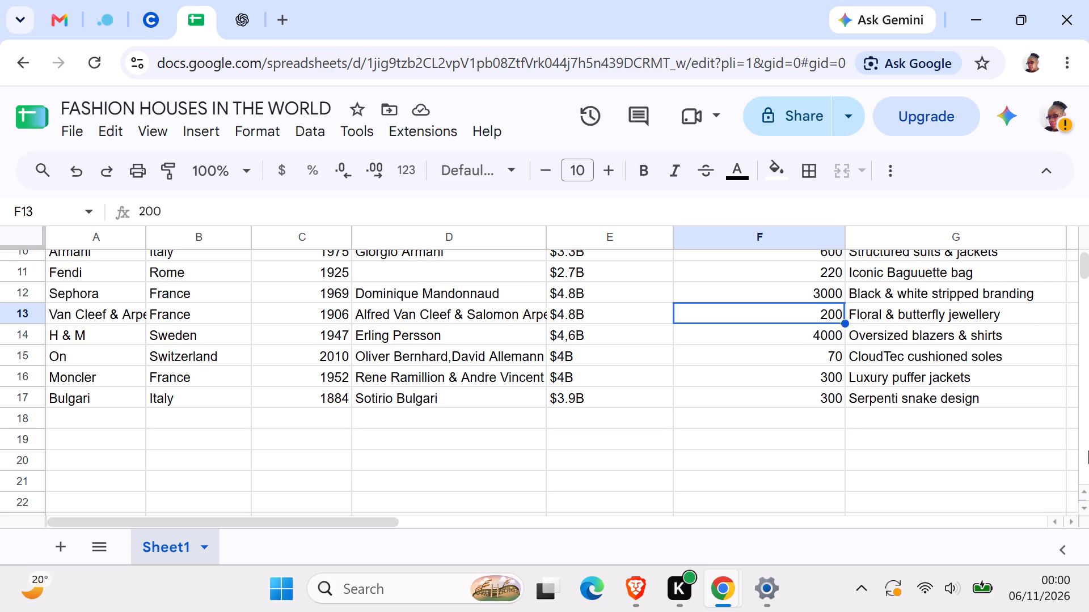
# Fill the two remaining empty PHYSICAL RETAIL SHOPS cells with 500 for Gucci and 300 for Prada.
pyautogui.tripleClick(1088, 491)
pyautogui.click(1088, 491)
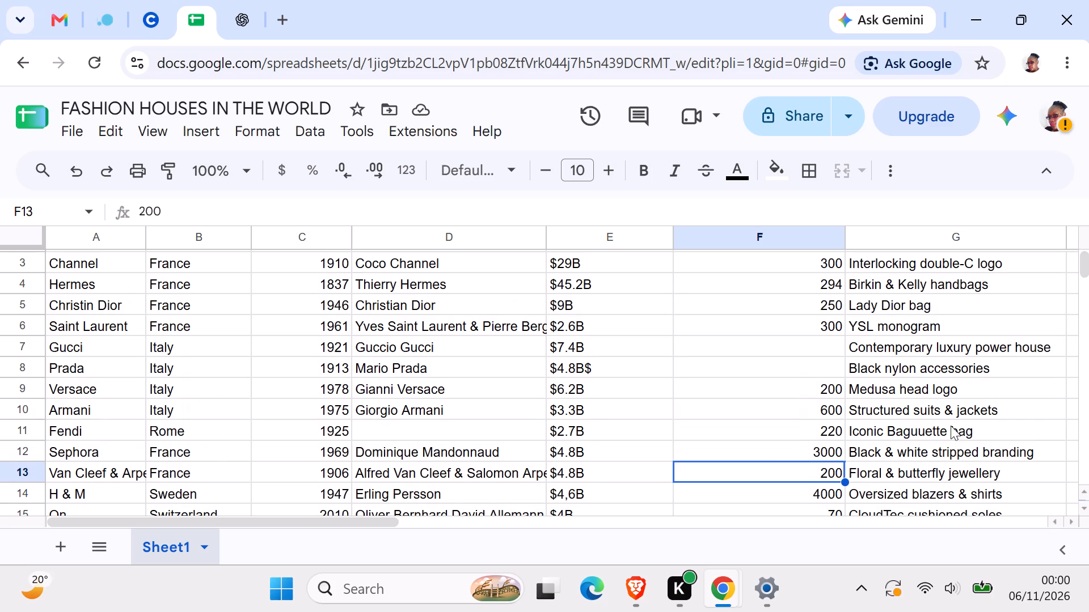
pyautogui.click(834, 346)
pyautogui.press('5')
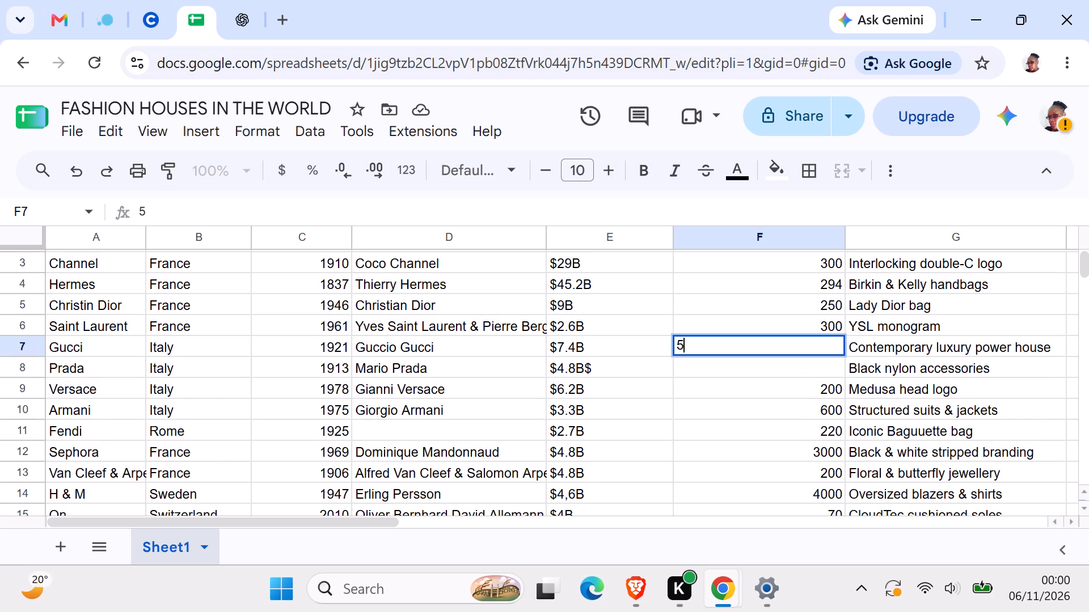
pyautogui.write('00')
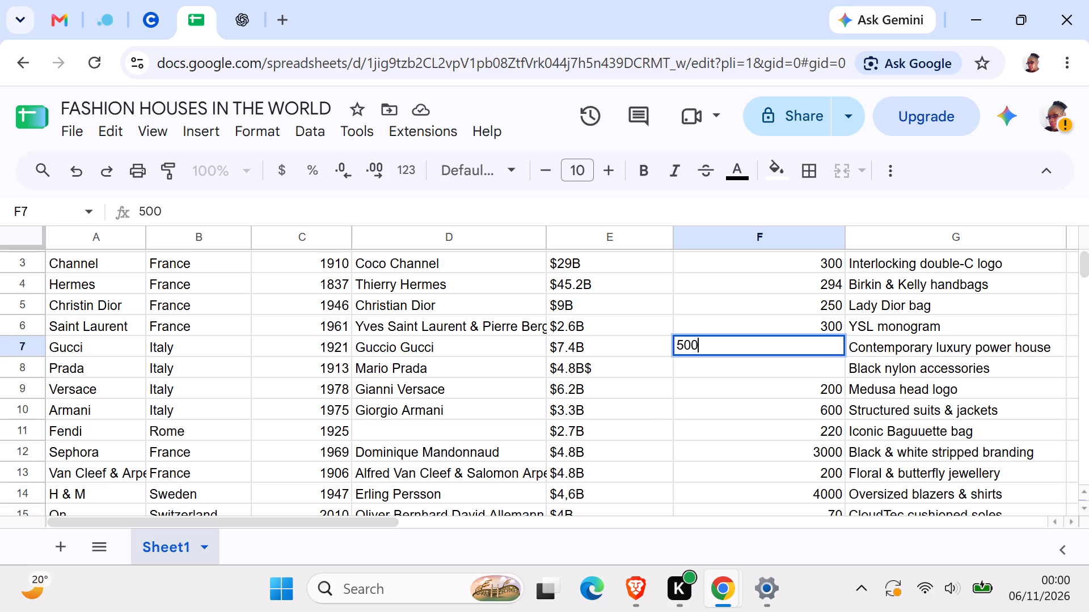
pyautogui.press('Return')
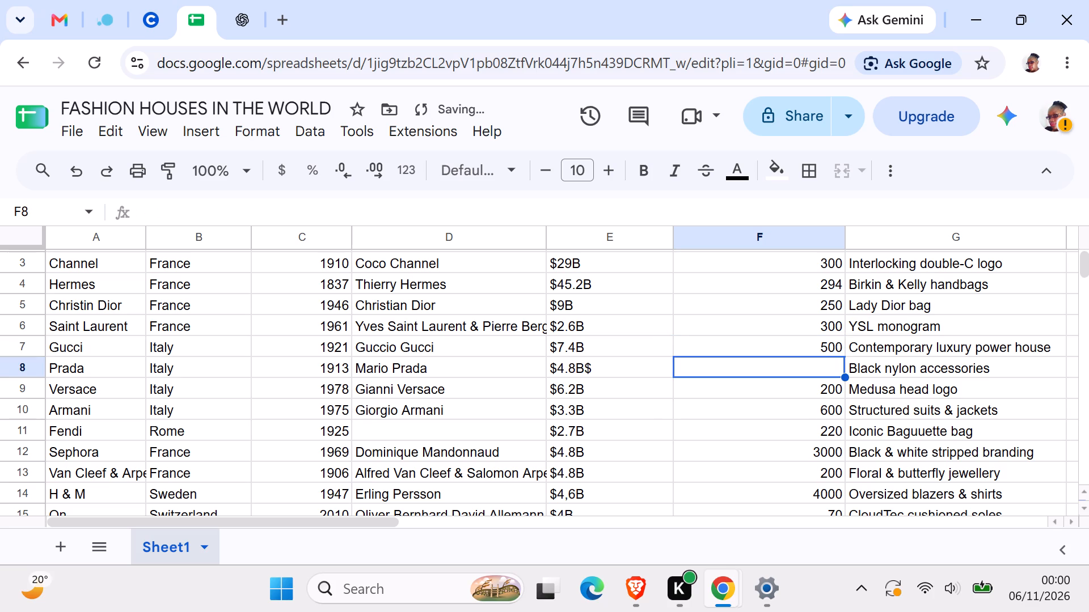
pyautogui.press('3')
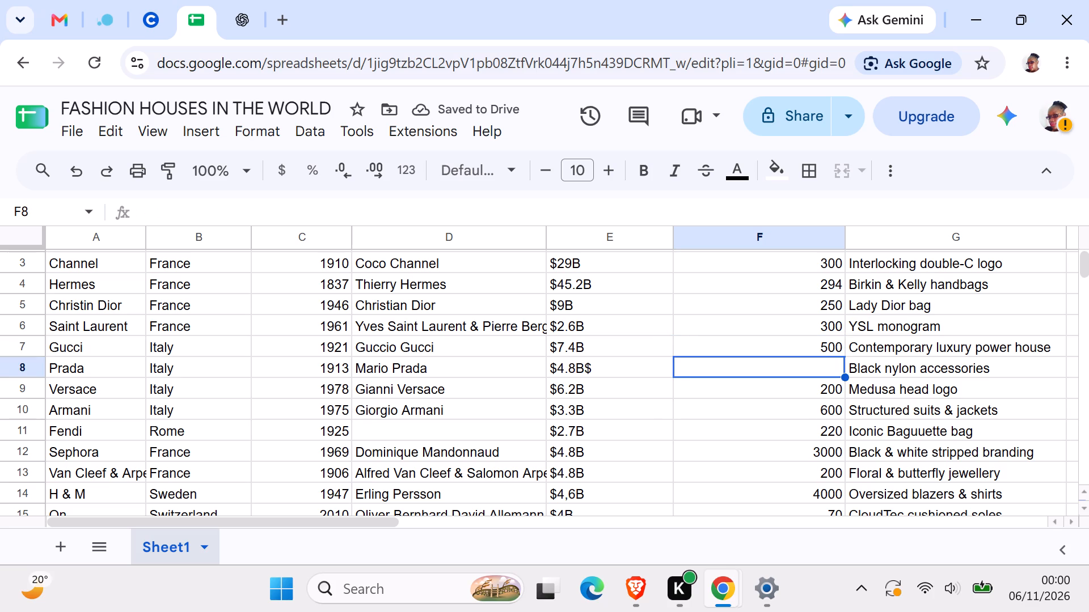
pyautogui.write('00')
pyautogui.press('Return')
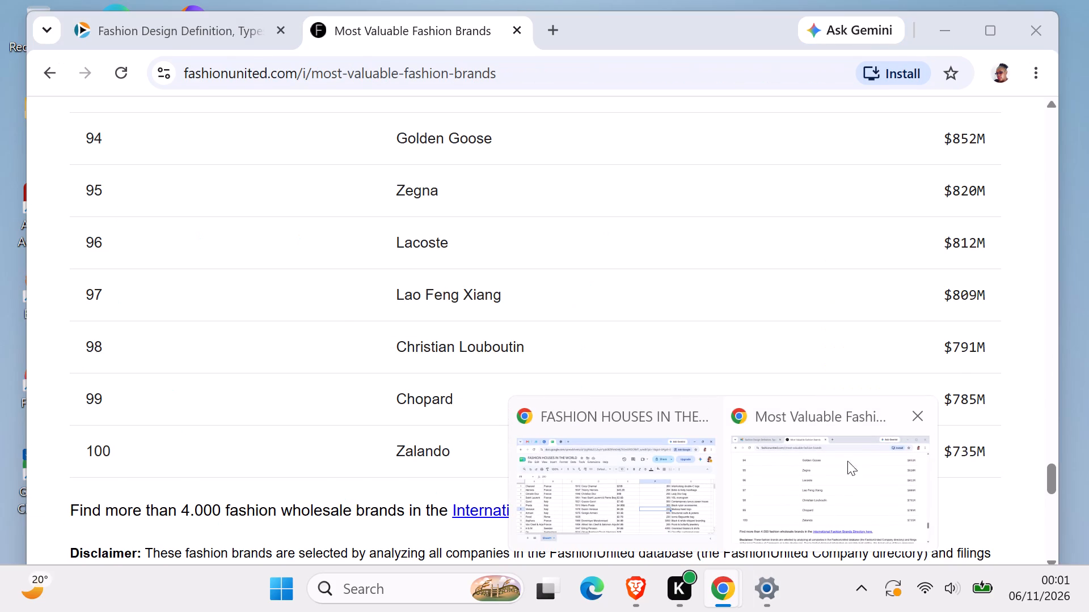
# Return to the fashion houses spreadsheet and review the physical retail shop counts down to the end of the data.
pyautogui.click(860, 503)
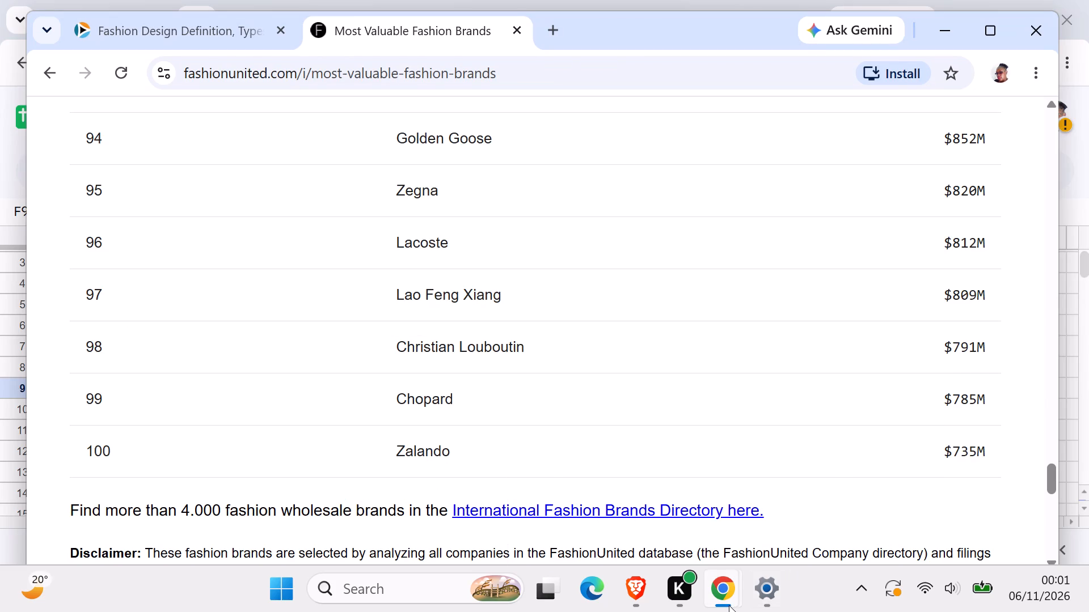
pyautogui.click(685, 519)
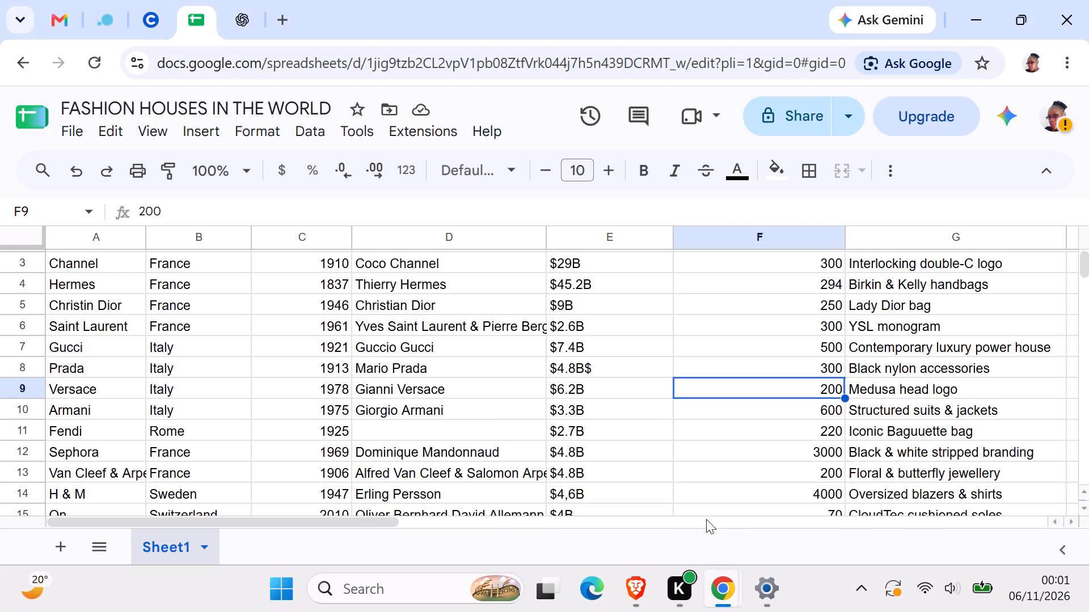
pyautogui.click(723, 492)
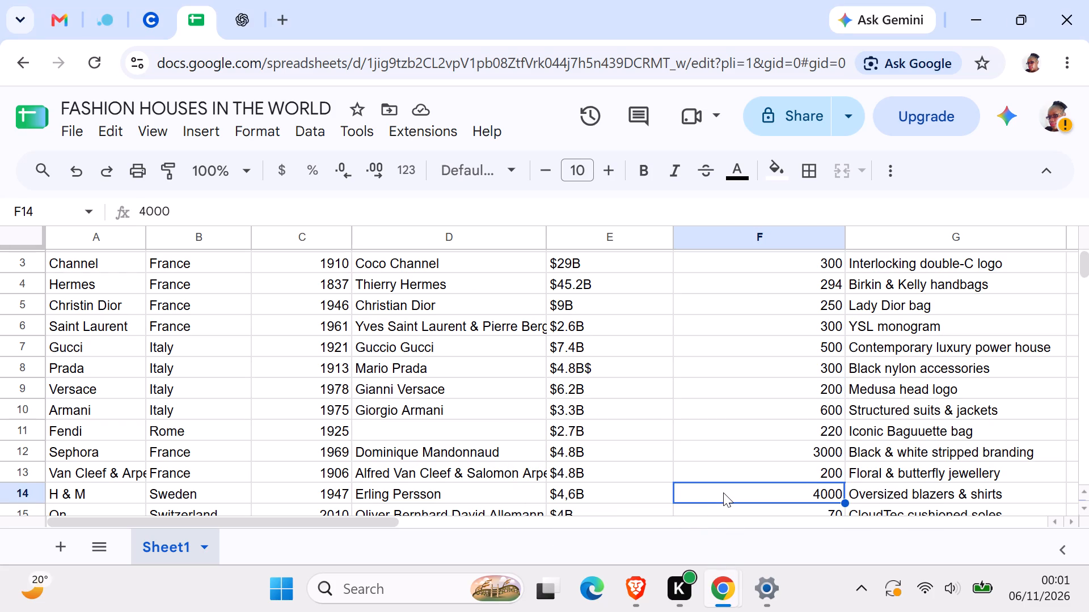
pyautogui.press('Down')
pyautogui.press('Down')
pyautogui.press('Down')
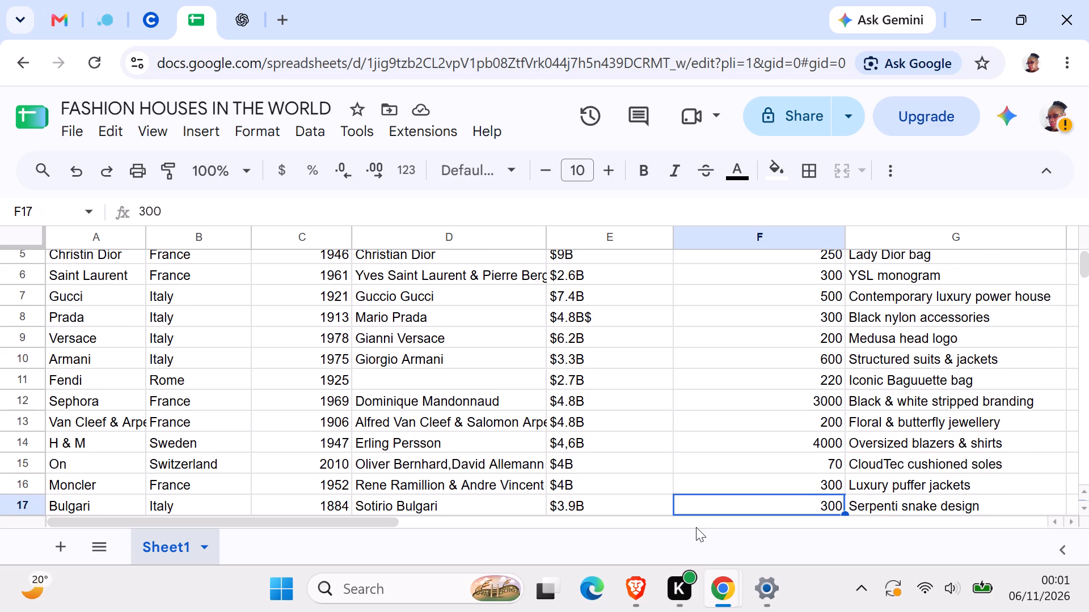
pyautogui.press('Down')
pyautogui.press('Down')
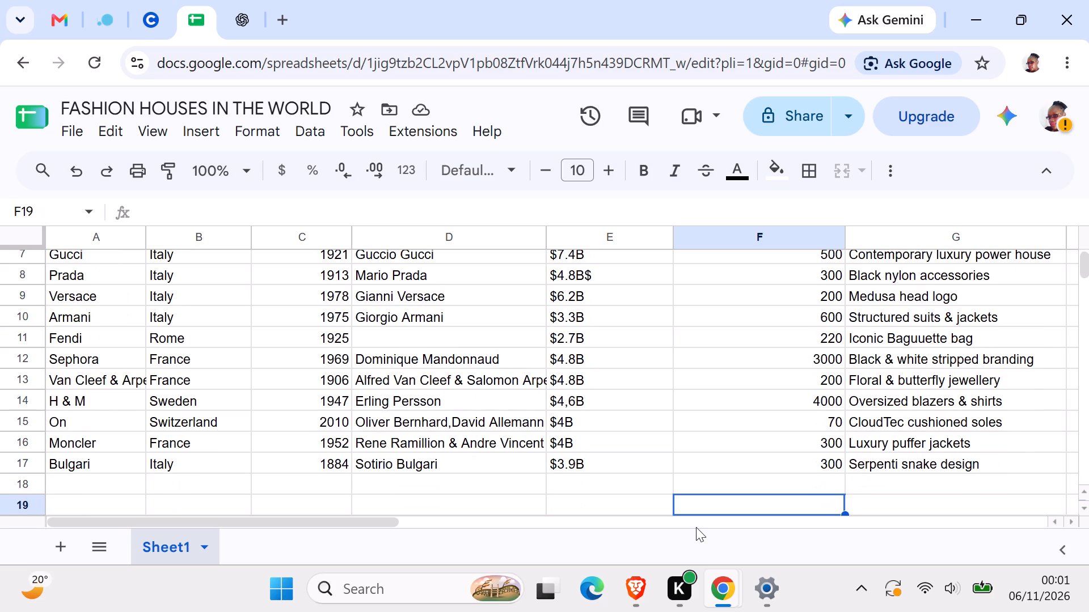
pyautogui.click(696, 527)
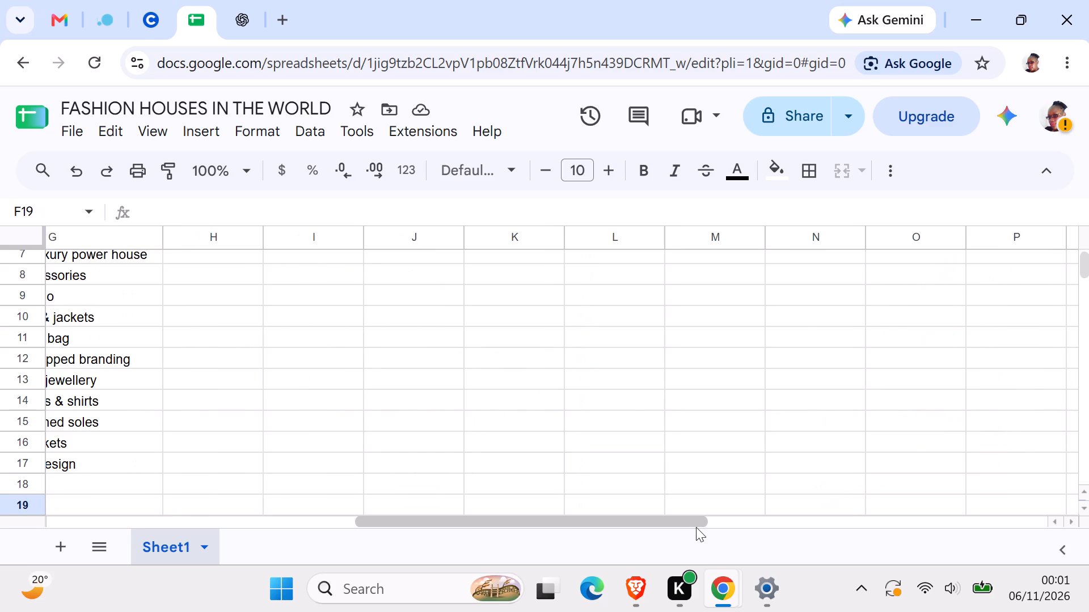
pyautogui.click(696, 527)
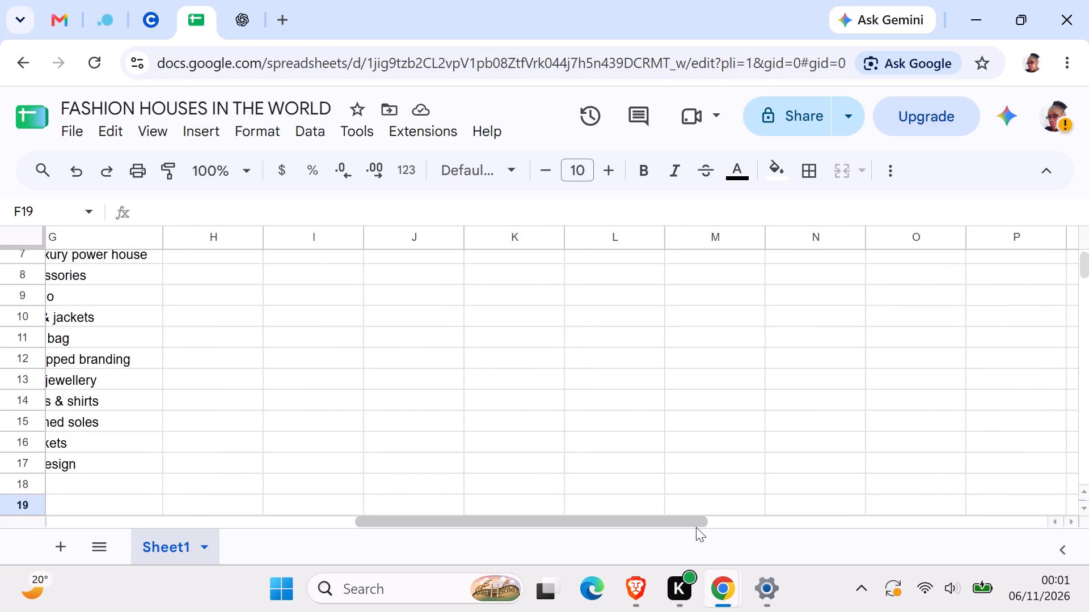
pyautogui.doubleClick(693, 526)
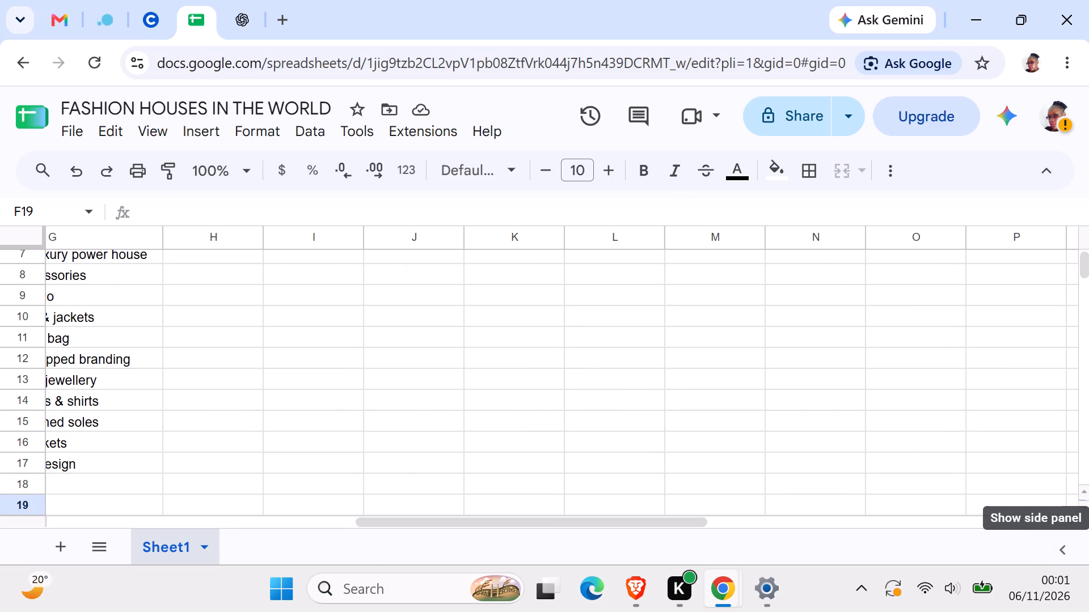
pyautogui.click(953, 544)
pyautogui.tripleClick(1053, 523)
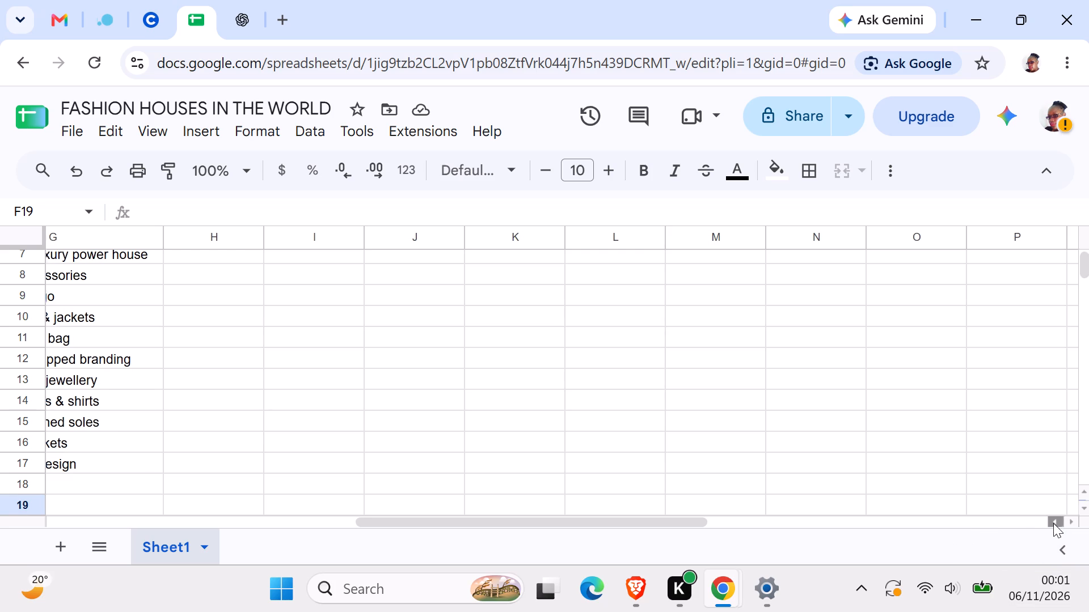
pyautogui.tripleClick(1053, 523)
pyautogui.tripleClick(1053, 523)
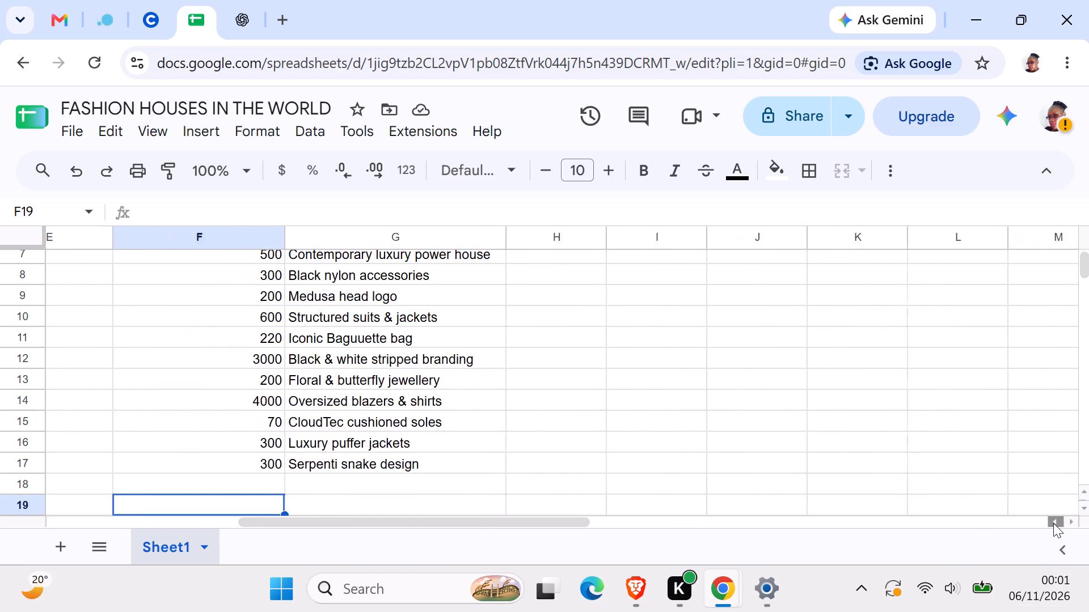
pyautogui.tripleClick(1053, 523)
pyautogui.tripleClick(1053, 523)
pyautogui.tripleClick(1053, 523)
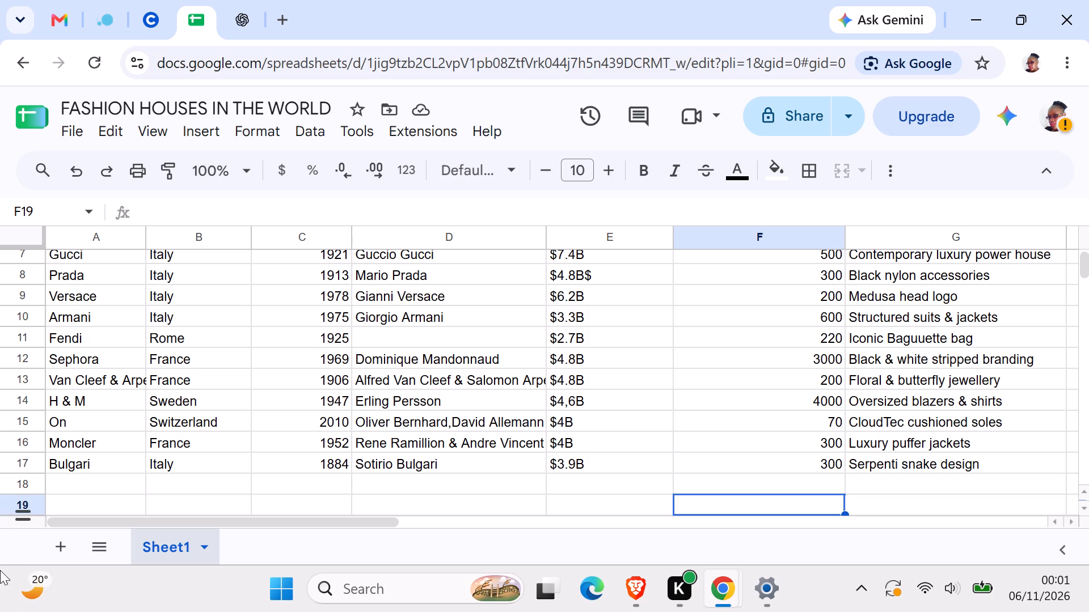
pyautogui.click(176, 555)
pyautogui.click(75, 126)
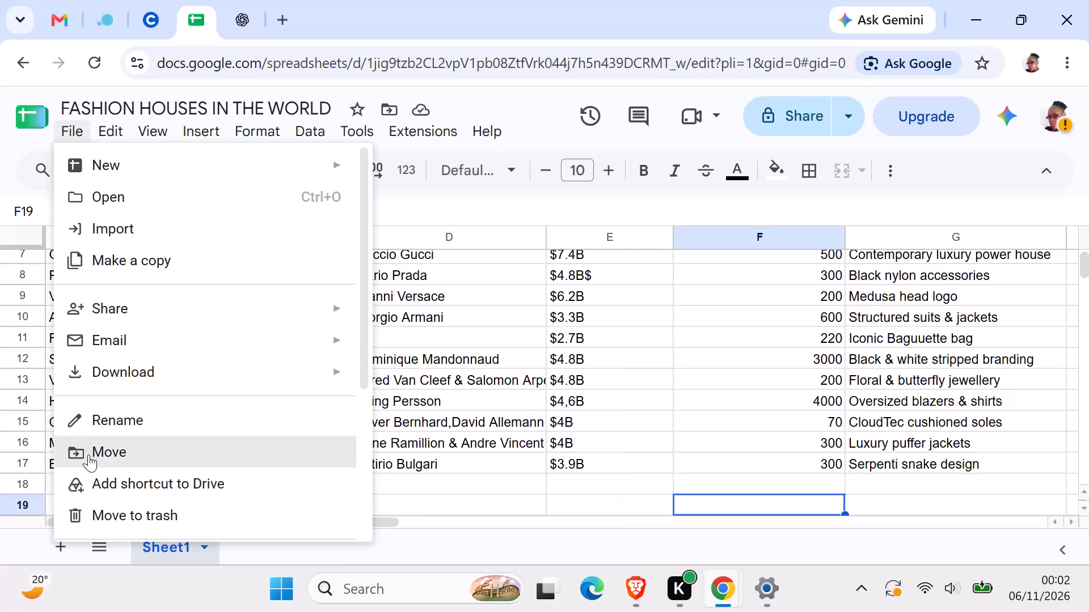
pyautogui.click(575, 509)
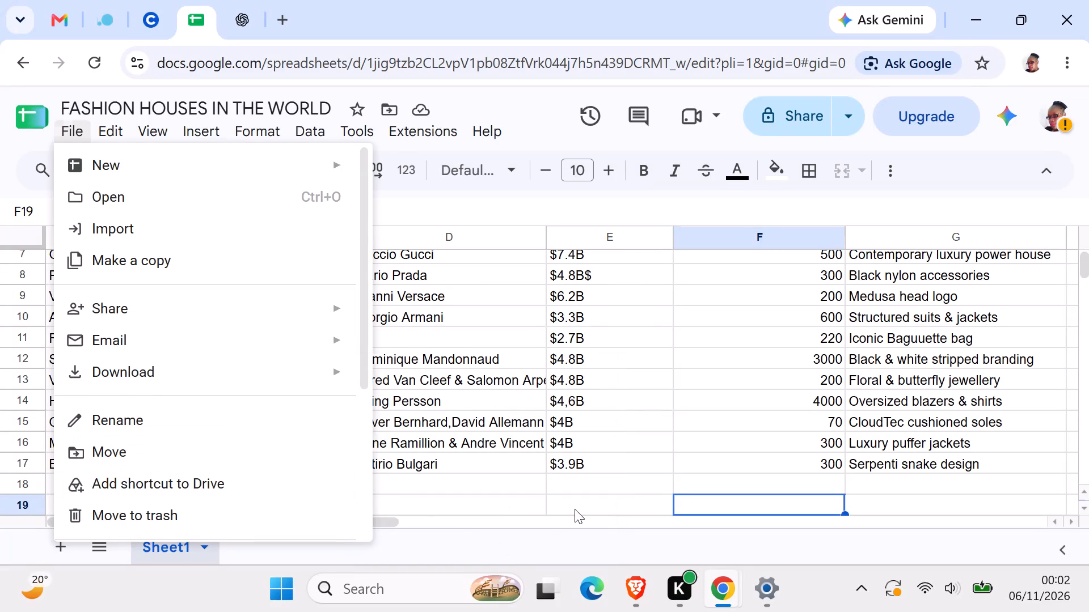